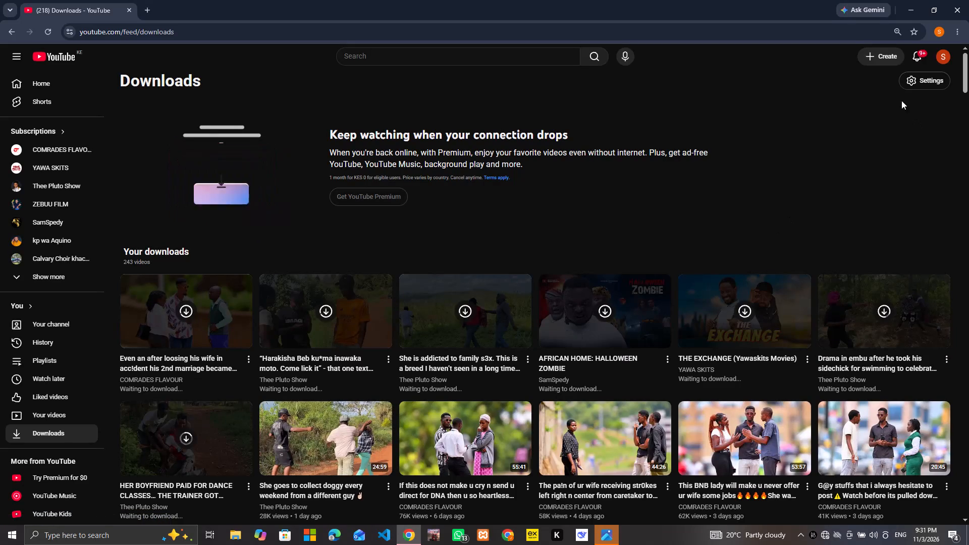
# Close the YouTube Downloads browser window and the Photos window offering to import from the itel A50C.
pyautogui.click(968, 0)
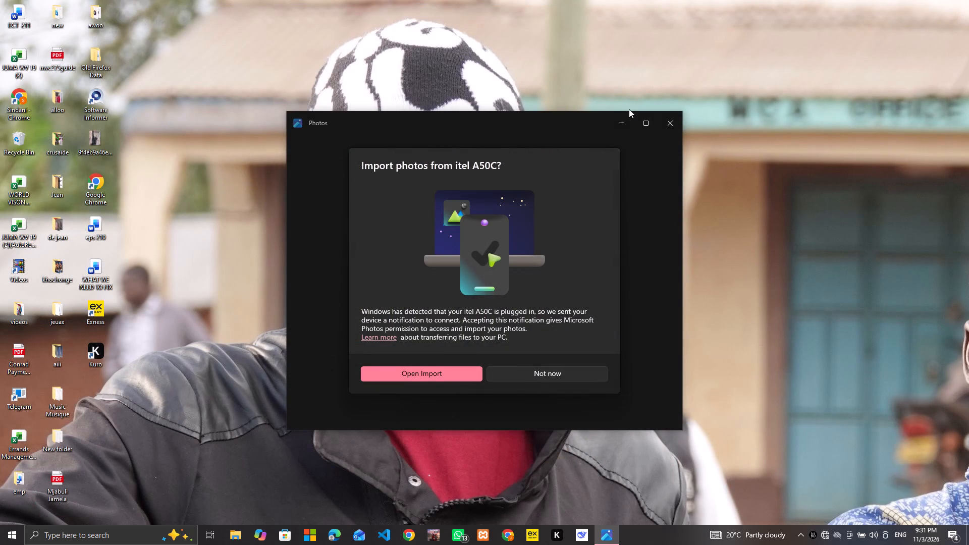
pyautogui.click(663, 120)
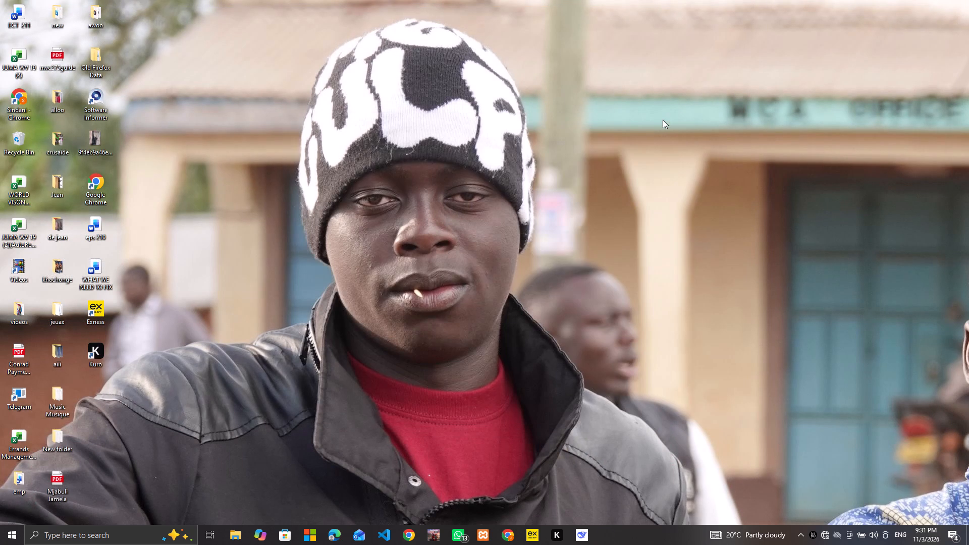
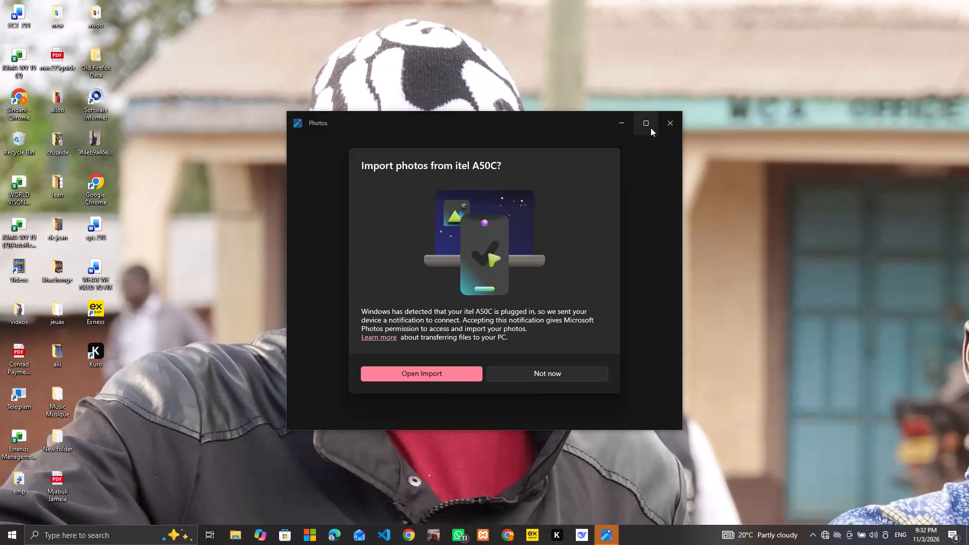
# Close the Photos window that offers to import photos from the itel A50C.
pyautogui.click(673, 126)
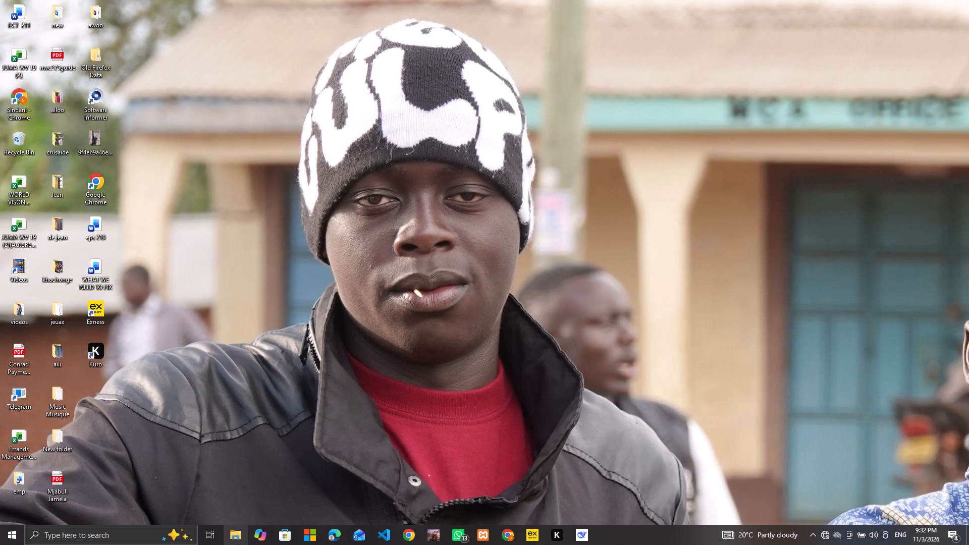
# Open the Internal shared storage of the itel A50C phone in File Explorer.
pyautogui.click(244, 533)
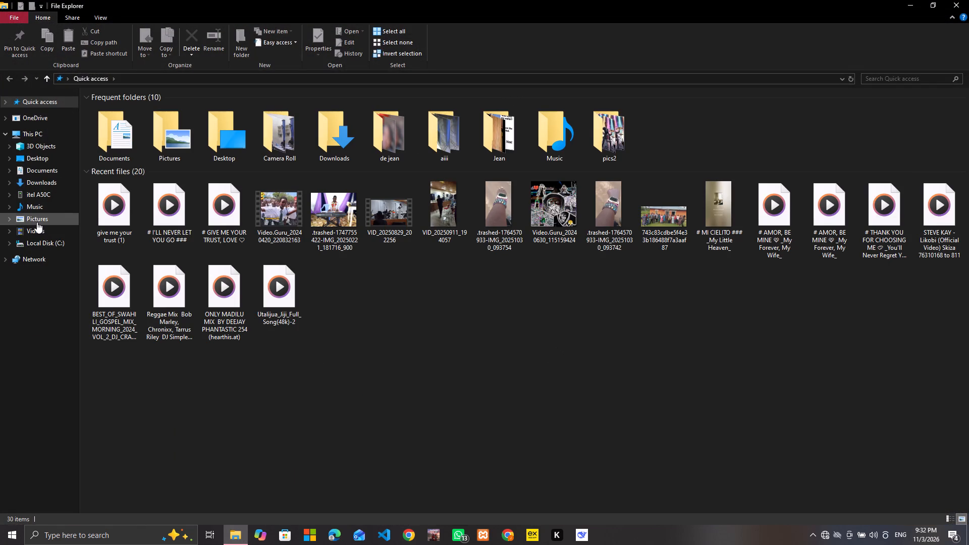
pyautogui.click(44, 197)
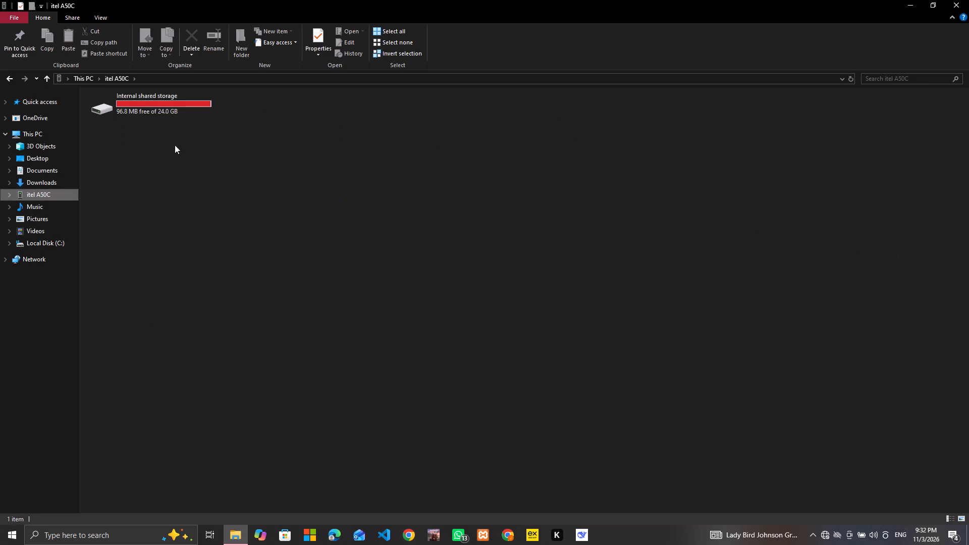
pyautogui.tripleClick(171, 113)
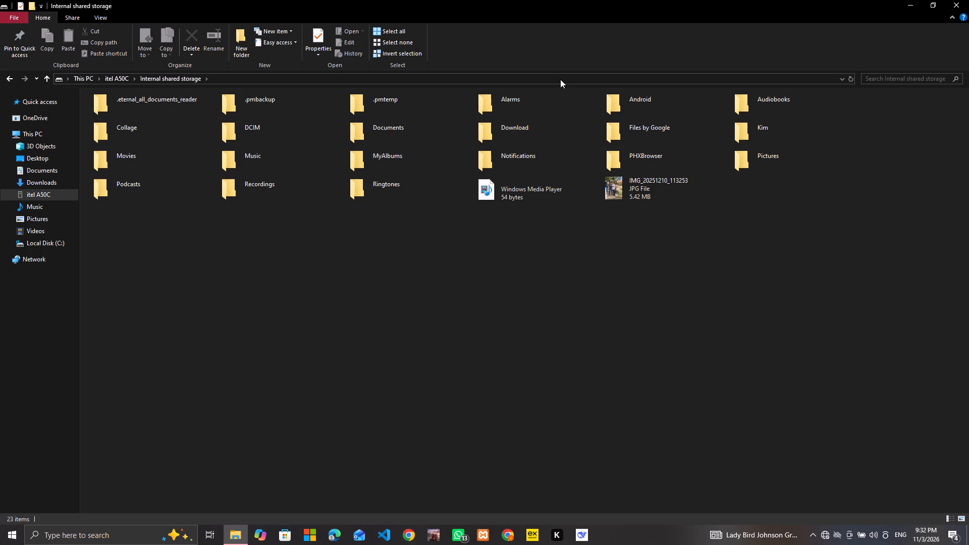
# Open the Android folder in the phone's internal storage to look through its subfolders.
pyautogui.click(614, 95)
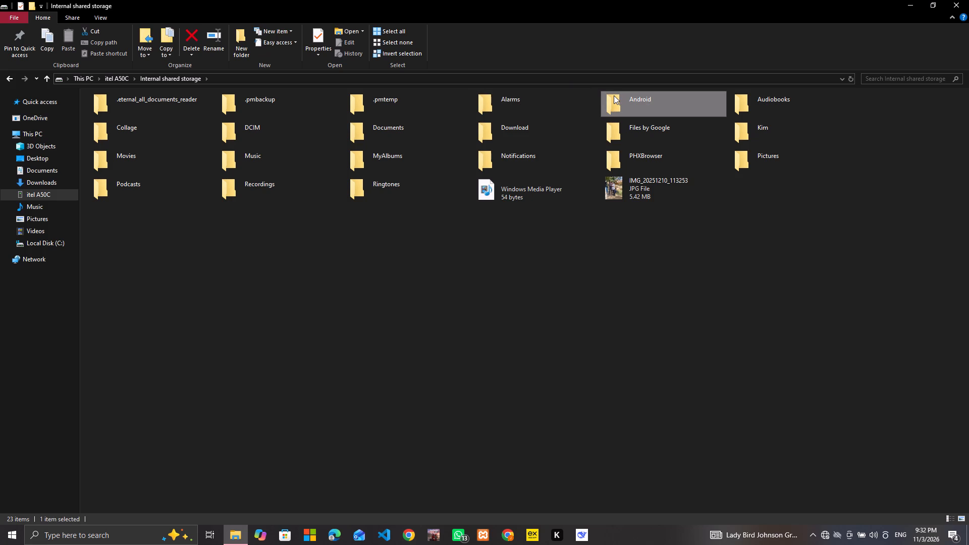
pyautogui.doubleClick(614, 95)
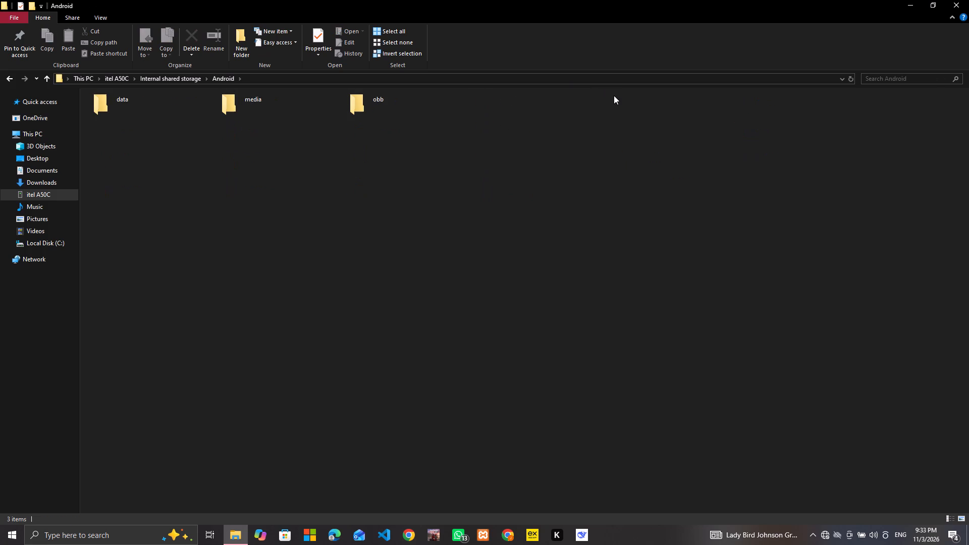
pyautogui.doubleClick(167, 89)
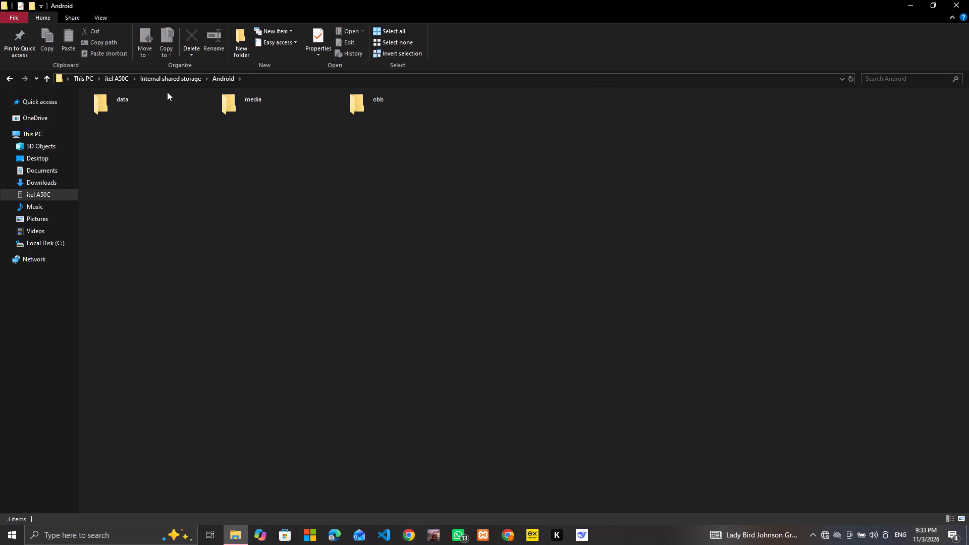
pyautogui.doubleClick(167, 92)
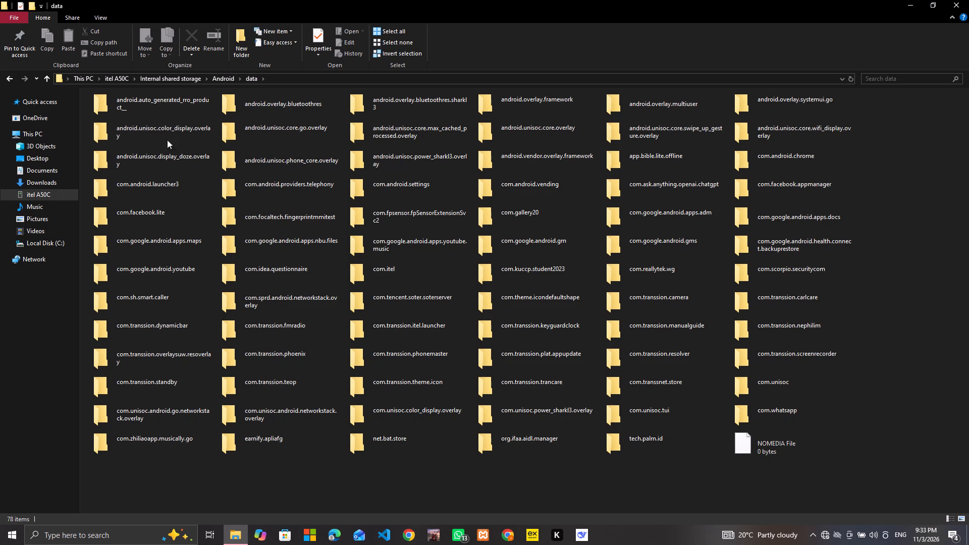
# Open the WhatsApp .Shared folder under Android > media > com.whatsapp in the phone's internal storage.
pyautogui.click(50, 81)
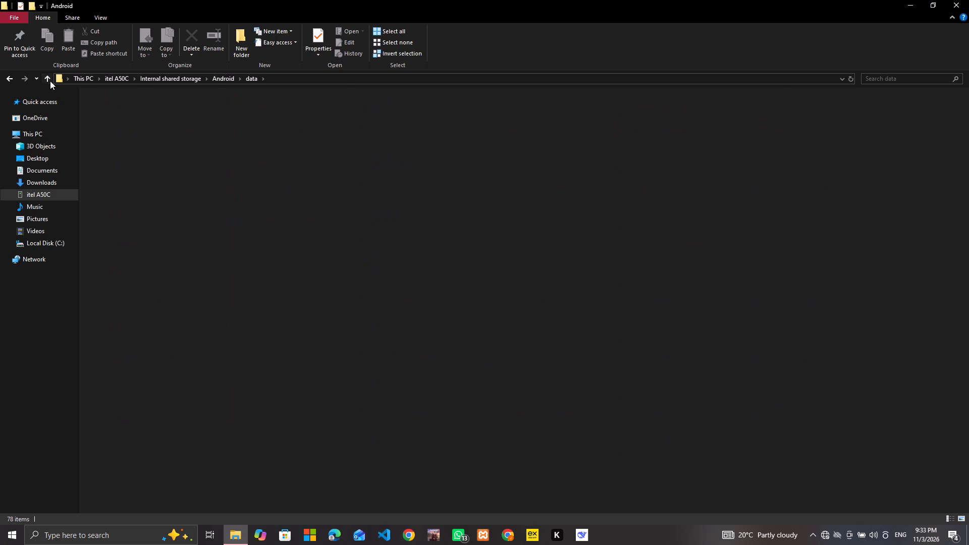
pyautogui.doubleClick(231, 99)
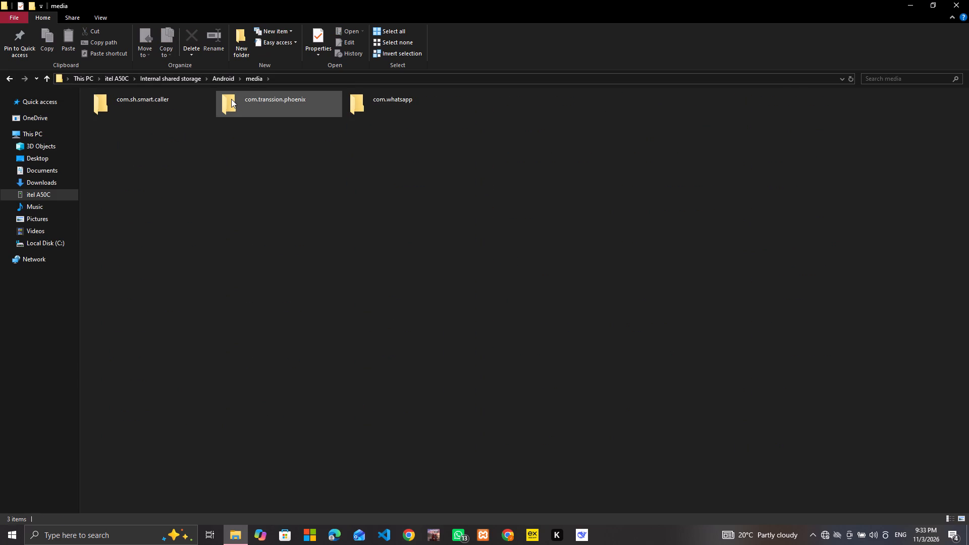
pyautogui.doubleClick(360, 100)
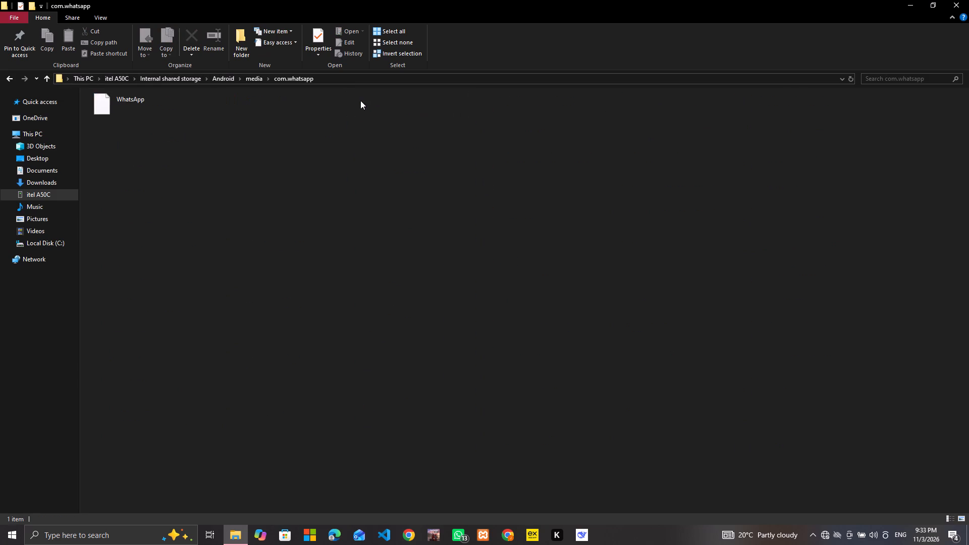
pyautogui.doubleClick(156, 111)
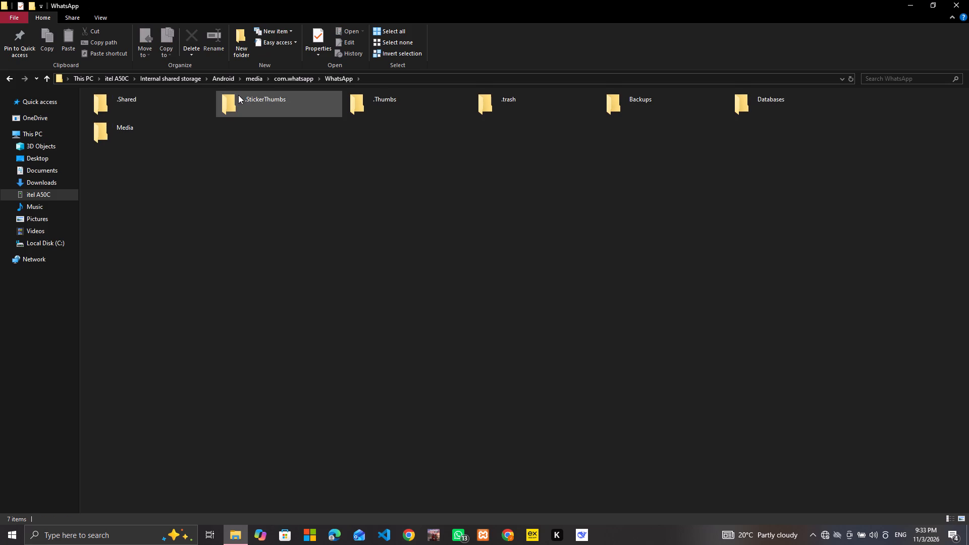
pyautogui.doubleClick(144, 101)
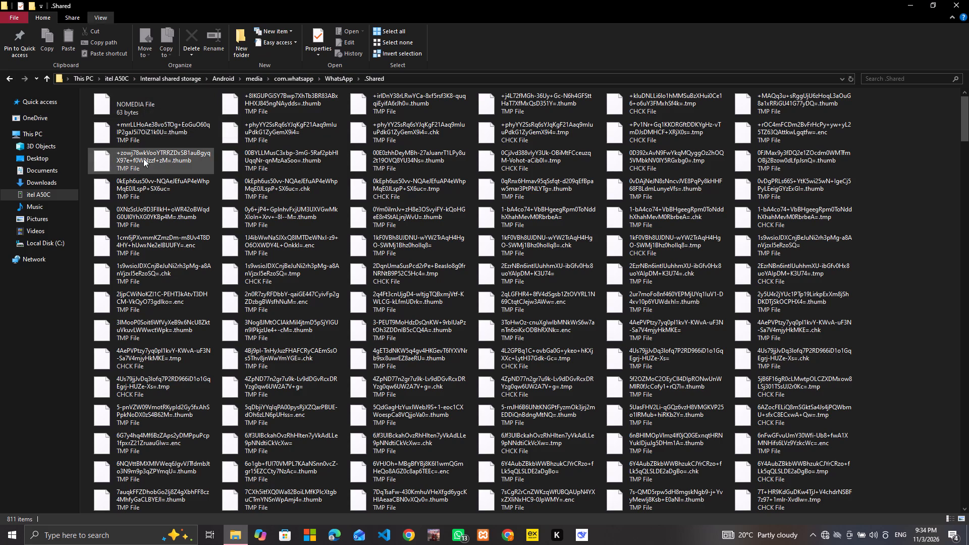
# Look through the files in the WhatsApp .Shared folder.
pyautogui.scroll(-4, 179, 209)
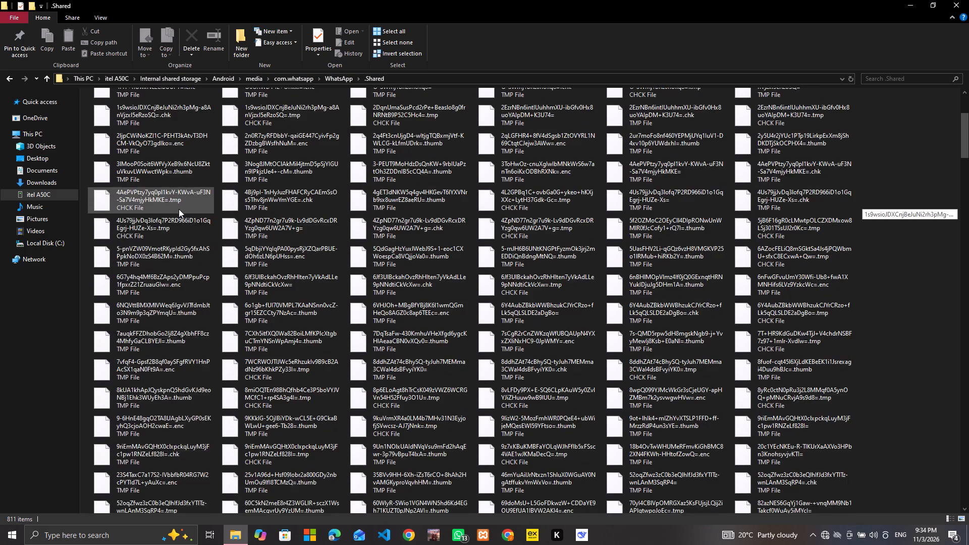
pyautogui.scroll(-6, 179, 209)
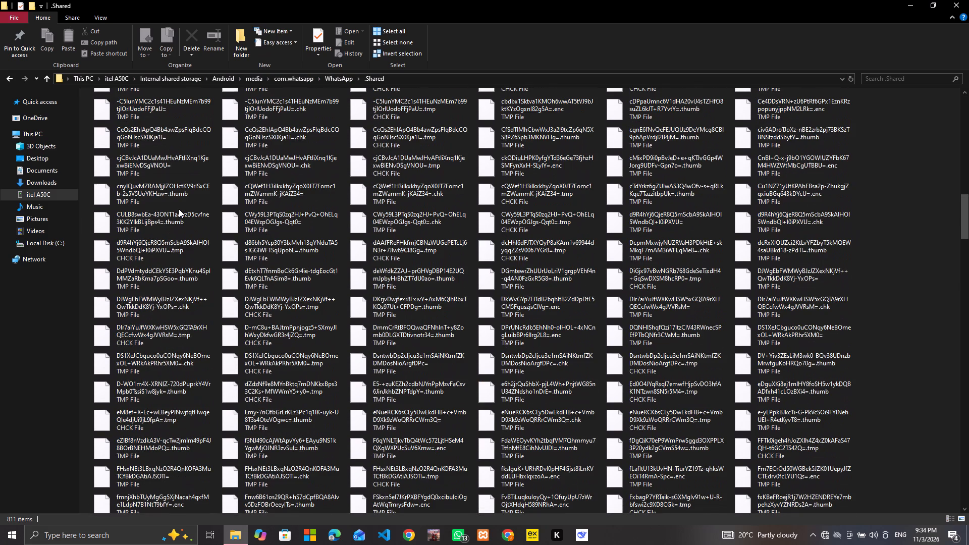
pyautogui.scroll(-3, 179, 209)
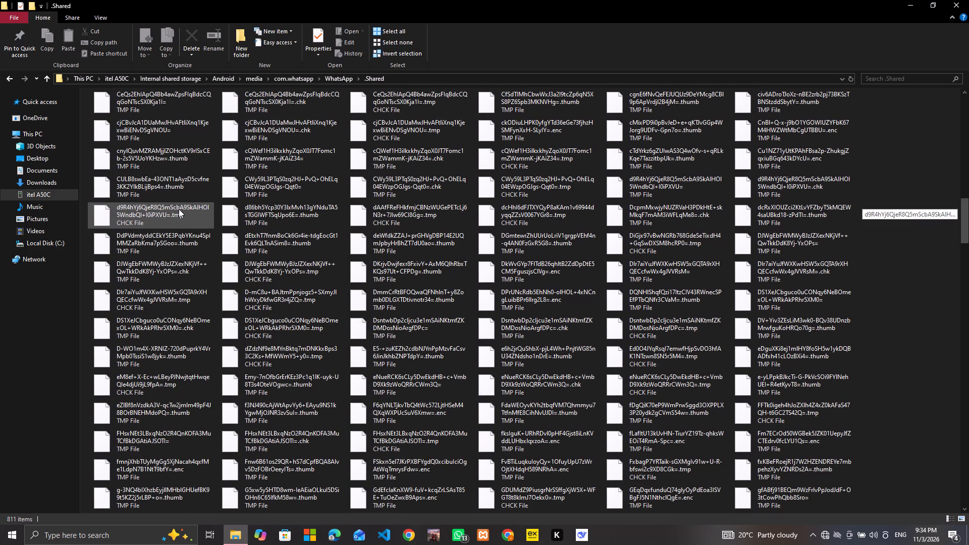
pyautogui.scroll(-9, 179, 209)
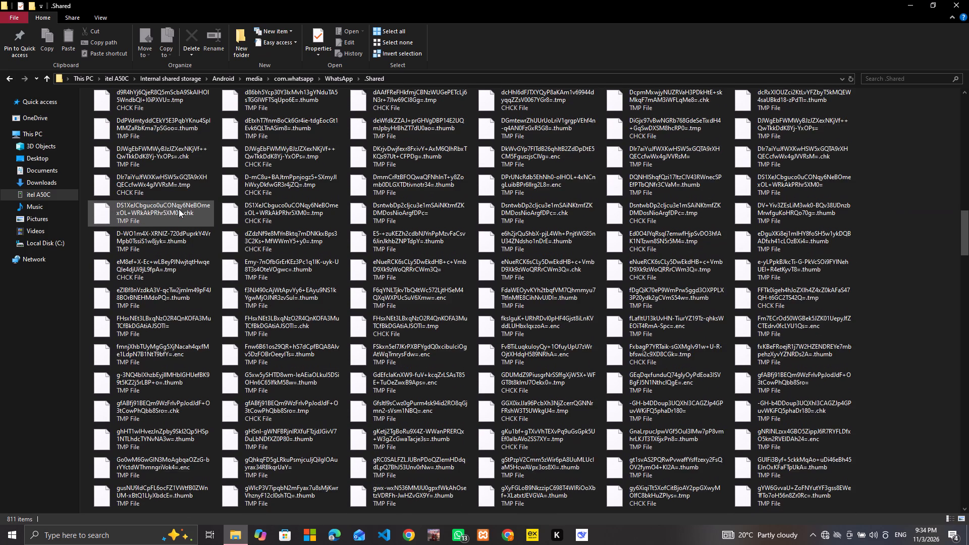
pyautogui.scroll(-19, 179, 209)
pyautogui.scroll(-2, 179, 209)
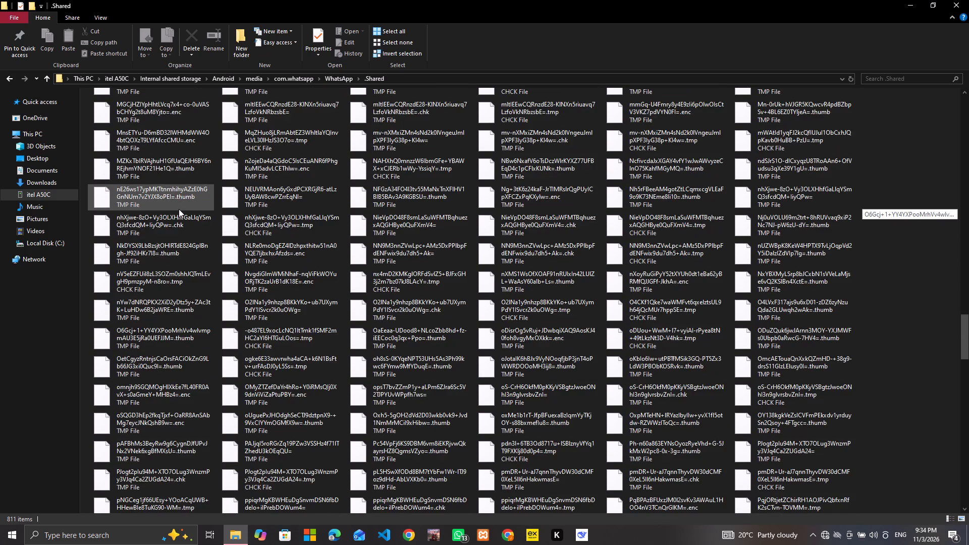
pyautogui.scroll(-11, 179, 209)
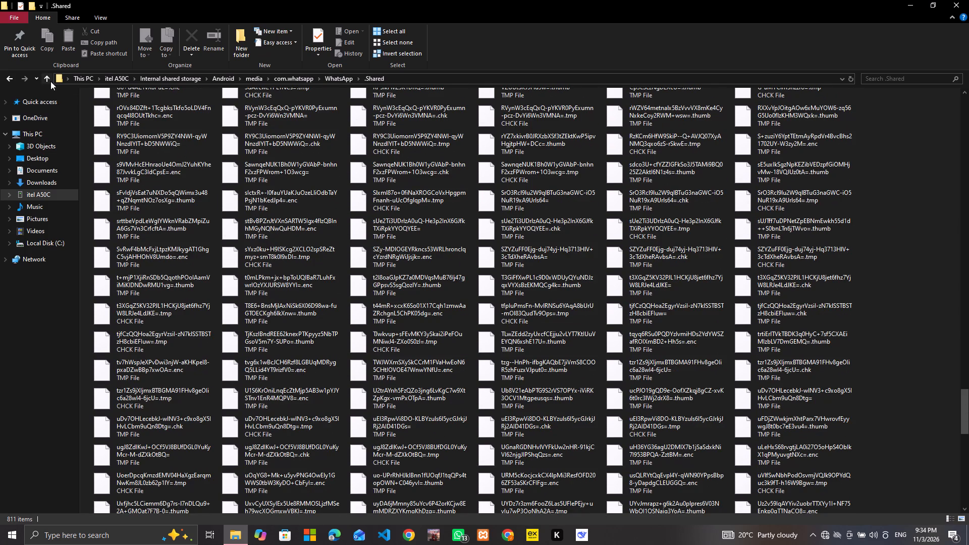
# Go back up from the .Shared folder to the phone's Internal shared storage.
pyautogui.click(48, 81)
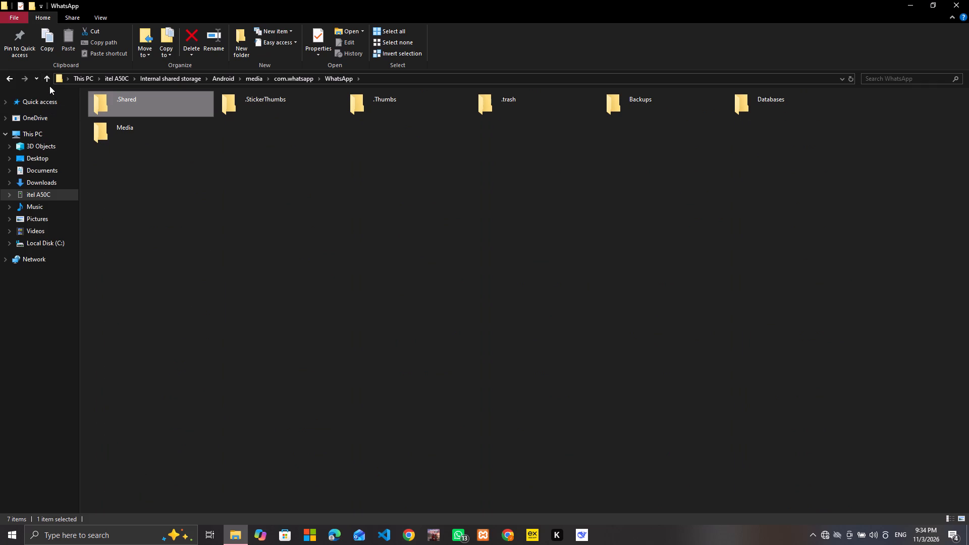
pyautogui.click(49, 83)
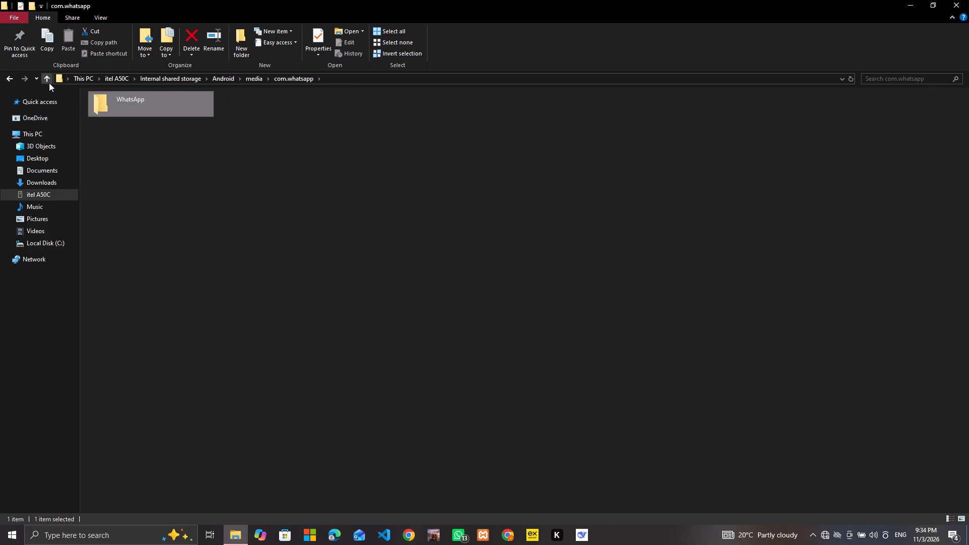
pyautogui.click(49, 83)
pyautogui.click(49, 83)
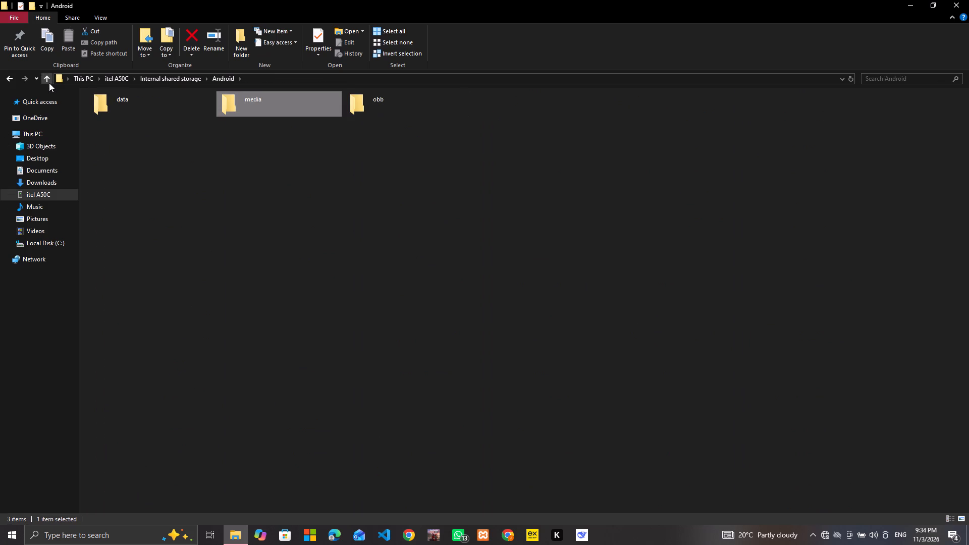
pyautogui.click(49, 83)
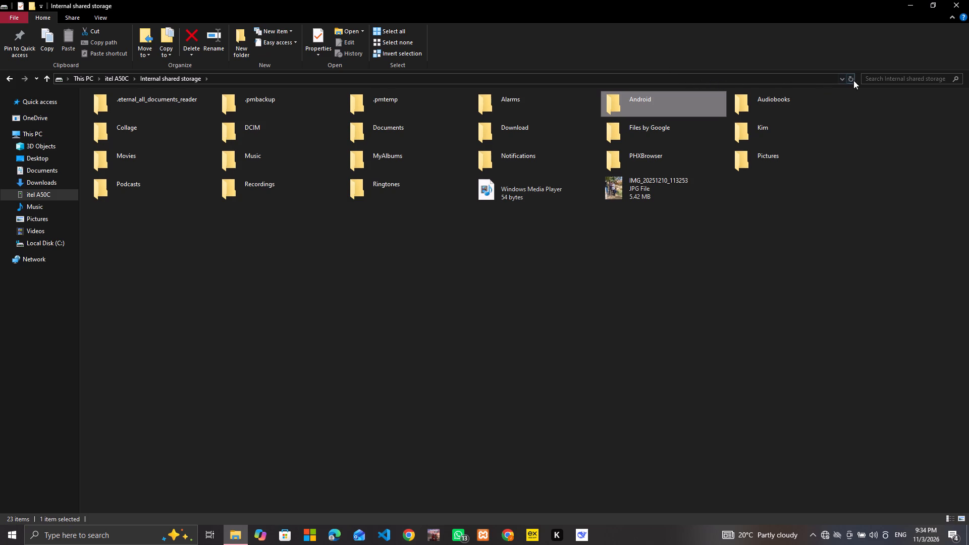
# Search the phone's Internal shared storage and its subfolders for "what wee need".
pyautogui.click(881, 81)
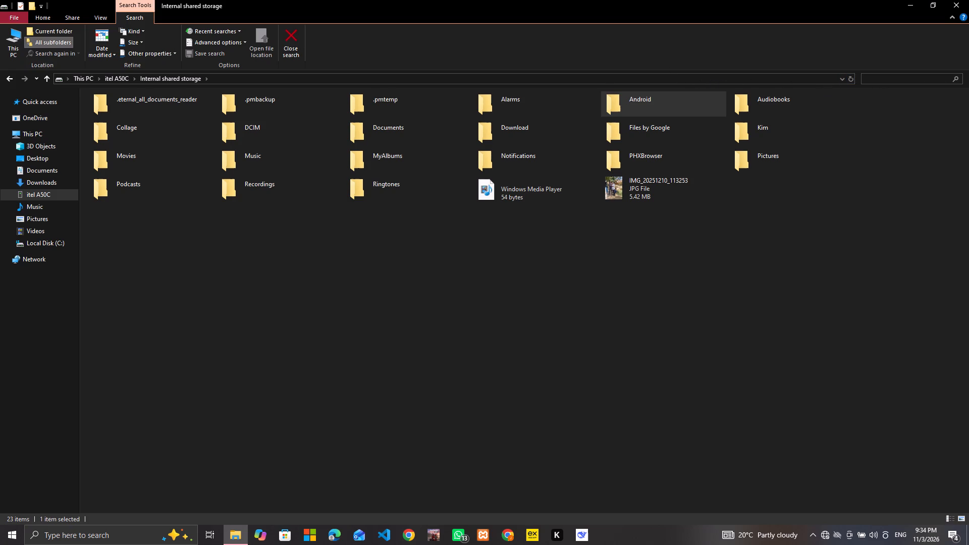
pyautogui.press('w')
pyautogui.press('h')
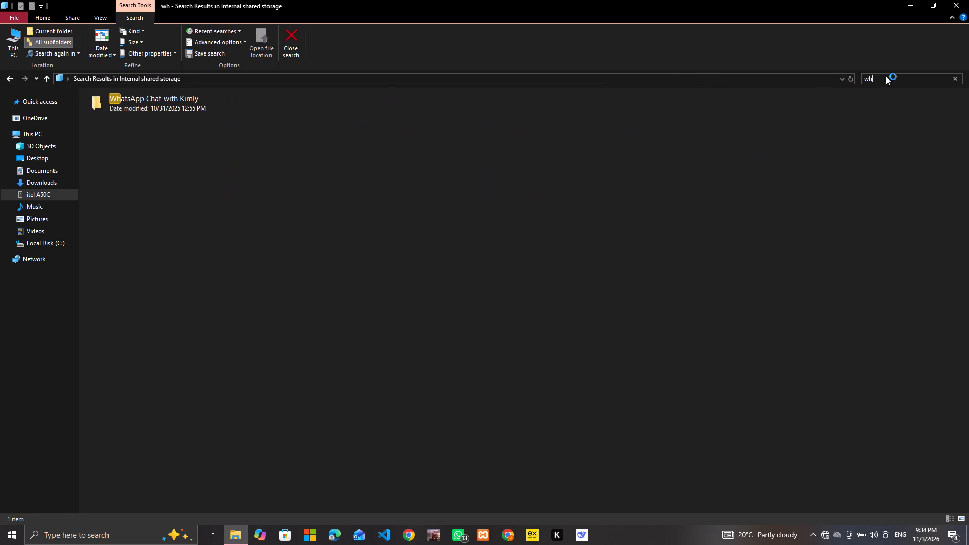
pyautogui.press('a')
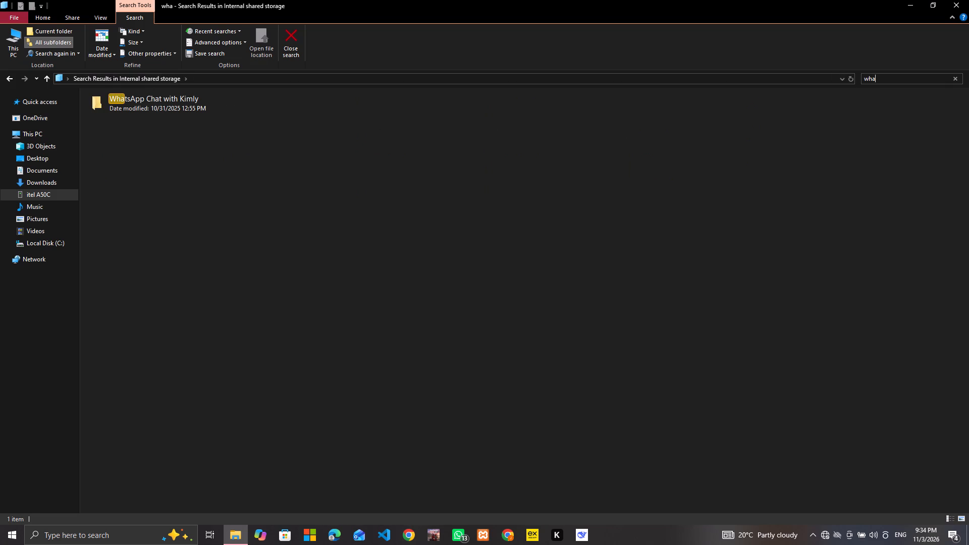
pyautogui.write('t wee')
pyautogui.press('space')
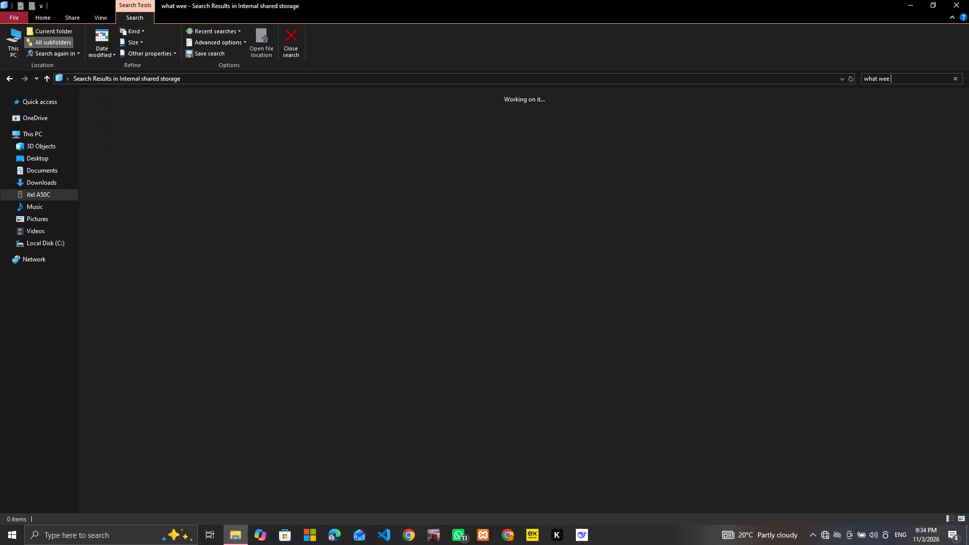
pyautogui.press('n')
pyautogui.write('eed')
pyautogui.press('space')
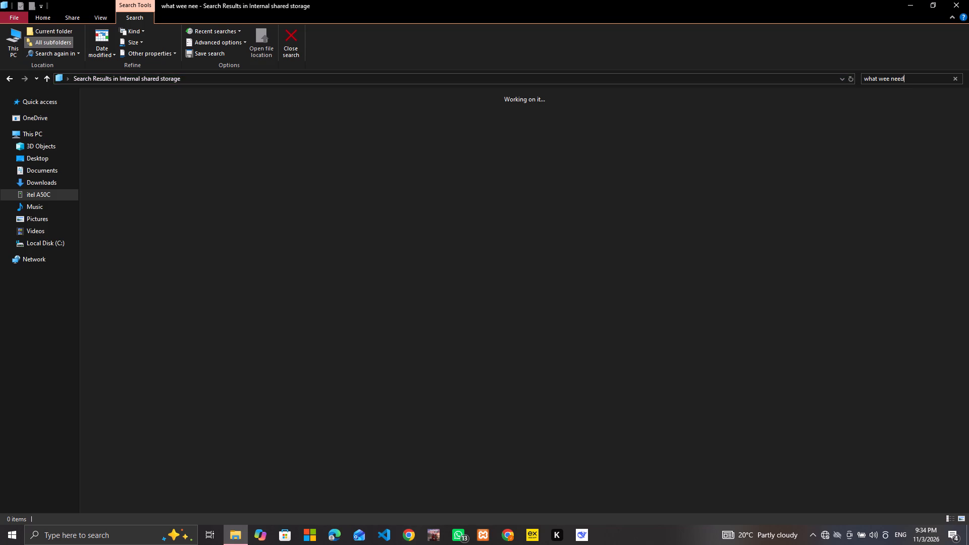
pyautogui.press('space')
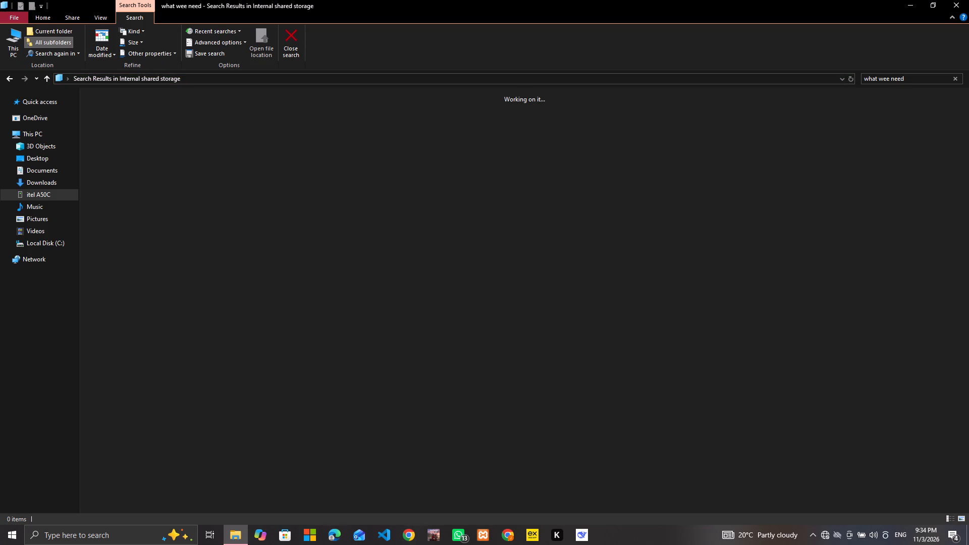
# Complete the search of the phone's internal shared storage as "what wee need to fix" and run it.
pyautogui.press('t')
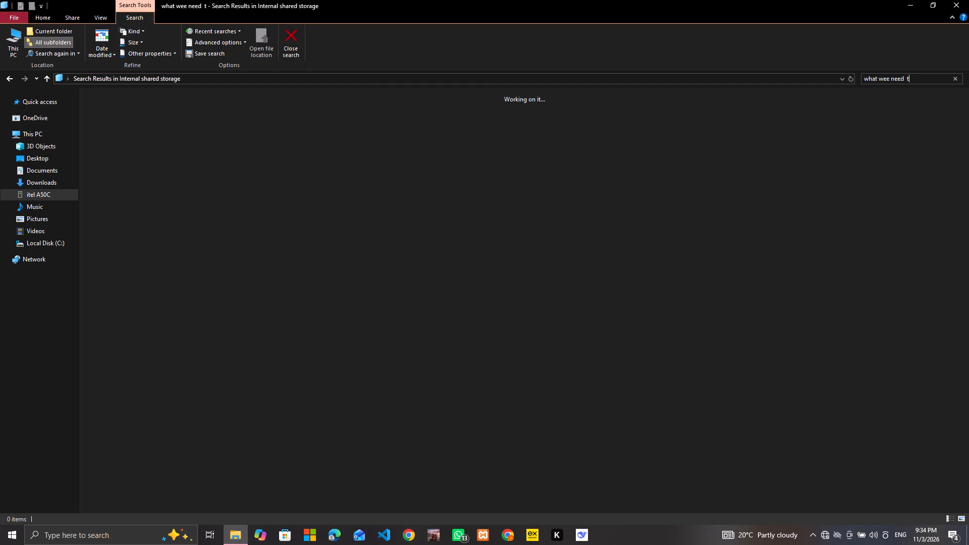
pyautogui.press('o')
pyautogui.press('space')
pyautogui.write('fi')
pyautogui.press('x')
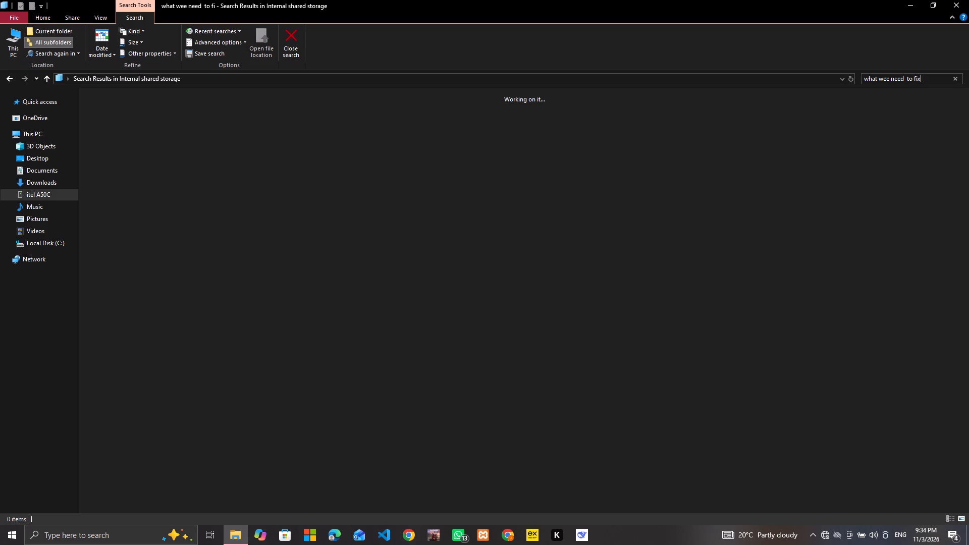
pyautogui.press('Return')
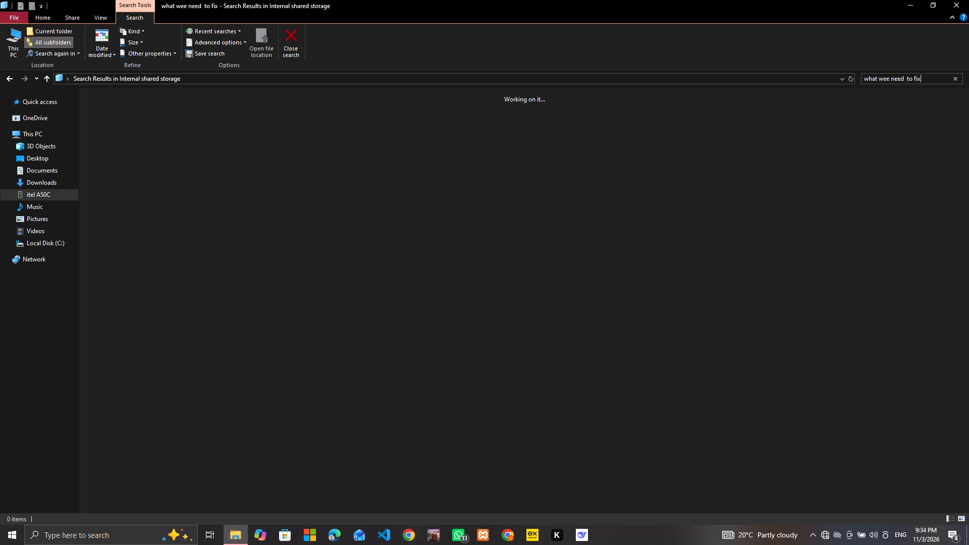
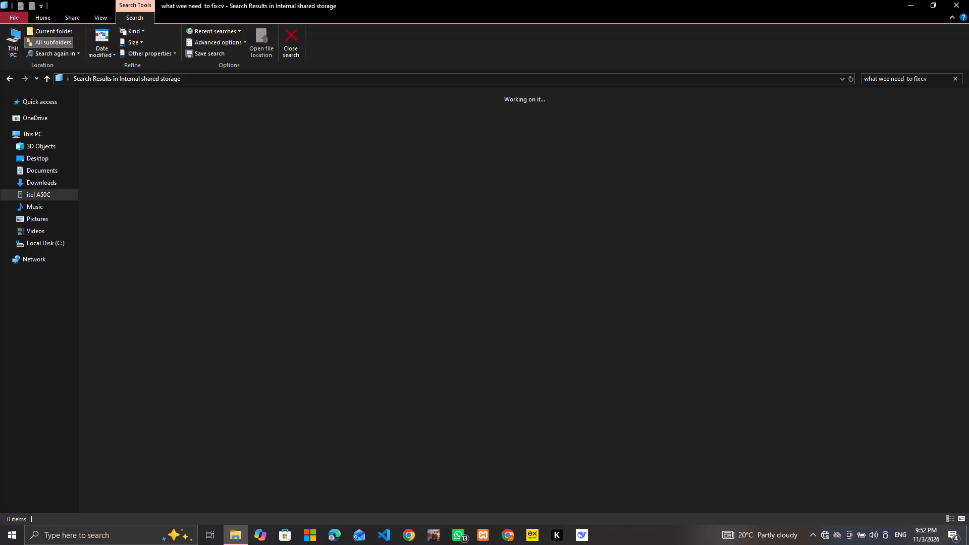
# Close the File Explorer window running the search of the phone's internal shared storage.
pyautogui.click(959, 0)
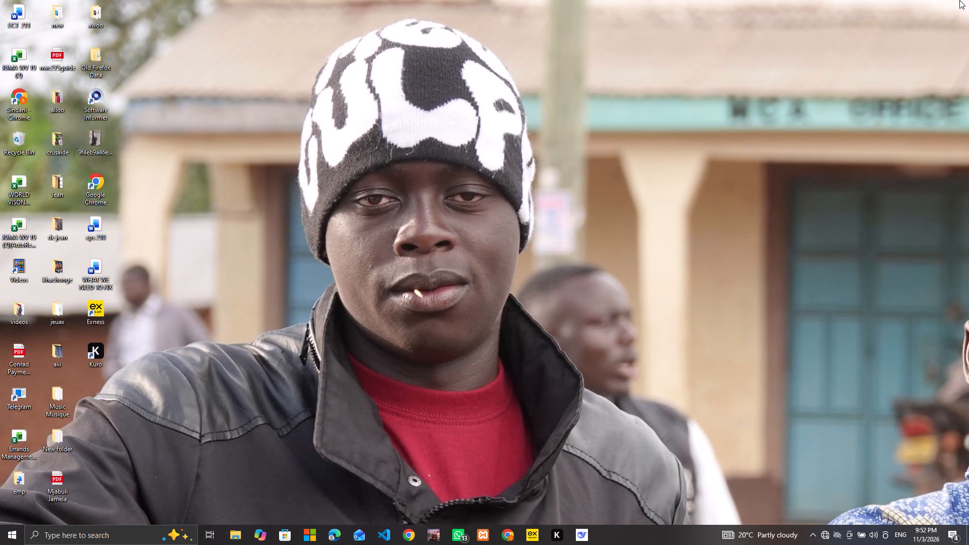
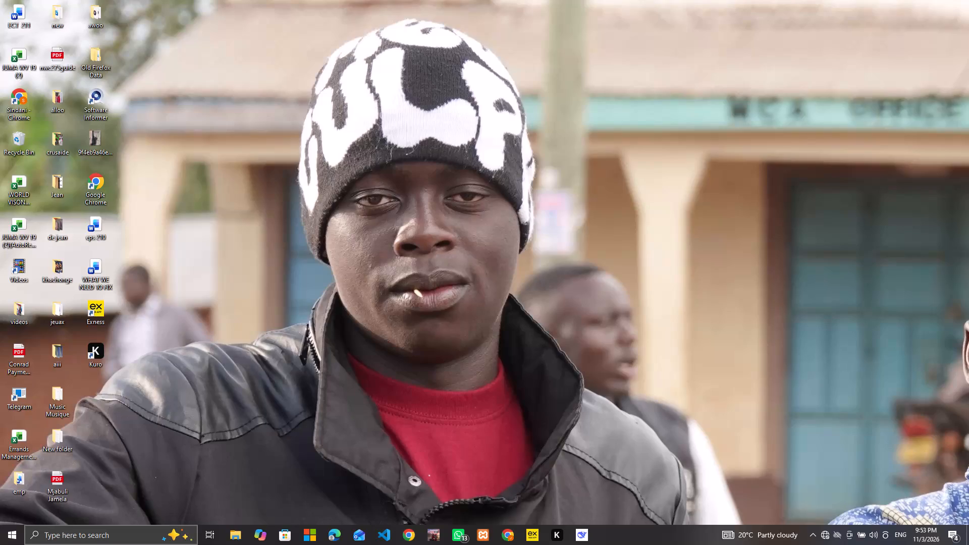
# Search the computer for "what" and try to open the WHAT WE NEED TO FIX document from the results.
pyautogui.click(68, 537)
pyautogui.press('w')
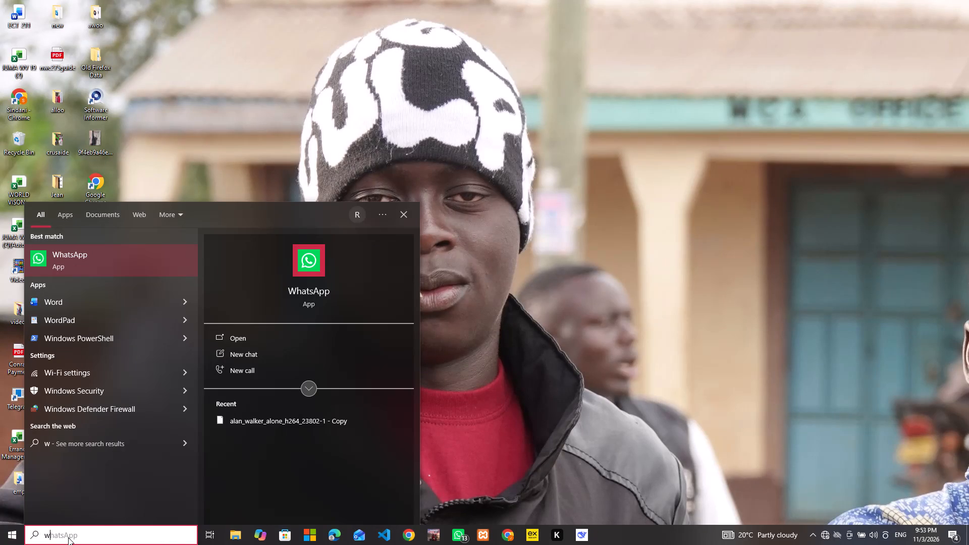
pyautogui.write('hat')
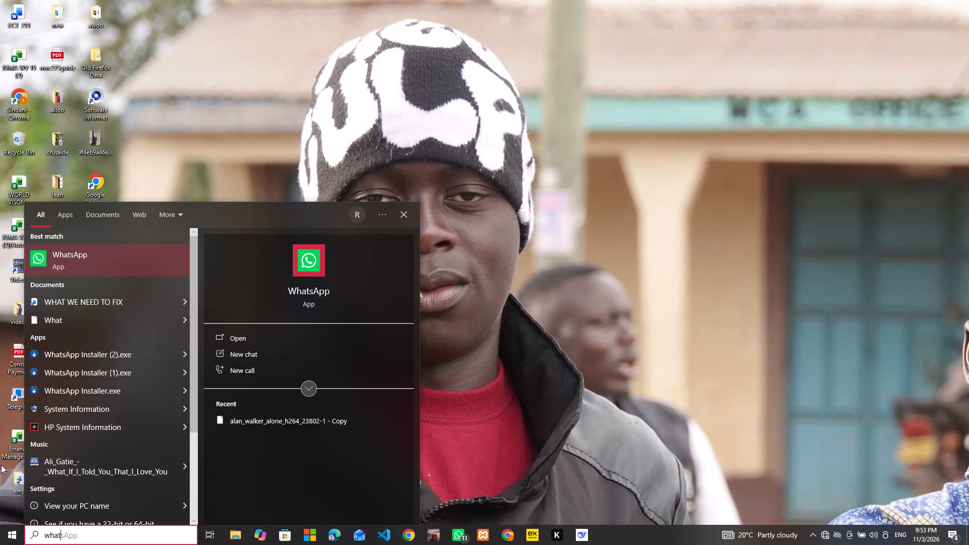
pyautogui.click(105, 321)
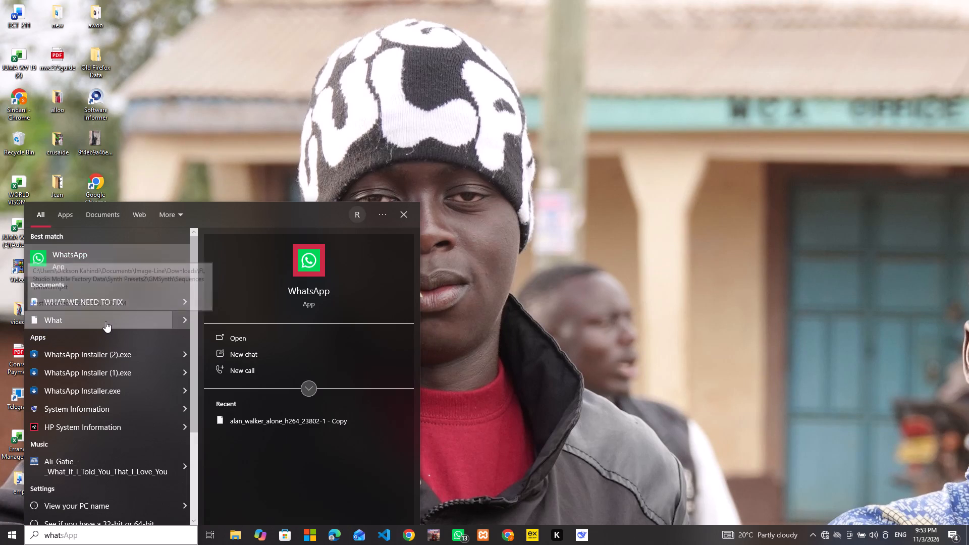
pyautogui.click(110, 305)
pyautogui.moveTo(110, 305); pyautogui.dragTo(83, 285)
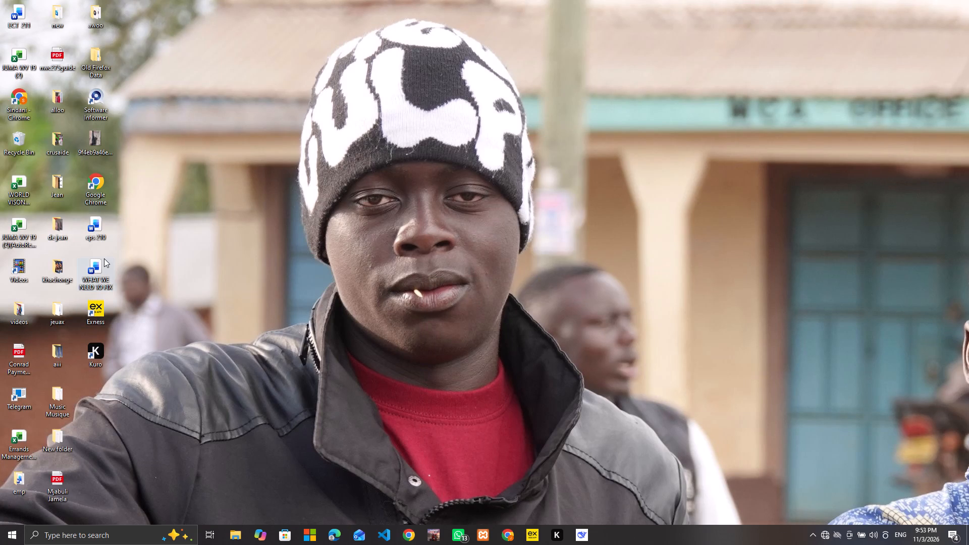
# Open the WHAT WE NEED TO FIX Word document from the desktop.
pyautogui.click(104, 258)
pyautogui.tripleClick(104, 258)
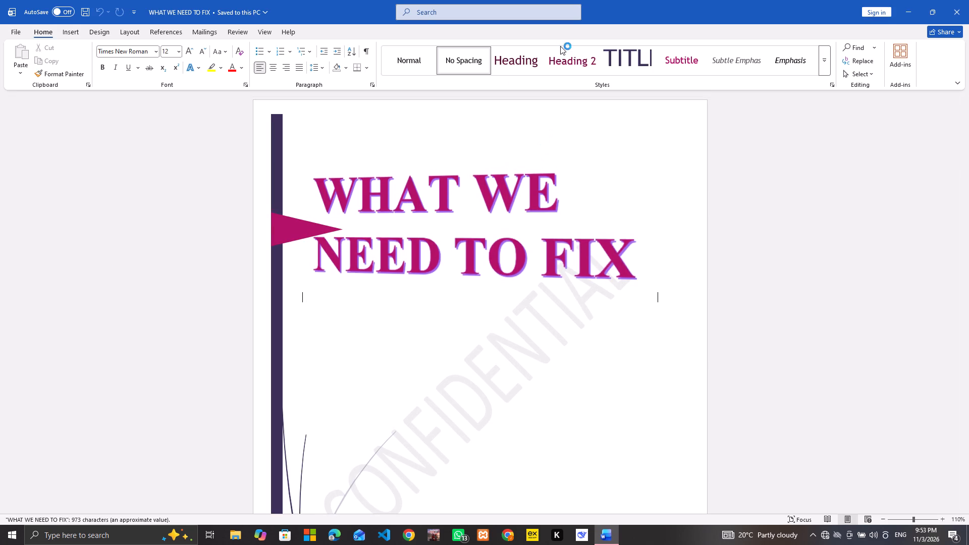
# Read through the WHAT WE NEED TO FIX document from its cover to the last page and close it.
pyautogui.scroll(-5, 531, 123)
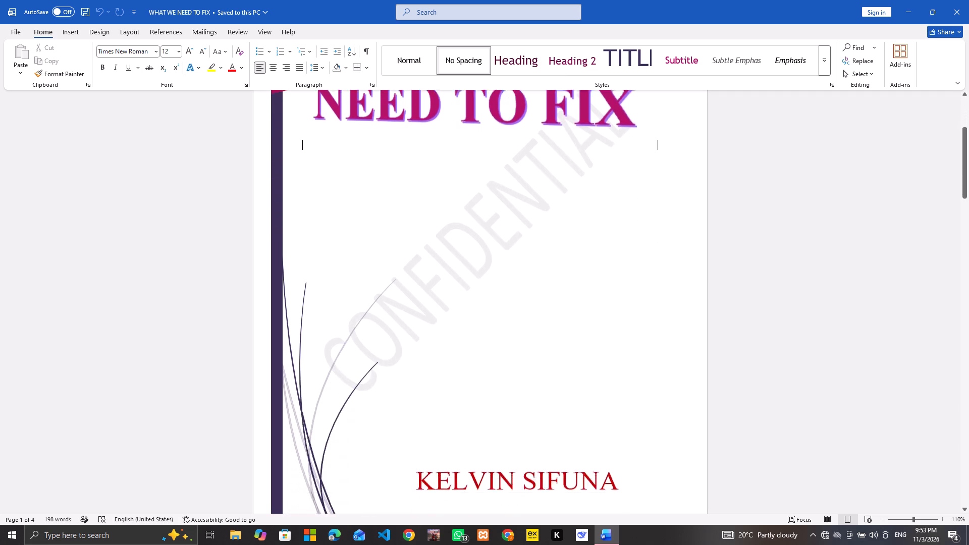
pyautogui.scroll(-6, 531, 123)
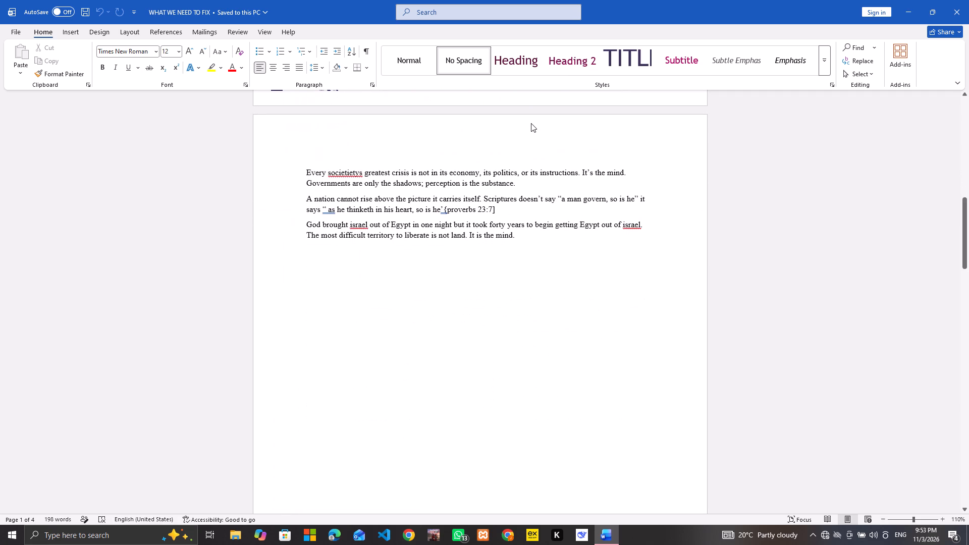
pyautogui.scroll(-3, 531, 123)
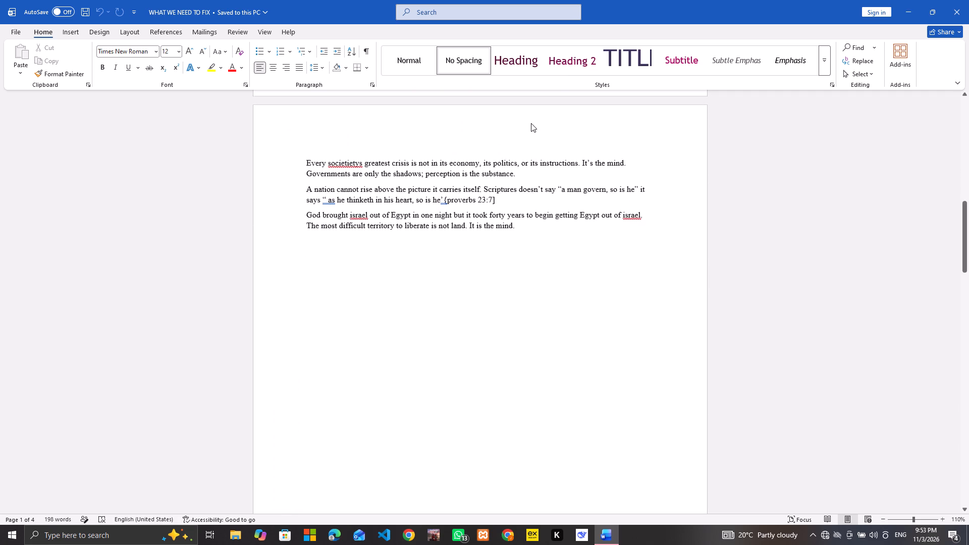
pyautogui.scroll(-9, 531, 123)
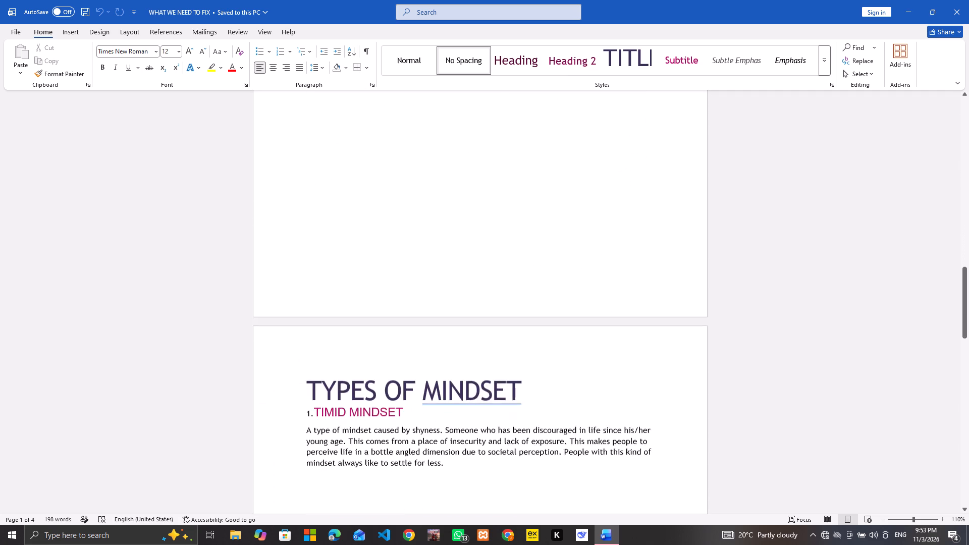
pyautogui.scroll(-10, 531, 123)
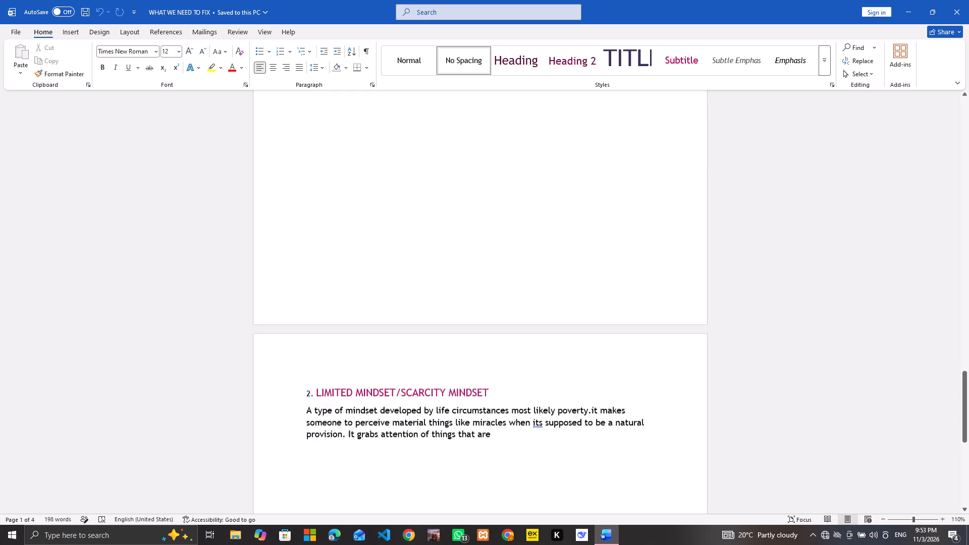
pyautogui.scroll(-8, 531, 123)
pyautogui.click(968, 0)
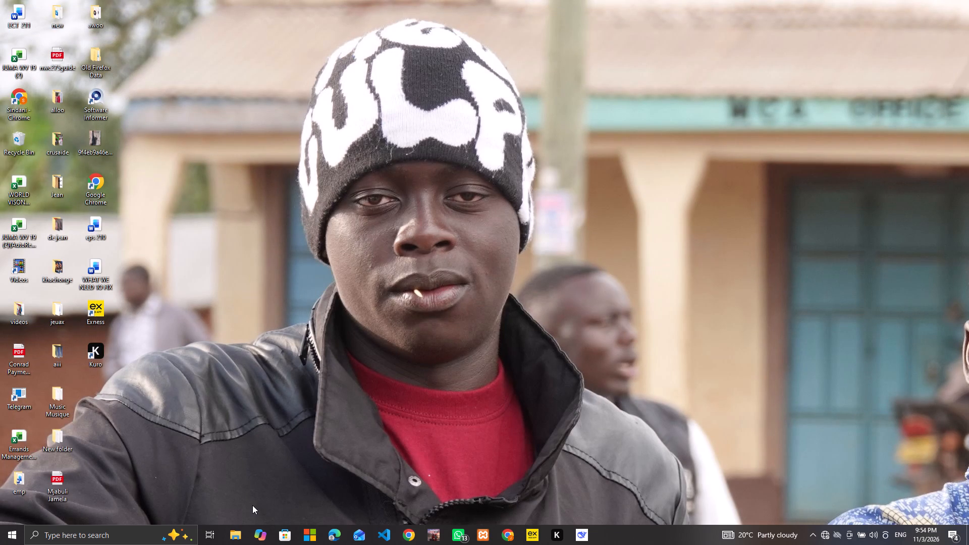
# Open the Internal shared storage of the itel A50C phone in File Explorer.
pyautogui.click(236, 530)
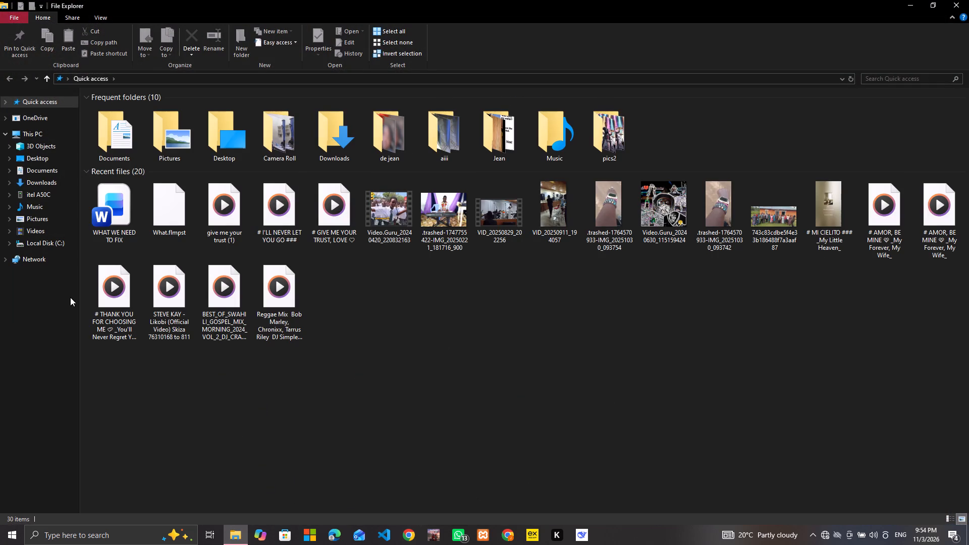
pyautogui.click(62, 200)
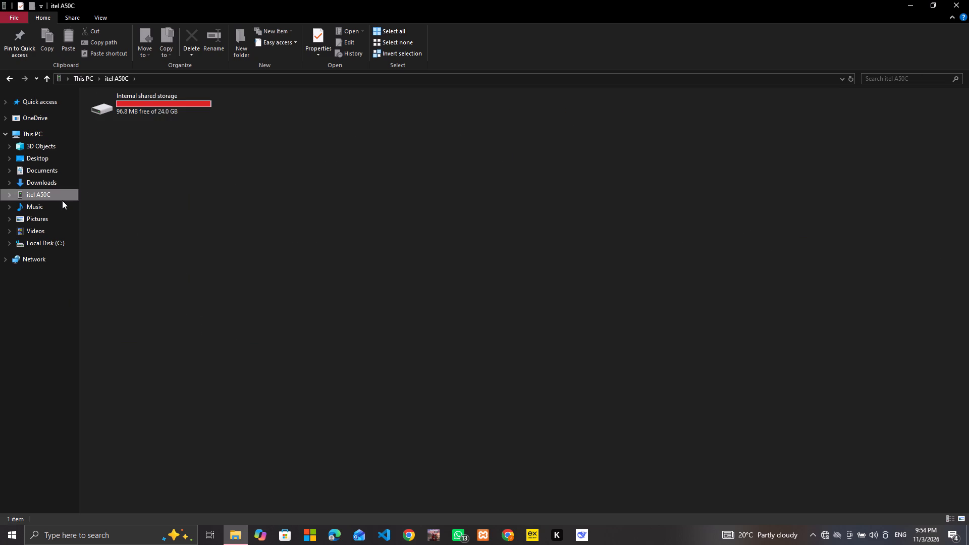
pyautogui.doubleClick(154, 98)
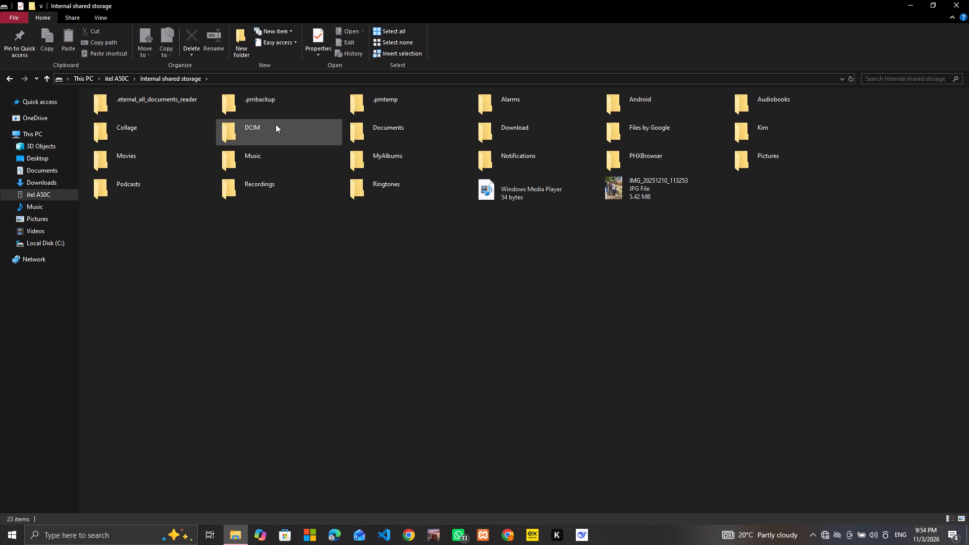
# Check the phone's Documents folder and its PDF Reader subfolder for the document, and return to the internal storage.
pyautogui.click(371, 123)
pyautogui.click(371, 123)
pyautogui.doubleClick(371, 123)
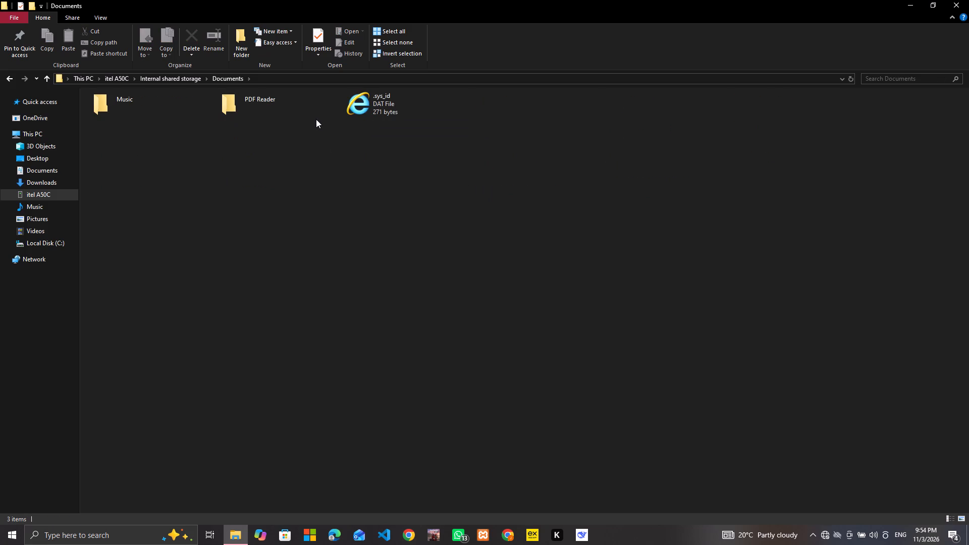
pyautogui.doubleClick(257, 101)
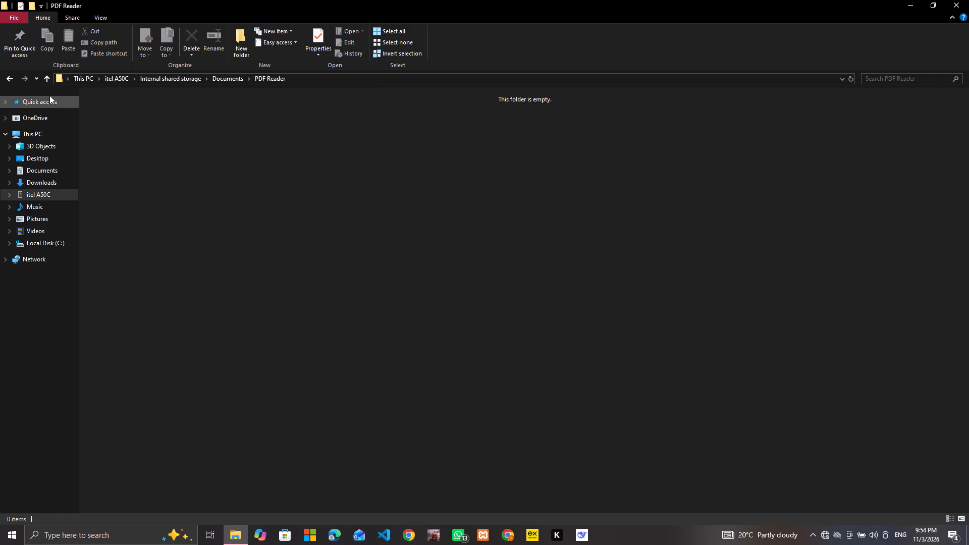
pyautogui.click(47, 79)
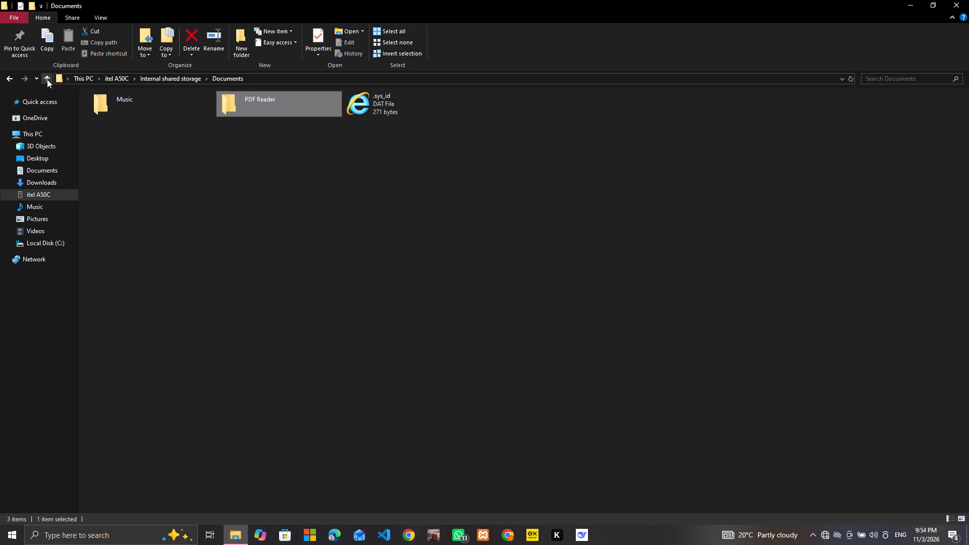
pyautogui.click(45, 78)
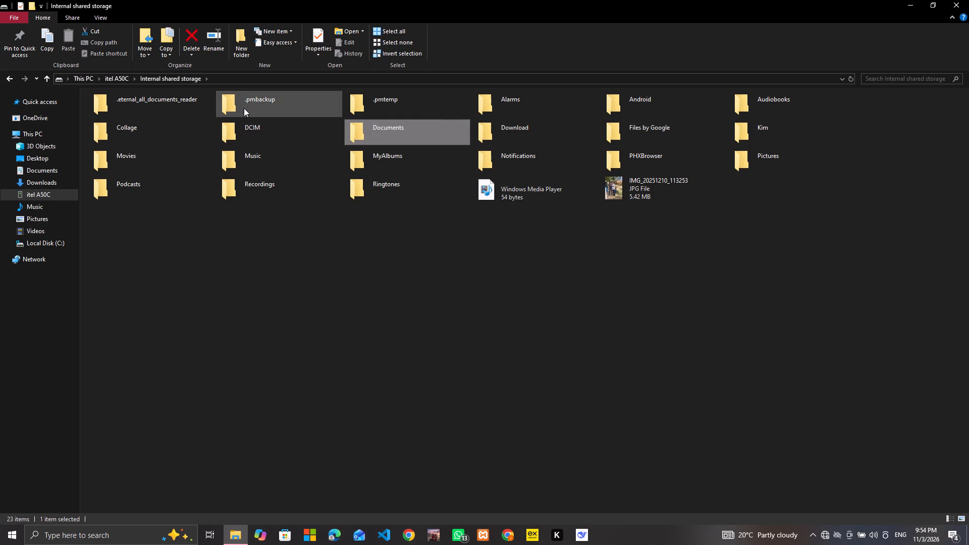
# Check the recycle folder inside .eternal_all_documents_reader, and return to the phone's internal storage.
pyautogui.doubleClick(175, 115)
pyautogui.doubleClick(175, 115)
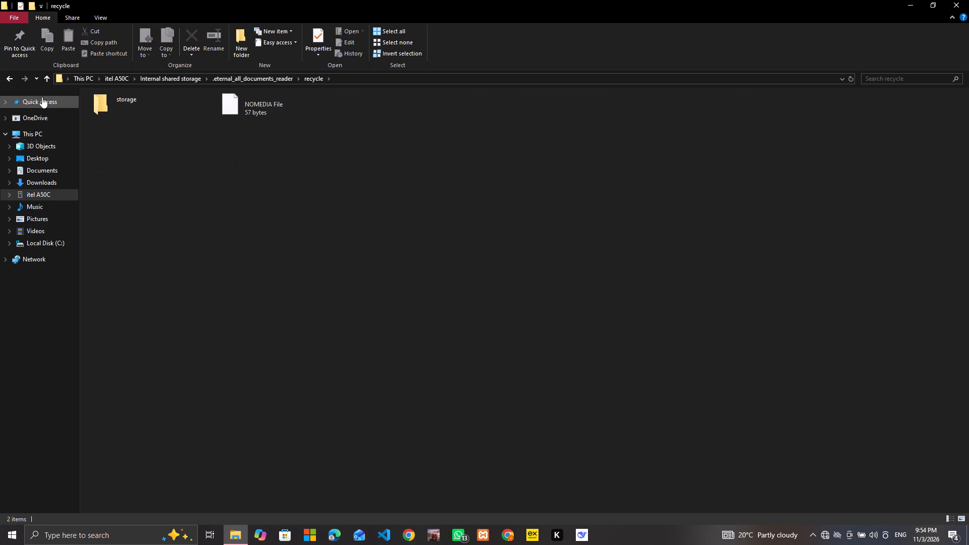
pyautogui.doubleClick(48, 76)
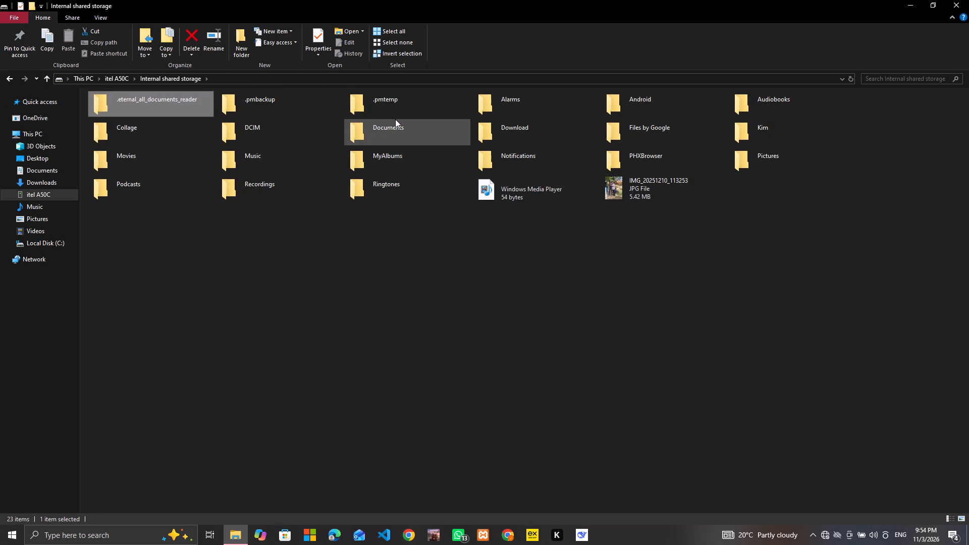
# Open the phone's Download folder and check its WhatsApp Chat and PDFReader subfolders for the document.
pyautogui.doubleClick(525, 124)
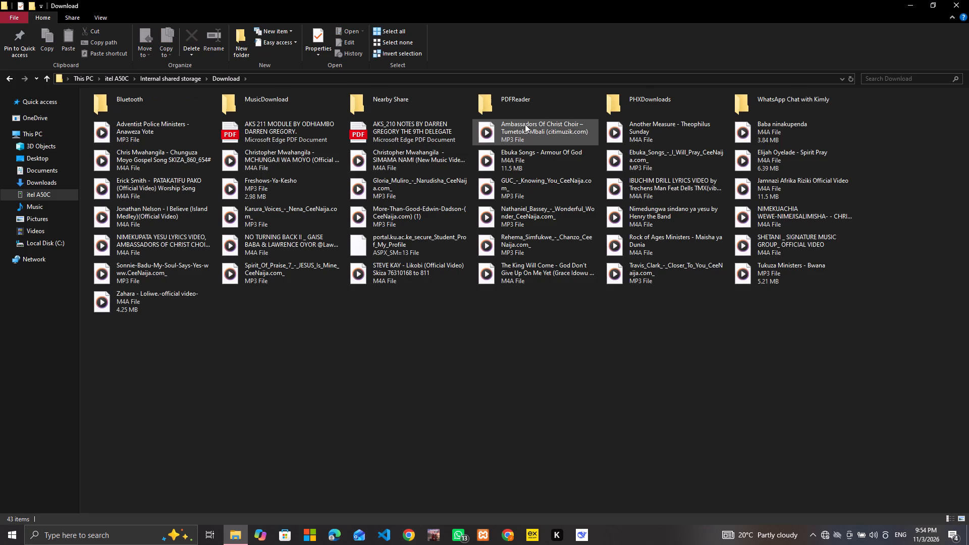
pyautogui.click(525, 124)
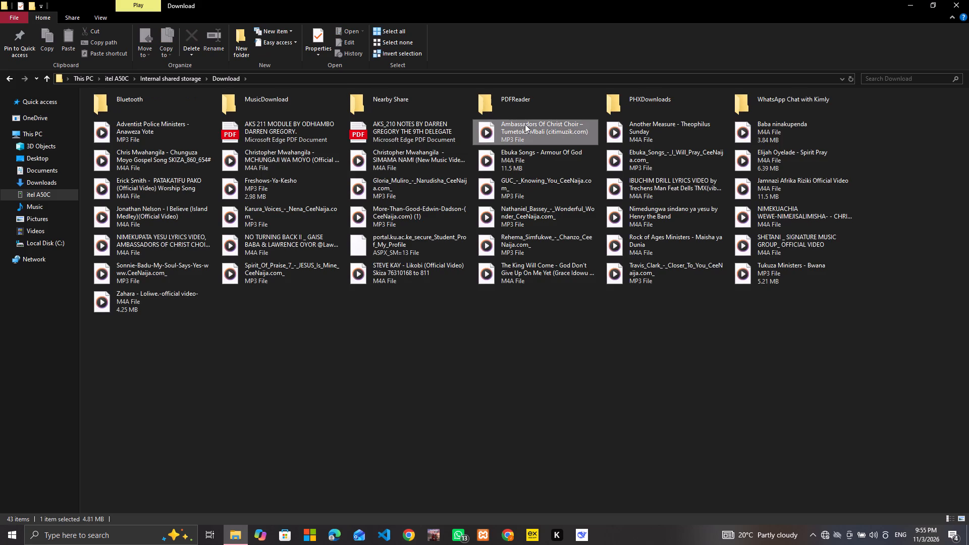
pyautogui.click(525, 124)
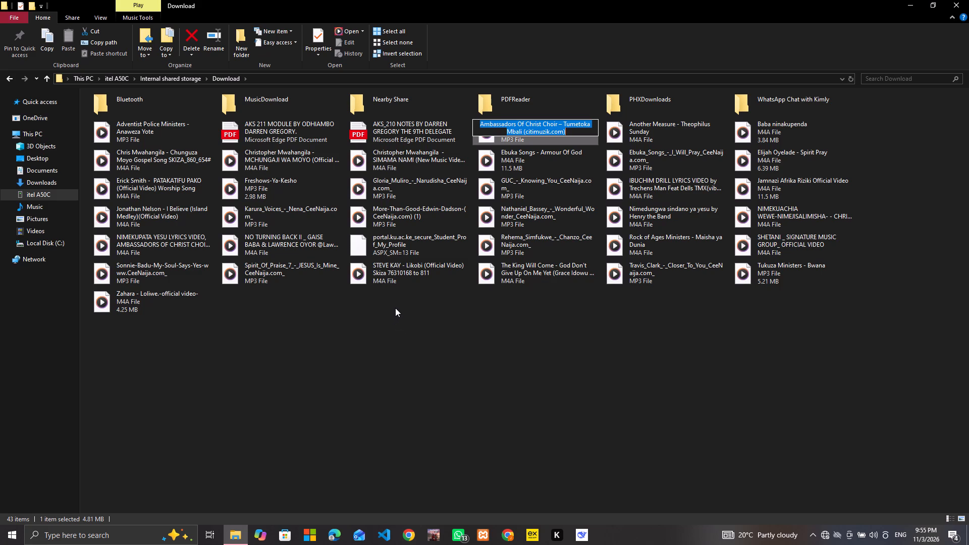
pyautogui.doubleClick(758, 102)
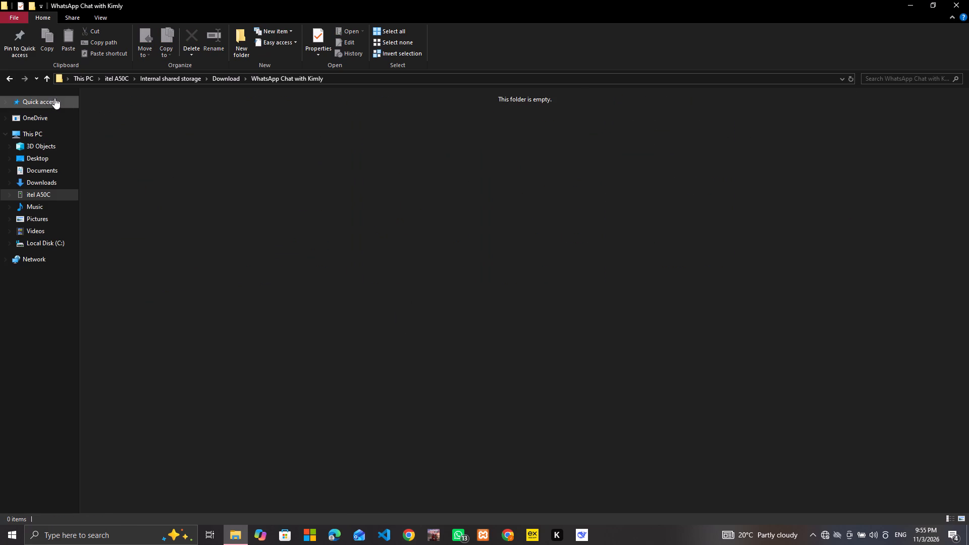
pyautogui.click(48, 81)
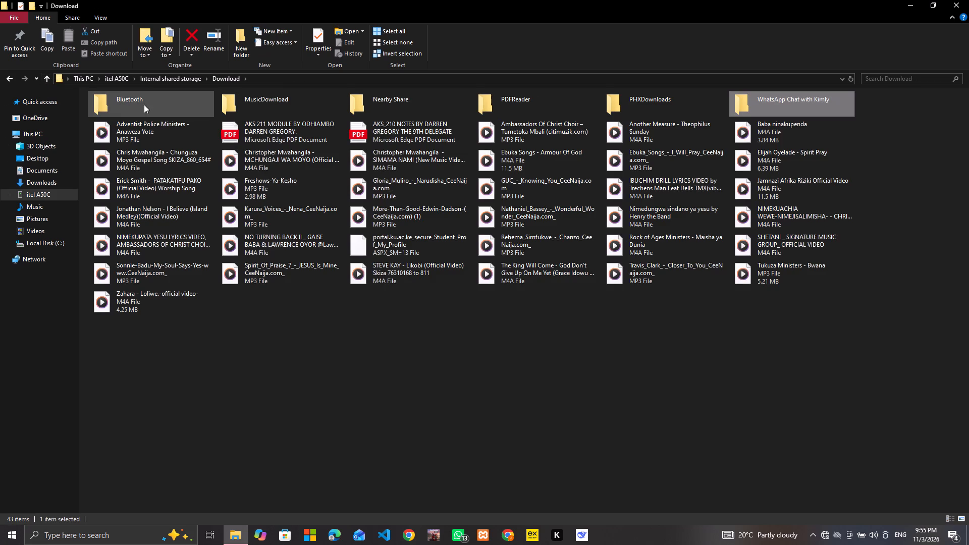
pyautogui.doubleClick(523, 96)
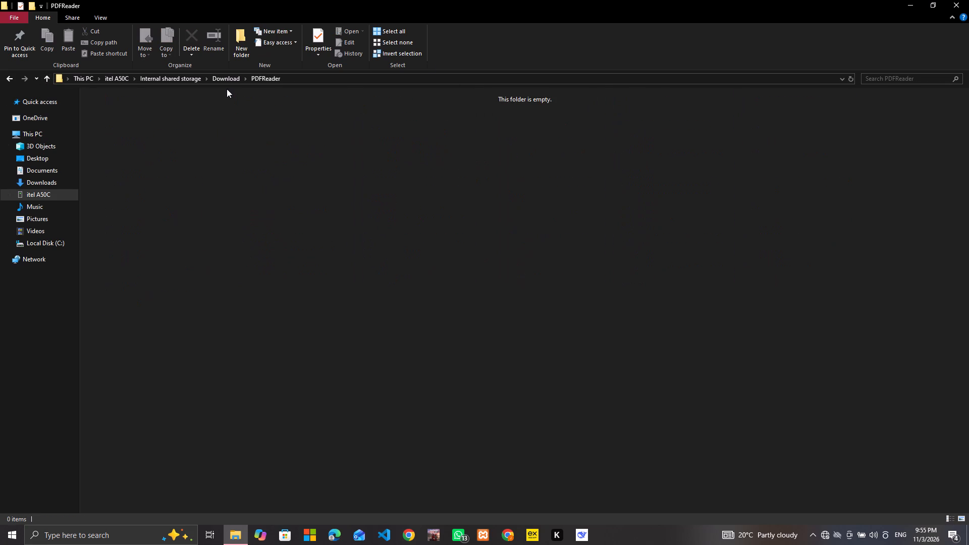
pyautogui.click(49, 78)
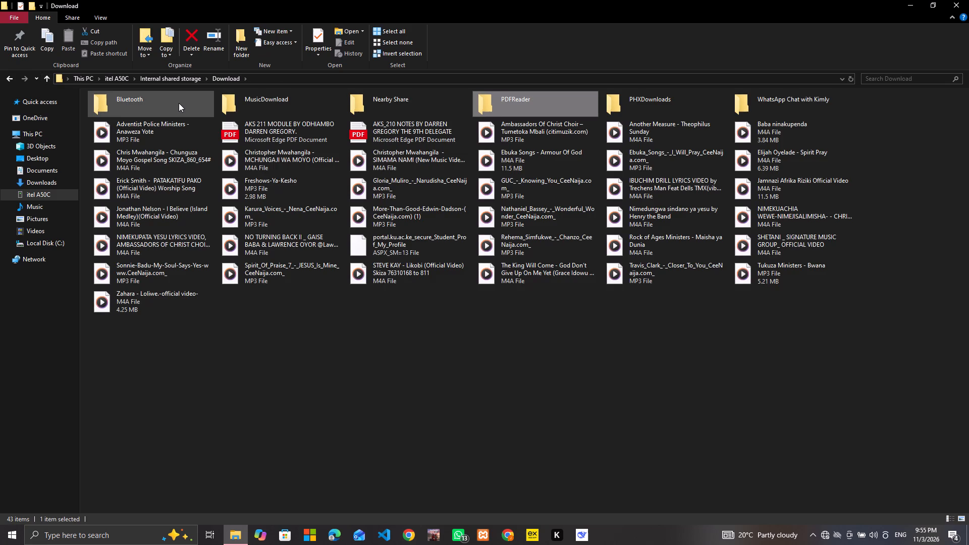
# Check Download's MusicDownload, Nearby Share, PHXDownloads and Bluetooth subfolders for the document, and return to the phone's internal storage.
pyautogui.doubleClick(227, 98)
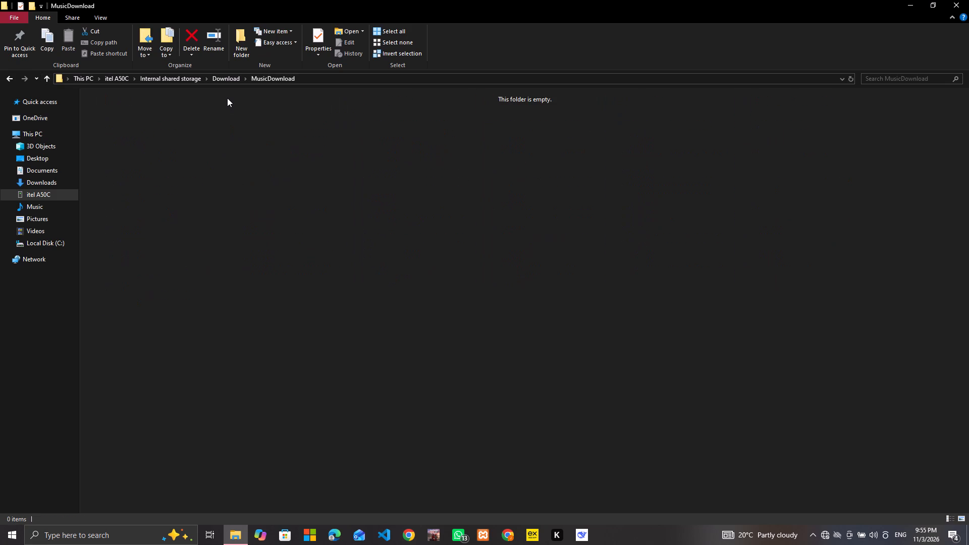
pyautogui.click(48, 78)
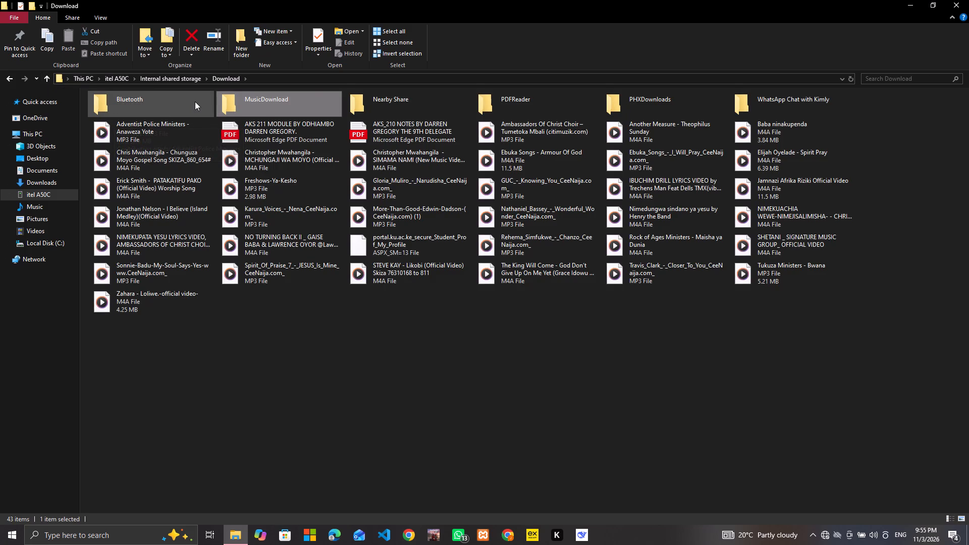
pyautogui.doubleClick(390, 98)
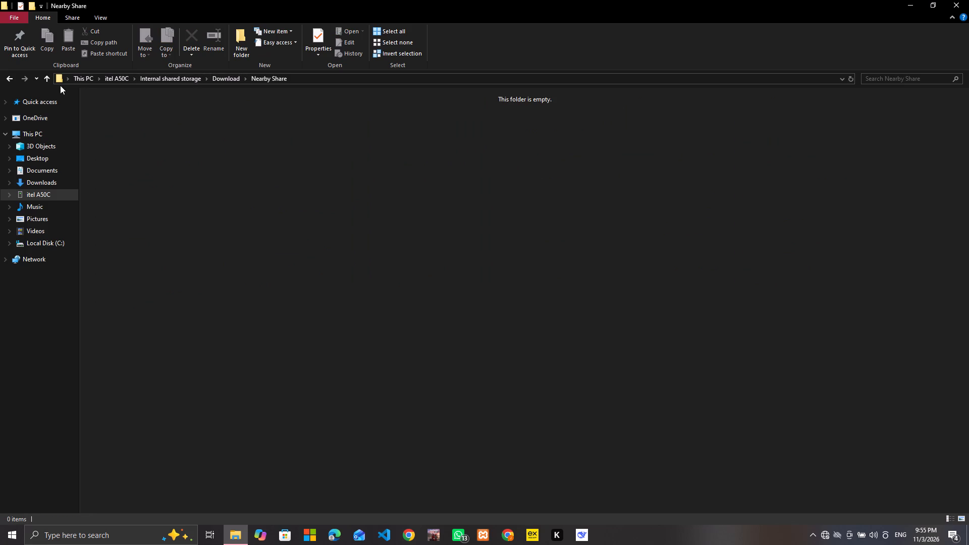
pyautogui.click(45, 78)
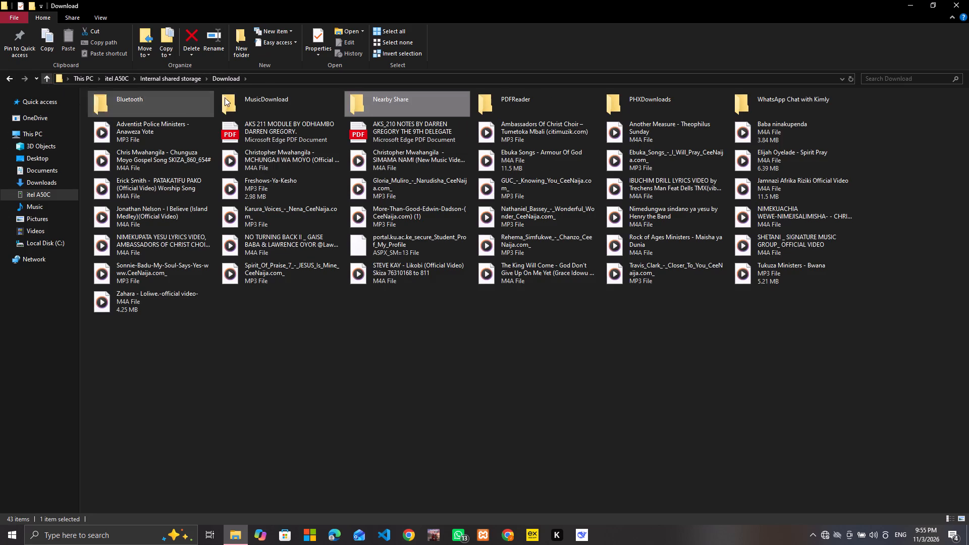
pyautogui.doubleClick(607, 95)
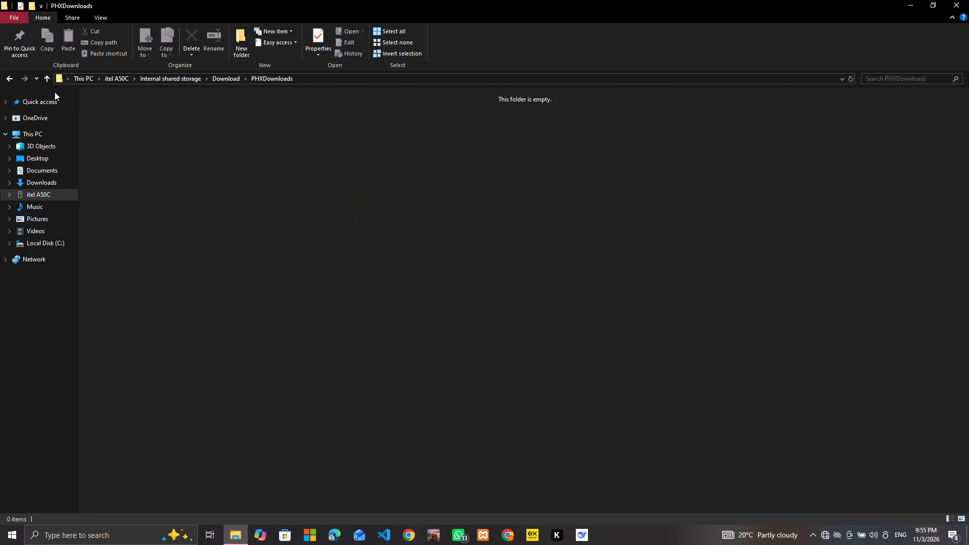
pyautogui.click(46, 78)
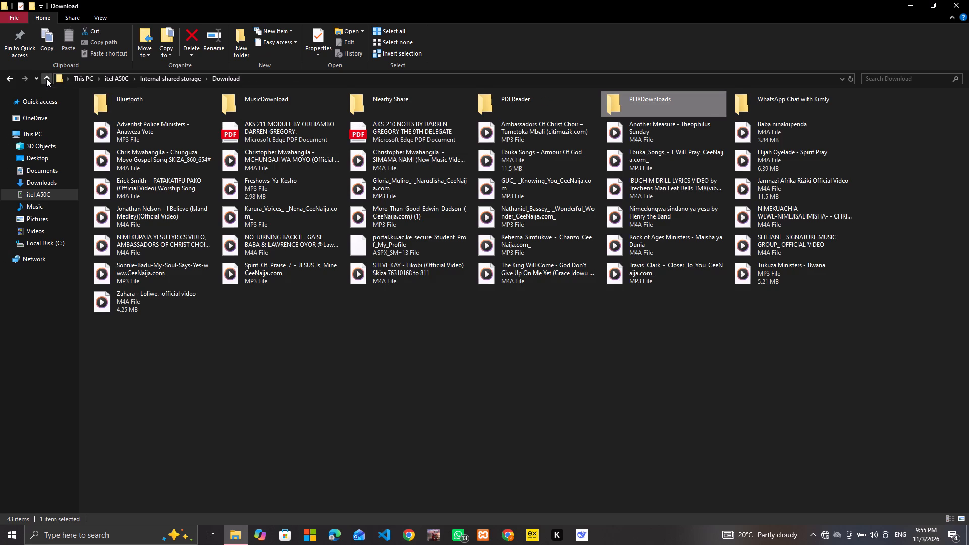
pyautogui.doubleClick(113, 99)
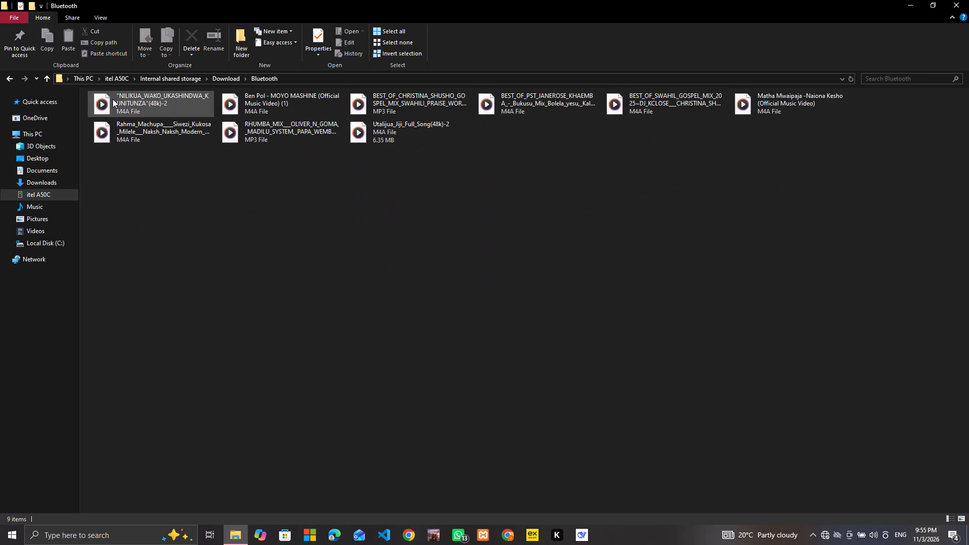
pyautogui.click(46, 78)
pyautogui.click(46, 78)
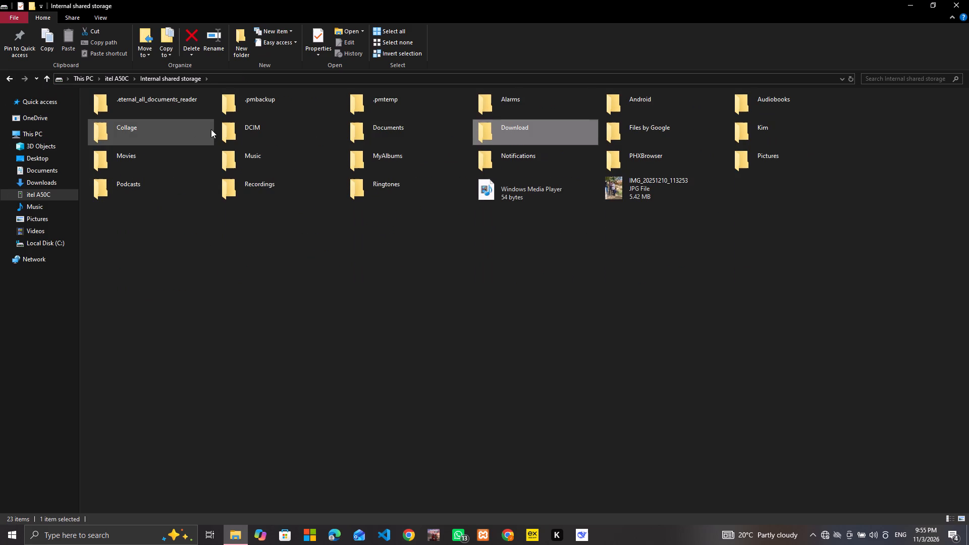
# Check the DCIM and Collage folders for the document, returning to the phone's internal storage after each.
pyautogui.doubleClick(237, 124)
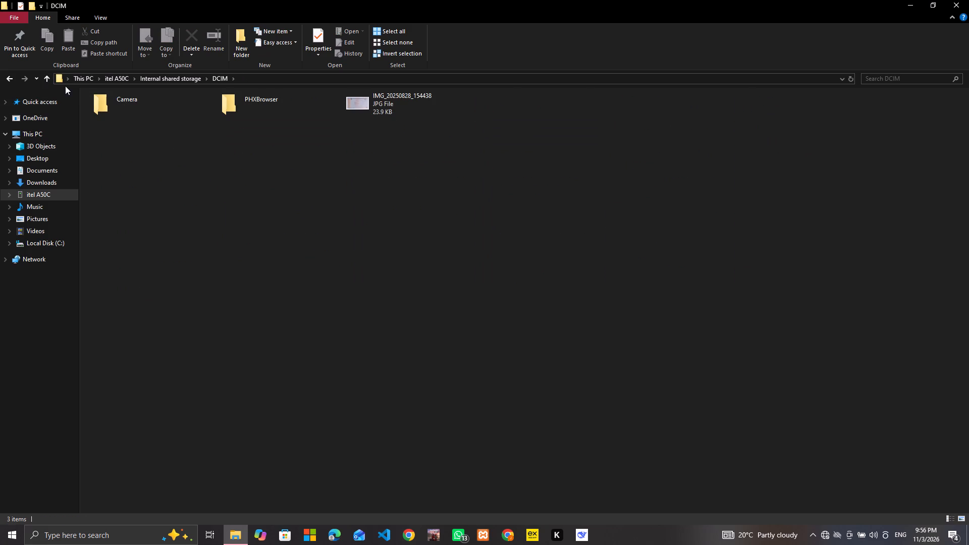
pyautogui.click(50, 81)
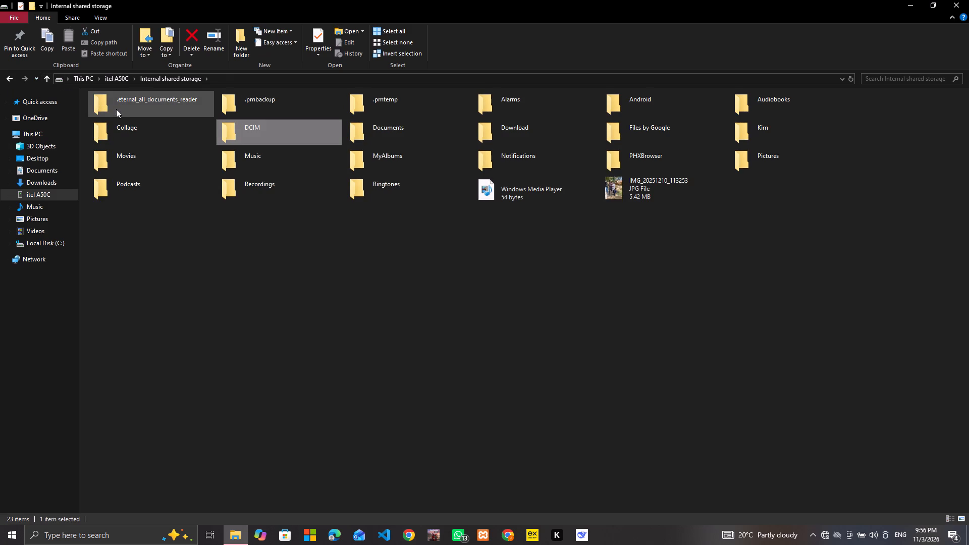
pyautogui.doubleClick(128, 122)
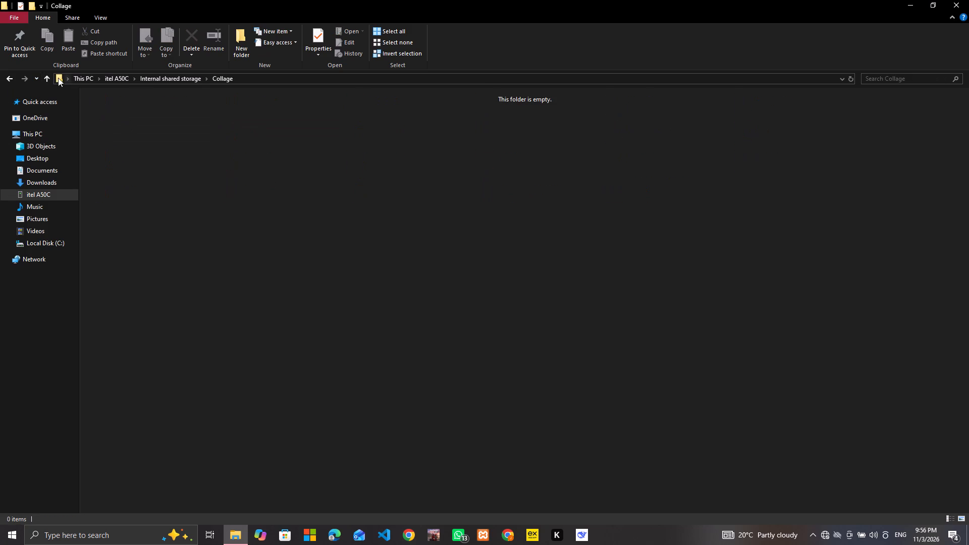
pyautogui.click(46, 77)
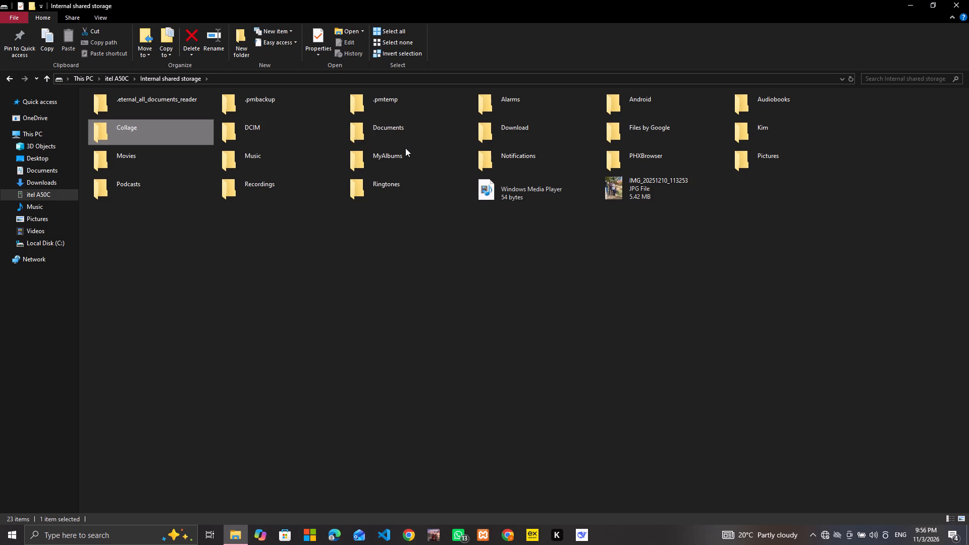
# Check the Scanned subfolder of Files by Google, and return to the phone's internal storage.
pyautogui.doubleClick(640, 132)
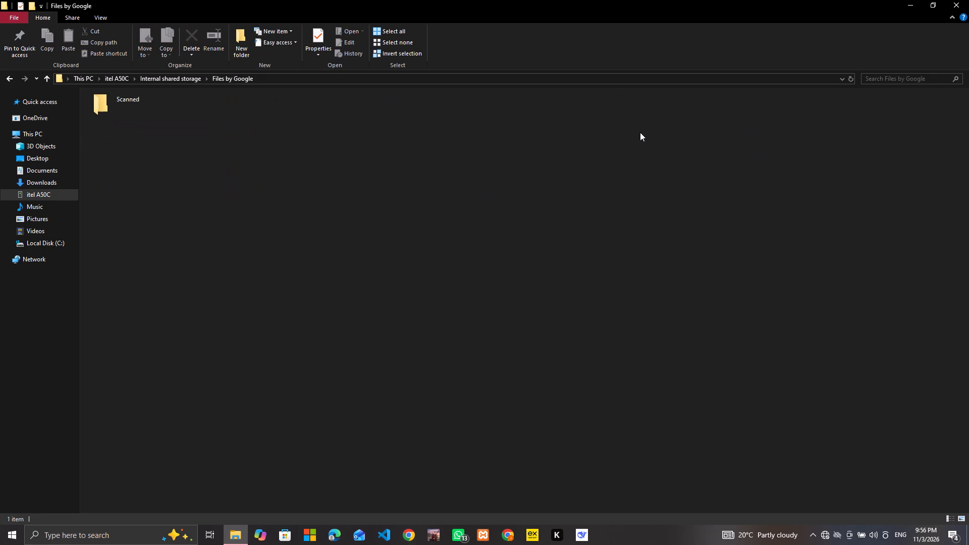
pyautogui.doubleClick(143, 94)
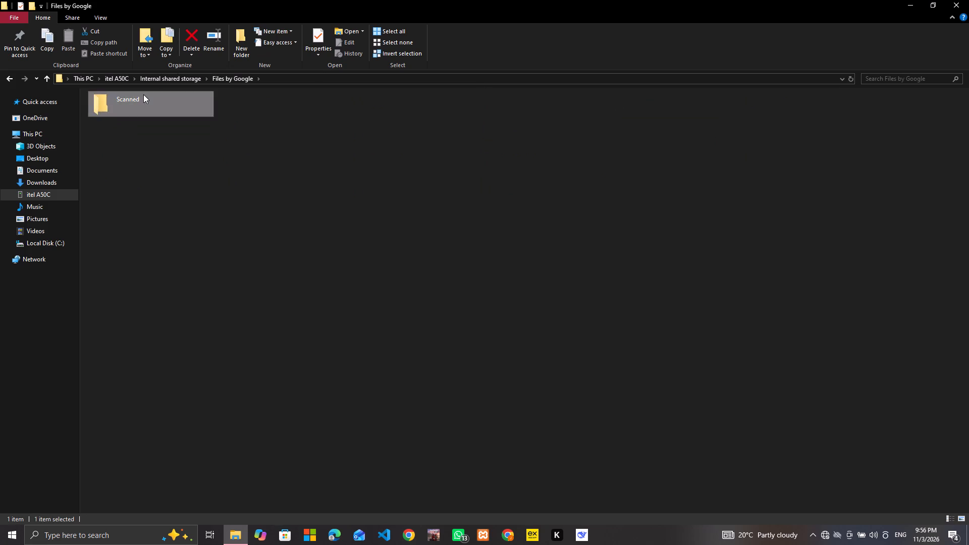
pyautogui.click(47, 75)
pyautogui.click(47, 75)
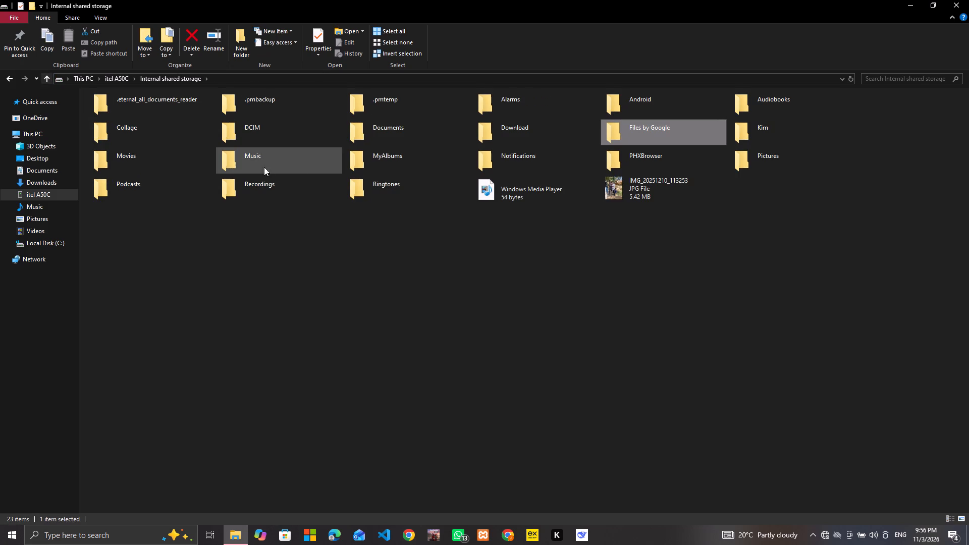
# Recheck the phone's Documents folder by looking inside its Music and PDF Reader subfolders, and return to Documents.
pyautogui.doubleClick(393, 122)
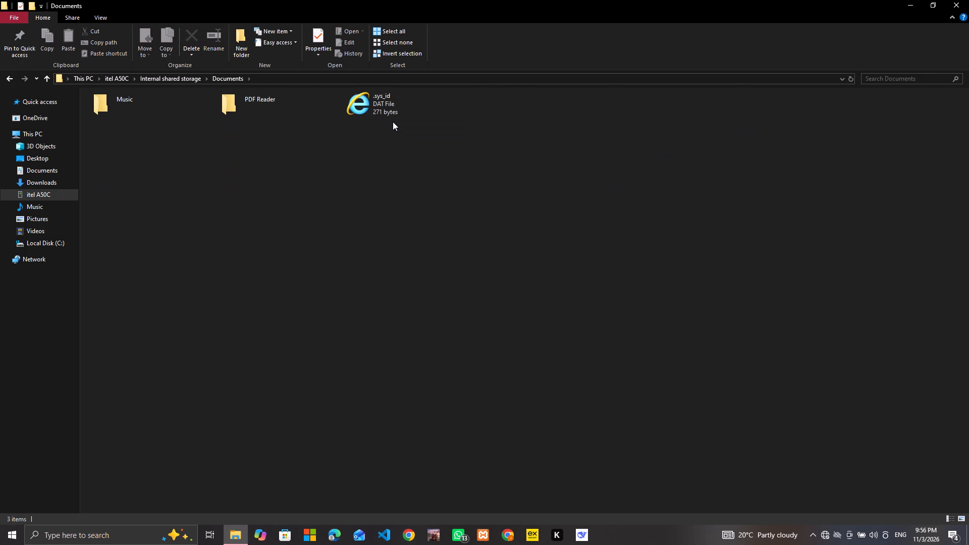
pyautogui.doubleClick(161, 99)
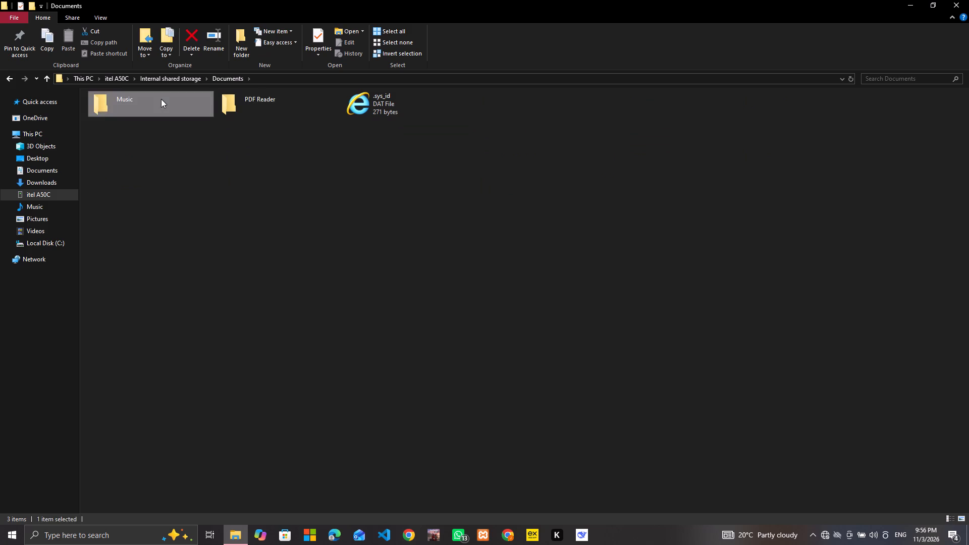
pyautogui.click(50, 76)
pyautogui.doubleClick(253, 121)
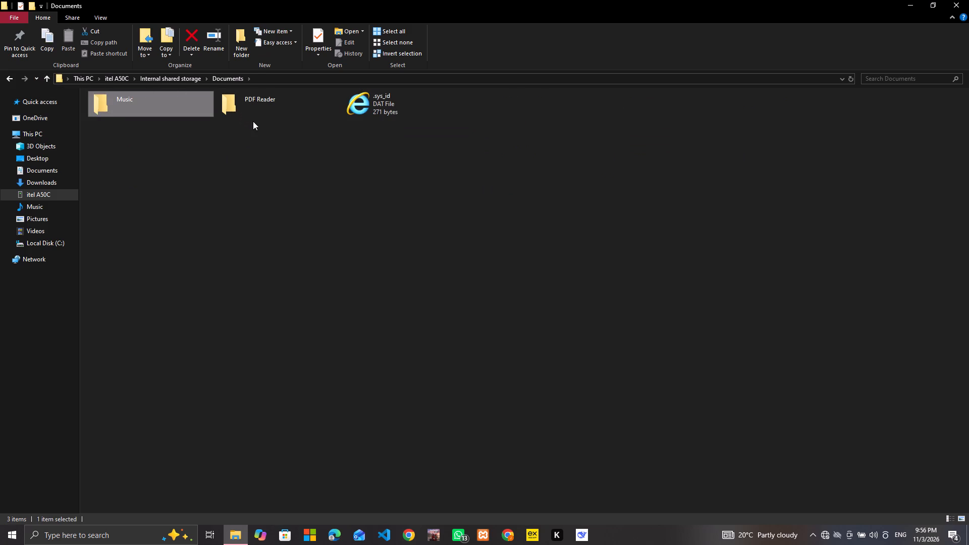
pyautogui.doubleClick(253, 109)
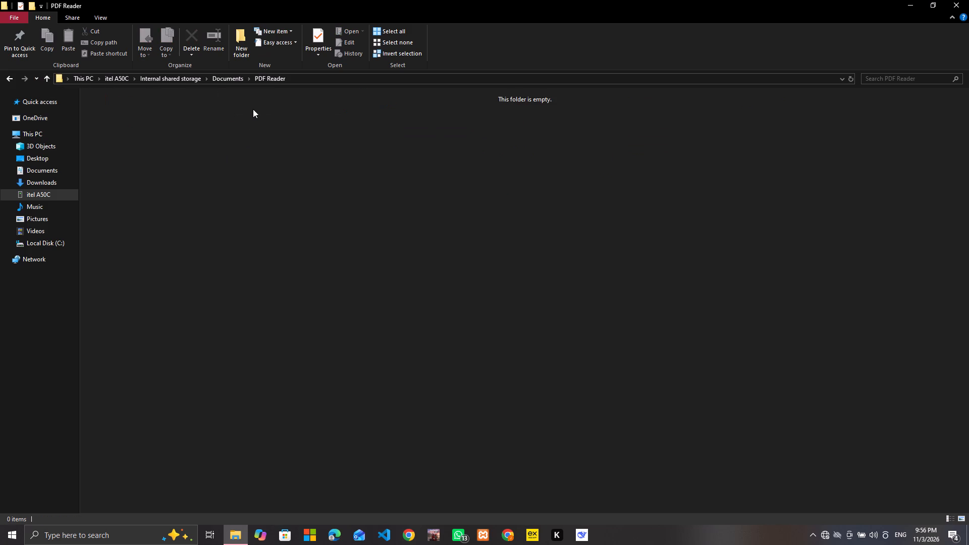
pyautogui.click(47, 80)
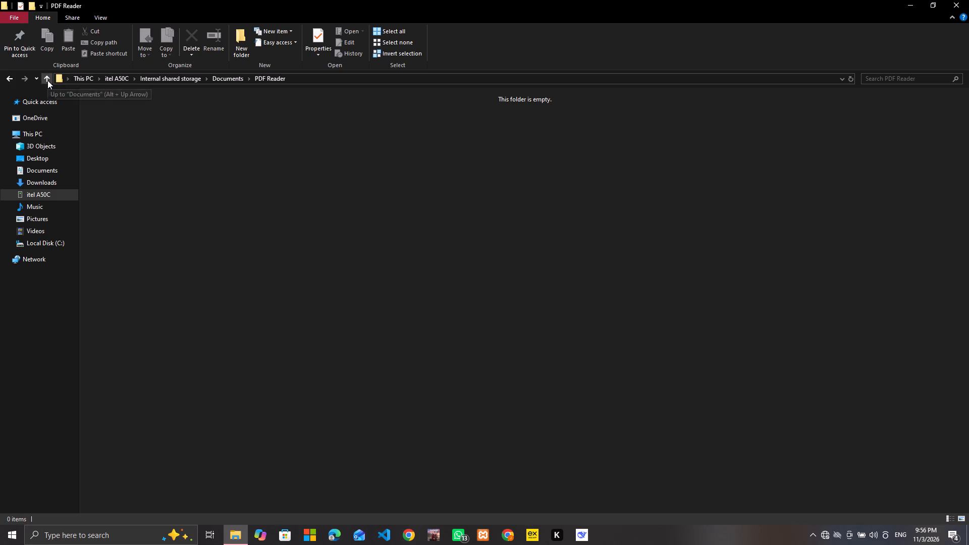
# Open the .sys_id DAT file from the phone's Documents folder to view its contents, and close its browser window.
pyautogui.doubleClick(372, 104)
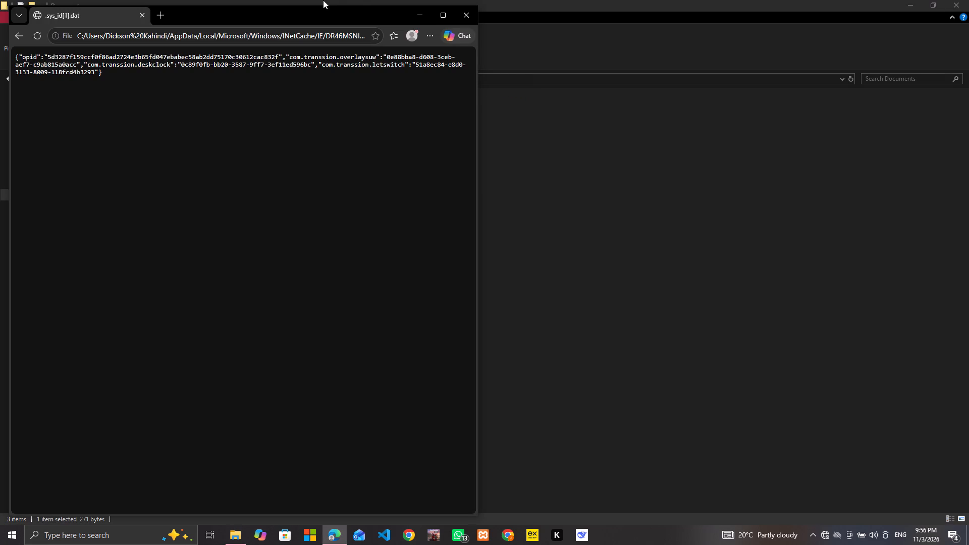
pyautogui.click(470, 18)
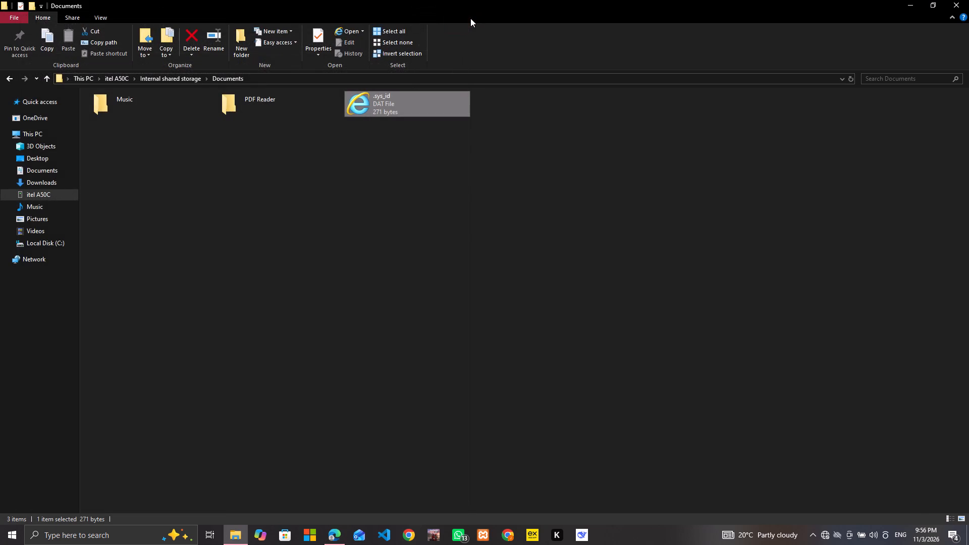
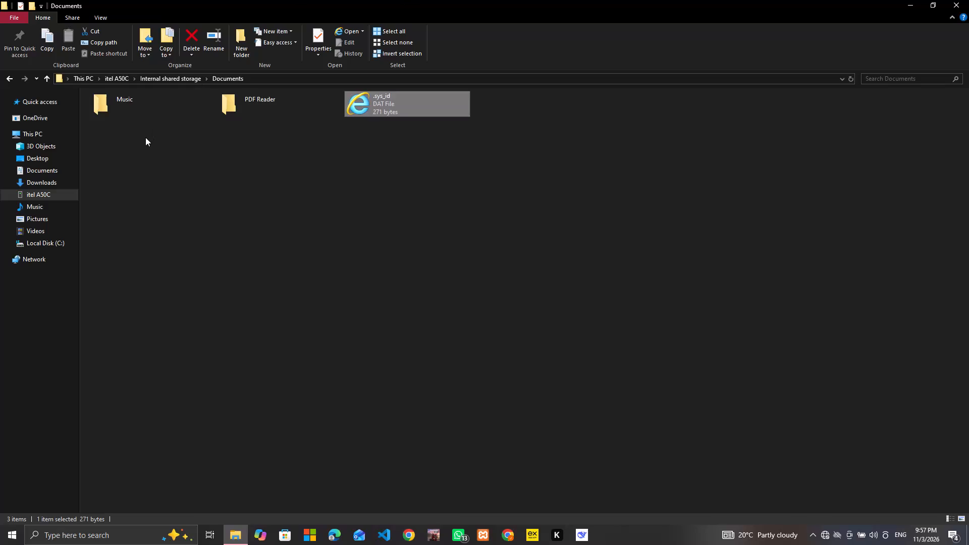
# Leave the phone's Documents folder and return to the root of its internal shared storage.
pyautogui.click(10, 75)
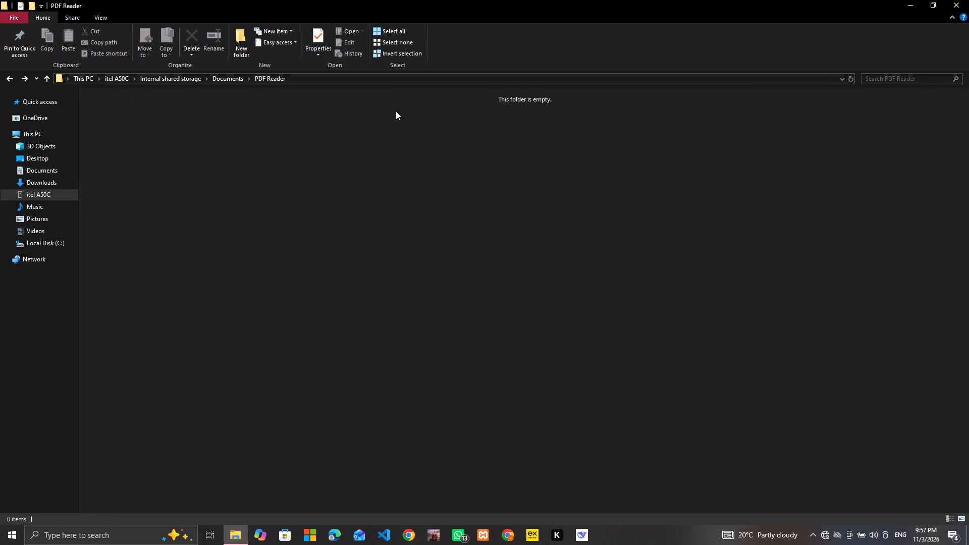
pyautogui.doubleClick(9, 80)
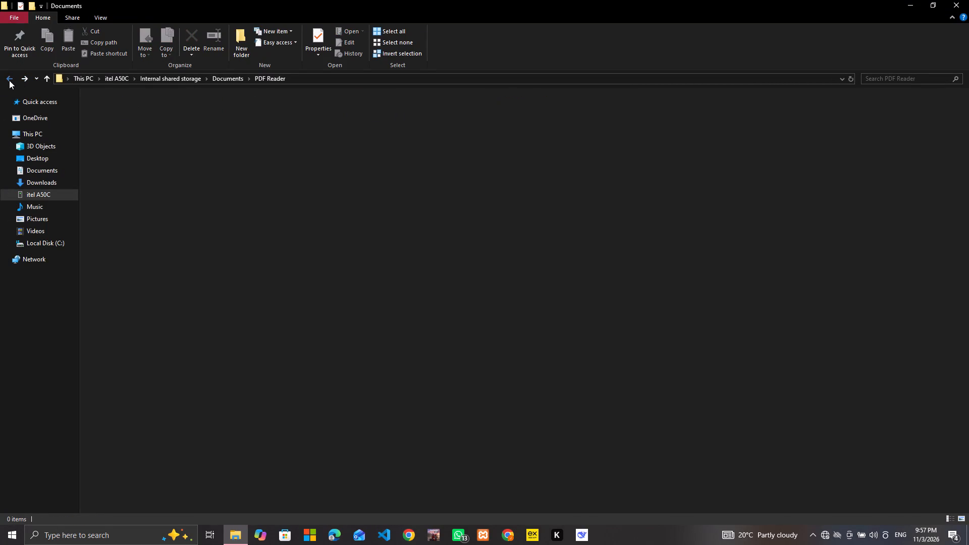
pyautogui.click(9, 80)
pyautogui.click(9, 80)
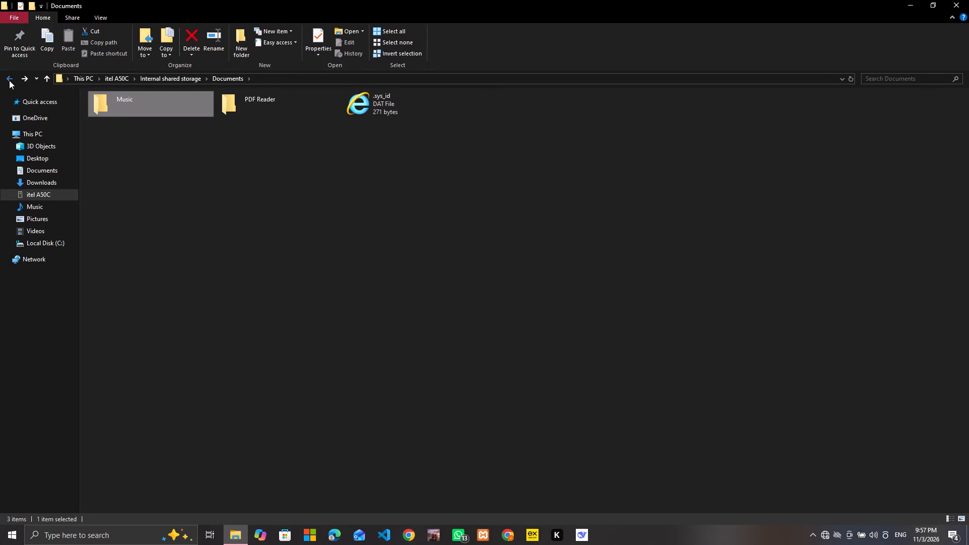
pyautogui.click(9, 80)
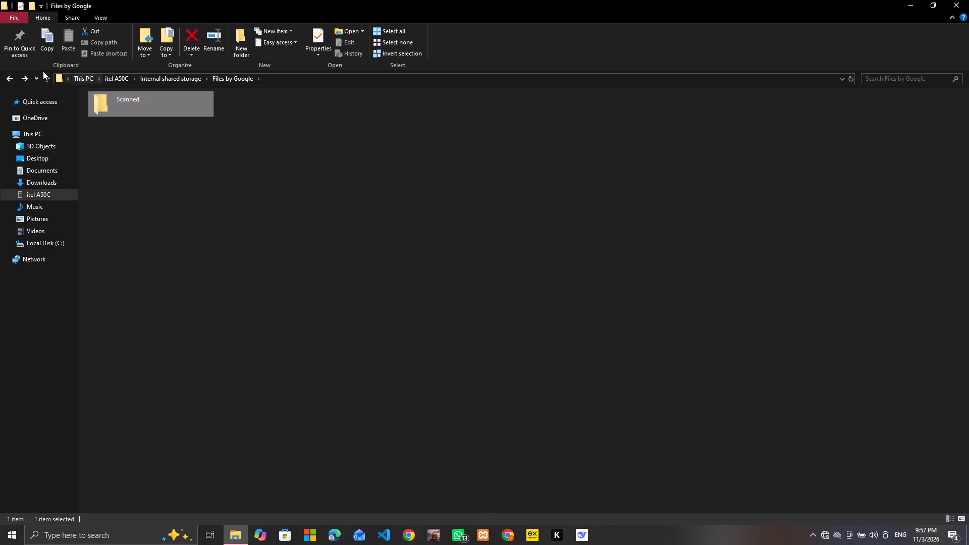
pyautogui.doubleClick(45, 76)
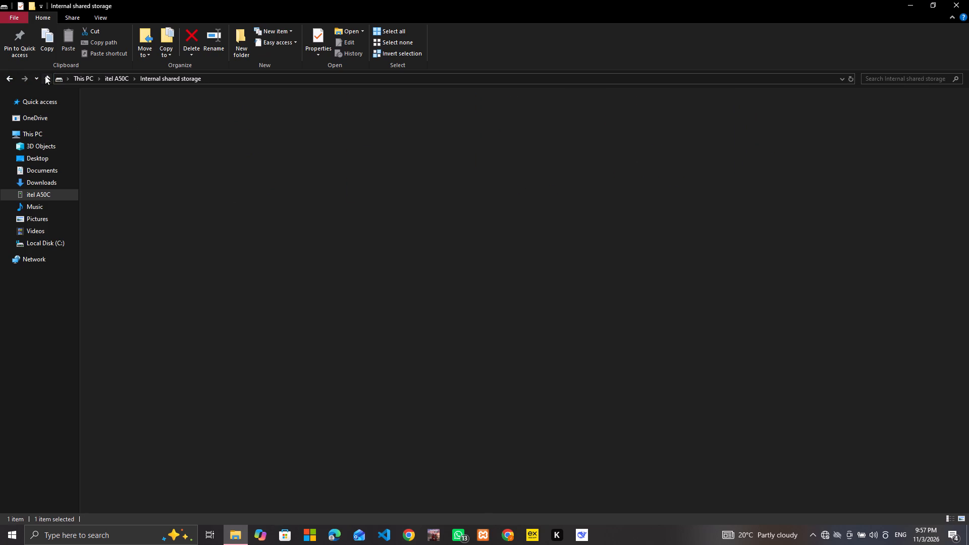
pyautogui.doubleClick(143, 106)
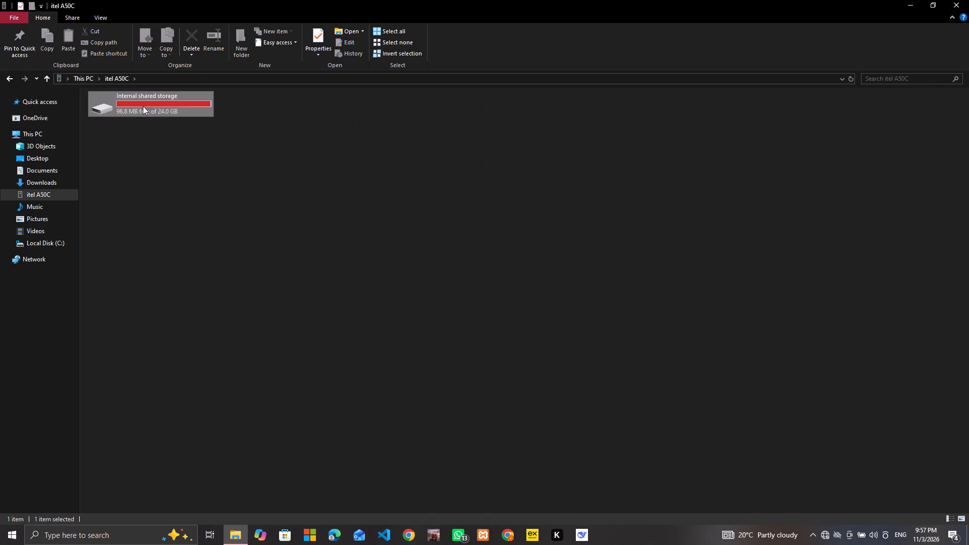
# Recheck the phone's DCIM folder for the document, and return to the internal shared storage.
pyautogui.doubleClick(225, 124)
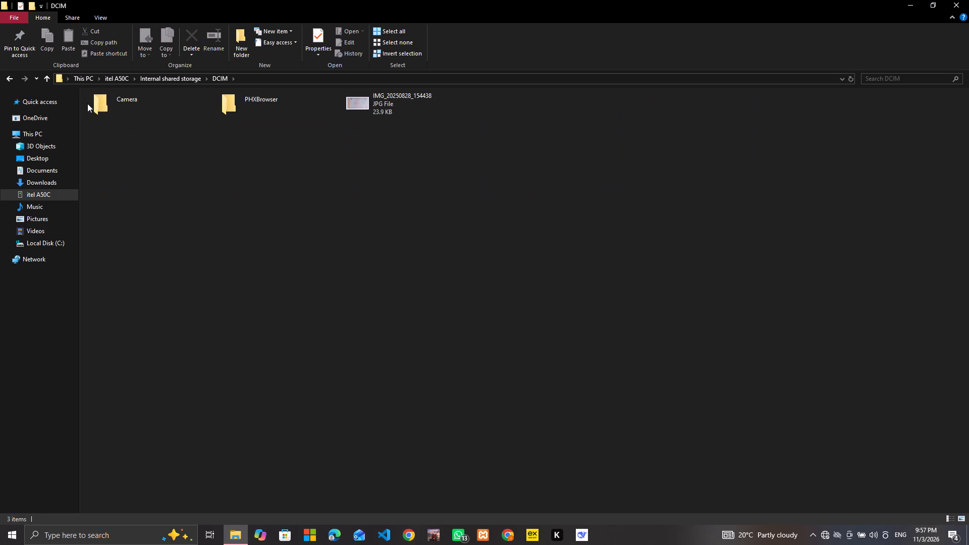
pyautogui.click(0, 76)
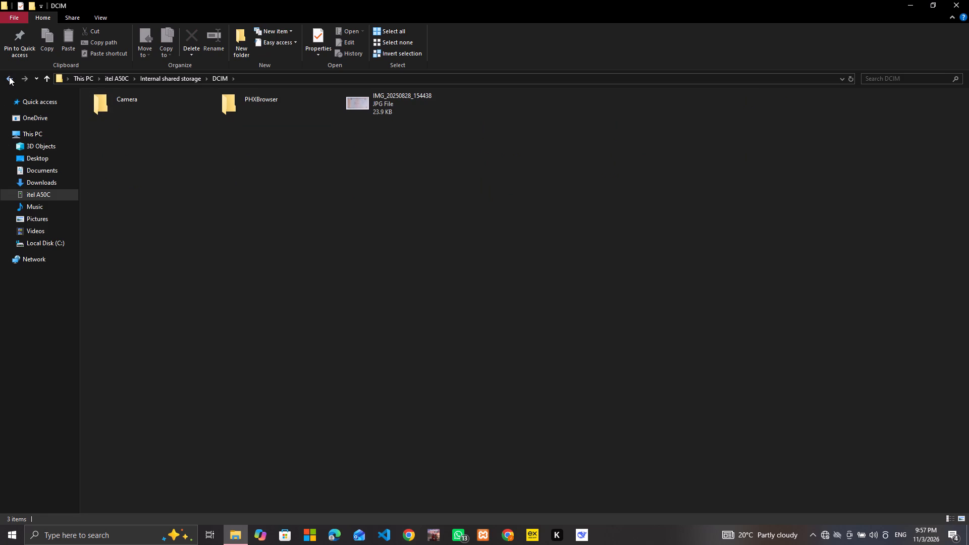
pyautogui.click(9, 77)
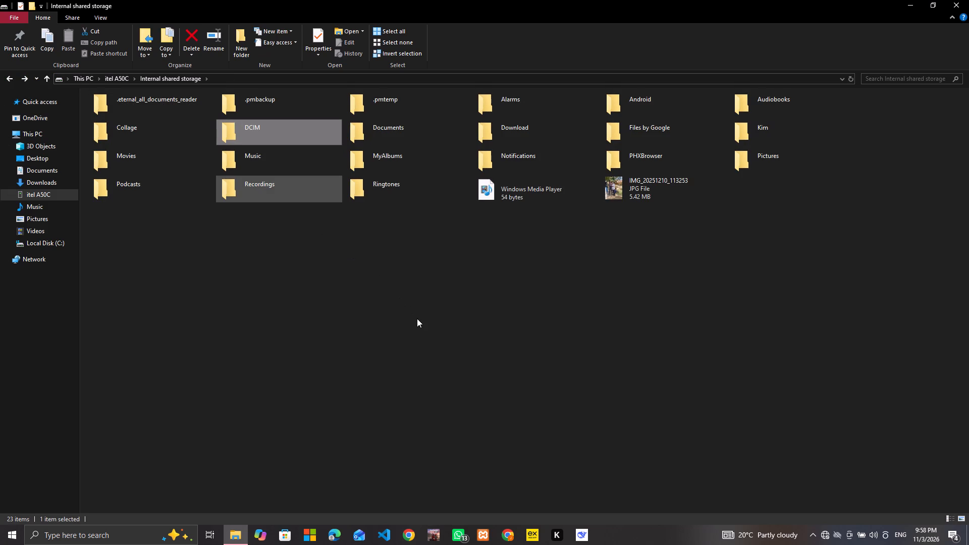
# Check the media and data subfolders of the Android folder for the document, and return to the phone's internal shared storage.
pyautogui.doubleClick(645, 103)
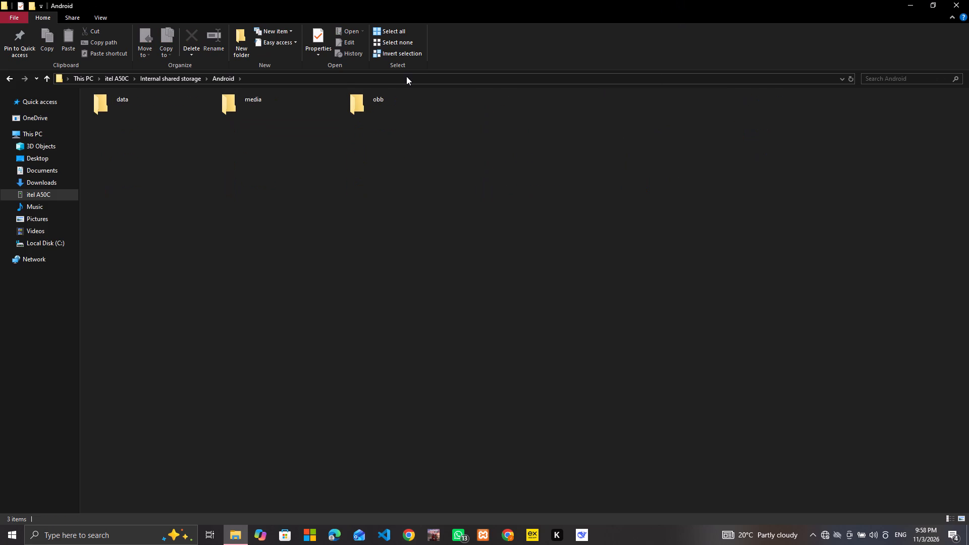
pyautogui.doubleClick(268, 110)
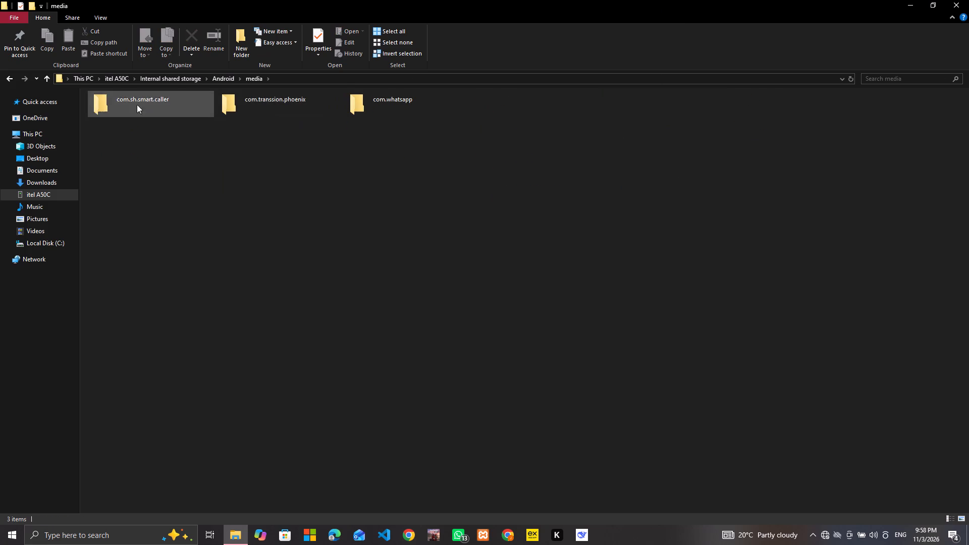
pyautogui.click(6, 78)
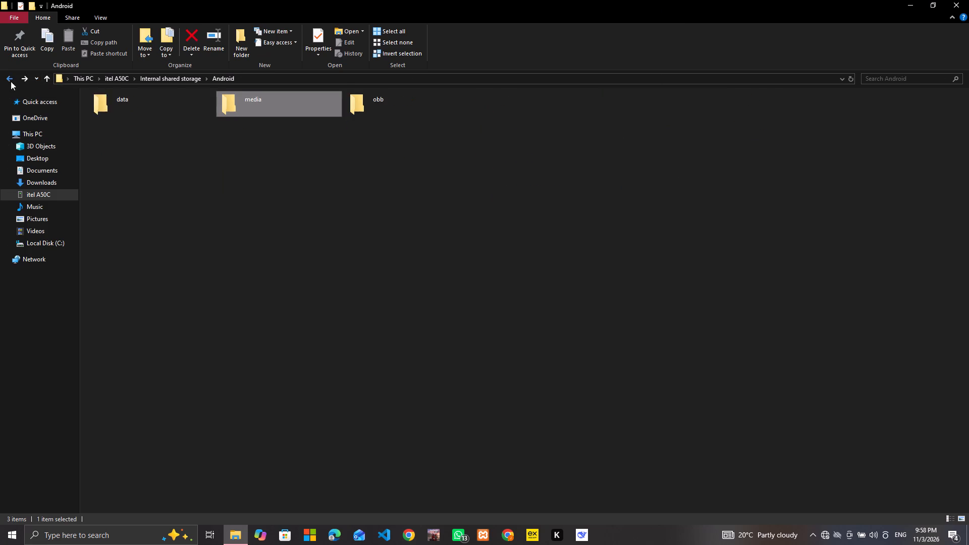
pyautogui.doubleClick(153, 106)
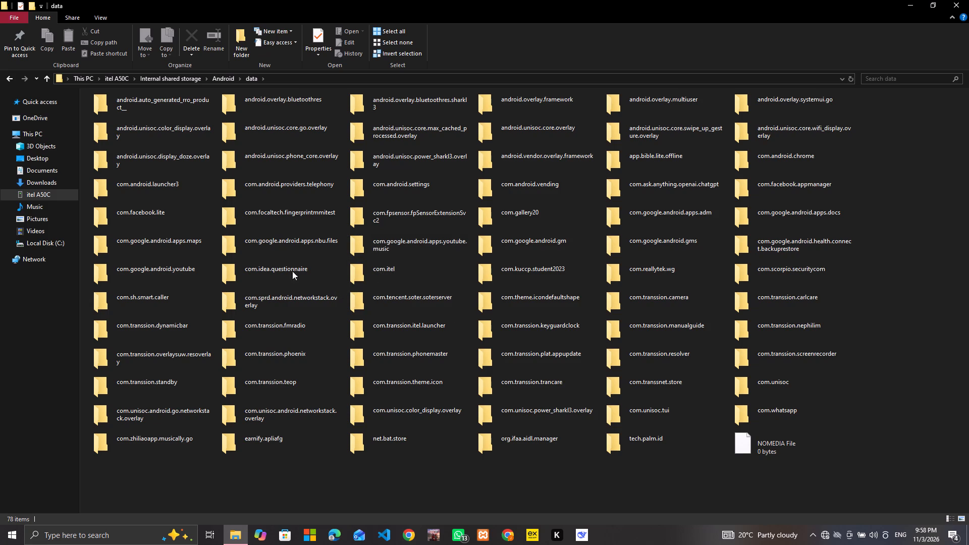
pyautogui.click(10, 80)
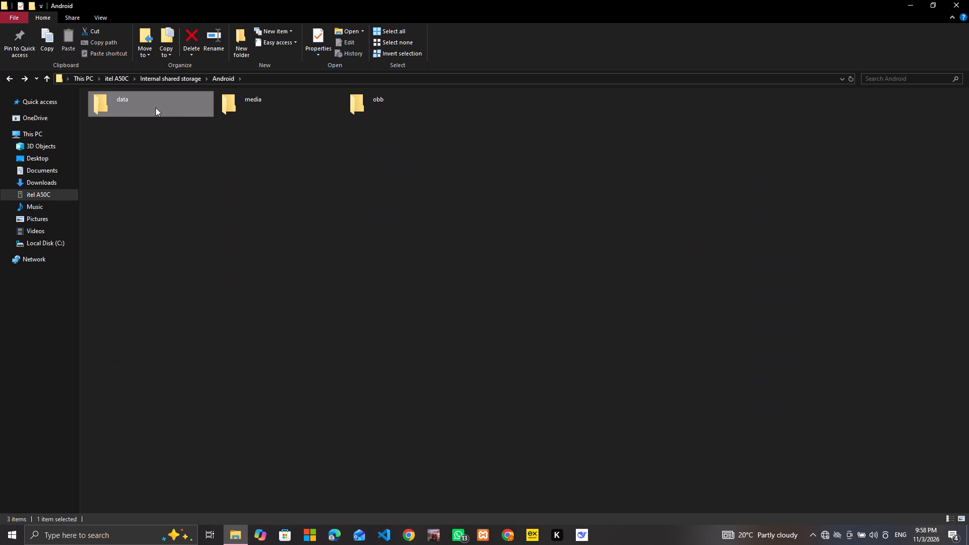
pyautogui.click(8, 82)
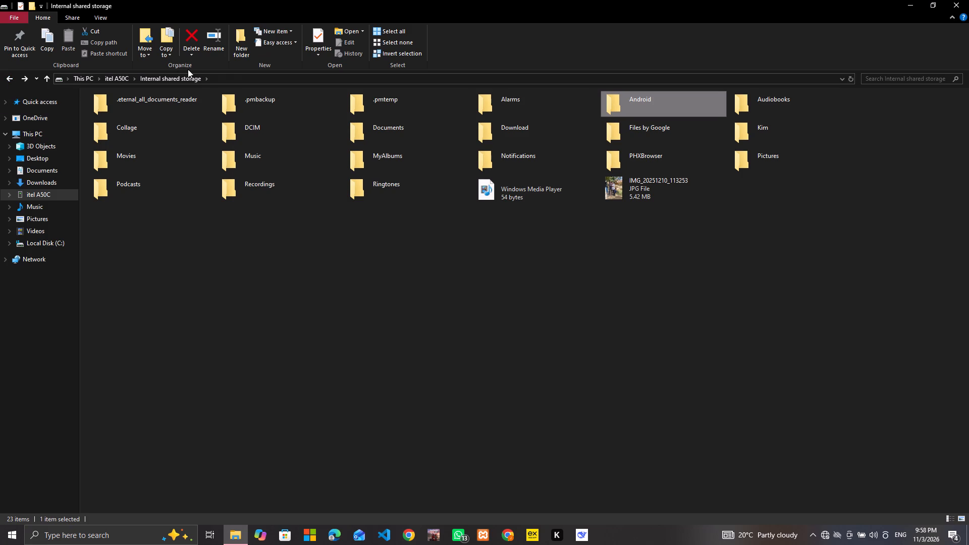
pyautogui.doubleClick(178, 91)
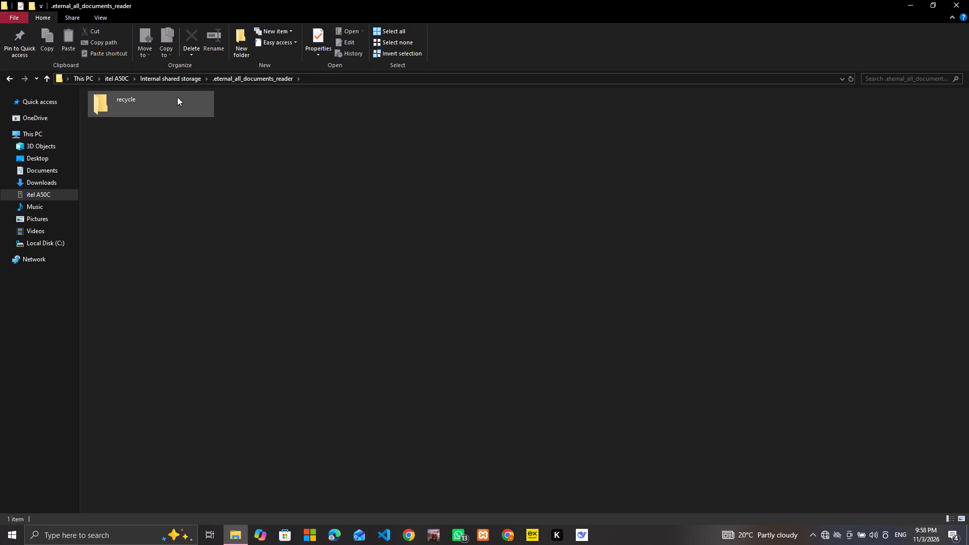
pyautogui.doubleClick(177, 97)
pyautogui.doubleClick(177, 97)
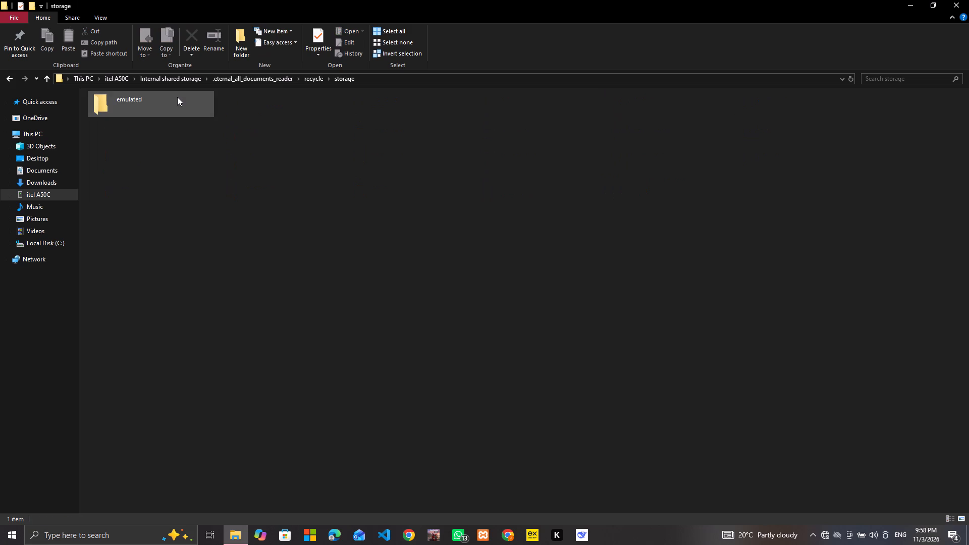
pyautogui.doubleClick(177, 97)
pyautogui.doubleClick(177, 97)
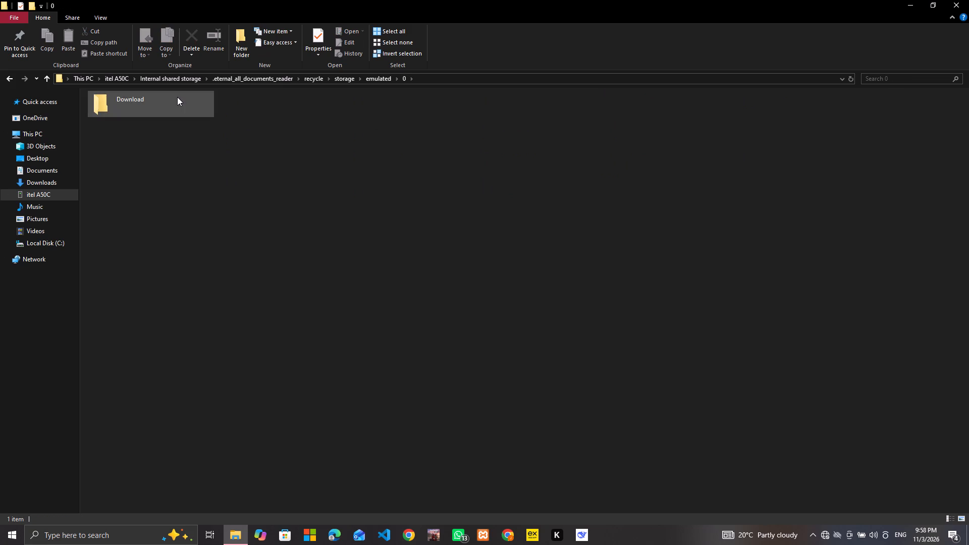
pyautogui.click(177, 97)
pyautogui.doubleClick(177, 97)
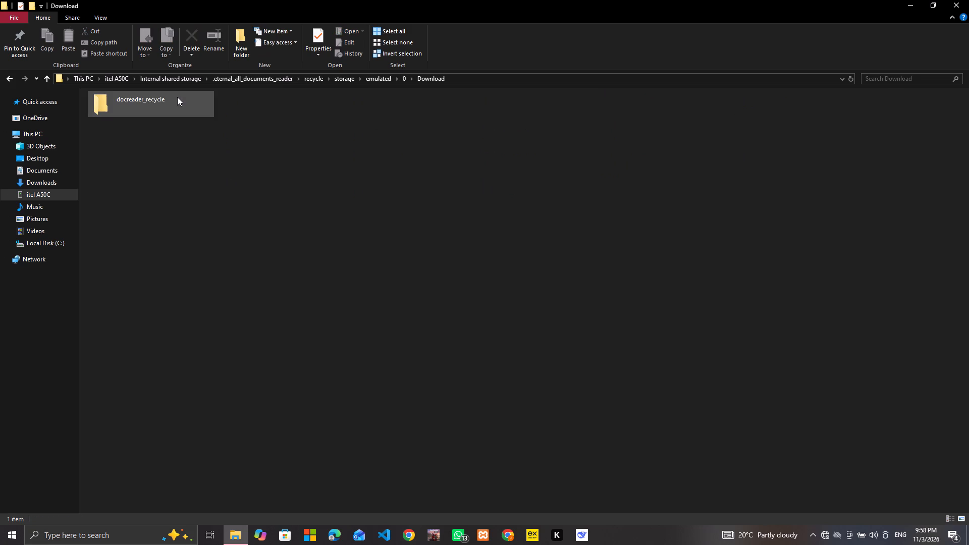
pyautogui.doubleClick(177, 97)
pyautogui.doubleClick(177, 97)
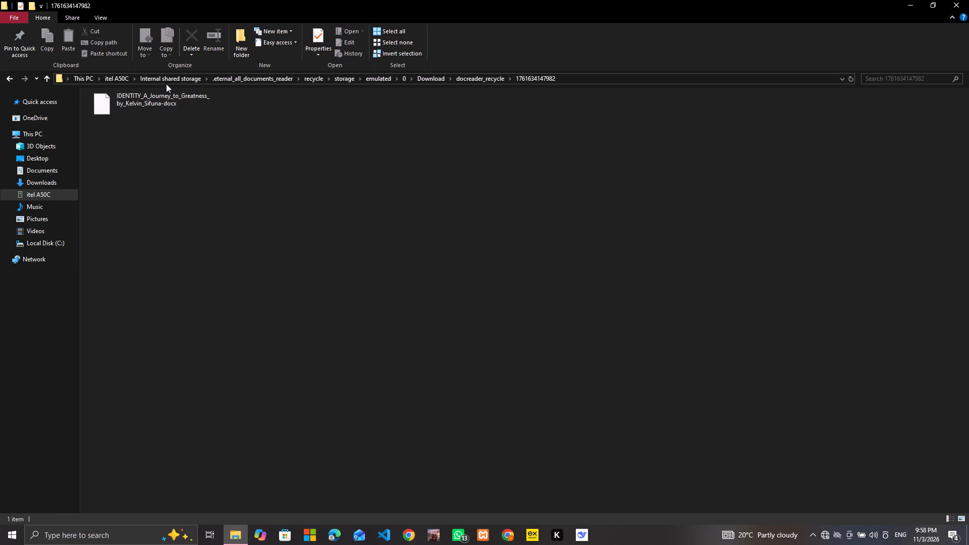
pyautogui.click(115, 79)
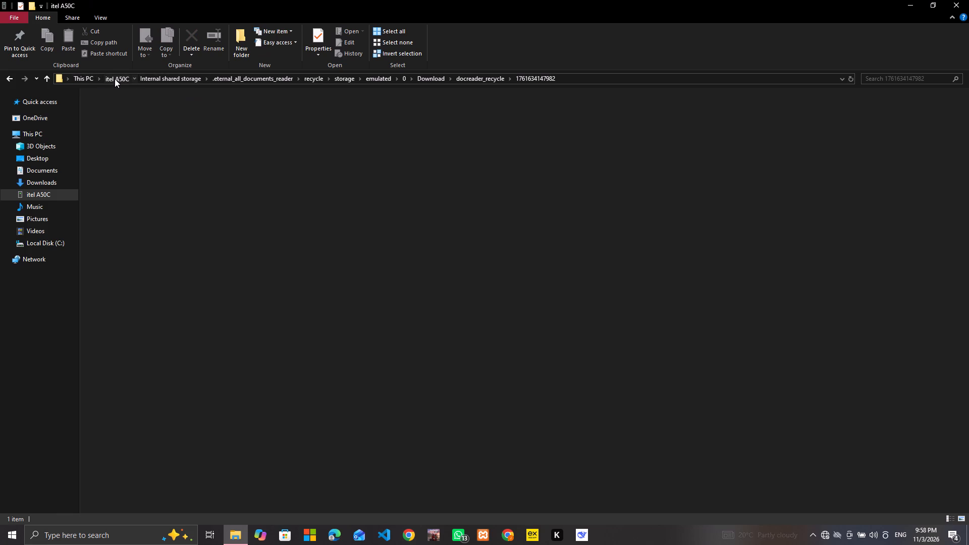
pyautogui.doubleClick(145, 101)
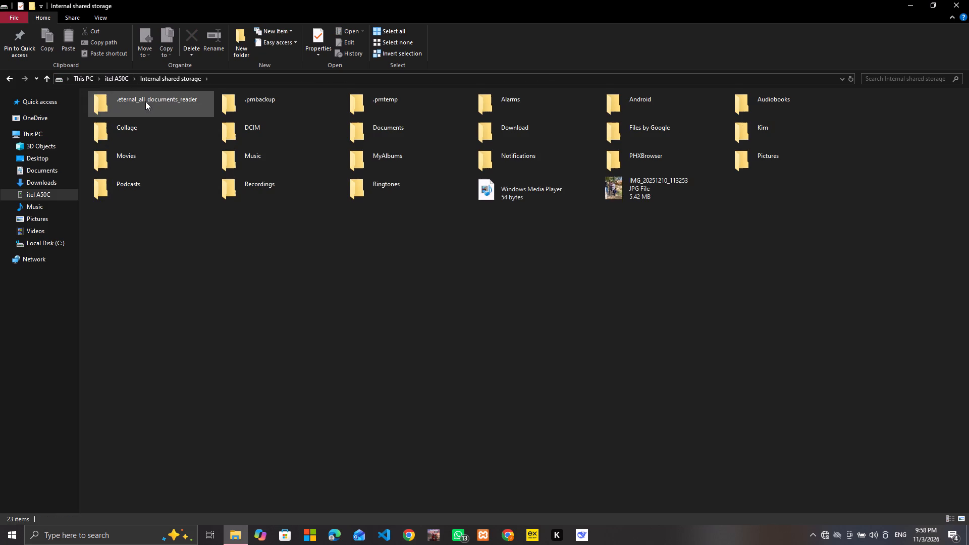
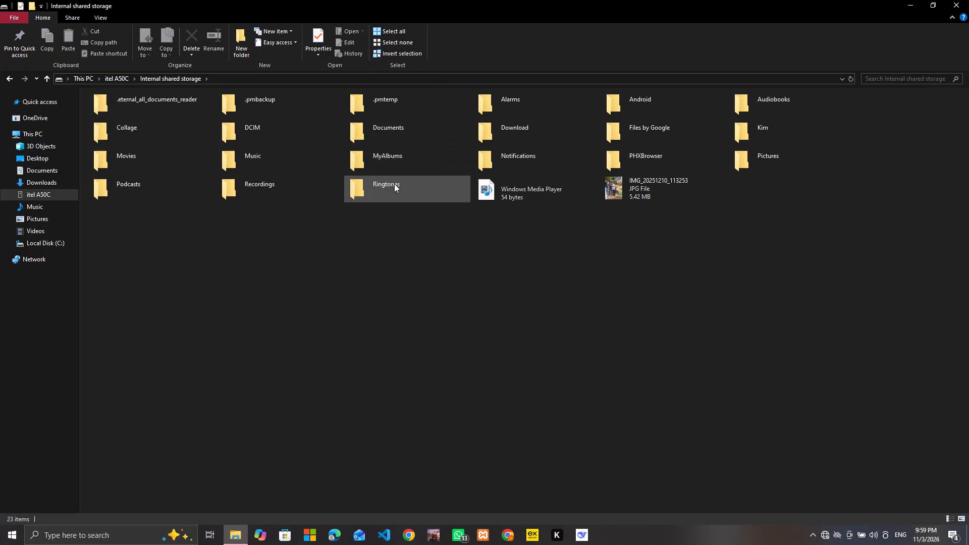
# Check the phone's MyAlbums folder for the document, and return to the internal shared storage.
pyautogui.doubleClick(412, 166)
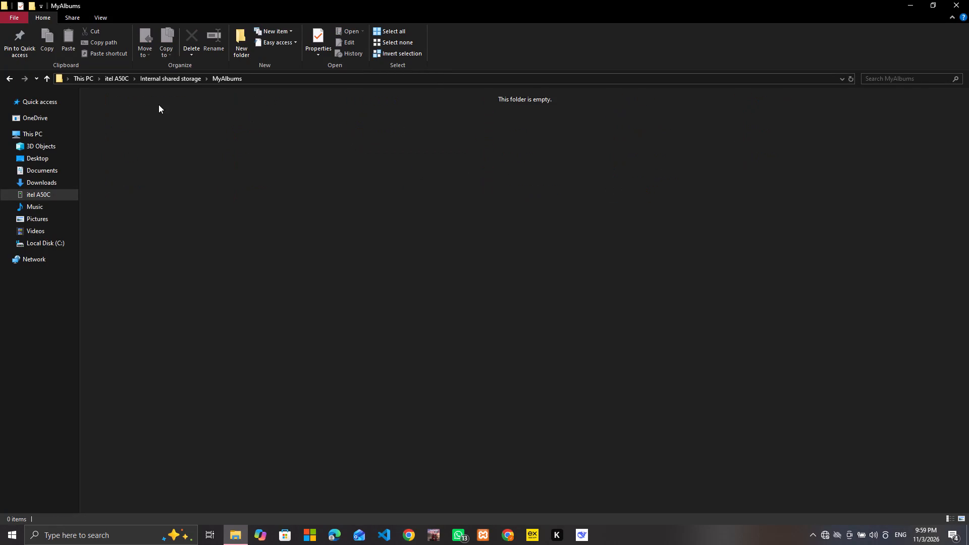
pyautogui.click(45, 79)
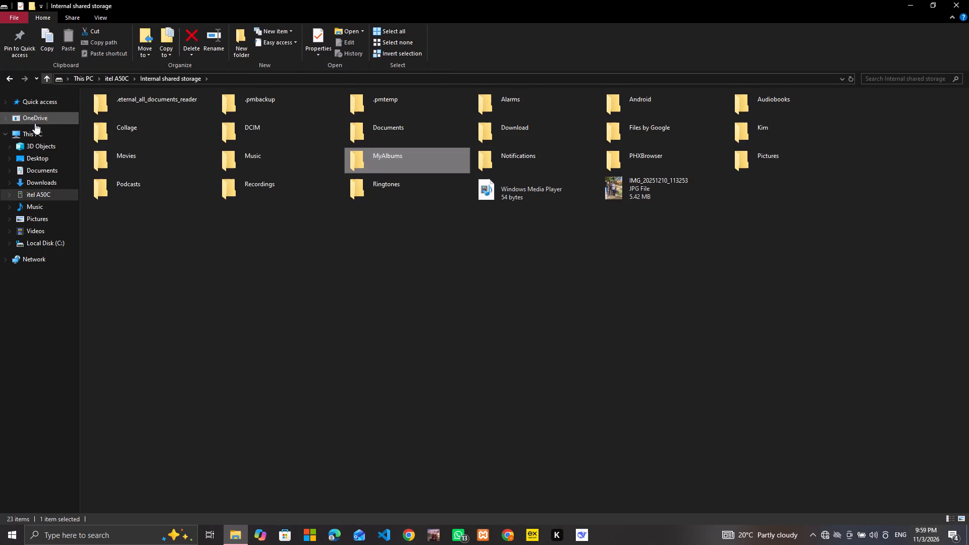
# Go back to the itel A50C device level and reopen its internal shared storage.
pyautogui.doubleClick(41, 198)
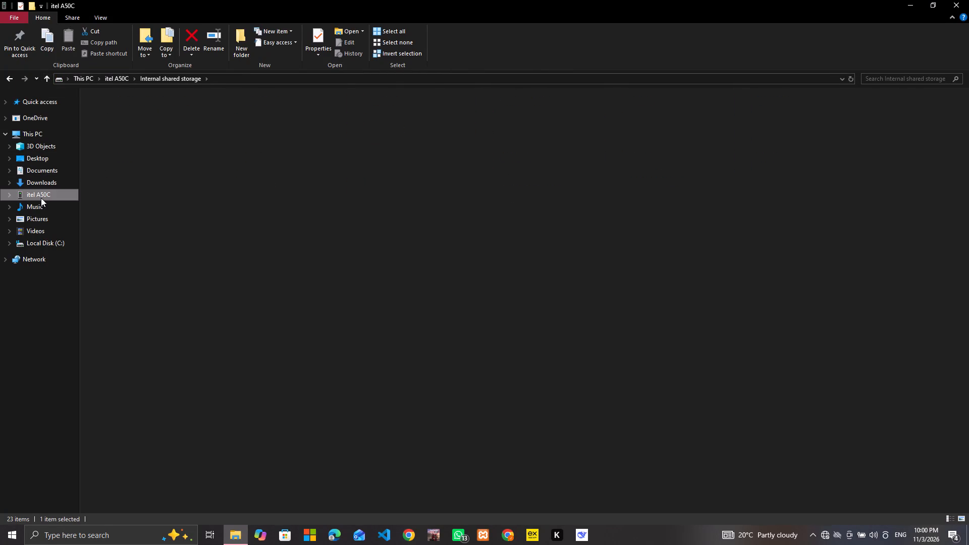
pyautogui.tripleClick(128, 97)
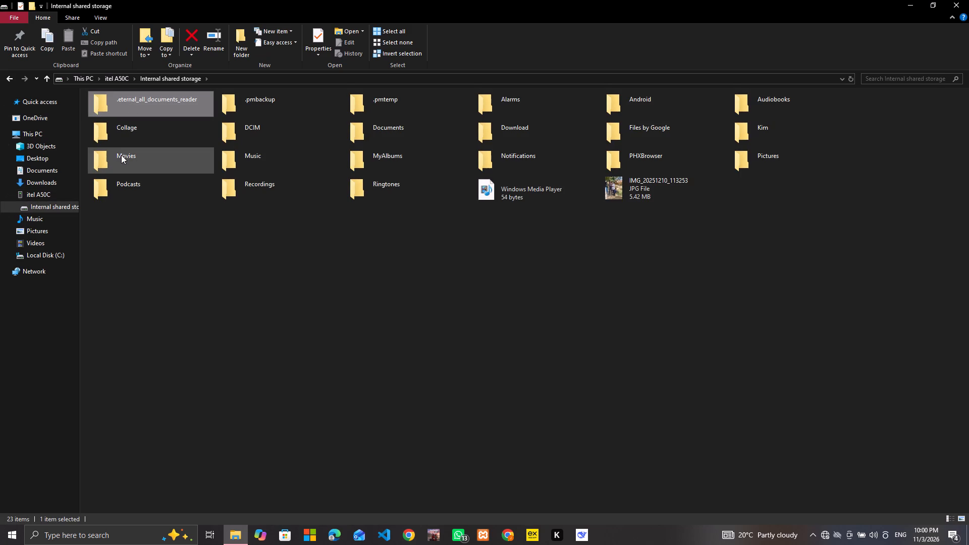
# Look through the phone's DCIM folder again for the document, and return to the internal shared storage.
pyautogui.doubleClick(259, 132)
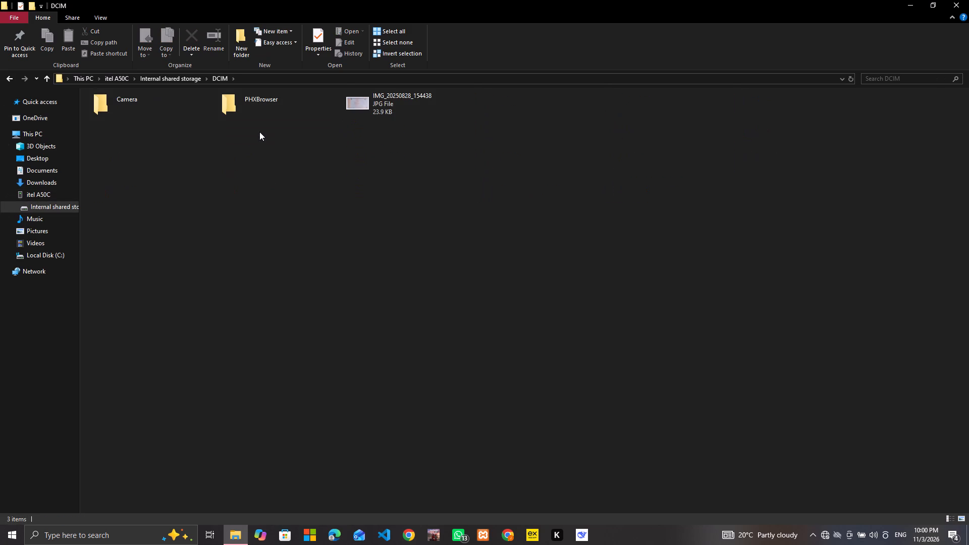
pyautogui.click(48, 79)
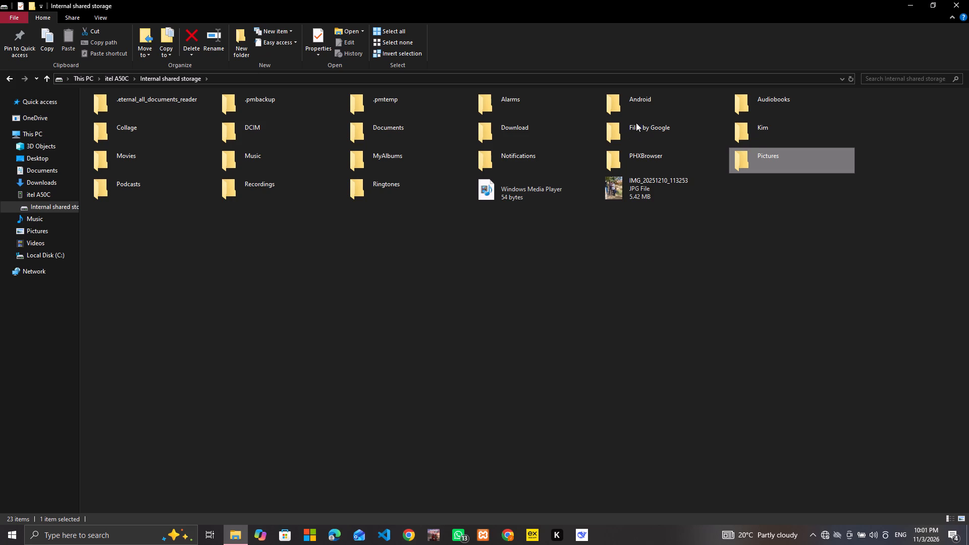
# Open the phone's WhatsApp .Shared folder, inside com.whatsapp in the Android media folder.
pyautogui.doubleClick(640, 97)
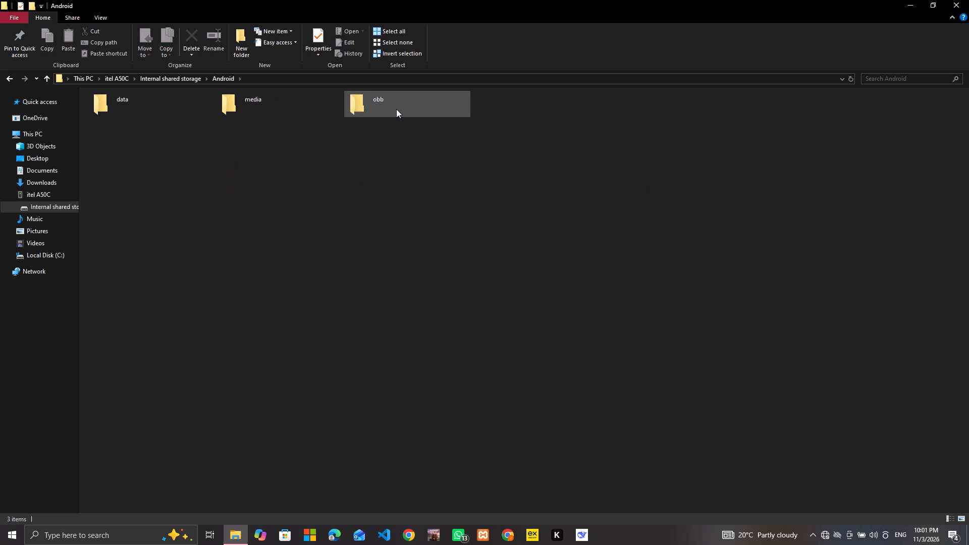
pyautogui.doubleClick(239, 95)
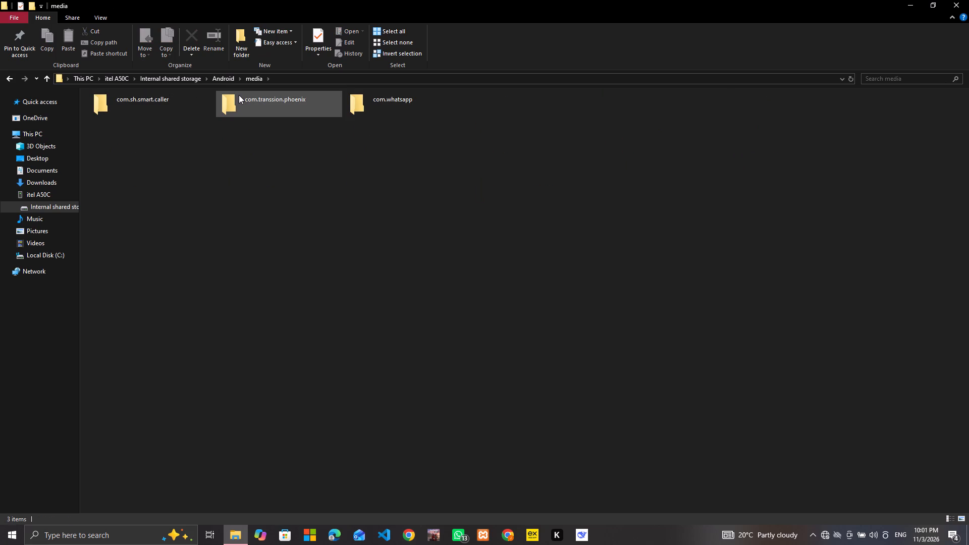
pyautogui.doubleClick(397, 100)
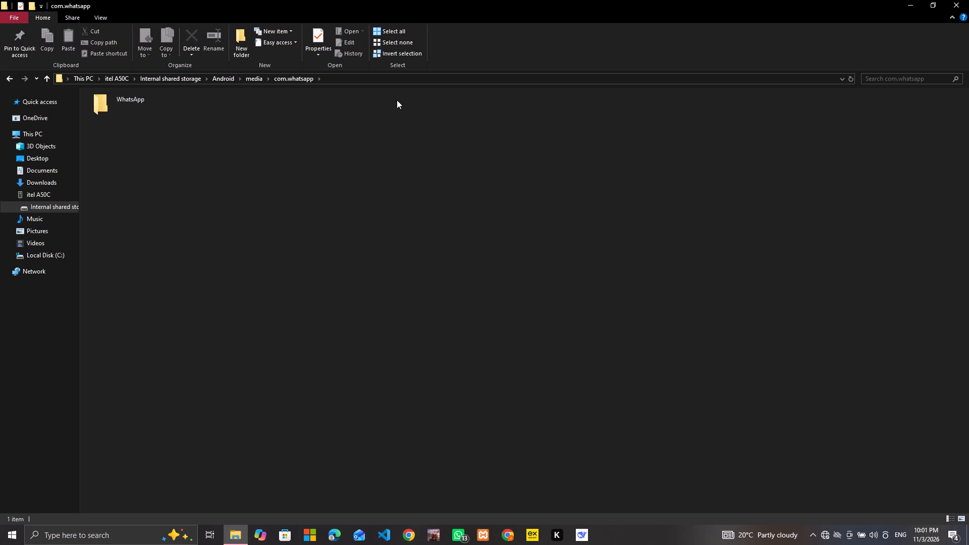
pyautogui.doubleClick(110, 94)
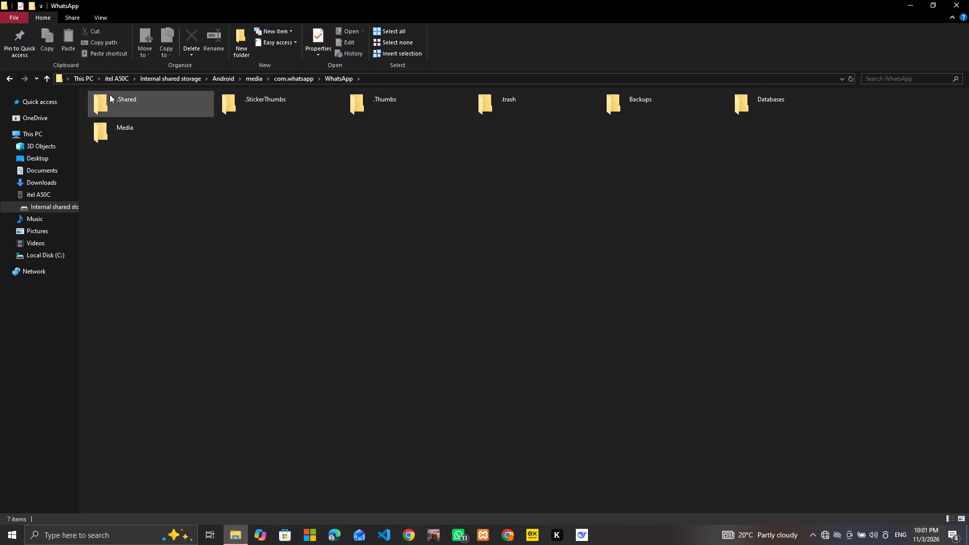
pyautogui.doubleClick(110, 94)
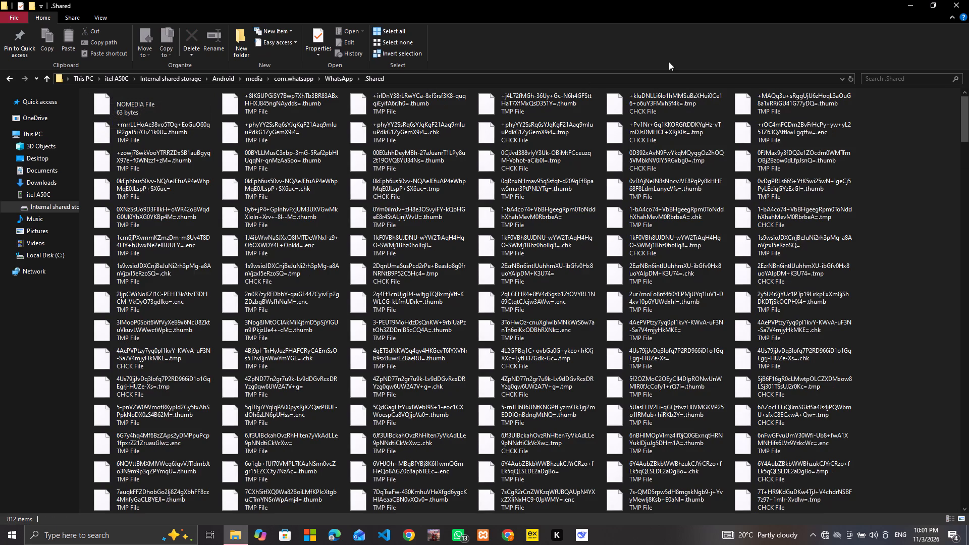
# Search the .Shared folder for "what we" to look for the document.
pyautogui.click(877, 80)
pyautogui.click(877, 80)
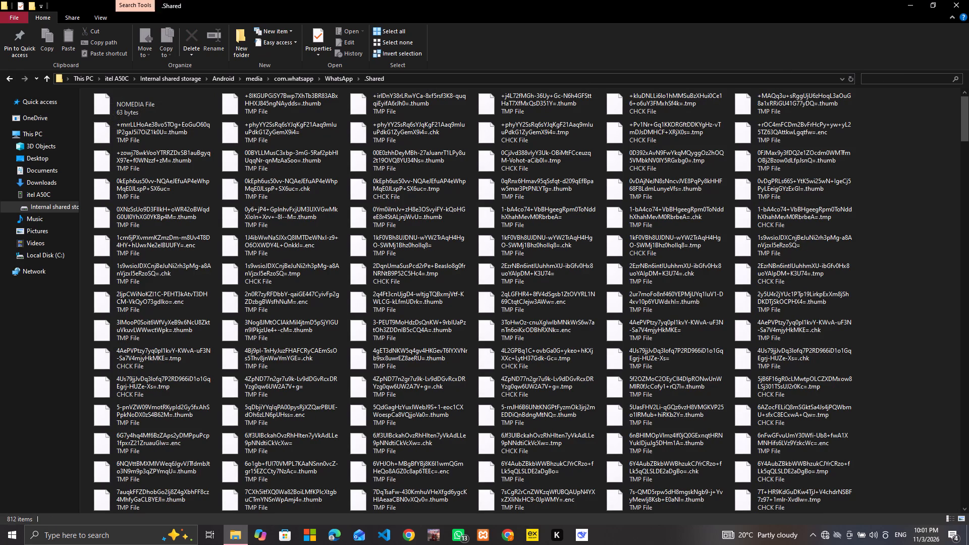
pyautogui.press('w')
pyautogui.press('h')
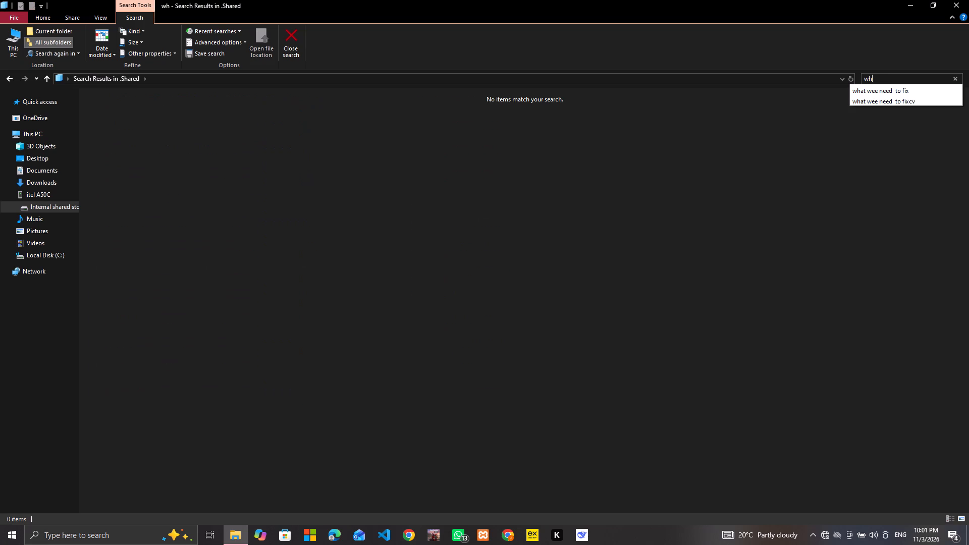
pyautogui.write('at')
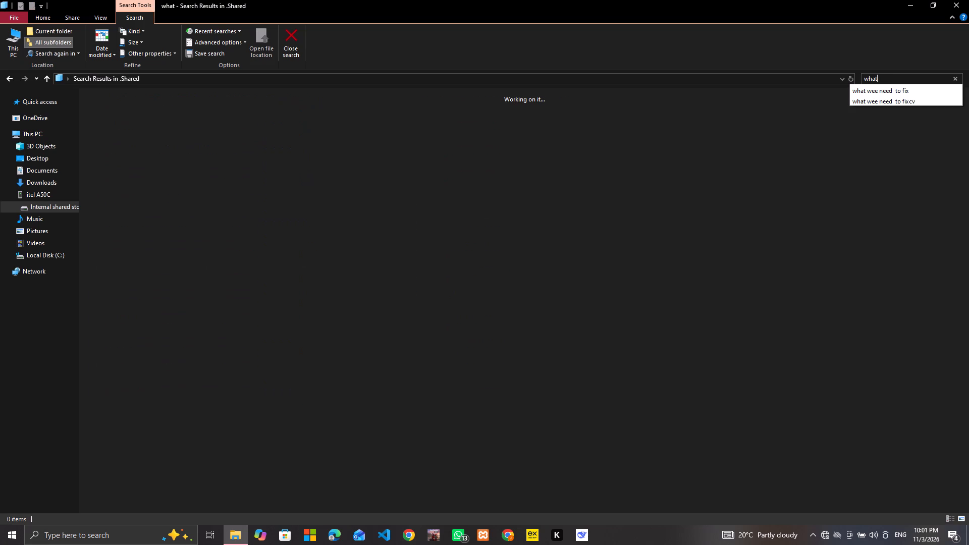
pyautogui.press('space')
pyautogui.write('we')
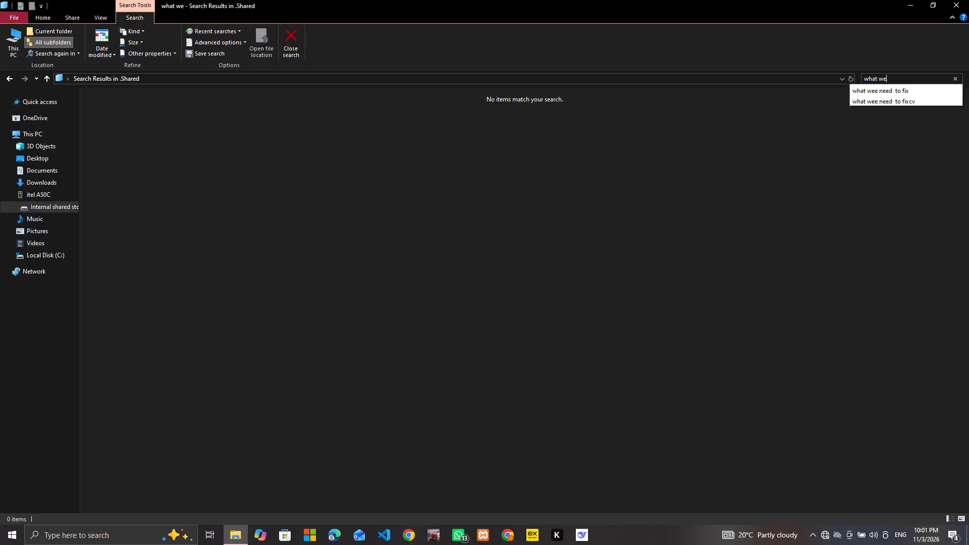
# Complete the search phrase as "what we need to fix" and run the search in the .Shared folder.
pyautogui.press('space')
pyautogui.write('need')
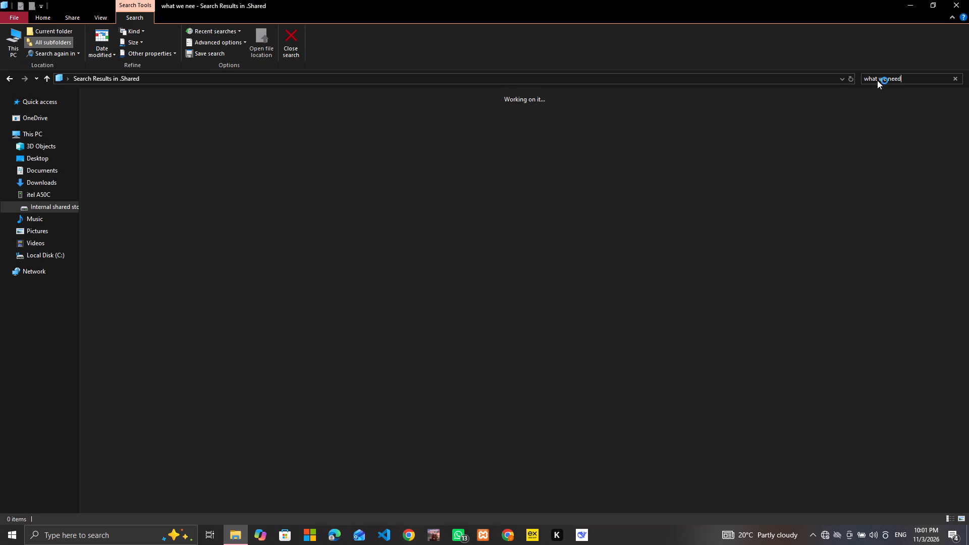
pyautogui.press('space')
pyautogui.write('to fi')
pyautogui.press('x')
pyautogui.press('Return')
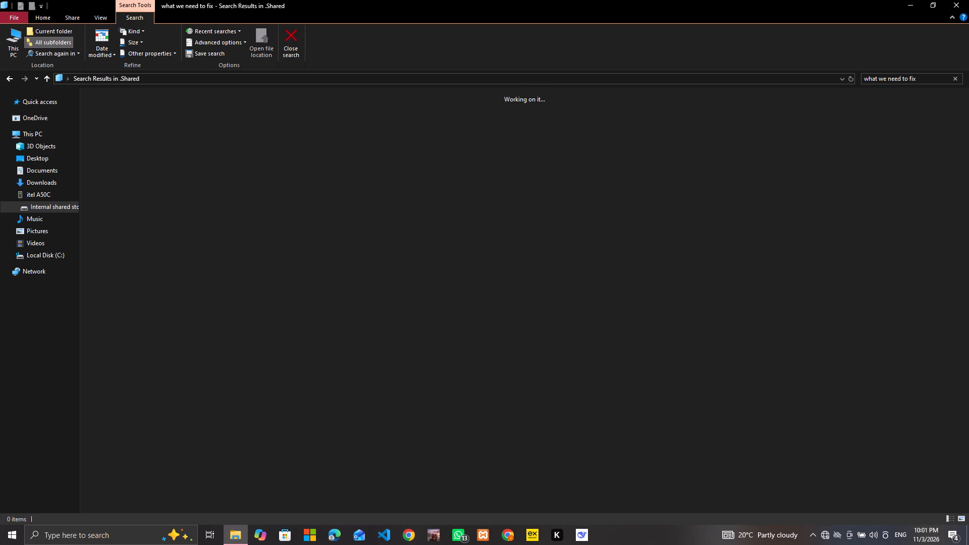
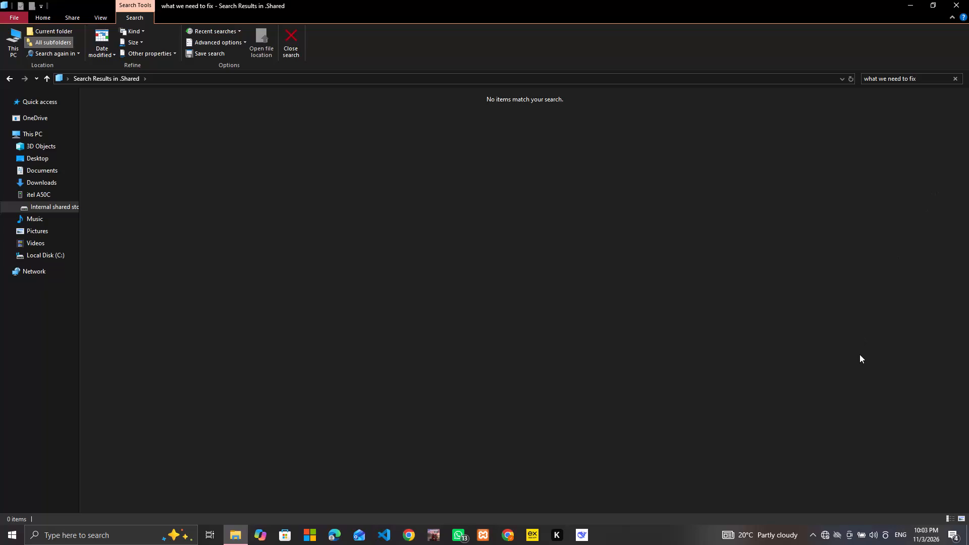
# Turn airplane mode on and back off to restart the computer's Wi-Fi and rescan for networks.
pyautogui.click(826, 533)
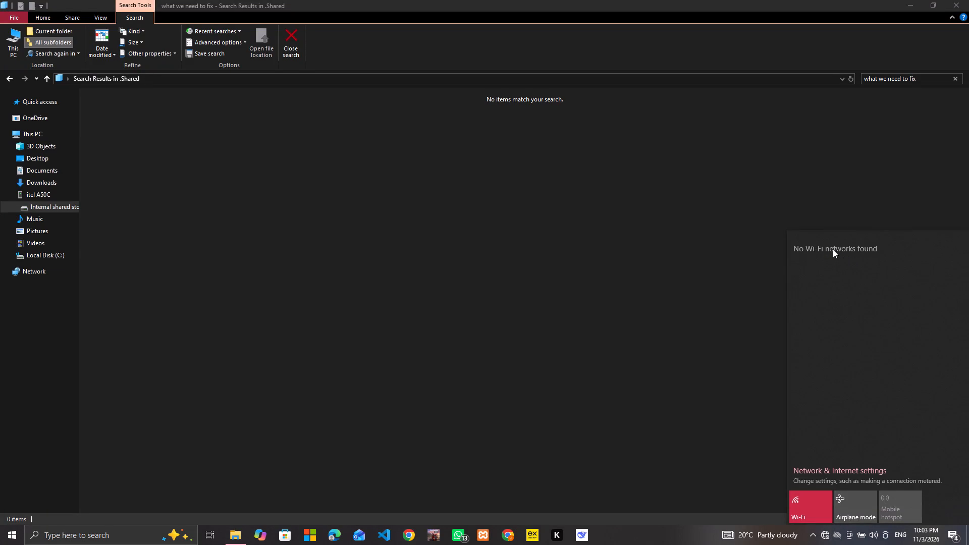
pyautogui.click(840, 503)
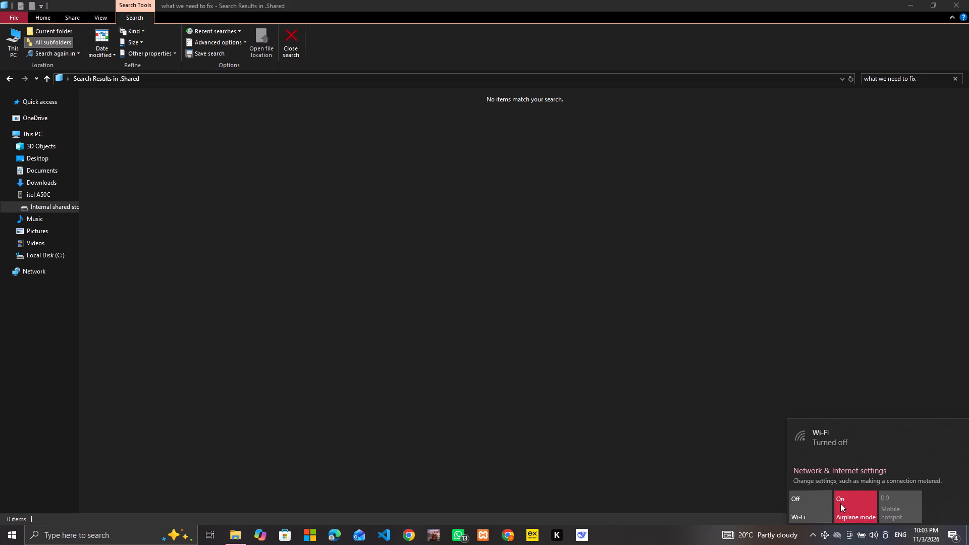
pyautogui.click(840, 503)
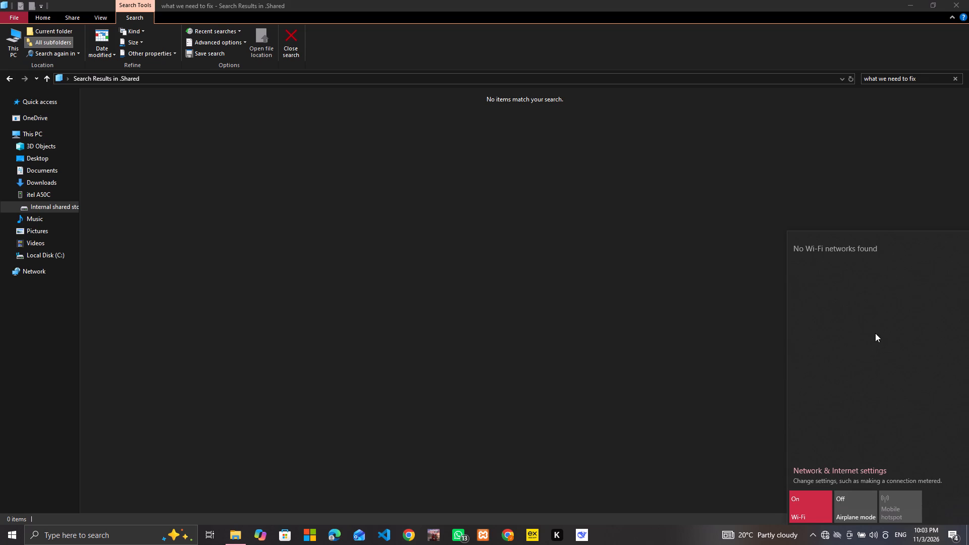
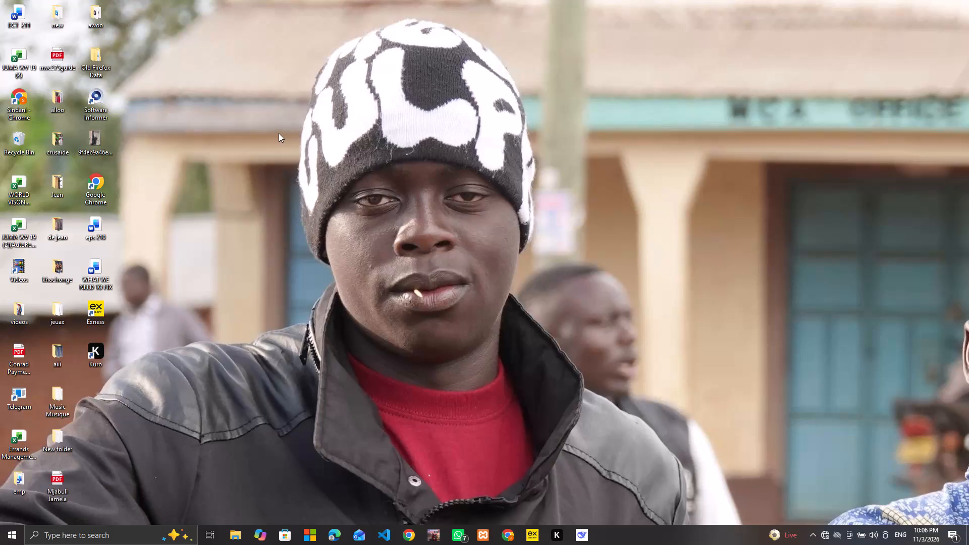
# Search the computer for "what we" and open the "what we need to fix" document whose file name includes the author's name.
pyautogui.click(105, 277)
pyautogui.click(79, 527)
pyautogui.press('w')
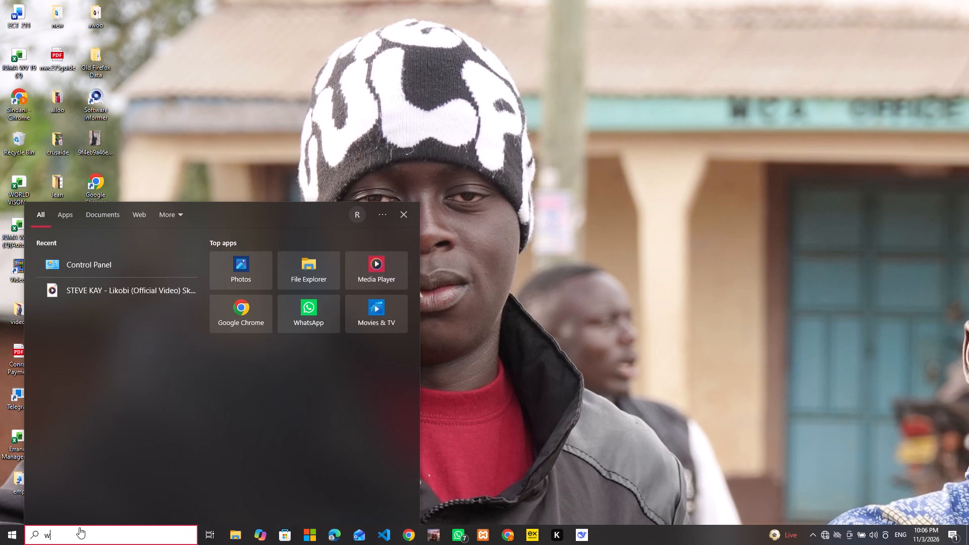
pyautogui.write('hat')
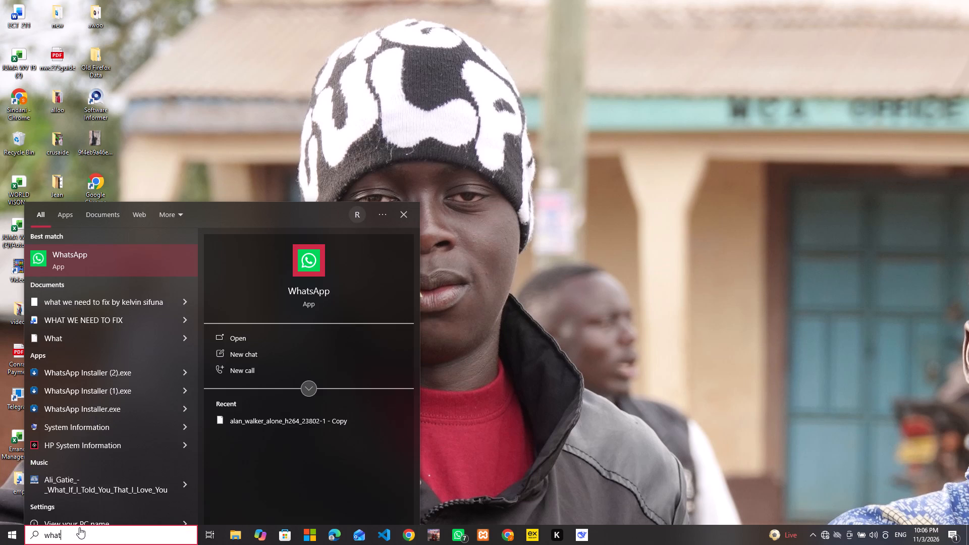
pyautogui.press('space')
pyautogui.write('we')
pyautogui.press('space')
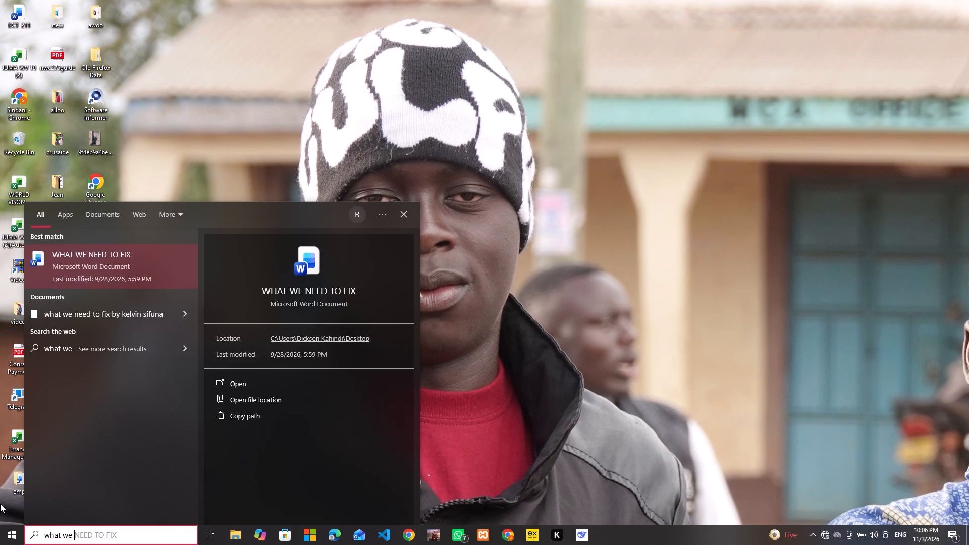
pyautogui.click(121, 318)
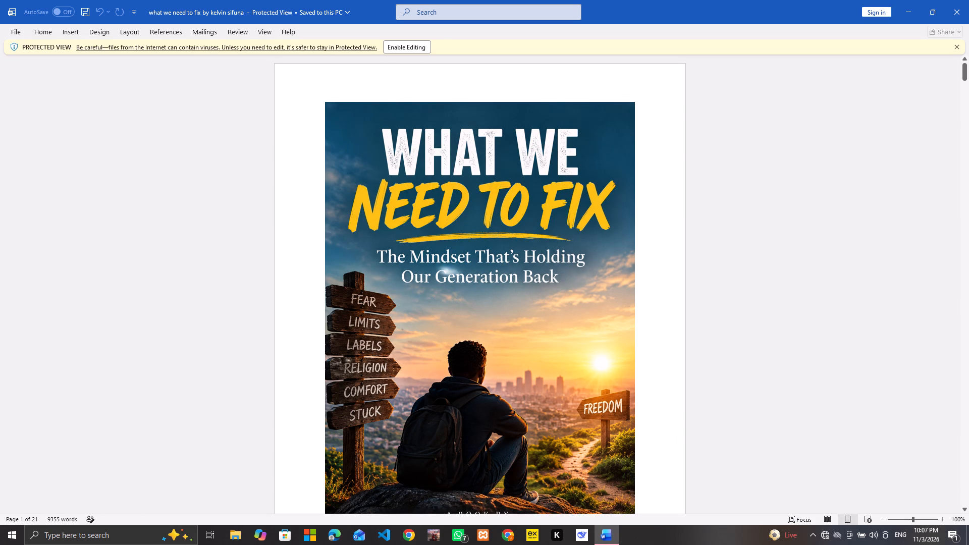
# Enable editing of the protected "what we need to fix" document.
pyautogui.click(409, 42)
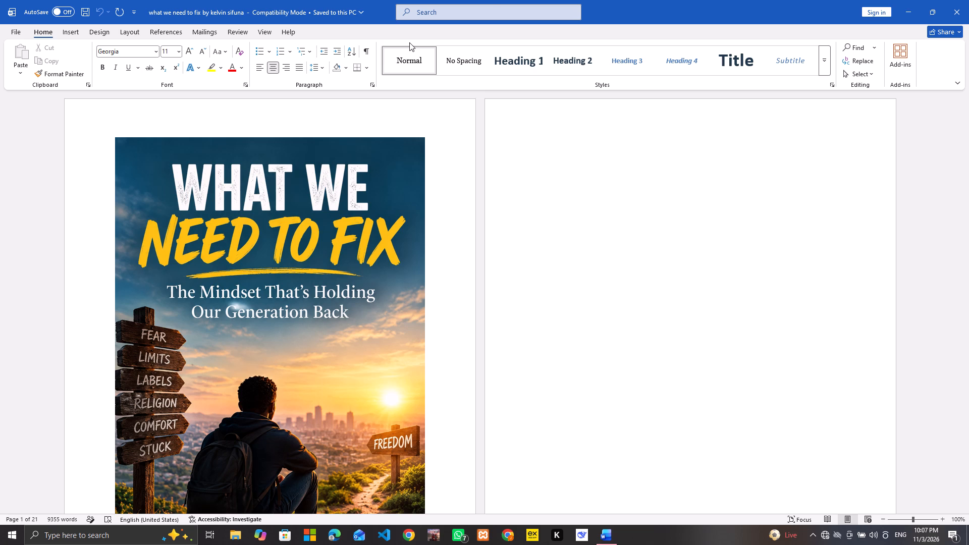
# Cut the WHAT WE NEED TO FIX cover picture from the first page of the document.
pyautogui.scroll(-2, 370, 238)
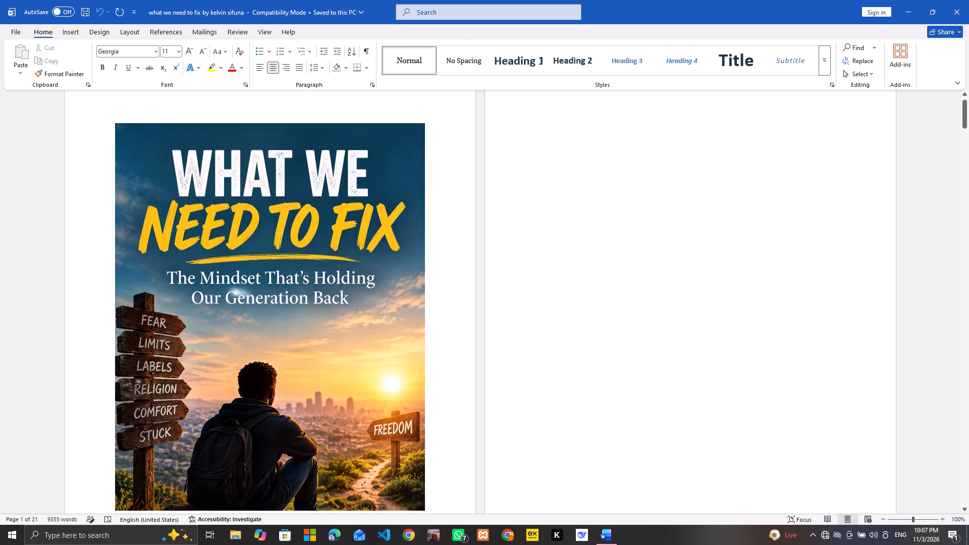
pyautogui.scroll(-7, 370, 238)
pyautogui.scroll(1, 365, 366)
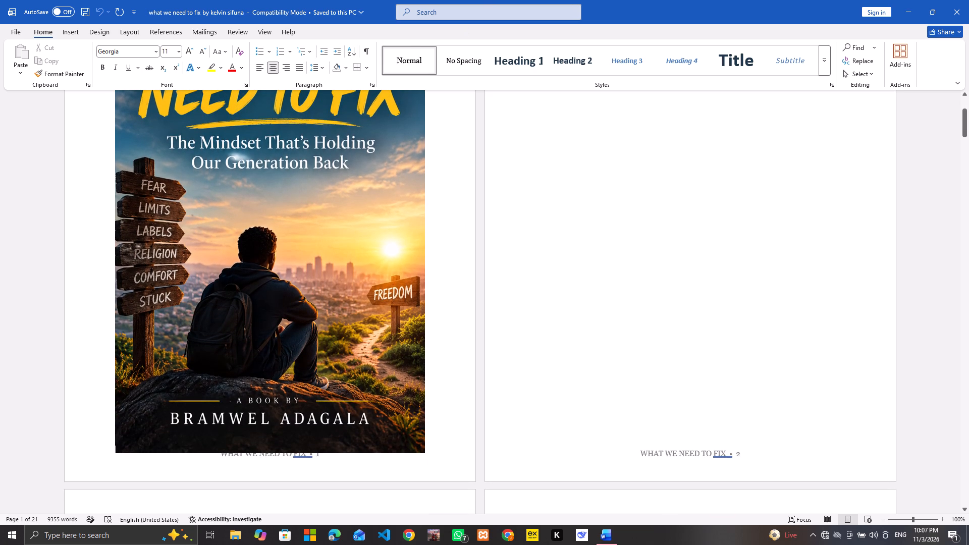
pyautogui.scroll(1, 365, 366)
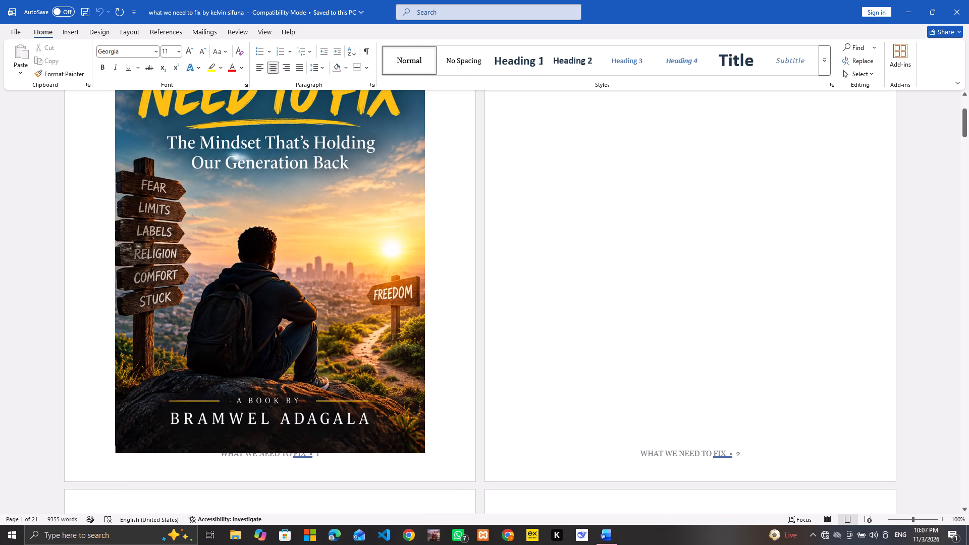
pyautogui.doubleClick(373, 416)
pyautogui.click(373, 416)
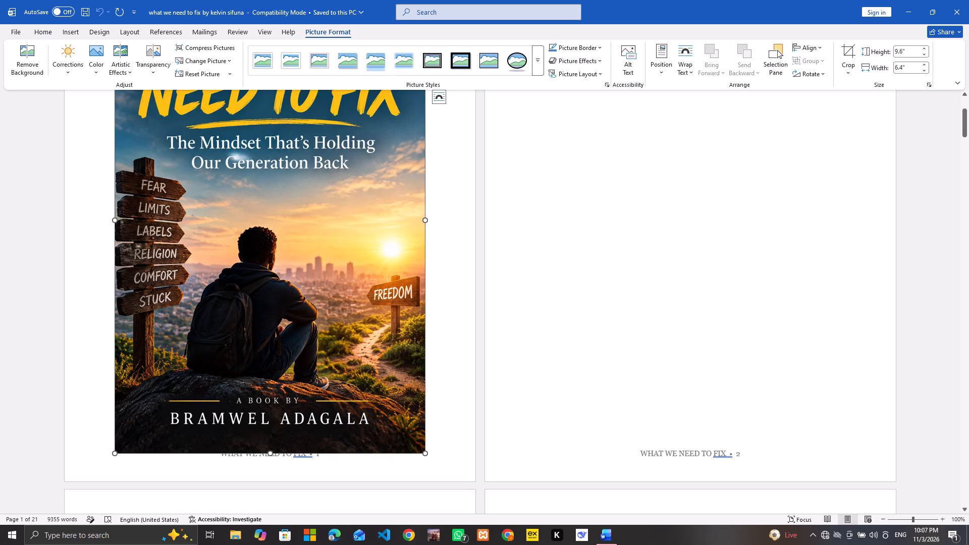
pyautogui.hscroll(1, 373, 416)
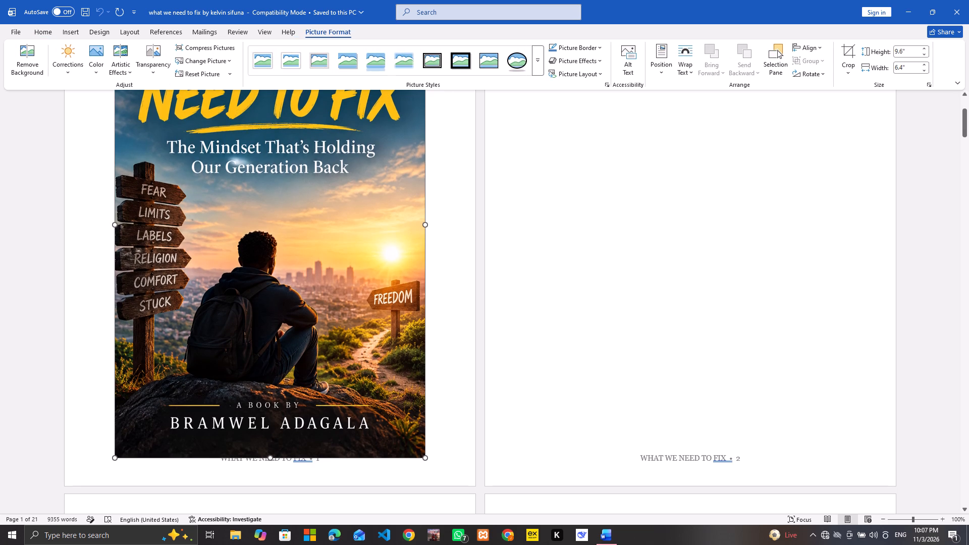
pyautogui.scroll(5, 372, 448)
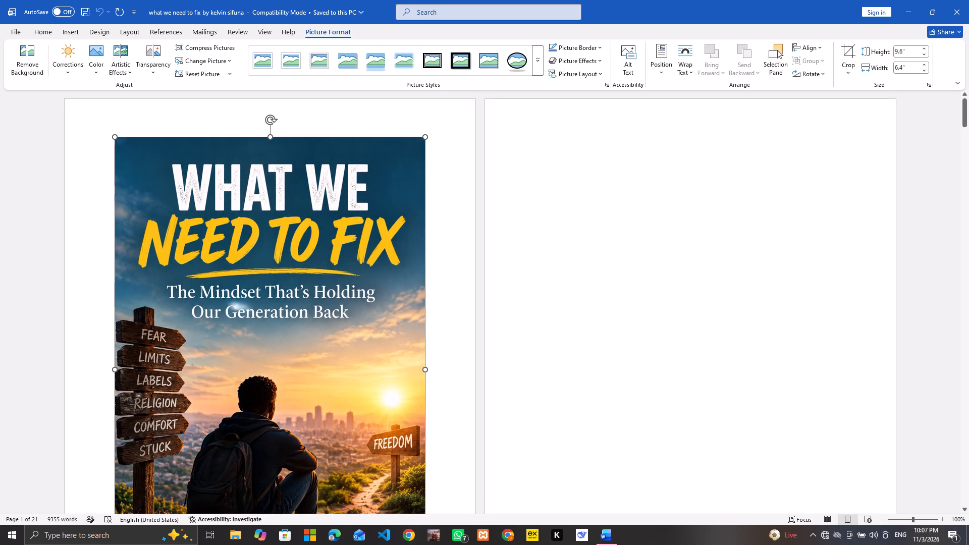
pyautogui.moveTo(232, 349); pyautogui.dragTo(229, 266)
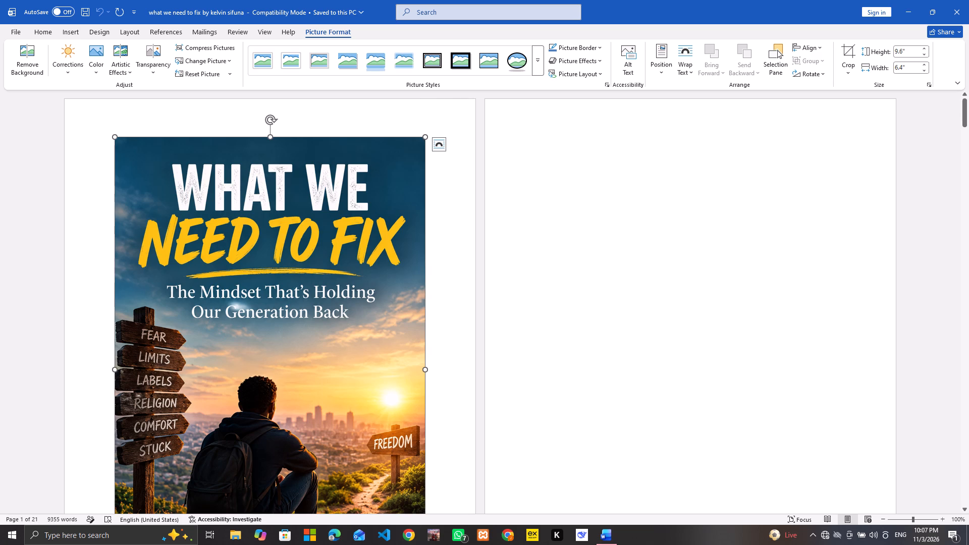
pyautogui.moveTo(110, 136); pyautogui.dragTo(127, 136)
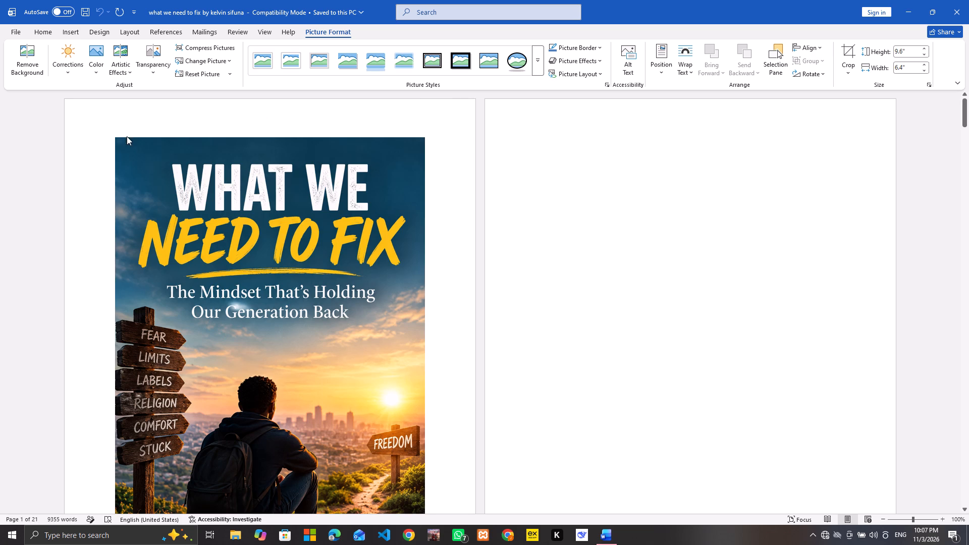
pyautogui.moveTo(127, 136); pyautogui.dragTo(188, 144)
pyautogui.moveTo(116, 139); pyautogui.dragTo(297, 141)
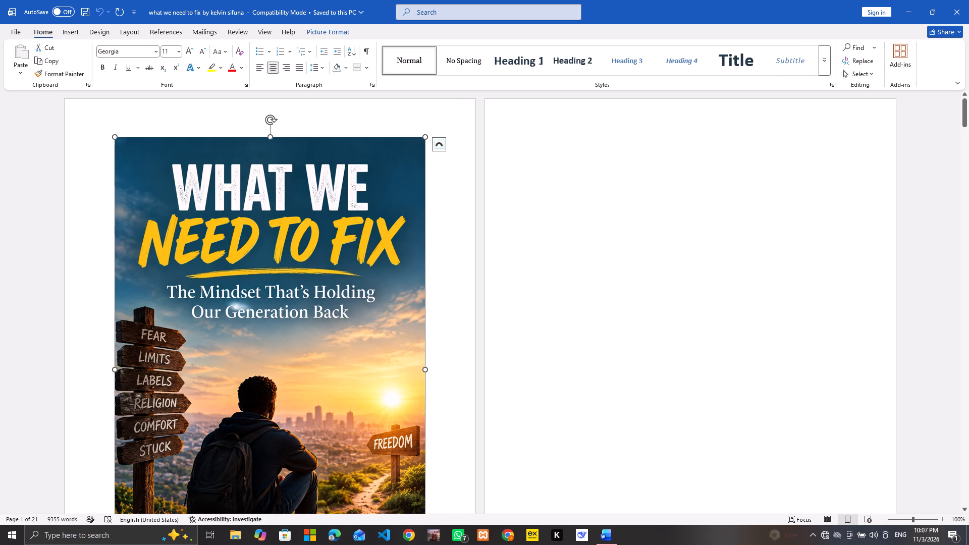
pyautogui.click(302, 190)
pyautogui.rightClick(302, 190)
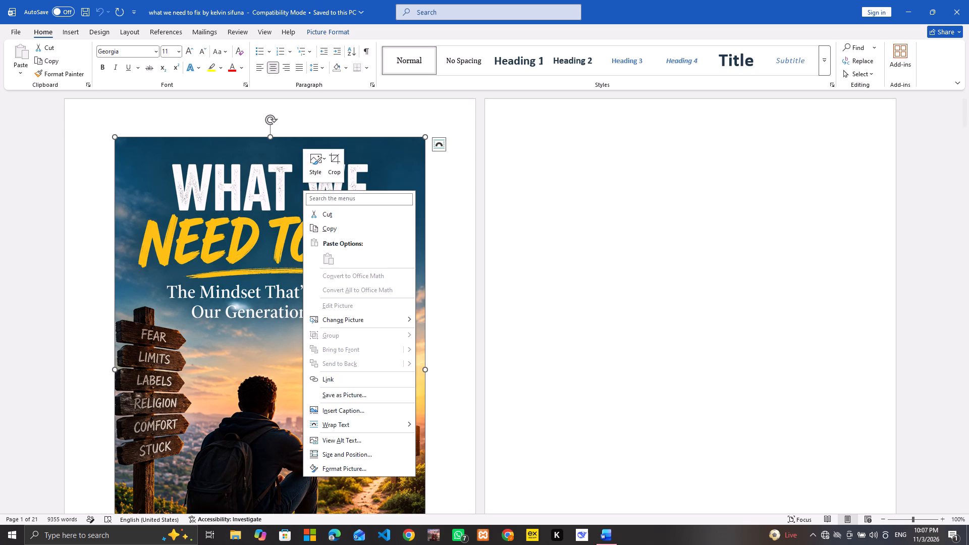
pyautogui.click(372, 211)
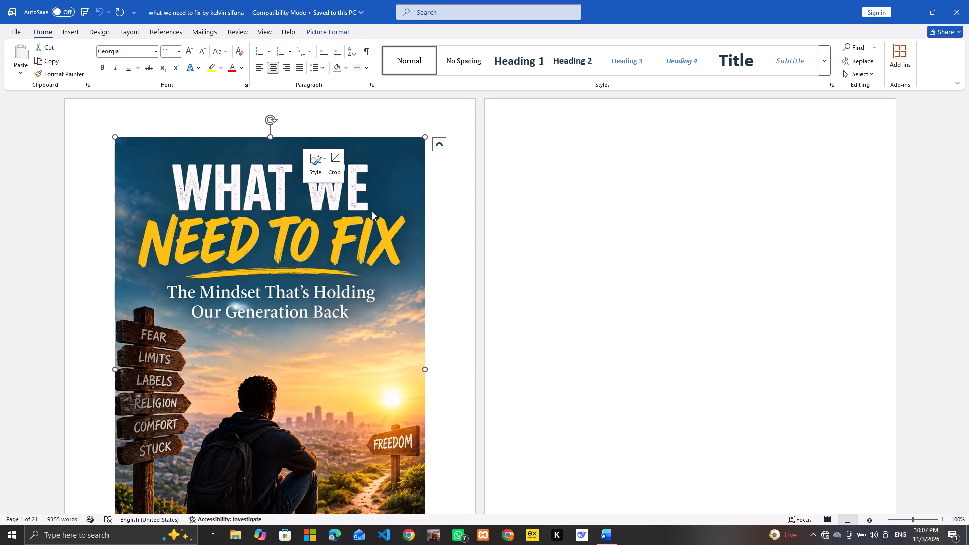
# Delete the "Conclusion — The Fix Begins With You" entry from the end of the table of contents.
pyautogui.scroll(-2, 374, 304)
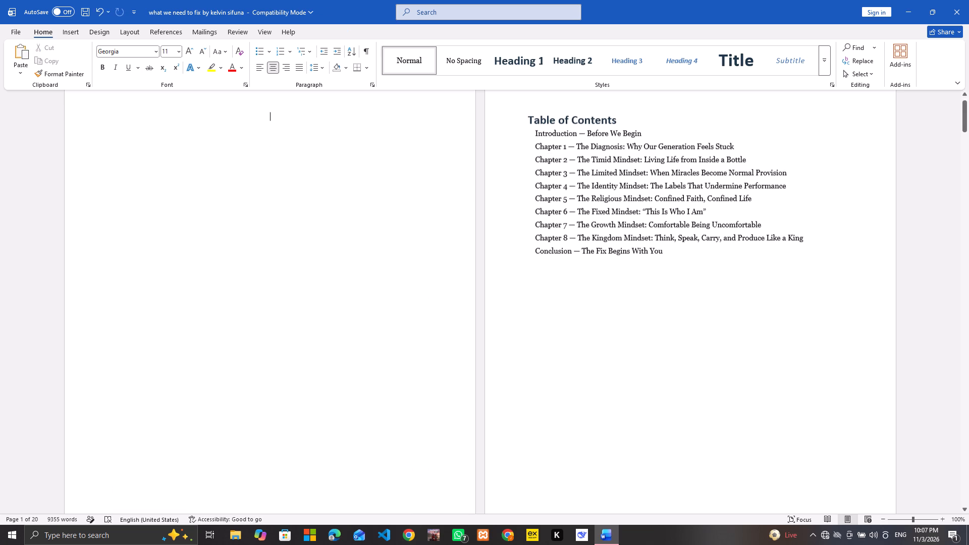
pyautogui.scroll(-4, 374, 304)
pyautogui.scroll(2, 374, 304)
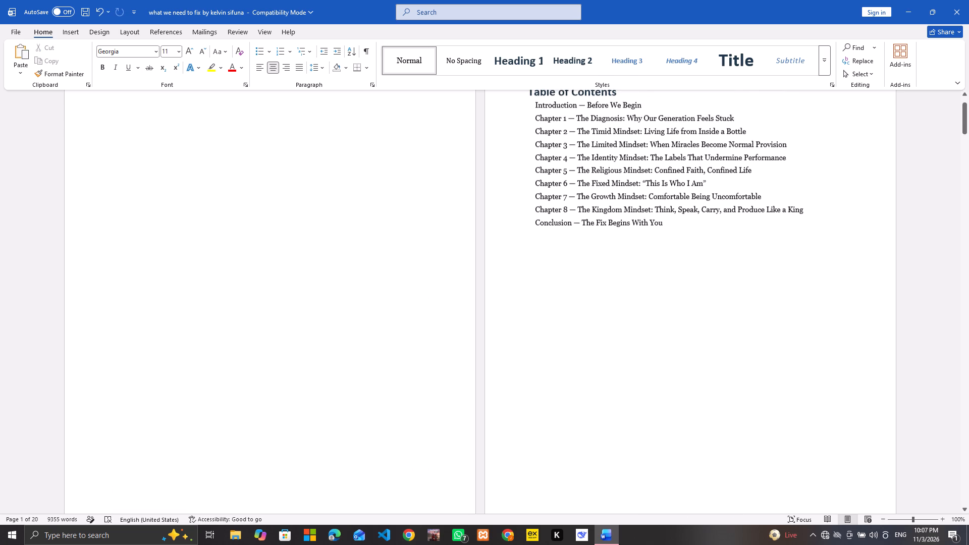
pyautogui.scroll(1, 374, 304)
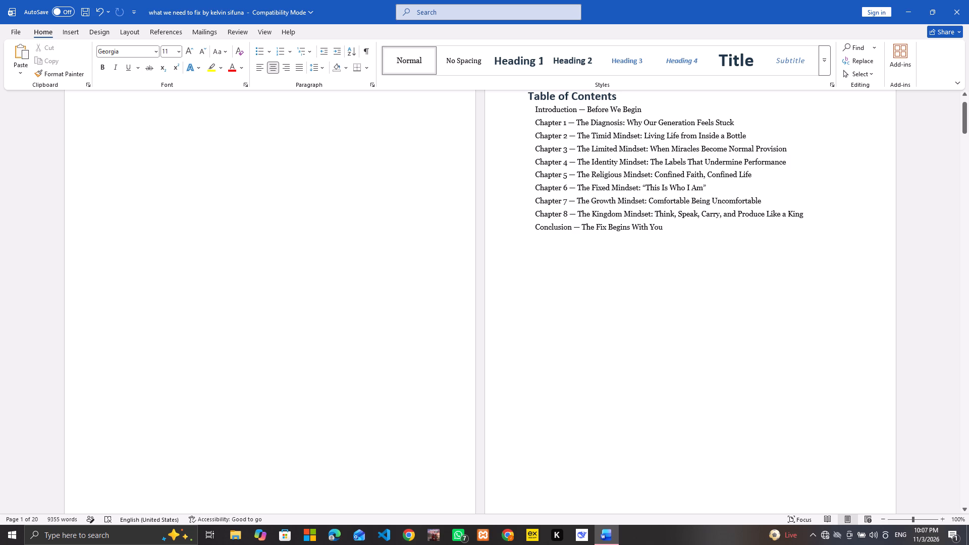
pyautogui.click(667, 228)
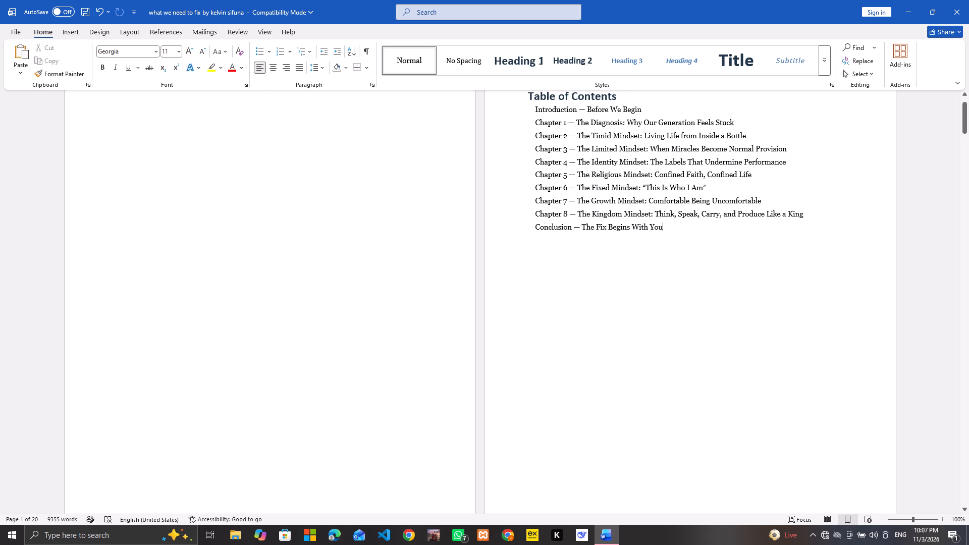
pyautogui.click(667, 228)
pyautogui.press('BackSpace')
pyautogui.press('BackSpace')
pyautogui.press('BackSpace')
pyautogui.press('BackSpace')
pyautogui.press('BackSpace')
pyautogui.press('BackSpace')
pyautogui.press('BackSpace')
pyautogui.press('BackSpace')
pyautogui.press('BackSpace')
pyautogui.press('BackSpace')
pyautogui.press('BackSpace')
pyautogui.press('BackSpace')
pyautogui.press('BackSpace')
pyautogui.press('BackSpace')
pyautogui.press('BackSpace')
pyautogui.press('BackSpace')
pyautogui.press('BackSpace')
pyautogui.press('BackSpace')
pyautogui.press('BackSpace')
pyautogui.press('BackSpace')
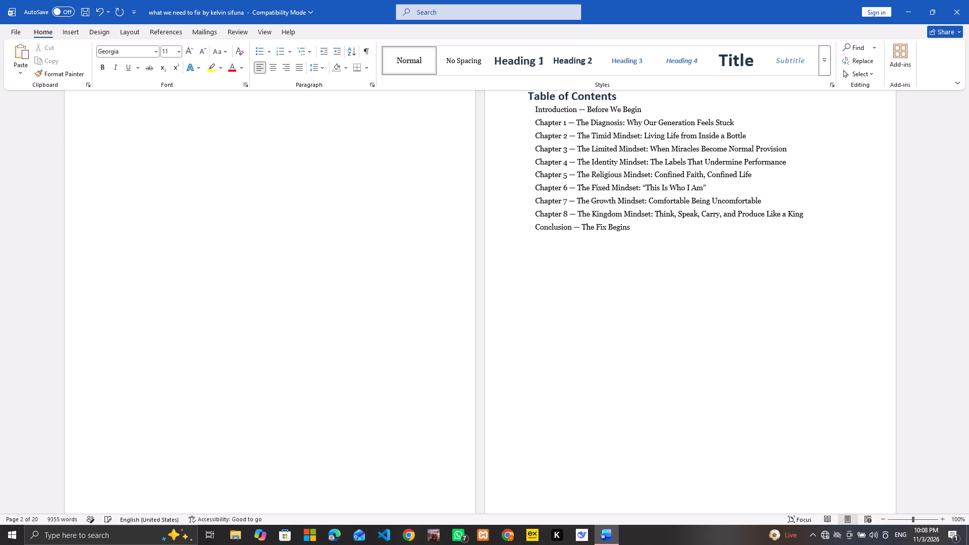
pyautogui.press('BackSpace')
pyautogui.press('BackSpace')
pyautogui.press('BackSpace')
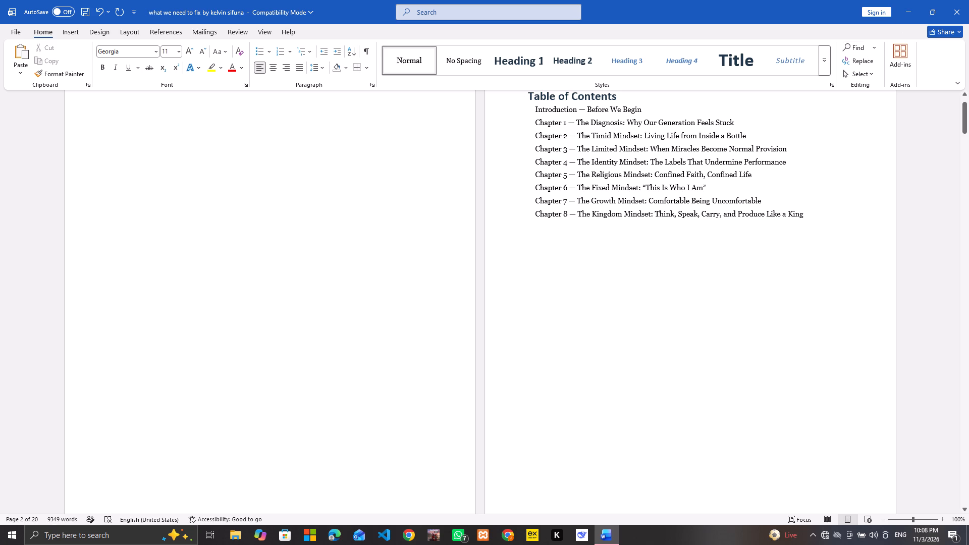
# Delete the text of the "Introduction — Before We Begin" entry in the table of contents, leaving its line empty.
pyautogui.click(642, 112)
pyautogui.press('BackSpace')
pyautogui.press('BackSpace')
pyautogui.press('BackSpace')
pyautogui.press('BackSpace')
pyautogui.press('BackSpace')
pyautogui.press('BackSpace')
pyautogui.press('BackSpace')
pyautogui.press('BackSpace')
pyautogui.press('BackSpace')
pyautogui.press('BackSpace')
pyautogui.press('BackSpace')
pyautogui.press('BackSpace')
pyautogui.press('BackSpace')
pyautogui.press('BackSpace')
pyautogui.press('BackSpace')
pyautogui.press('BackSpace')
pyautogui.press('BackSpace')
pyautogui.press('BackSpace')
pyautogui.press('BackSpace')
pyautogui.press('BackSpace')
pyautogui.press('BackSpace')
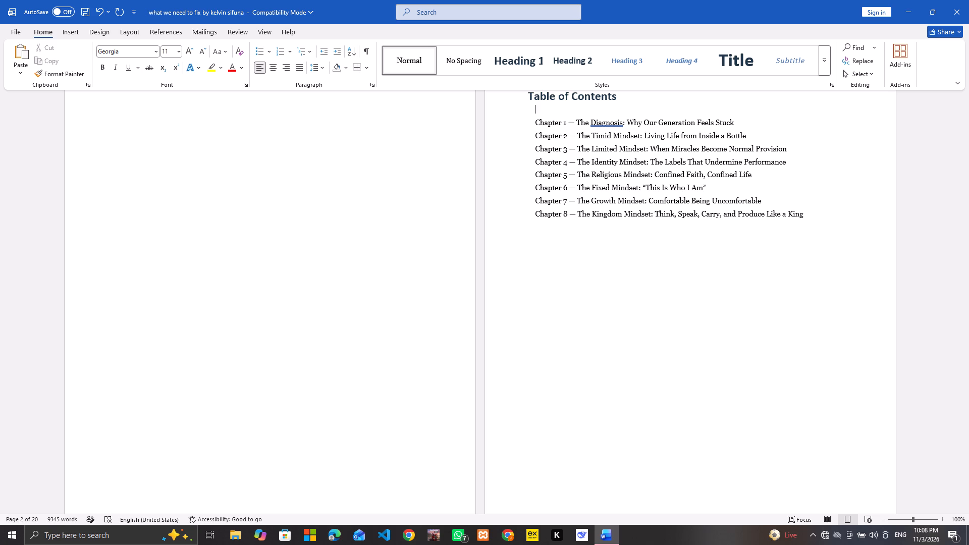
# Remove "The Diagnosis:" from the first chapter's table of contents entry so it reads "Chapter 1_ Why Our Generation Feels Stuck".
pyautogui.click(733, 122)
pyautogui.click(625, 123)
pyautogui.press('BackSpace')
pyautogui.press('BackSpace')
pyautogui.press('BackSpace')
pyautogui.press('BackSpace')
pyautogui.press('BackSpace')
pyautogui.press('BackSpace')
pyautogui.press('BackSpace')
pyautogui.press('BackSpace')
pyautogui.press('BackSpace')
pyautogui.press('BackSpace')
pyautogui.press('BackSpace')
pyautogui.press('BackSpace')
pyautogui.press('BackSpace')
pyautogui.press('BackSpace')
pyautogui.press('BackSpace')
pyautogui.press('BackSpace')
pyautogui.press('BackSpace')
pyautogui.press('BackSpace')
pyautogui.press('BackSpace')
pyautogui.press('BackSpace')
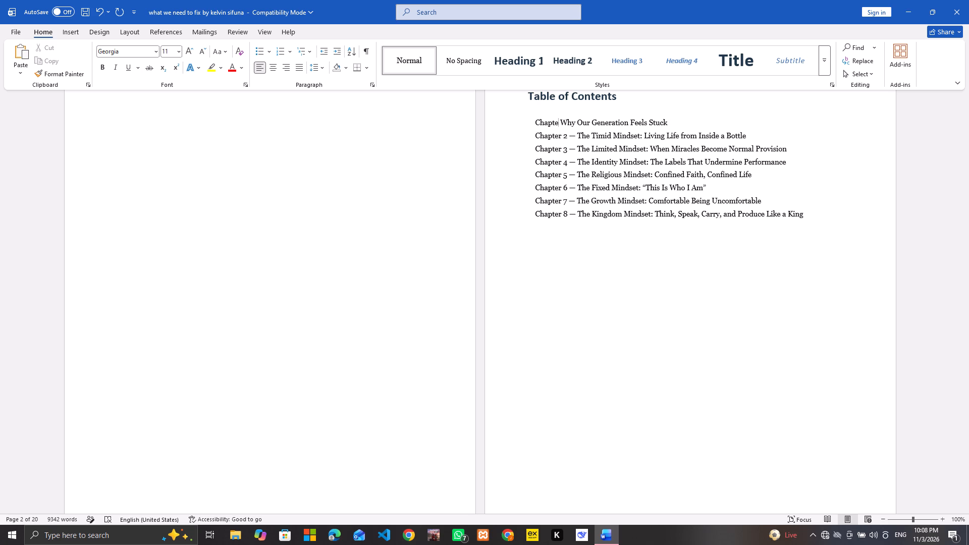
pyautogui.press('1')
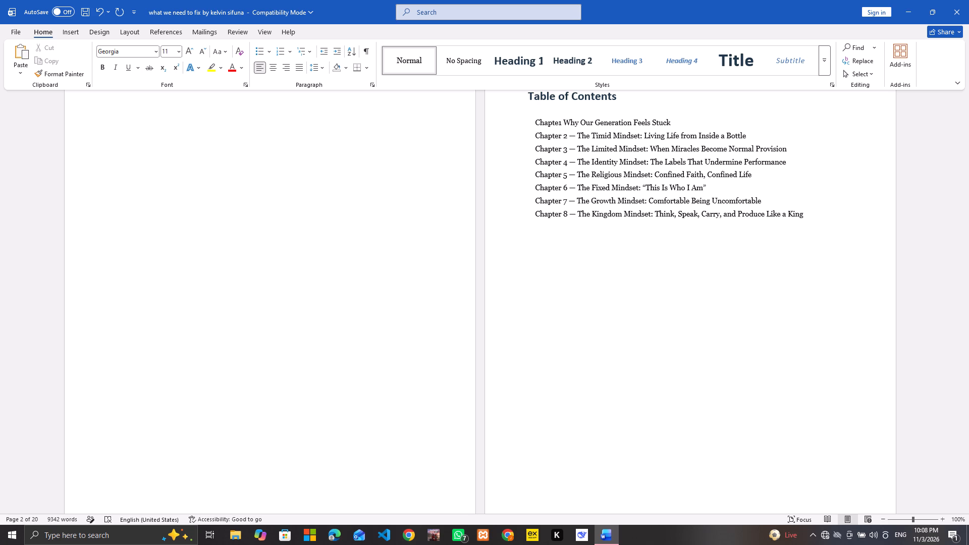
pyautogui.press('BackSpace')
pyautogui.press('space')
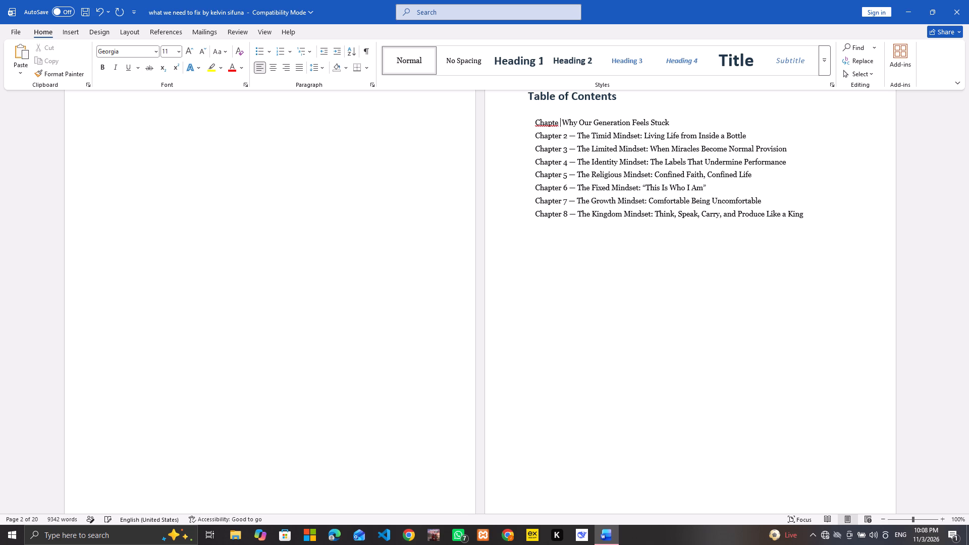
pyautogui.press('1')
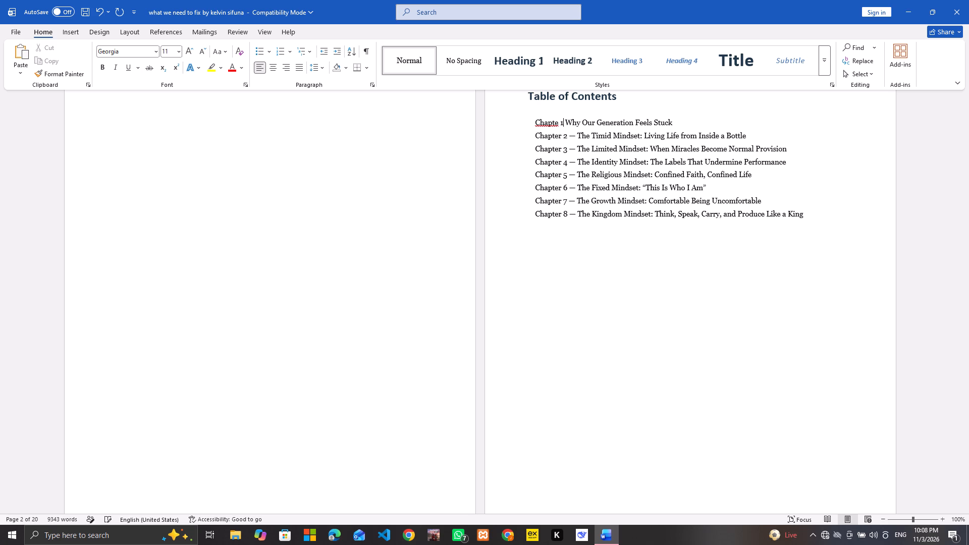
pyautogui.press('BackSpace')
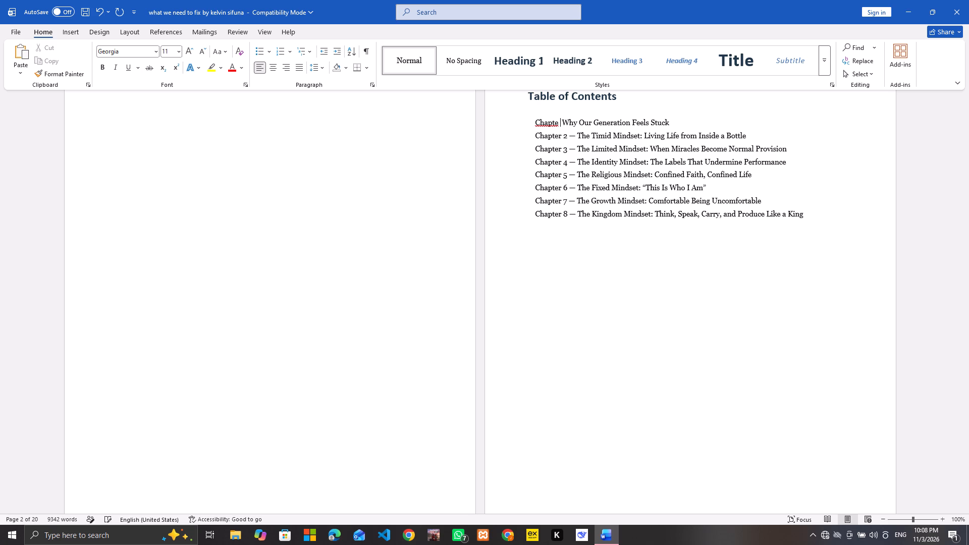
pyautogui.press('BackSpace')
pyautogui.press('r')
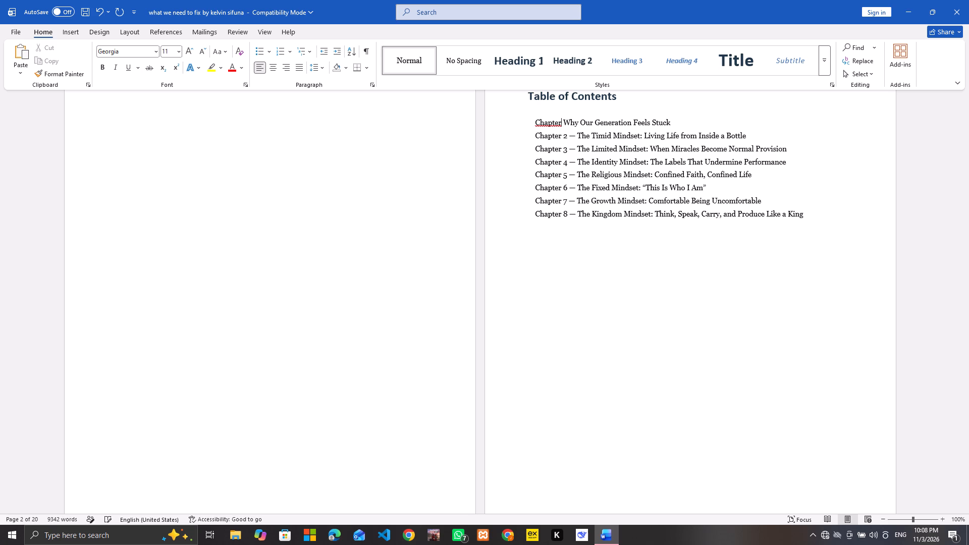
pyautogui.press('space')
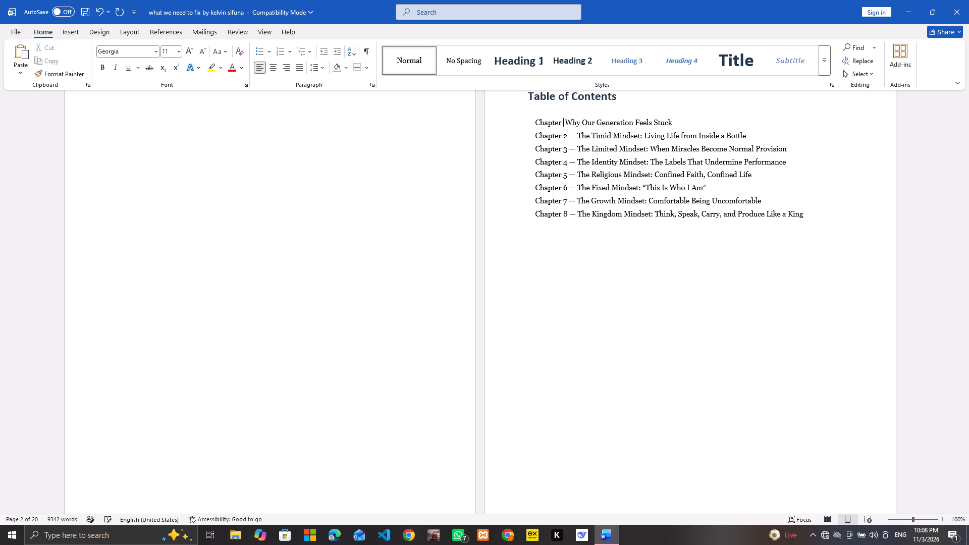
pyautogui.press('1')
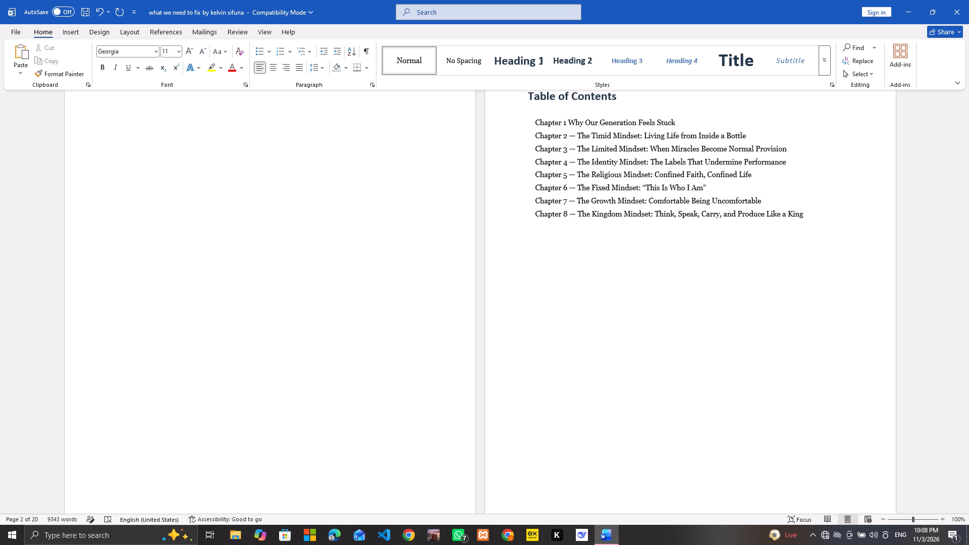
pyautogui.hotkey('shift', '_')
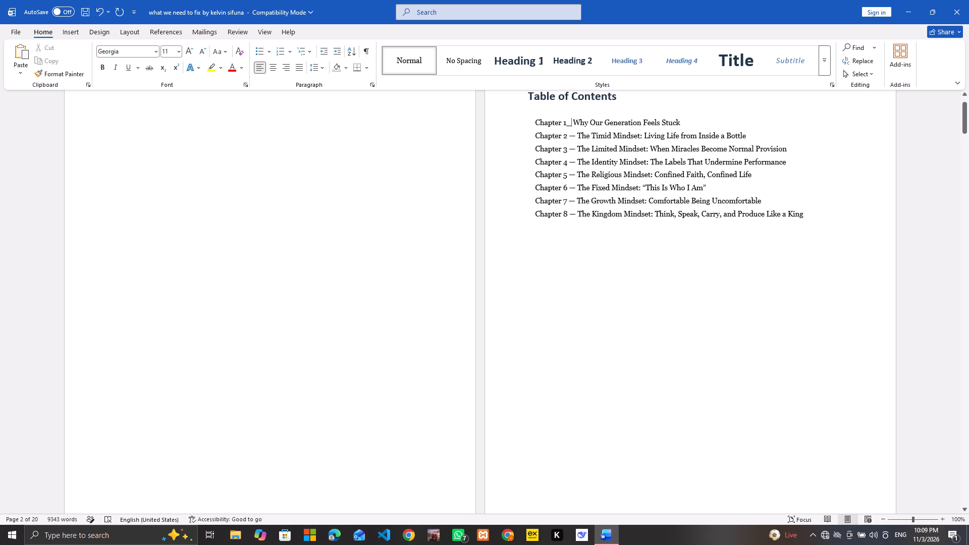
# Remove the subtitle ": Living Life from Inside a Bottle" from the contents entry so it reads "Chapter 2 — The Timid Mindset".
pyautogui.click(748, 138)
pyautogui.press('BackSpace')
pyautogui.press('BackSpace')
pyautogui.press('BackSpace')
pyautogui.press('BackSpace')
pyautogui.press('BackSpace')
pyautogui.press('BackSpace')
pyautogui.press('BackSpace')
pyautogui.press('BackSpace')
pyautogui.press('BackSpace')
pyautogui.press('BackSpace')
pyautogui.press('BackSpace')
pyautogui.press('BackSpace')
pyautogui.press('BackSpace')
pyautogui.press('BackSpace')
pyautogui.press('BackSpace')
pyautogui.press('BackSpace')
pyautogui.press('BackSpace')
pyautogui.press('BackSpace')
pyautogui.press('BackSpace')
pyautogui.press('BackSpace')
pyautogui.press('BackSpace')
pyautogui.press('BackSpace')
pyautogui.press('BackSpace')
pyautogui.press('BackSpace')
pyautogui.press('BackSpace')
pyautogui.press('BackSpace')
pyautogui.press('BackSpace')
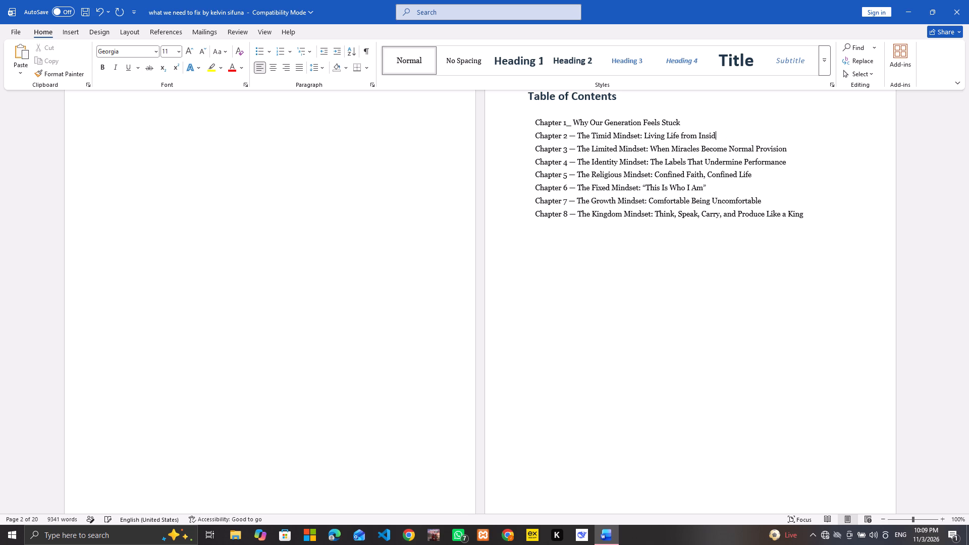
pyautogui.press('BackSpace')
pyautogui.press('BackSpace')
pyautogui.press('BackSpace')
pyautogui.press('BackSpace')
pyautogui.press('BackSpace')
pyautogui.press('BackSpace')
pyautogui.press('BackSpace')
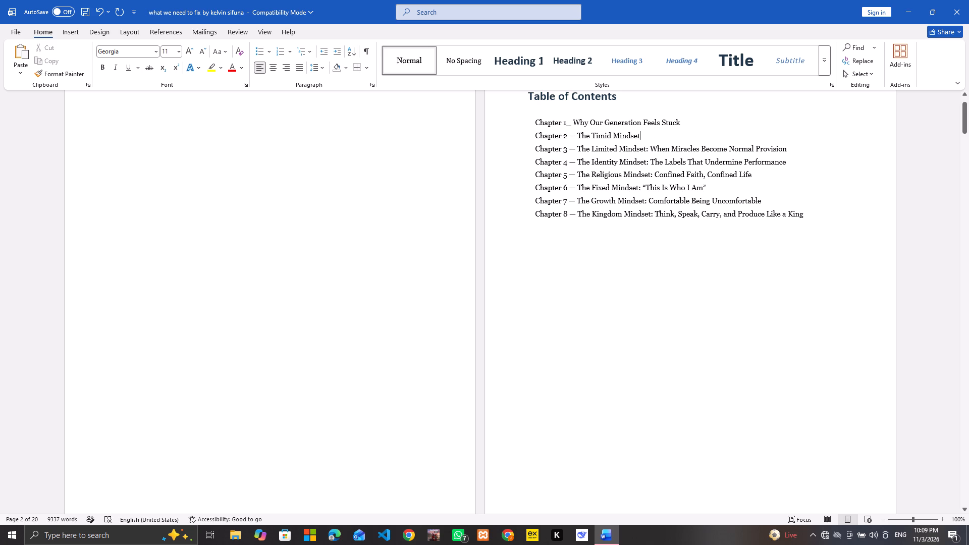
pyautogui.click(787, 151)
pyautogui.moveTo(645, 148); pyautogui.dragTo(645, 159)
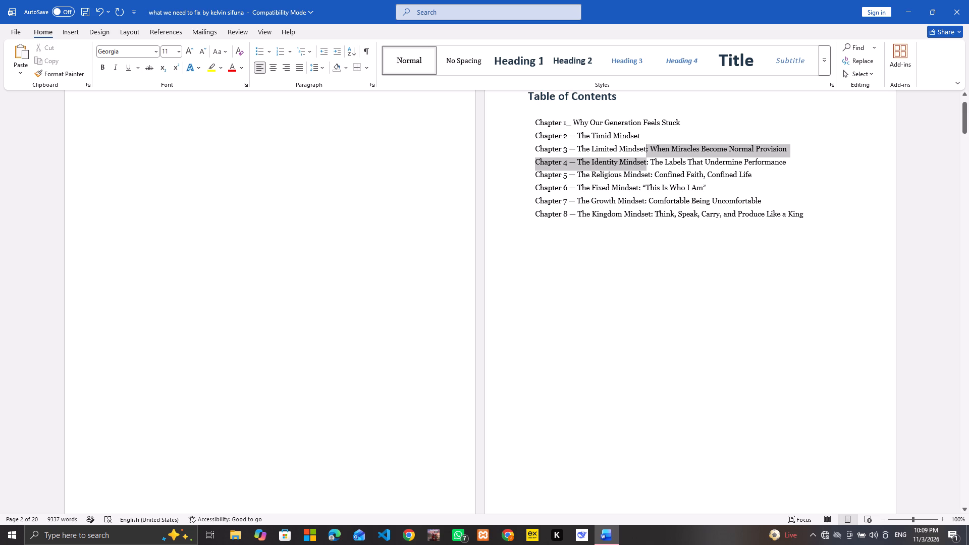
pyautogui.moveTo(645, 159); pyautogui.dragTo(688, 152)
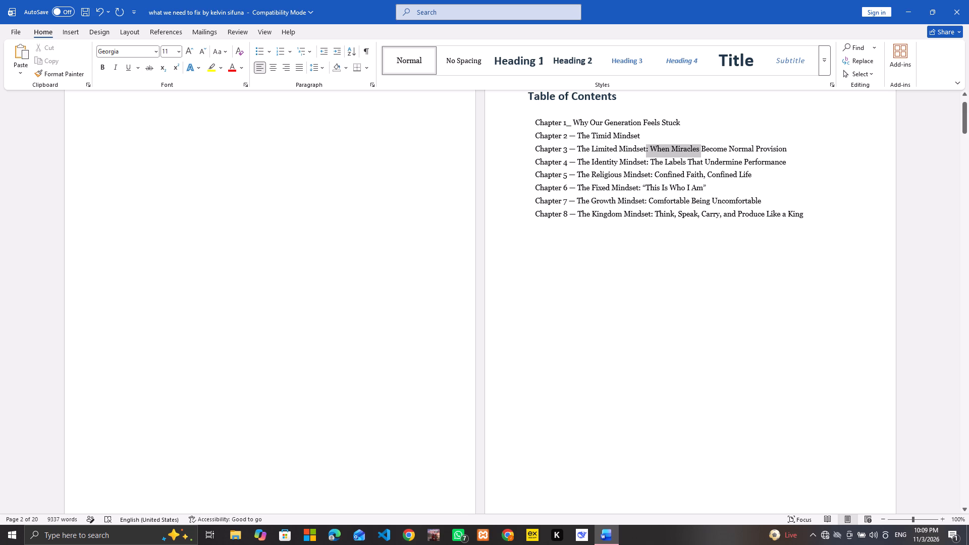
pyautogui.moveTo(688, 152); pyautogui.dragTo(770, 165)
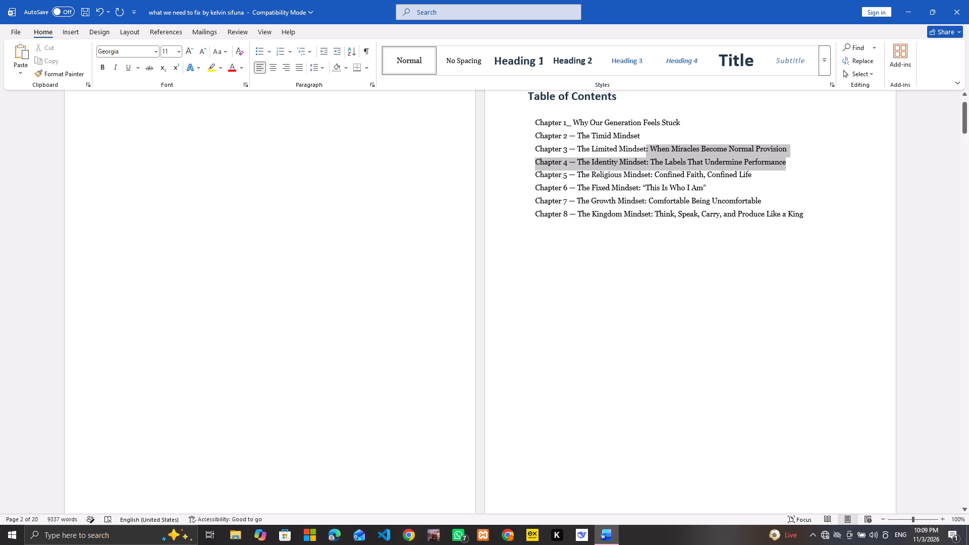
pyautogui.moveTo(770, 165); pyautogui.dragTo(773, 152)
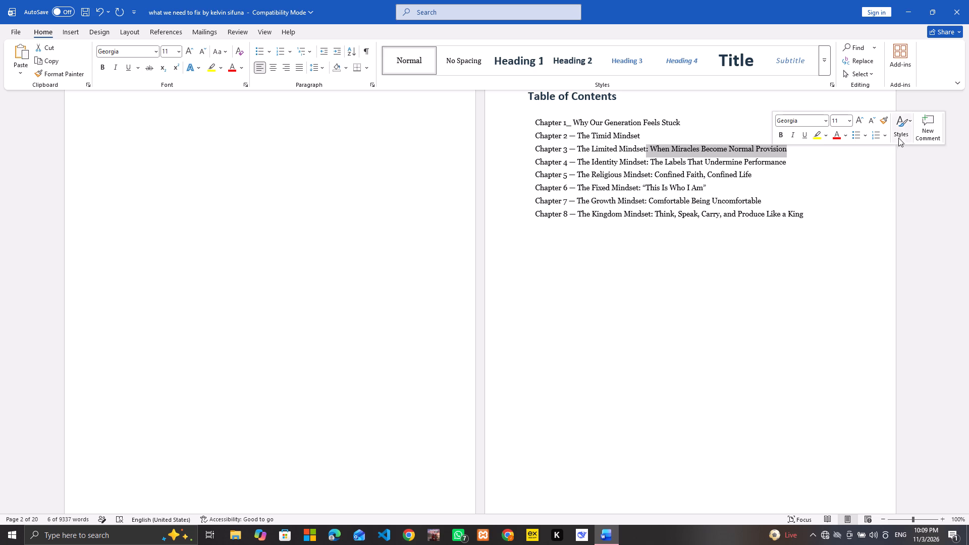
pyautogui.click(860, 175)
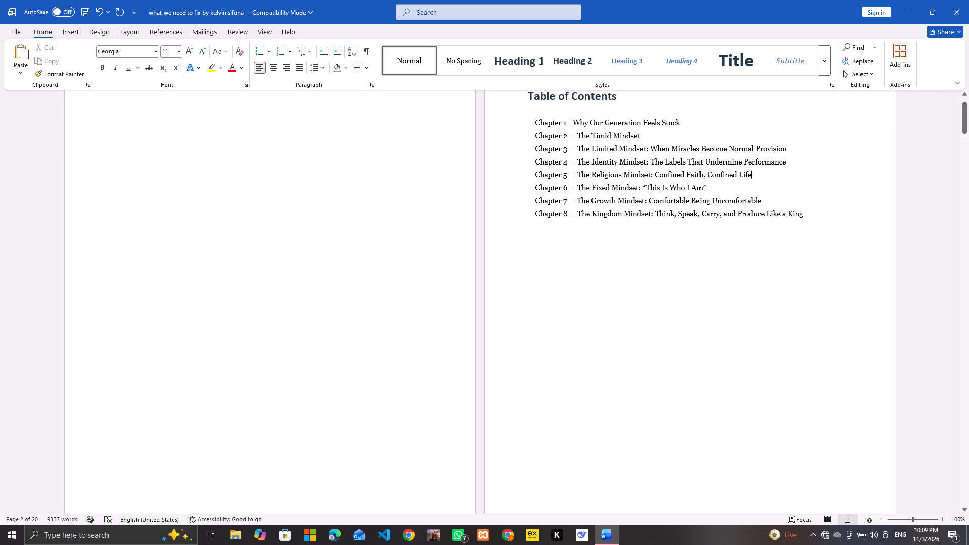
# Remove the subtitle ": When Miracles Become Normal Provision" from the contents entry so it reads "Chapter 3 — The Limited Mindset".
pyautogui.click(788, 148)
pyautogui.press('BackSpace')
pyautogui.press('BackSpace')
pyautogui.press('BackSpace')
pyautogui.press('BackSpace')
pyautogui.press('BackSpace')
pyautogui.press('BackSpace')
pyautogui.press('BackSpace')
pyautogui.press('BackSpace')
pyautogui.press('BackSpace')
pyautogui.press('BackSpace')
pyautogui.press('BackSpace')
pyautogui.press('BackSpace')
pyautogui.press('BackSpace')
pyautogui.press('BackSpace')
pyautogui.press('BackSpace')
pyautogui.press('BackSpace')
pyautogui.press('BackSpace')
pyautogui.press('BackSpace')
pyautogui.press('BackSpace')
pyautogui.press('BackSpace')
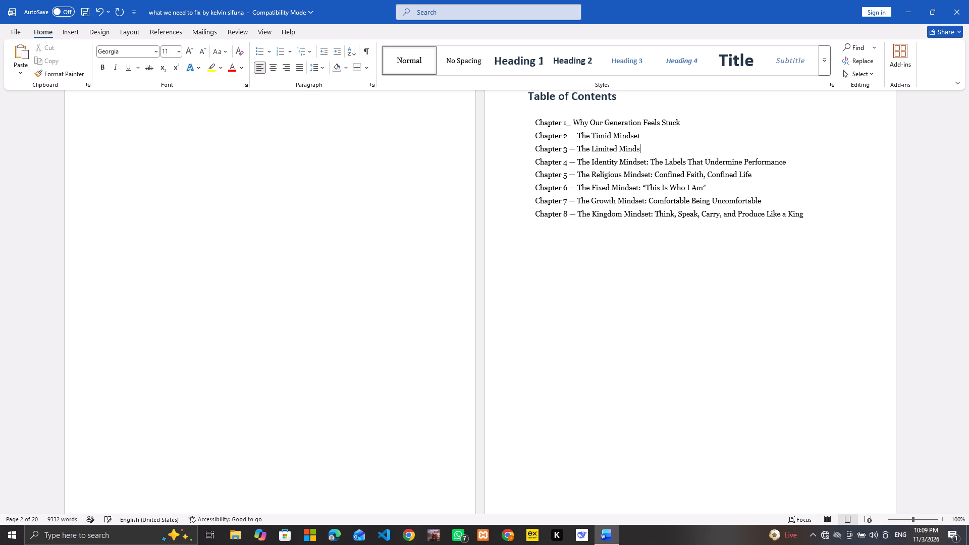
pyautogui.write('et')
# Remove the subtitle ": The Labels That Undermine Performance" from the contents entry so it reads "Chapter 4 — The Identity Mindset".
pyautogui.click(790, 165)
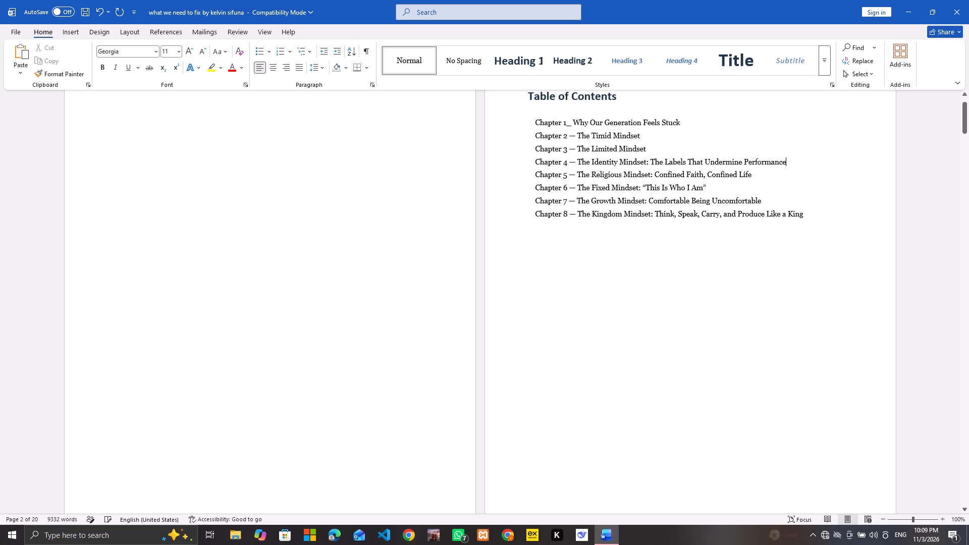
pyautogui.press('BackSpace')
pyautogui.press('BackSpace')
pyautogui.press('BackSpace')
pyautogui.press('BackSpace')
pyautogui.press('BackSpace')
pyautogui.press('BackSpace')
pyautogui.press('BackSpace')
pyautogui.press('BackSpace')
pyautogui.press('BackSpace')
pyautogui.press('BackSpace')
pyautogui.press('BackSpace')
pyautogui.press('BackSpace')
pyautogui.press('BackSpace')
pyautogui.press('BackSpace')
pyautogui.press('BackSpace')
pyautogui.press('BackSpace')
pyautogui.press('BackSpace')
pyautogui.press('BackSpace')
pyautogui.press('BackSpace')
pyautogui.press('BackSpace')
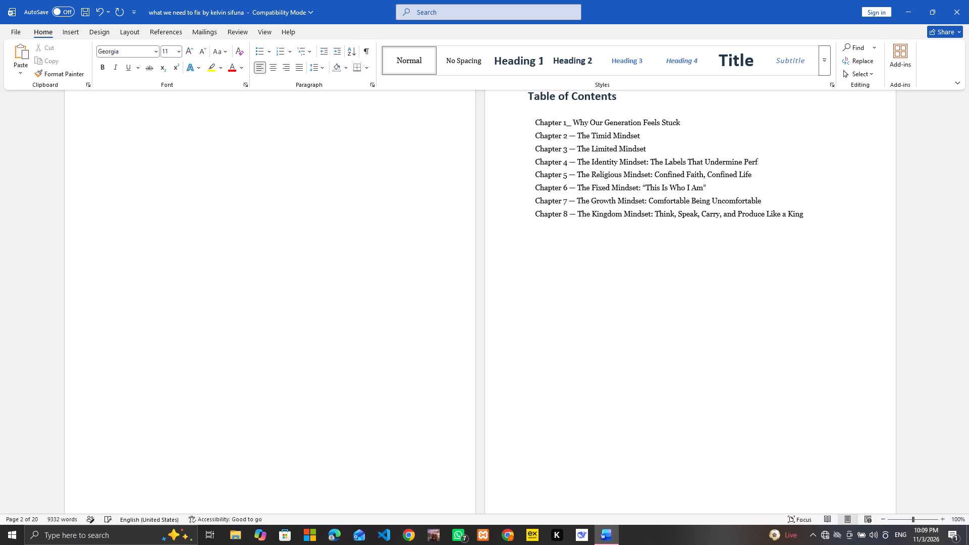
pyautogui.press('BackSpace')
pyautogui.press('BackSpace')
pyautogui.press('BackSpace')
pyautogui.press('BackSpace')
pyautogui.press('BackSpace')
pyautogui.press('BackSpace')
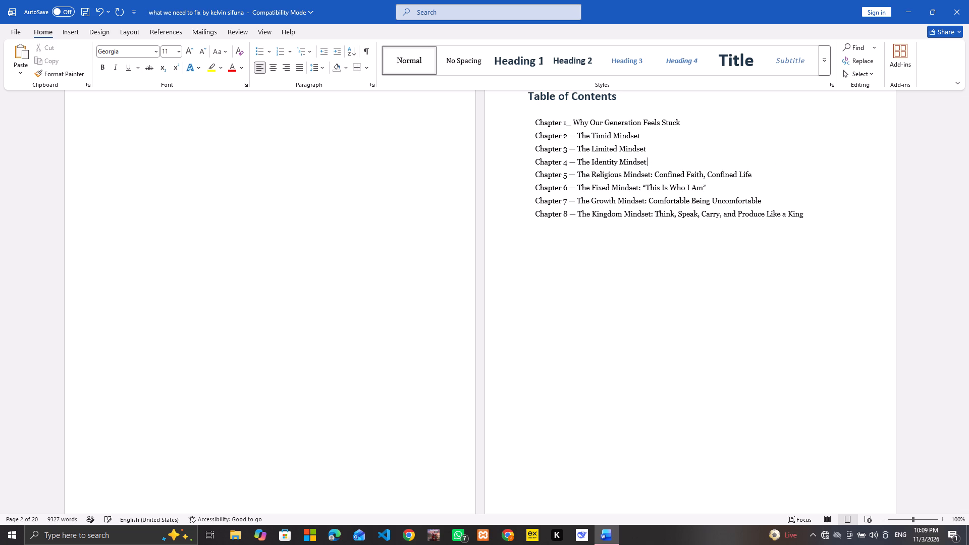
# Remove the subtitle ": Confined Faith, Confined Life" from the contents entry so it reads "Chapter 5 — The Religious Mindset".
pyautogui.click(752, 173)
pyautogui.press('BackSpace')
pyautogui.press('BackSpace')
pyautogui.press('BackSpace')
pyautogui.press('BackSpace')
pyautogui.press('BackSpace')
pyautogui.press('BackSpace')
pyautogui.press('BackSpace')
pyautogui.press('BackSpace')
pyautogui.press('BackSpace')
pyautogui.press('BackSpace')
pyautogui.press('BackSpace')
pyautogui.press('BackSpace')
pyautogui.press('BackSpace')
pyautogui.press('BackSpace')
pyautogui.press('BackSpace')
pyautogui.press('BackSpace')
pyautogui.press('BackSpace')
pyautogui.press('BackSpace')
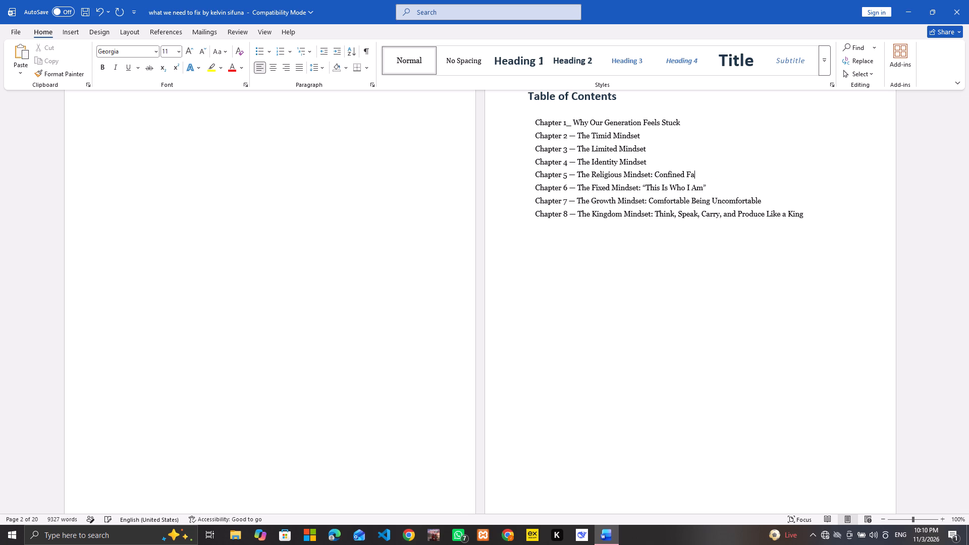
pyautogui.press('BackSpace')
pyautogui.press('BackSpace')
pyautogui.press('BackSpace')
pyautogui.press('BackSpace')
pyautogui.press('BackSpace')
pyautogui.press('BackSpace')
pyautogui.press('BackSpace')
pyautogui.press('BackSpace')
pyautogui.press('BackSpace')
pyautogui.press('BackSpace')
pyautogui.press('BackSpace')
pyautogui.press('BackSpace')
pyautogui.press('BackSpace')
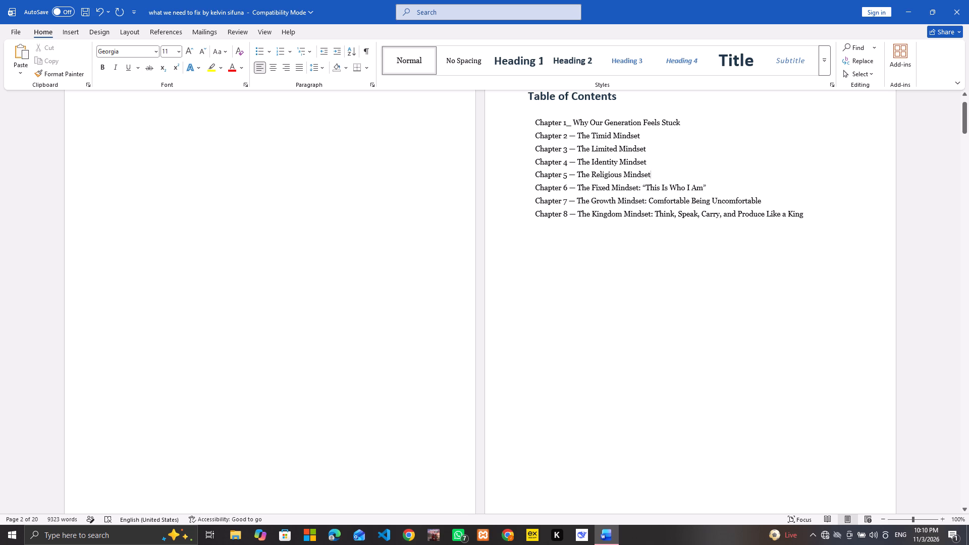
# Remove the subtitle ": “This Is Who I Am" from the Chapter 6 contents entry, leaving its closing quotation mark after "The Fixed Mindset".
pyautogui.click(703, 187)
pyautogui.press('BackSpace')
pyautogui.press('BackSpace')
pyautogui.press('BackSpace')
pyautogui.press('BackSpace')
pyautogui.press('BackSpace')
pyautogui.press('BackSpace')
pyautogui.press('BackSpace')
pyautogui.press('BackSpace')
pyautogui.press('BackSpace')
pyautogui.press('BackSpace')
pyautogui.press('BackSpace')
pyautogui.press('BackSpace')
pyautogui.press('BackSpace')
pyautogui.press('BackSpace')
pyautogui.press('BackSpace')
pyautogui.press('BackSpace')
pyautogui.press('BackSpace')
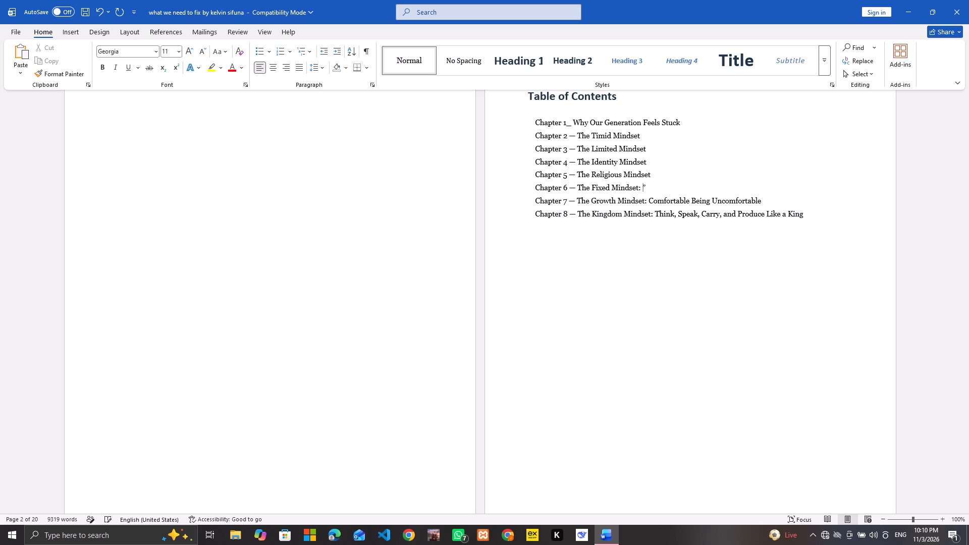
pyautogui.press('BackSpace')
pyautogui.press('BackSpace')
# Remove the subtitle ": Comfortable Being Uncomfortable" from the contents entry so it reads "Chapter 7 — The Growth Mindset".
pyautogui.click(762, 198)
pyautogui.press('BackSpace')
pyautogui.press('BackSpace')
pyautogui.press('BackSpace')
pyautogui.press('BackSpace')
pyautogui.press('BackSpace')
pyautogui.press('BackSpace')
pyautogui.press('BackSpace')
pyautogui.press('BackSpace')
pyautogui.press('BackSpace')
pyautogui.press('BackSpace')
pyautogui.press('BackSpace')
pyautogui.press('BackSpace')
pyautogui.press('BackSpace')
pyautogui.press('BackSpace')
pyautogui.press('BackSpace')
pyautogui.press('BackSpace')
pyautogui.press('BackSpace')
pyautogui.press('BackSpace')
pyautogui.press('BackSpace')
pyautogui.press('BackSpace')
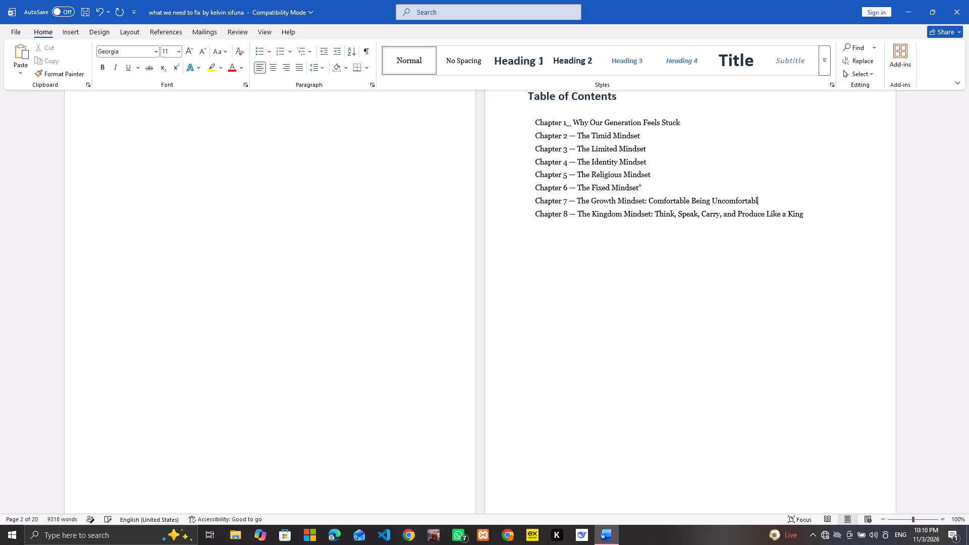
pyautogui.press('BackSpace')
pyautogui.press('BackSpace')
pyautogui.press('BackSpace')
pyautogui.press('BackSpace')
pyautogui.press('BackSpace')
pyautogui.press('BackSpace')
pyautogui.press('BackSpace')
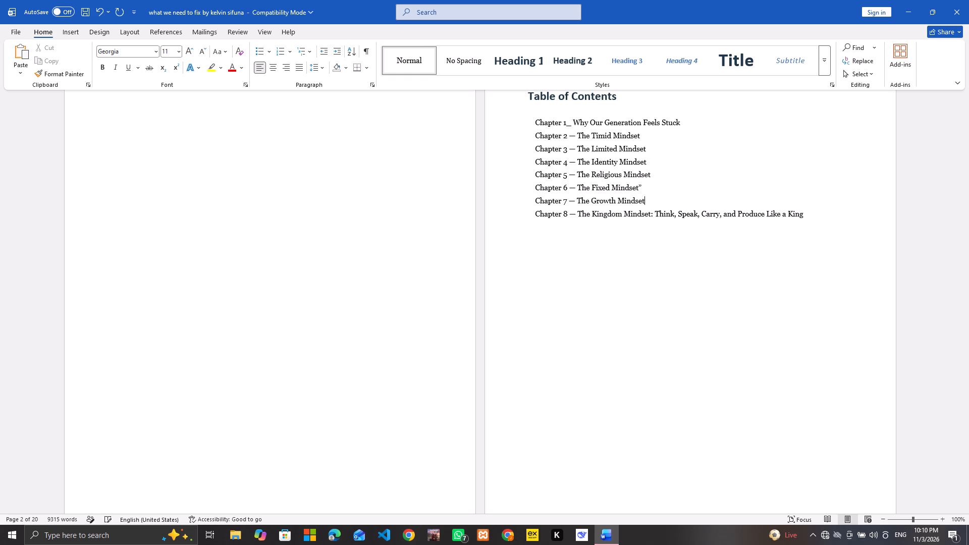
# Remove the subtitle ": Think, Speak, Carry, and Produce Like a King" from the contents entry so it reads "Chapter 8 — The Kingdom Mindset".
pyautogui.click(802, 215)
pyautogui.press('BackSpace')
pyautogui.press('BackSpace')
pyautogui.press('BackSpace')
pyautogui.press('BackSpace')
pyautogui.press('BackSpace')
pyautogui.press('BackSpace')
pyautogui.press('BackSpace')
pyautogui.press('BackSpace')
pyautogui.press('BackSpace')
pyautogui.press('BackSpace')
pyautogui.press('BackSpace')
pyautogui.press('BackSpace')
pyautogui.press('BackSpace')
pyautogui.press('BackSpace')
pyautogui.press('BackSpace')
pyautogui.press('BackSpace')
pyautogui.press('BackSpace')
pyautogui.press('BackSpace')
pyautogui.press('BackSpace')
pyautogui.press('BackSpace')
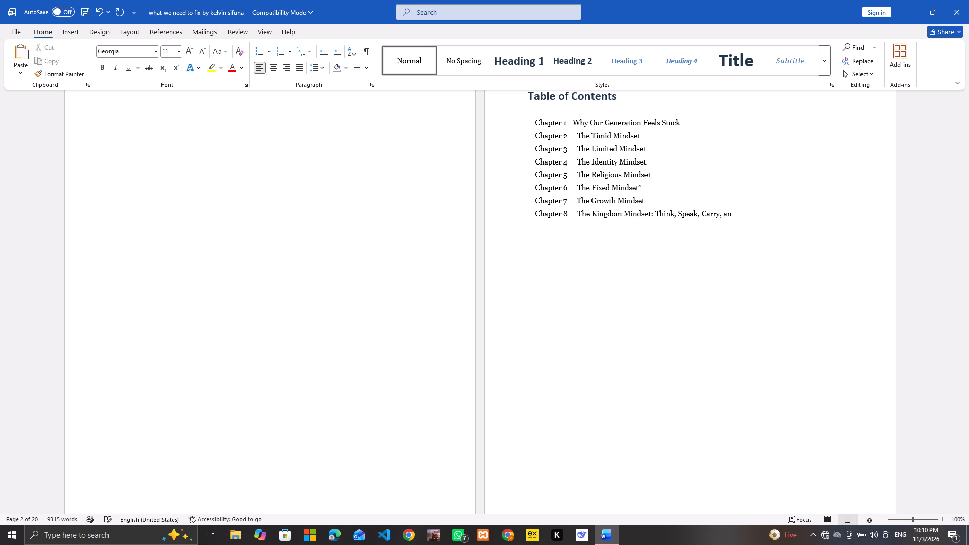
pyautogui.press('BackSpace')
pyautogui.press('BackSpace')
pyautogui.press('BackSpace')
pyautogui.press('BackSpace')
pyautogui.press('BackSpace')
pyautogui.press('BackSpace')
# Delete the Introduction's three bold centred closing lines, from "What we need to fix is not the world first." to "Let us begin.".
pyautogui.scroll(-6, 804, 223)
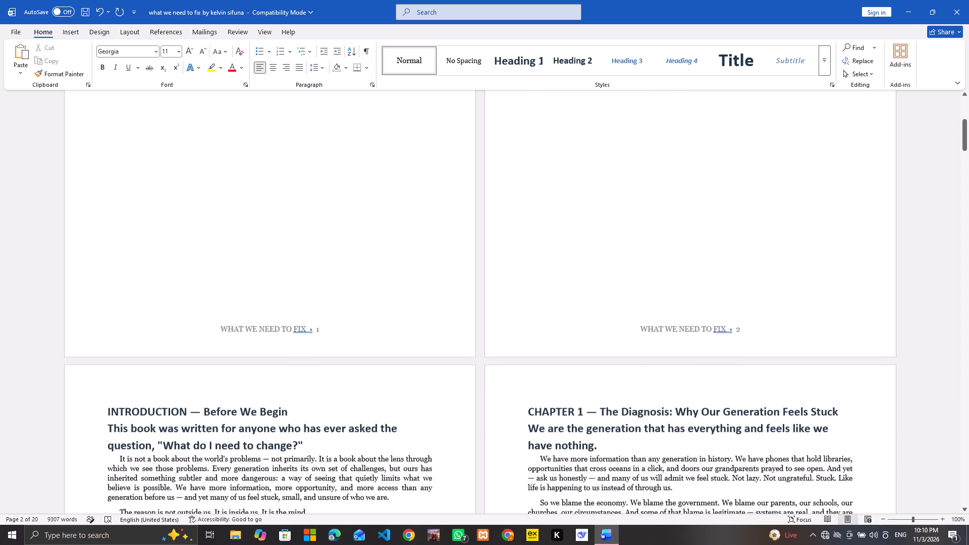
pyautogui.scroll(-1, 804, 223)
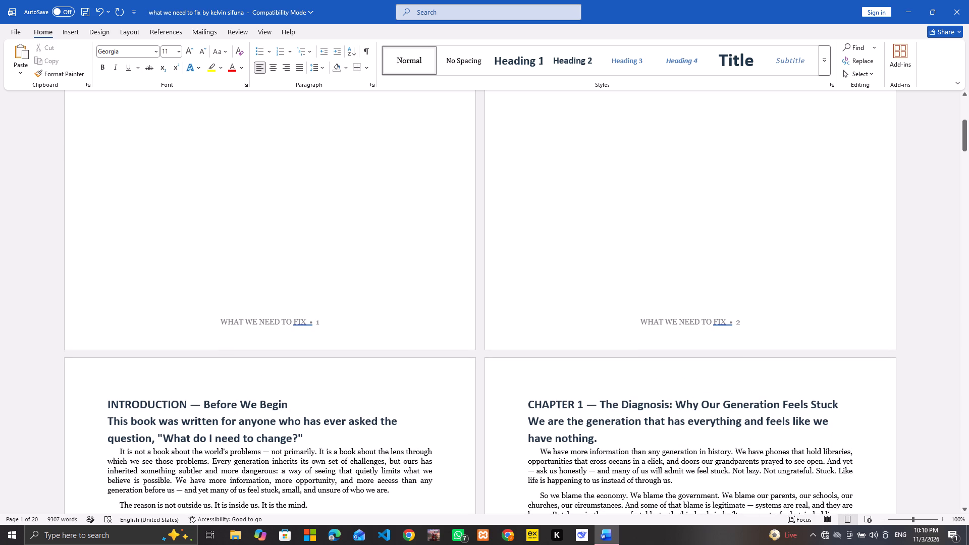
pyautogui.scroll(-6, 804, 223)
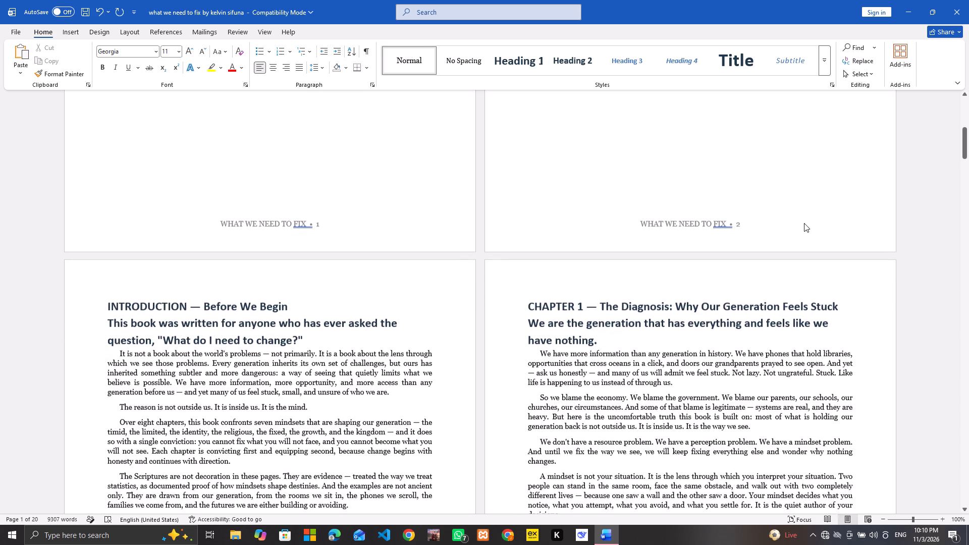
pyautogui.scroll(-4, 804, 223)
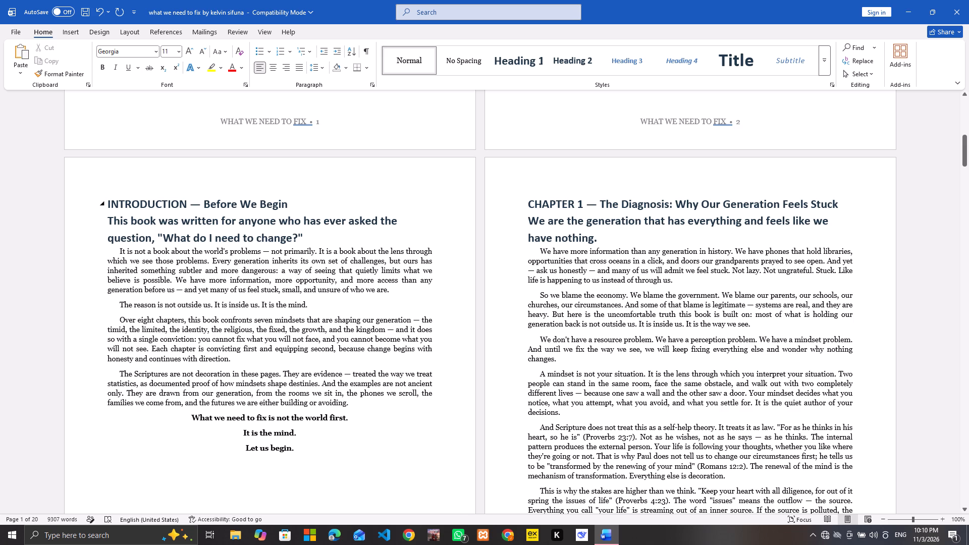
pyautogui.click(293, 446)
pyautogui.press('BackSpace')
pyautogui.press('BackSpace')
pyautogui.press('BackSpace')
pyautogui.press('BackSpace')
pyautogui.press('BackSpace')
pyautogui.press('BackSpace')
pyautogui.press('BackSpace')
pyautogui.press('BackSpace')
pyautogui.press('BackSpace')
pyautogui.press('BackSpace')
pyautogui.press('BackSpace')
pyautogui.press('BackSpace')
pyautogui.press('BackSpace')
pyautogui.press('BackSpace')
pyautogui.press('BackSpace')
pyautogui.press('BackSpace')
pyautogui.press('BackSpace')
pyautogui.press('BackSpace')
pyautogui.press('BackSpace')
pyautogui.press('BackSpace')
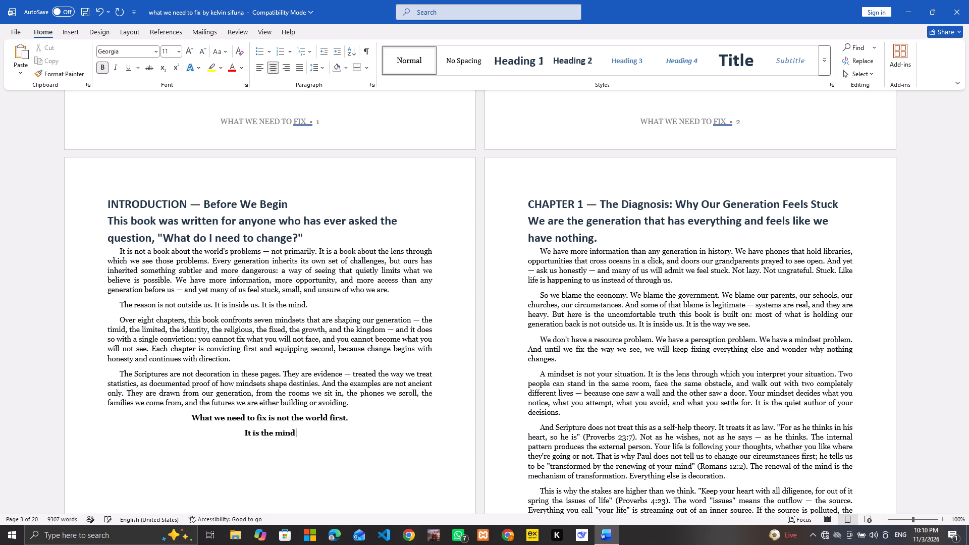
pyautogui.press('BackSpace')
pyautogui.press('BackSpace')
pyautogui.press('BackSpace')
pyautogui.press('BackSpace')
pyautogui.press('BackSpace')
pyautogui.press('BackSpace')
pyautogui.press('BackSpace')
pyautogui.press('BackSpace')
pyautogui.press('BackSpace')
pyautogui.press('BackSpace')
pyautogui.press('BackSpace')
pyautogui.press('BackSpace')
pyautogui.press('BackSpace')
pyautogui.press('BackSpace')
pyautogui.press('BackSpace')
pyautogui.press('BackSpace')
pyautogui.press('BackSpace')
pyautogui.press('BackSpace')
pyautogui.press('BackSpace')
pyautogui.press('BackSpace')
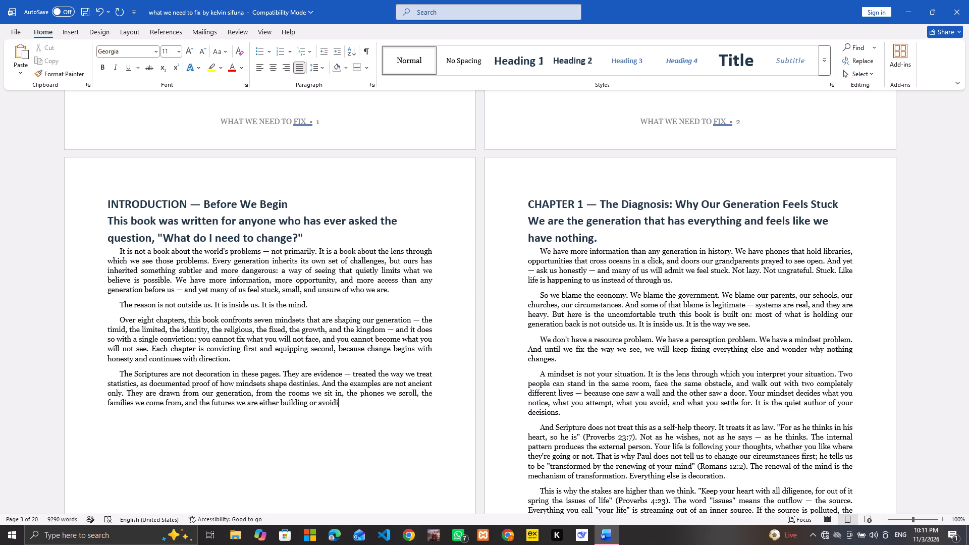
# Delete the rest of the Introduction, from its last paragraph back through the heading "INTRODUCTION — Before We Begin".
pyautogui.press('BackSpace')
pyautogui.press('BackSpace')
pyautogui.press('BackSpace')
pyautogui.press('BackSpace')
pyautogui.press('BackSpace')
pyautogui.press('BackSpace')
pyautogui.press('BackSpace')
pyautogui.press('BackSpace')
pyautogui.press('BackSpace')
pyautogui.press('BackSpace')
pyautogui.press('BackSpace')
pyautogui.press('BackSpace')
pyautogui.press('BackSpace')
pyautogui.press('BackSpace')
pyautogui.press('BackSpace')
pyautogui.press('BackSpace')
pyautogui.press('BackSpace')
pyautogui.press('BackSpace')
pyautogui.press('BackSpace')
pyautogui.press('BackSpace')
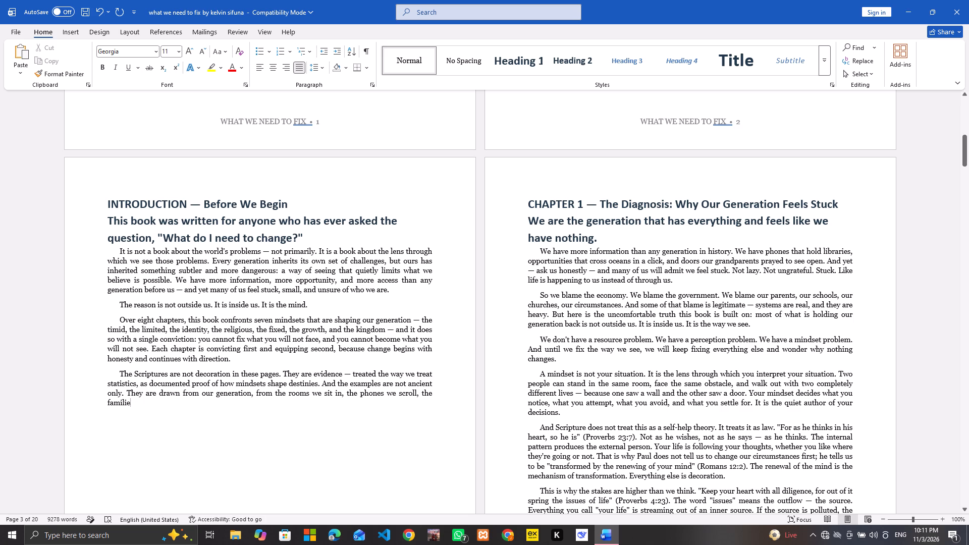
pyautogui.press('BackSpace')
pyautogui.press('BackSpace')
pyautogui.press('BackSpace')
pyautogui.press('BackSpace')
pyautogui.press('BackSpace')
pyautogui.press('BackSpace')
pyautogui.press('BackSpace')
pyautogui.press('BackSpace')
pyautogui.press('BackSpace')
pyautogui.press('BackSpace')
pyautogui.press('BackSpace')
pyautogui.press('BackSpace')
pyautogui.press('BackSpace')
pyautogui.press('BackSpace')
pyautogui.press('BackSpace')
pyautogui.press('BackSpace')
pyautogui.press('BackSpace')
pyautogui.press('BackSpace')
pyautogui.press('BackSpace')
pyautogui.press('BackSpace')
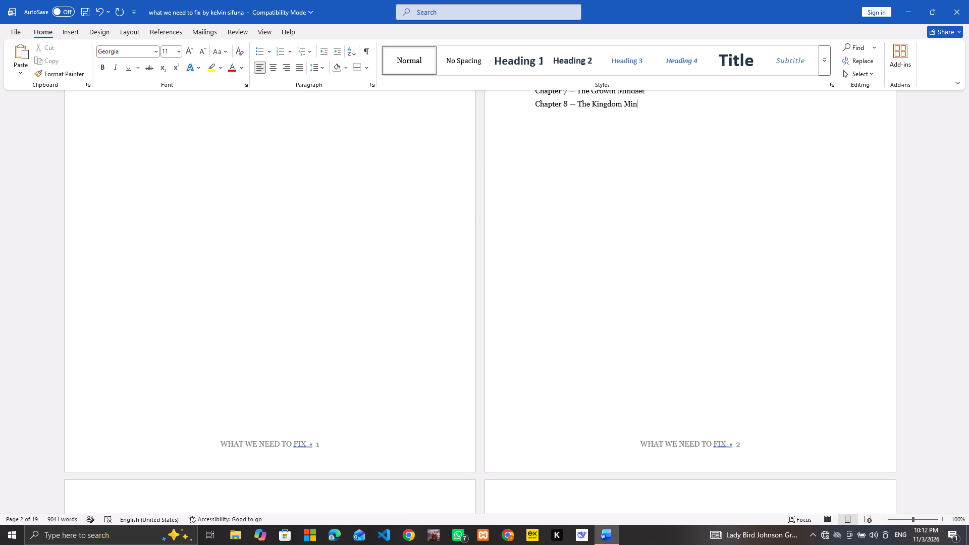
# Complete the last contents entry so it reads "Chapter 8 — The Kingdom Mindset".
pyautogui.write('dse')
pyautogui.press('t')
# Remove "The Diagnosis:" from the Chapter 1 heading so it reads "CHAPTER 1 — Why Our Generation Feels Stuck".
pyautogui.scroll(-3, 271, 358)
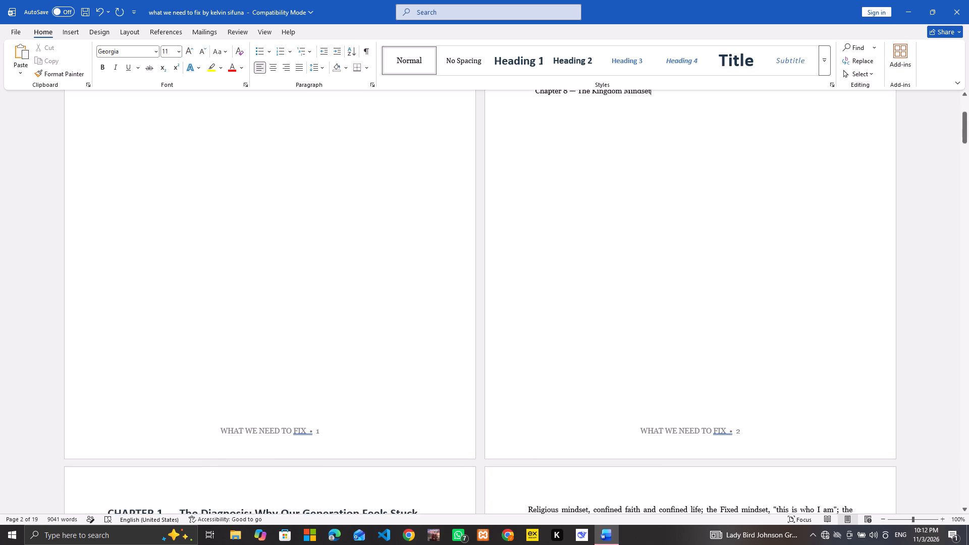
pyautogui.scroll(-11, 271, 358)
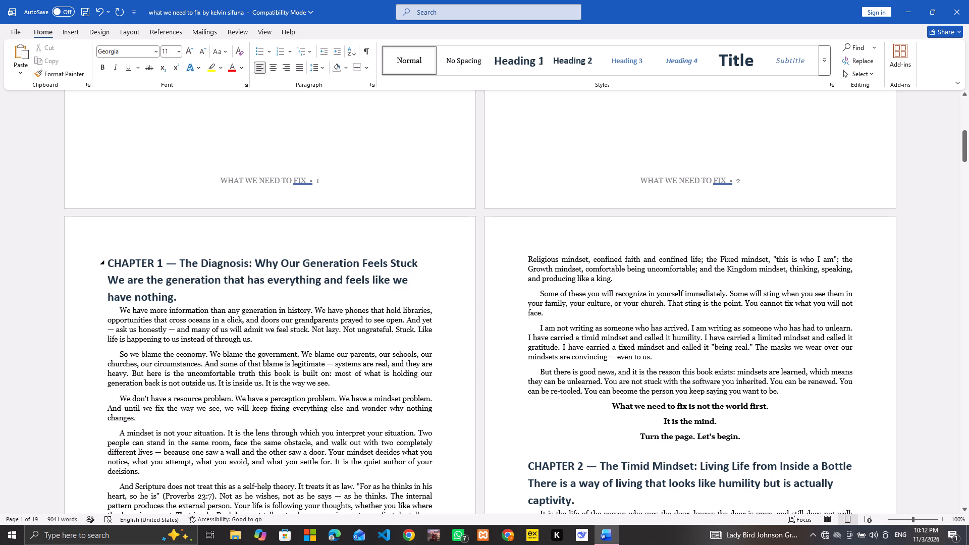
pyautogui.click(251, 264)
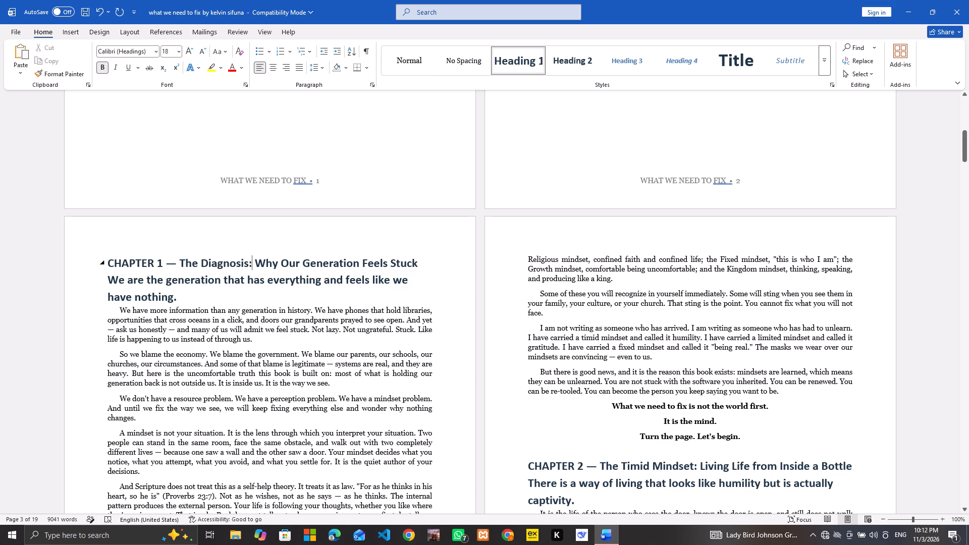
pyautogui.press('BackSpace')
pyautogui.press('BackSpace')
pyautogui.press('BackSpace')
pyautogui.press('BackSpace')
pyautogui.press('BackSpace')
pyautogui.press('BackSpace')
pyautogui.press('BackSpace')
pyautogui.press('BackSpace')
pyautogui.press('BackSpace')
pyautogui.press('BackSpace')
pyautogui.press('BackSpace')
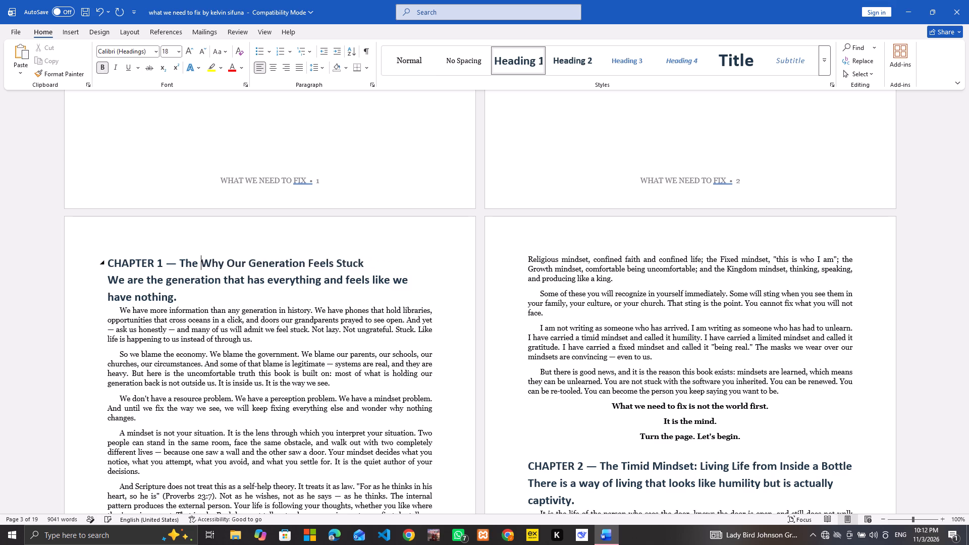
pyautogui.press('BackSpace')
pyautogui.press('BackSpace')
pyautogui.press('BackSpace')
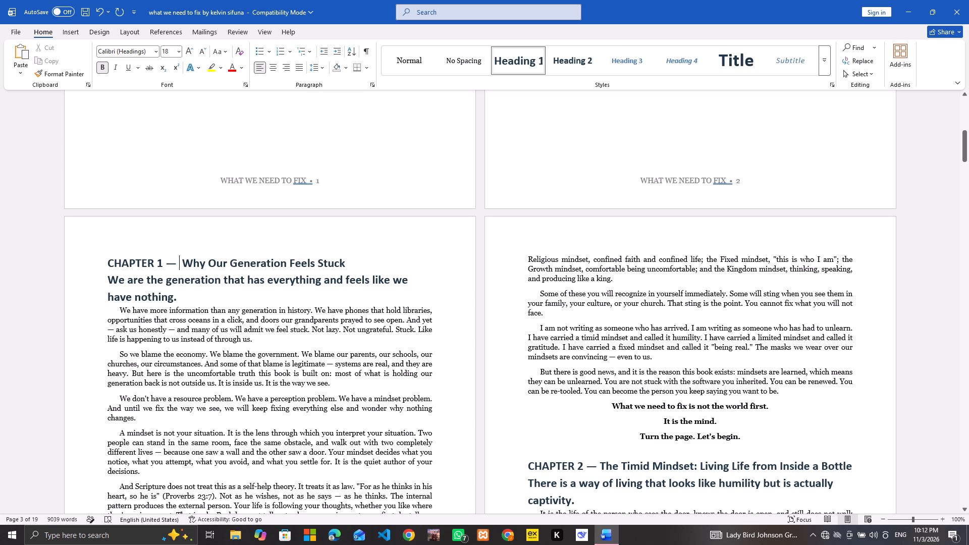
# Delete Chapter 1's three bold closing lines, from "What we need to fix is not the world first." to "Let's begin", except the final full stop.
pyautogui.click(739, 437)
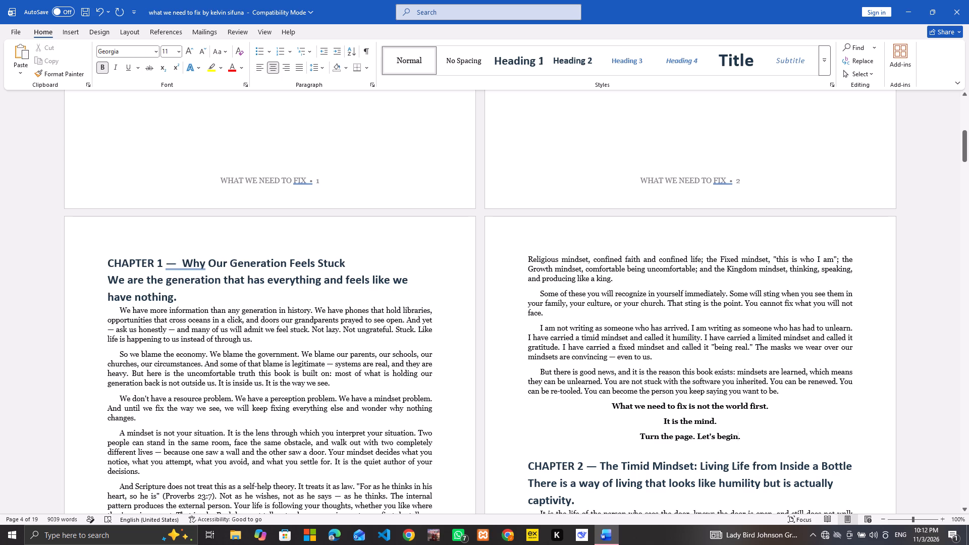
pyautogui.press('BackSpace')
pyautogui.press('BackSpace')
pyautogui.press('BackSpace')
pyautogui.press('BackSpace')
pyautogui.press('BackSpace')
pyautogui.press('BackSpace')
pyautogui.press('BackSpace')
pyautogui.press('BackSpace')
pyautogui.press('BackSpace')
pyautogui.press('BackSpace')
pyautogui.press('BackSpace')
pyautogui.press('BackSpace')
pyautogui.press('BackSpace')
pyautogui.press('BackSpace')
pyautogui.press('BackSpace')
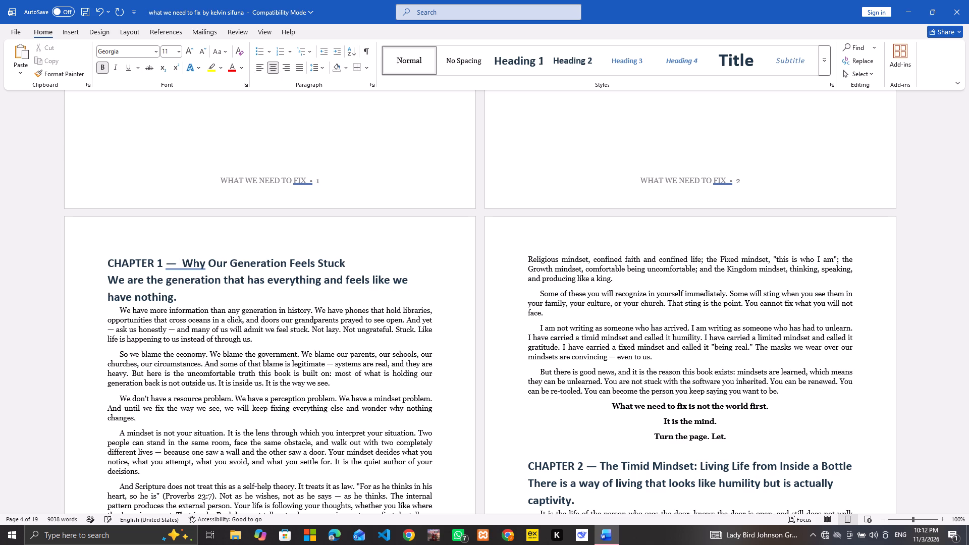
pyautogui.press('BackSpace')
pyautogui.press('BackSpace')
pyautogui.press('BackSpace')
pyautogui.press('BackSpace')
pyautogui.press('BackSpace')
pyautogui.press('BackSpace')
pyautogui.press('BackSpace')
pyautogui.press('BackSpace')
pyautogui.press('BackSpace')
pyautogui.press('BackSpace')
pyautogui.press('BackSpace')
pyautogui.press('BackSpace')
pyautogui.press('BackSpace')
pyautogui.press('BackSpace')
pyautogui.press('BackSpace')
pyautogui.press('BackSpace')
pyautogui.press('BackSpace')
pyautogui.press('BackSpace')
pyautogui.press('BackSpace')
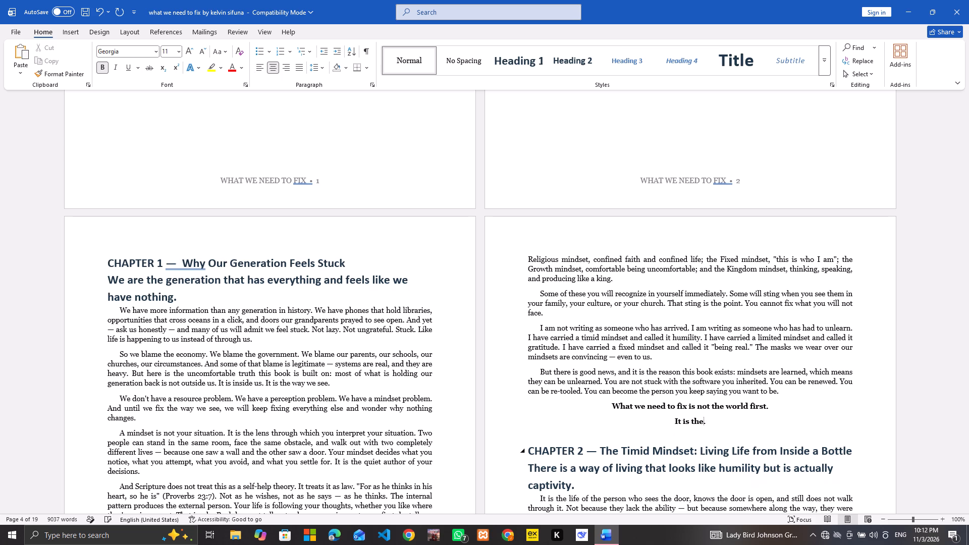
pyautogui.press('BackSpace')
pyautogui.press('BackSpace')
pyautogui.press('BackSpace')
pyautogui.press('BackSpace')
pyautogui.press('BackSpace')
pyautogui.press('BackSpace')
pyautogui.press('BackSpace')
pyautogui.press('BackSpace')
pyautogui.press('BackSpace')
pyautogui.press('BackSpace')
pyautogui.press('BackSpace')
pyautogui.press('BackSpace')
pyautogui.press('BackSpace')
pyautogui.press('BackSpace')
pyautogui.press('BackSpace')
pyautogui.press('BackSpace')
pyautogui.press('BackSpace')
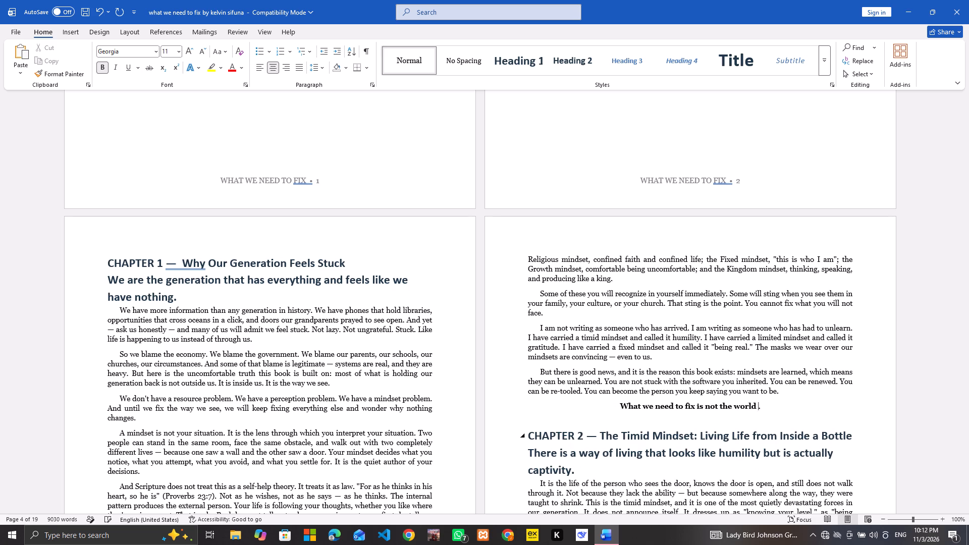
pyautogui.press('BackSpace')
pyautogui.press('BackSpace')
pyautogui.press('BackSpace')
pyautogui.press('BackSpace')
pyautogui.press('BackSpace')
pyautogui.press('BackSpace')
pyautogui.press('BackSpace')
pyautogui.press('BackSpace')
pyautogui.press('BackSpace')
pyautogui.press('BackSpace')
pyautogui.press('BackSpace')
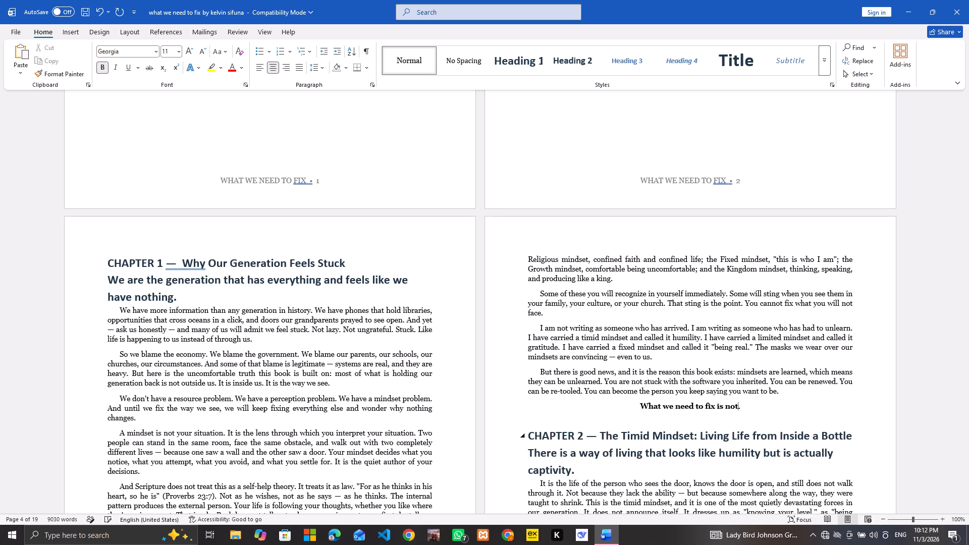
pyautogui.press('BackSpace')
pyautogui.press('BackSpace')
pyautogui.press('BackSpace')
pyautogui.press('BackSpace')
pyautogui.press('BackSpace')
pyautogui.press('BackSpace')
pyautogui.press('BackSpace')
pyautogui.press('BackSpace')
pyautogui.press('BackSpace')
pyautogui.press('BackSpace')
pyautogui.press('BackSpace')
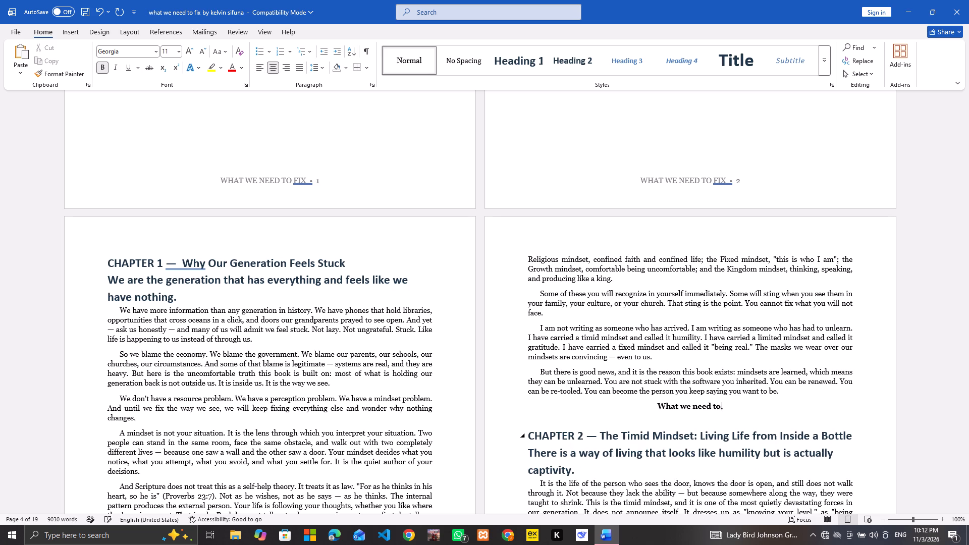
pyautogui.press('BackSpace')
pyautogui.press('BackSpace')
pyautogui.press('BackSpace')
pyautogui.press('BackSpace')
pyautogui.press('BackSpace')
pyautogui.press('BackSpace')
pyautogui.press('BackSpace')
pyautogui.press('BackSpace')
pyautogui.press('BackSpace')
pyautogui.press('BackSpace')
pyautogui.press('BackSpace')
pyautogui.press('BackSpace')
pyautogui.press('BackSpace')
pyautogui.press('BackSpace')
pyautogui.press('BackSpace')
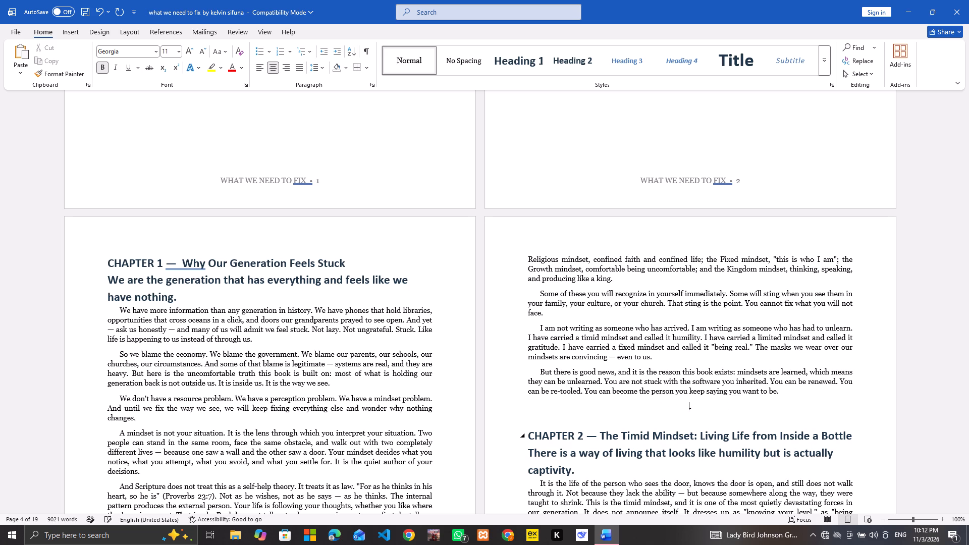
# Look through the pages from Chapter 1 to the start of Chapter 3 for headings and closing lines that need trimming.
pyautogui.scroll(-2, 739, 437)
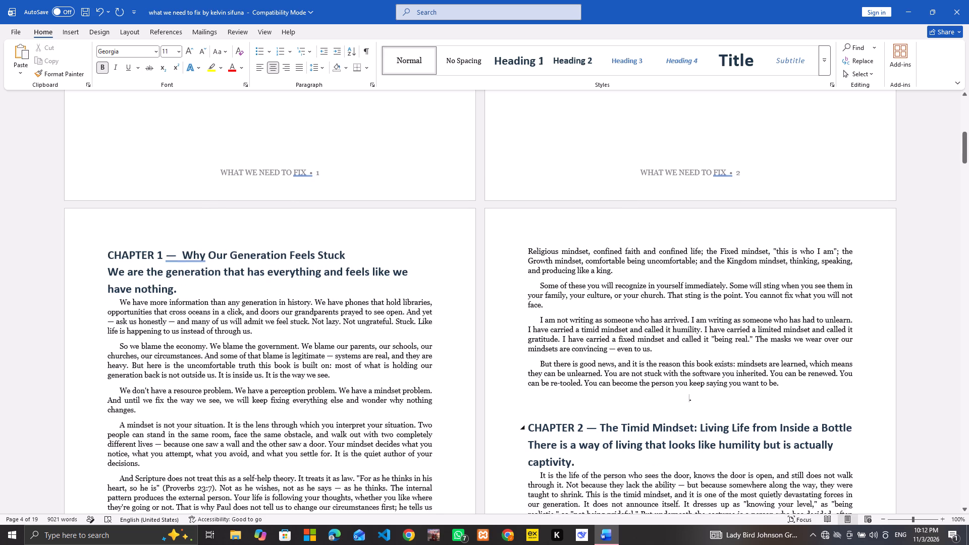
pyautogui.scroll(-9, 739, 437)
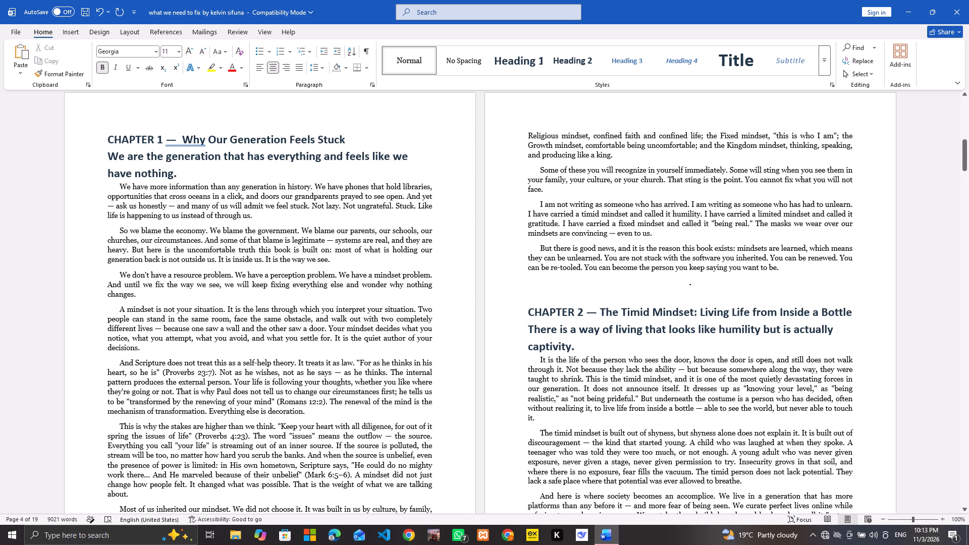
pyautogui.scroll(-12, 739, 437)
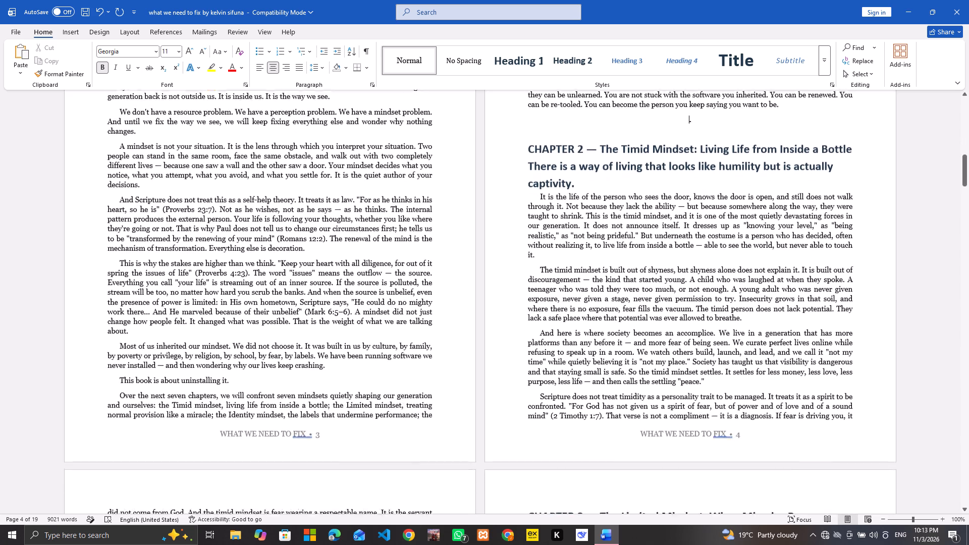
pyautogui.scroll(-6, 739, 437)
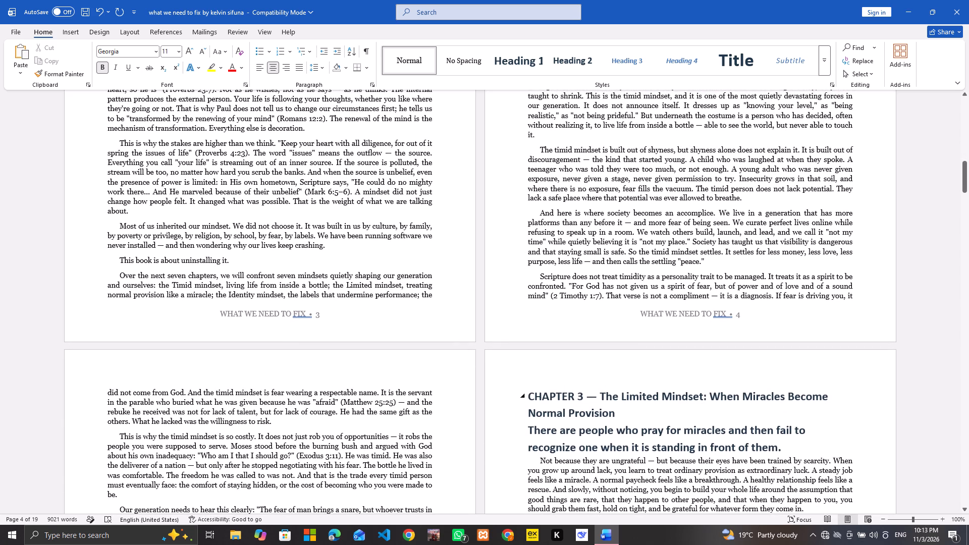
pyautogui.scroll(-7, 739, 437)
pyautogui.hscroll(1, 739, 437)
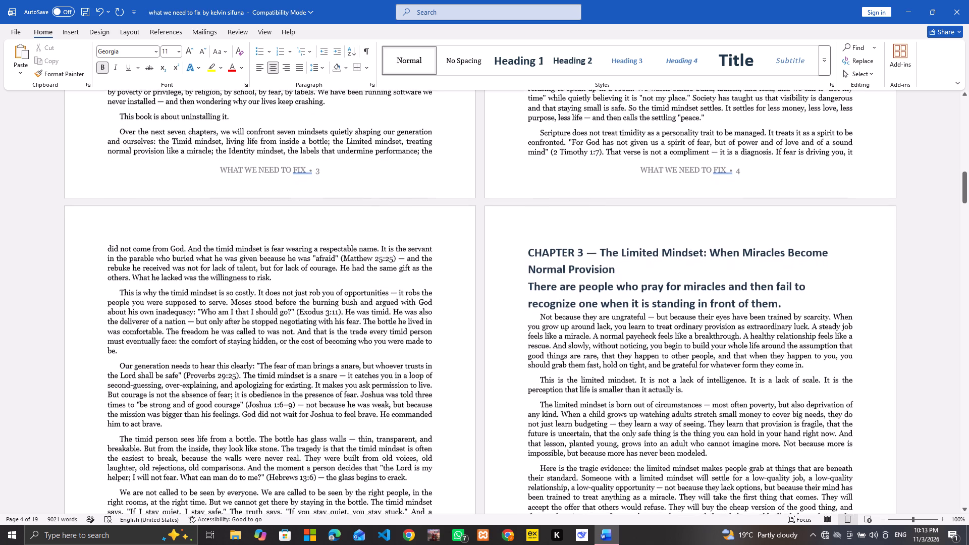
pyautogui.hscroll(1, 739, 437)
# Remove ": Living Life from Inside a Bottle" from the Chapter 2 heading so it reads "CHAPTER 2 — The Timid Mindset".
pyautogui.scroll(8, 739, 437)
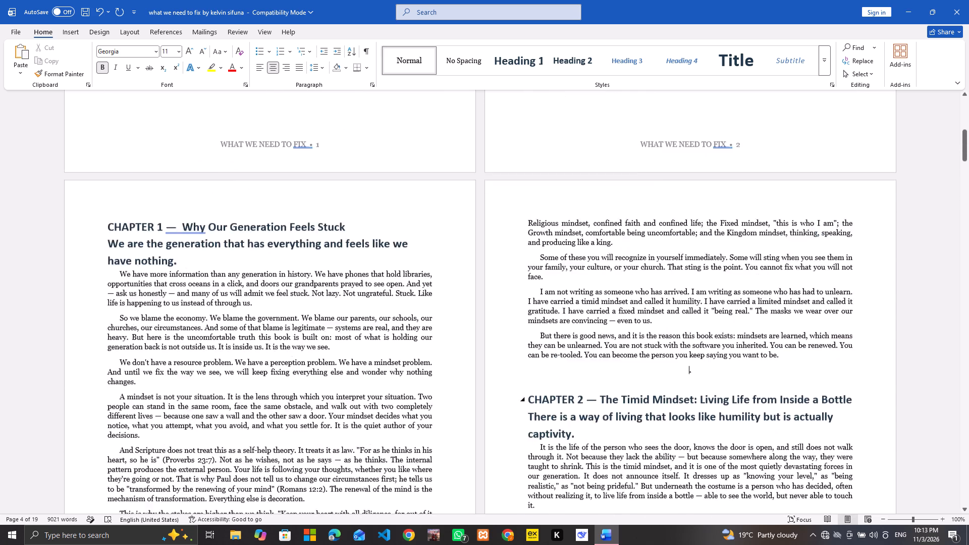
pyautogui.scroll(-2, 739, 437)
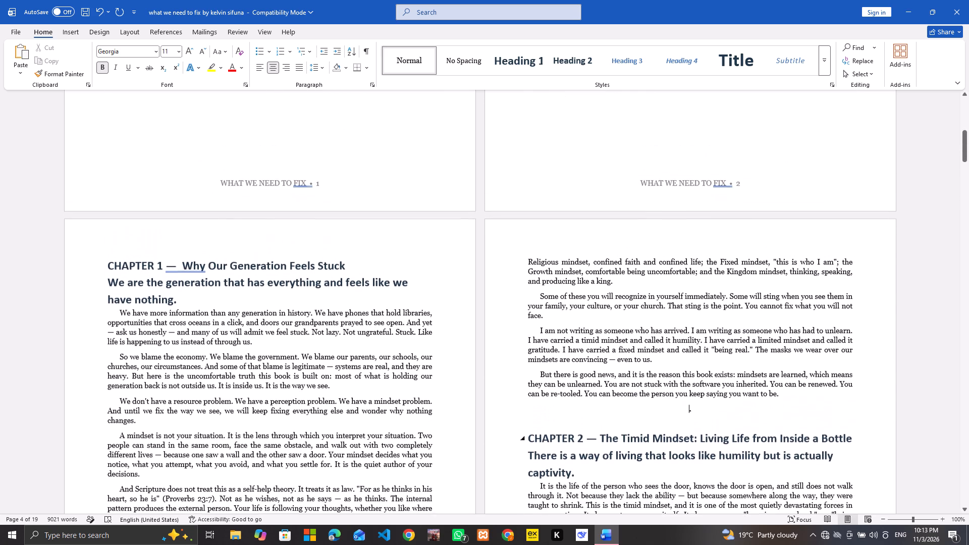
pyautogui.scroll(-7, 739, 437)
pyautogui.hscroll(2, 739, 437)
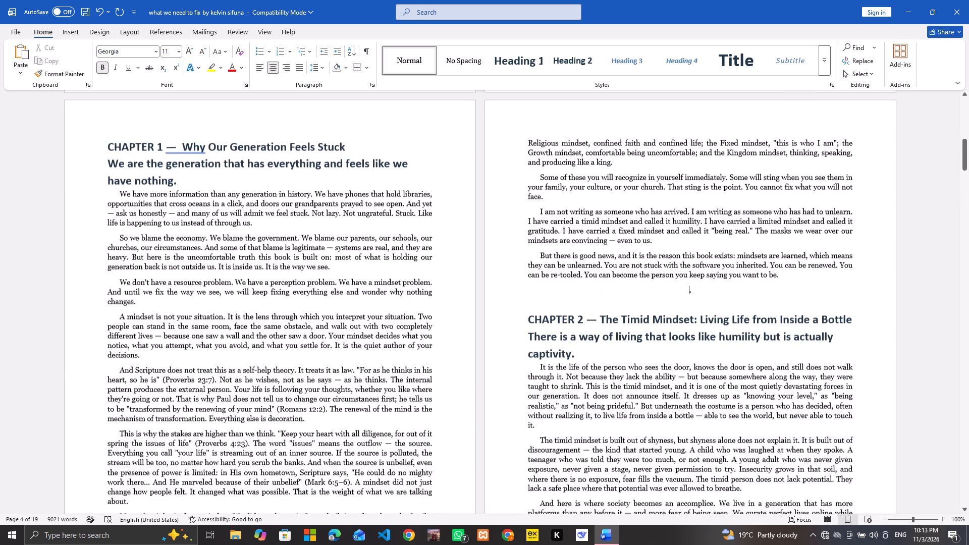
pyautogui.click(852, 318)
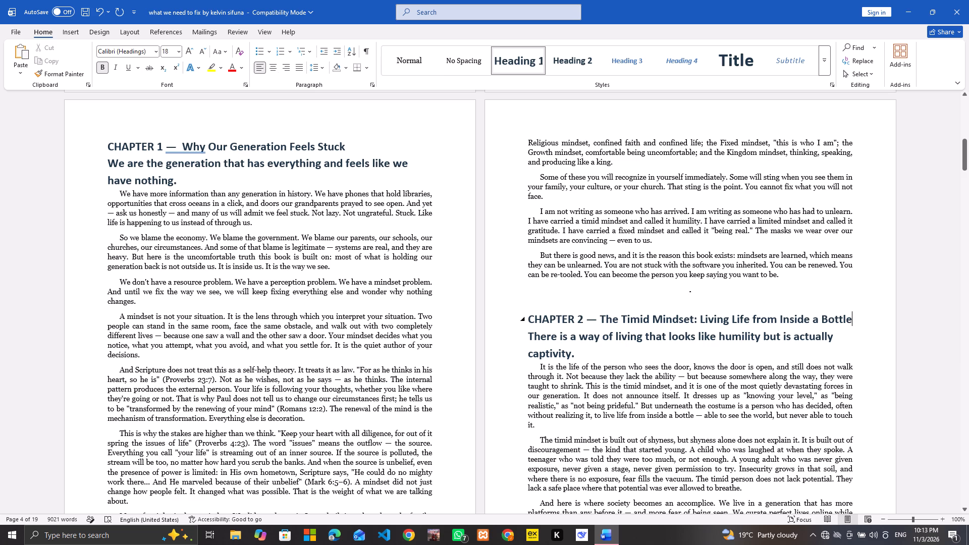
pyautogui.press('BackSpace')
pyautogui.press('BackSpace')
pyautogui.press('BackSpace')
pyautogui.press('BackSpace')
pyautogui.press('BackSpace')
pyautogui.press('BackSpace')
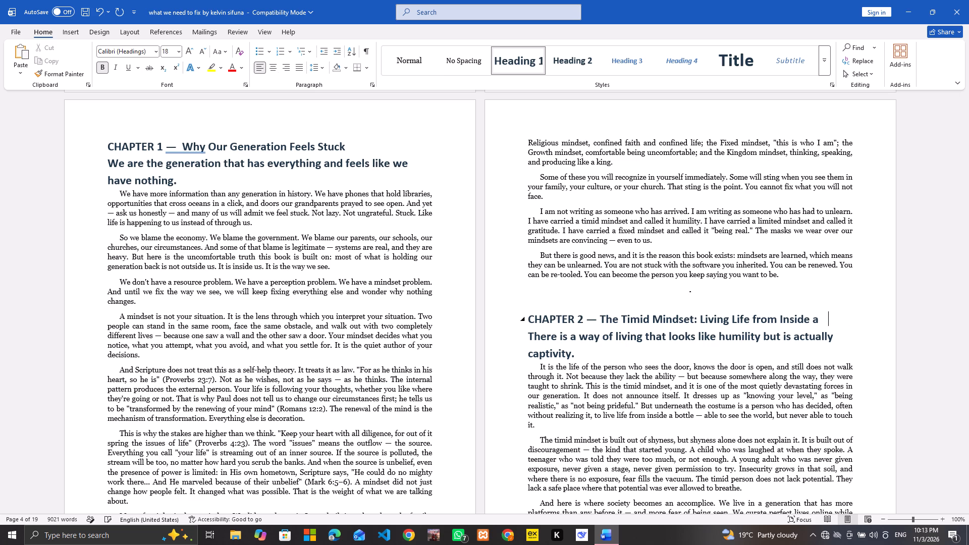
pyautogui.press('BackSpace')
pyautogui.press('BackSpace')
pyautogui.press('BackSpace')
pyautogui.press('BackSpace')
pyautogui.press('BackSpace')
pyautogui.press('BackSpace')
pyautogui.press('BackSpace')
pyautogui.press('BackSpace')
pyautogui.press('BackSpace')
pyautogui.press('BackSpace')
pyautogui.press('BackSpace')
pyautogui.press('BackSpace')
pyautogui.press('BackSpace')
pyautogui.press('BackSpace')
pyautogui.press('BackSpace')
pyautogui.press('BackSpace')
pyautogui.press('BackSpace')
pyautogui.press('BackSpace')
pyautogui.press('BackSpace')
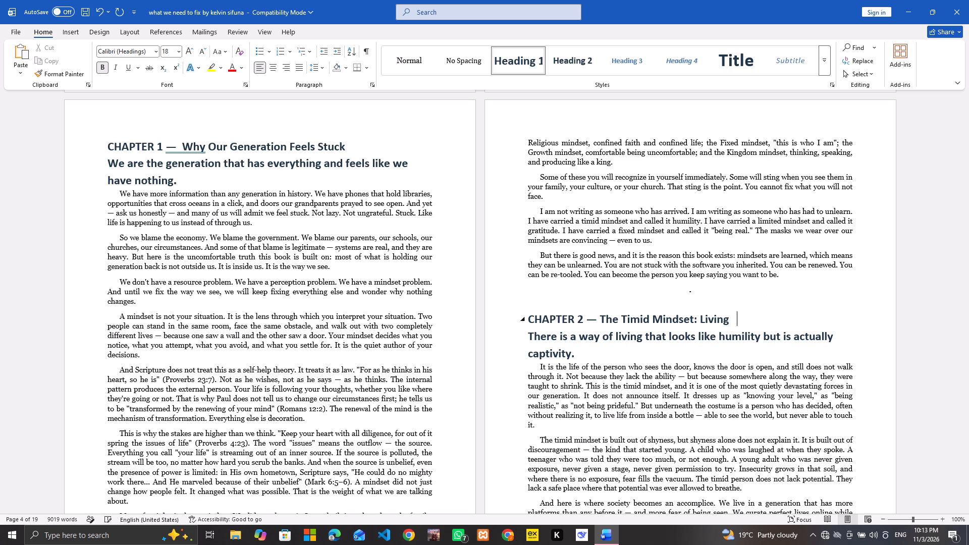
pyautogui.press('BackSpace')
pyautogui.press('BackSpace')
pyautogui.press('BackSpace')
pyautogui.press('BackSpace')
pyautogui.press('BackSpace')
pyautogui.press('BackSpace')
pyautogui.press('BackSpace')
pyautogui.press('BackSpace')
pyautogui.press('BackSpace')
# Remove ": When Miracles Become Normal Provision" from the Chapter 3 heading so it reads "CHAPTER 3 — The Limited Mindset".
pyautogui.scroll(-3, 852, 318)
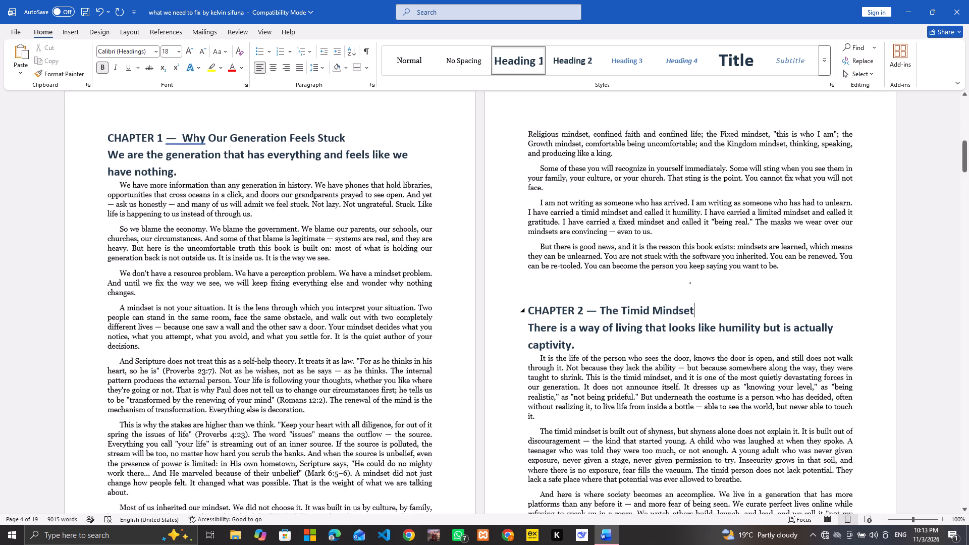
pyautogui.scroll(-9, 852, 318)
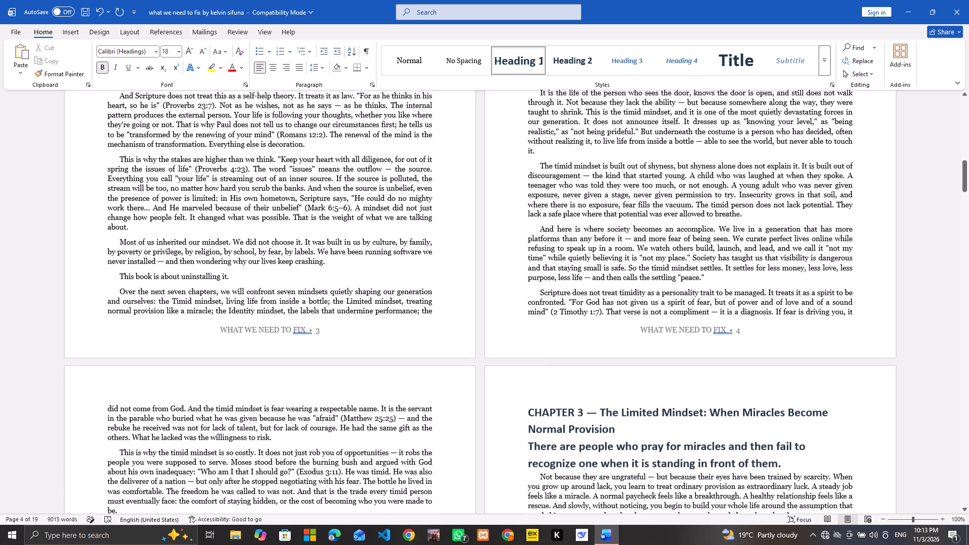
pyautogui.scroll(-2, 852, 318)
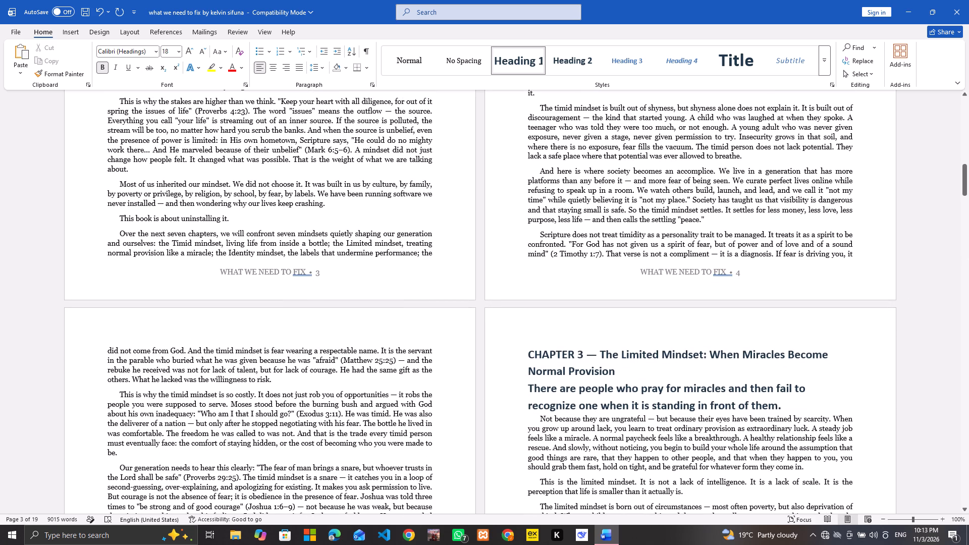
pyautogui.click(831, 353)
pyautogui.click(615, 370)
pyautogui.press('BackSpace')
pyautogui.press('BackSpace')
pyautogui.press('BackSpace')
pyautogui.press('BackSpace')
pyautogui.press('BackSpace')
pyautogui.press('BackSpace')
pyautogui.press('BackSpace')
pyautogui.press('BackSpace')
pyautogui.press('BackSpace')
pyautogui.press('BackSpace')
pyautogui.press('BackSpace')
pyautogui.press('BackSpace')
pyautogui.press('BackSpace')
pyautogui.press('BackSpace')
pyautogui.press('BackSpace')
pyautogui.press('BackSpace')
pyautogui.press('BackSpace')
pyautogui.press('BackSpace')
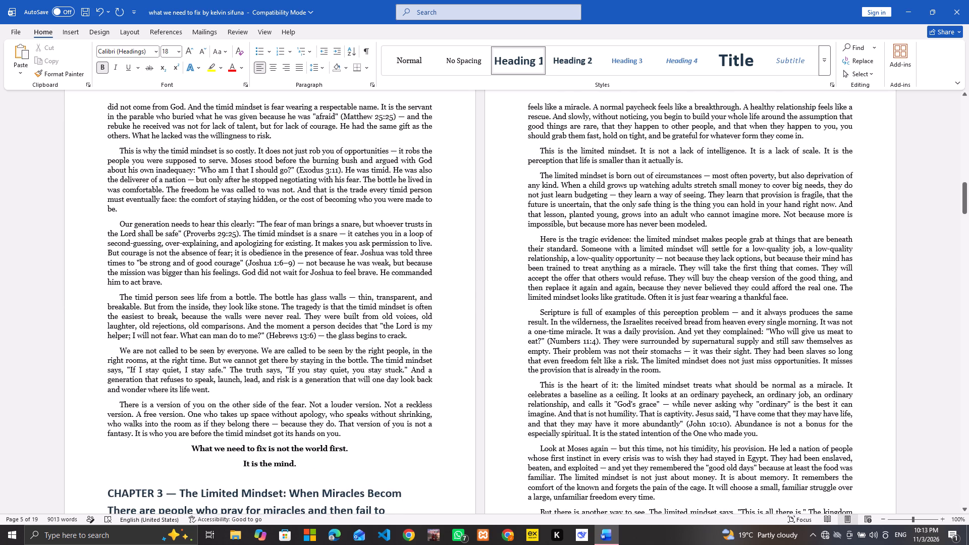
pyautogui.press('BackSpace')
pyautogui.press('BackSpace')
pyautogui.press('BackSpace')
pyautogui.press('BackSpace')
pyautogui.press('BackSpace')
pyautogui.press('BackSpace')
pyautogui.press('BackSpace')
pyautogui.press('BackSpace')
pyautogui.press('BackSpace')
pyautogui.press('BackSpace')
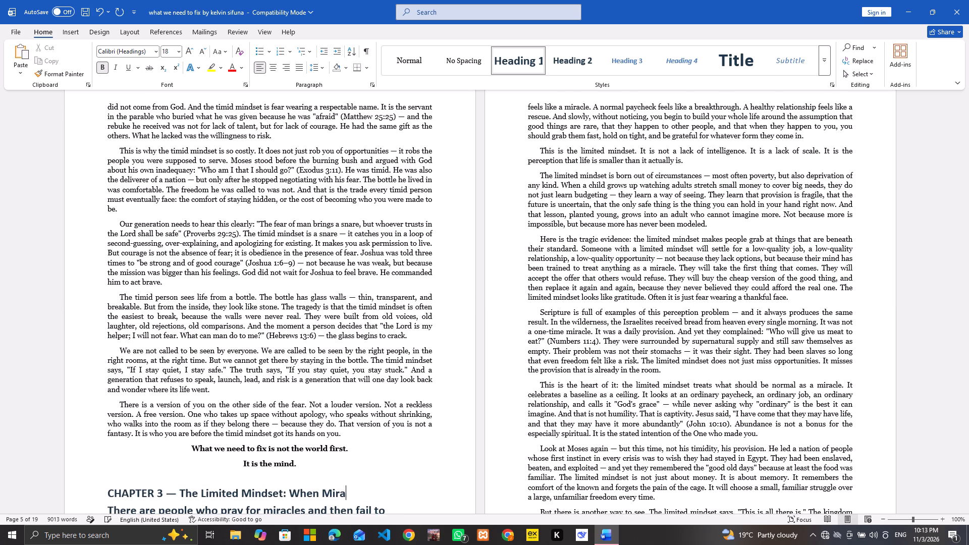
pyautogui.press('BackSpace')
pyautogui.press('BackSpace')
pyautogui.press('BackSpace')
pyautogui.press('BackSpace')
pyautogui.press('BackSpace')
pyautogui.press('BackSpace')
pyautogui.press('BackSpace')
pyautogui.press('BackSpace')
pyautogui.press('BackSpace')
pyautogui.press('BackSpace')
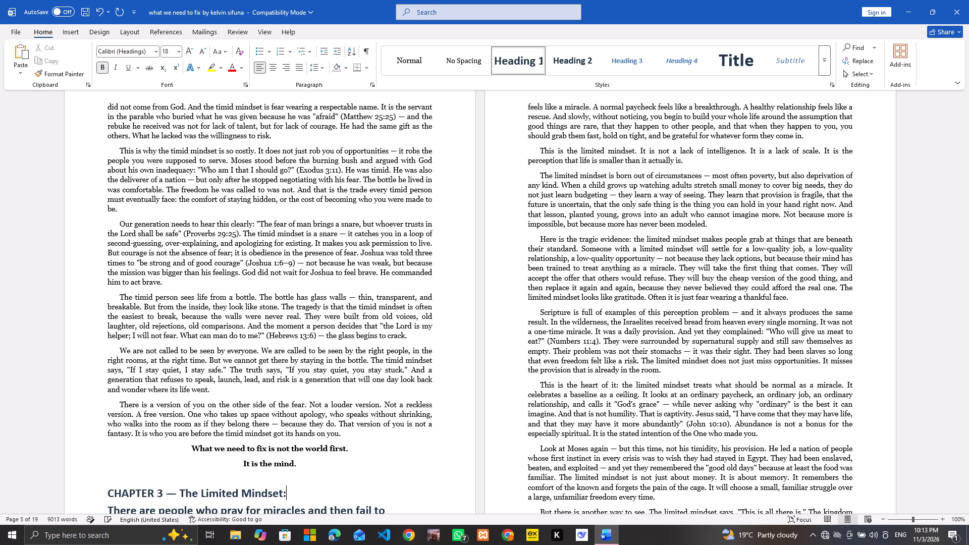
pyautogui.press('BackSpace')
# Delete Chapter 2's two bold closing lines, "What we need to fix is not the world first." and "It is the mind.".
pyautogui.click(297, 464)
pyautogui.press('BackSpace')
pyautogui.press('BackSpace')
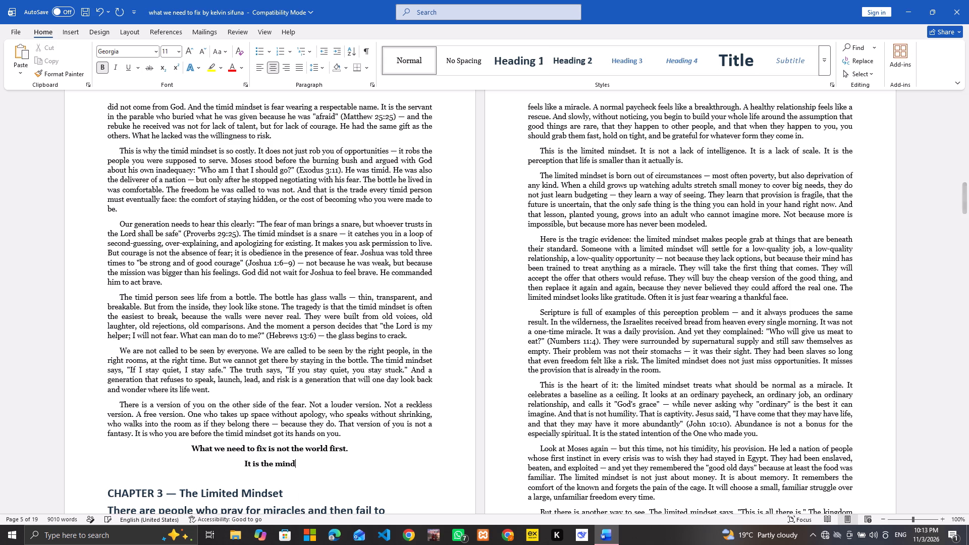
pyautogui.press('BackSpace')
pyautogui.press('BackSpace')
pyautogui.press('BackSpace')
pyautogui.press('BackSpace')
pyautogui.press('BackSpace')
pyautogui.press('BackSpace')
pyautogui.press('BackSpace')
pyautogui.press('BackSpace')
pyautogui.press('BackSpace')
pyautogui.press('BackSpace')
pyautogui.press('BackSpace')
pyautogui.press('BackSpace')
pyautogui.press('BackSpace')
pyautogui.press('BackSpace')
pyautogui.press('BackSpace')
pyautogui.press('BackSpace')
pyautogui.press('BackSpace')
pyautogui.press('BackSpace')
pyautogui.press('BackSpace')
pyautogui.press('BackSpace')
pyautogui.press('BackSpace')
pyautogui.press('BackSpace')
pyautogui.press('BackSpace')
pyautogui.press('BackSpace')
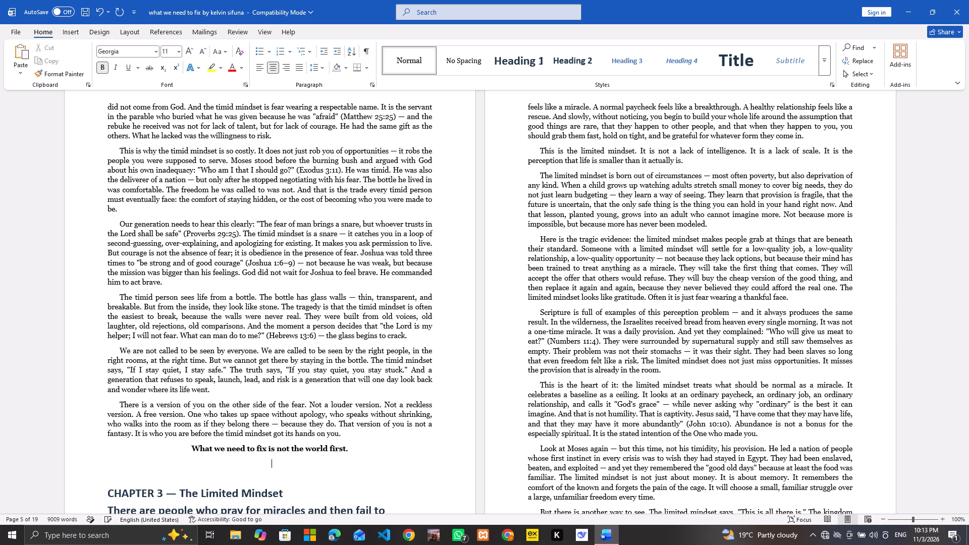
pyautogui.press('BackSpace')
pyautogui.press('BackSpace')
pyautogui.press('BackSpace')
pyautogui.press('BackSpace')
pyautogui.press('BackSpace')
pyautogui.press('BackSpace')
pyautogui.press('BackSpace')
pyautogui.press('BackSpace')
pyautogui.press('BackSpace')
pyautogui.press('BackSpace')
pyautogui.press('BackSpace')
pyautogui.press('BackSpace')
pyautogui.press('BackSpace')
pyautogui.press('BackSpace')
pyautogui.press('BackSpace')
pyautogui.press('BackSpace')
pyautogui.press('BackSpace')
pyautogui.press('BackSpace')
pyautogui.press('BackSpace')
pyautogui.press('BackSpace')
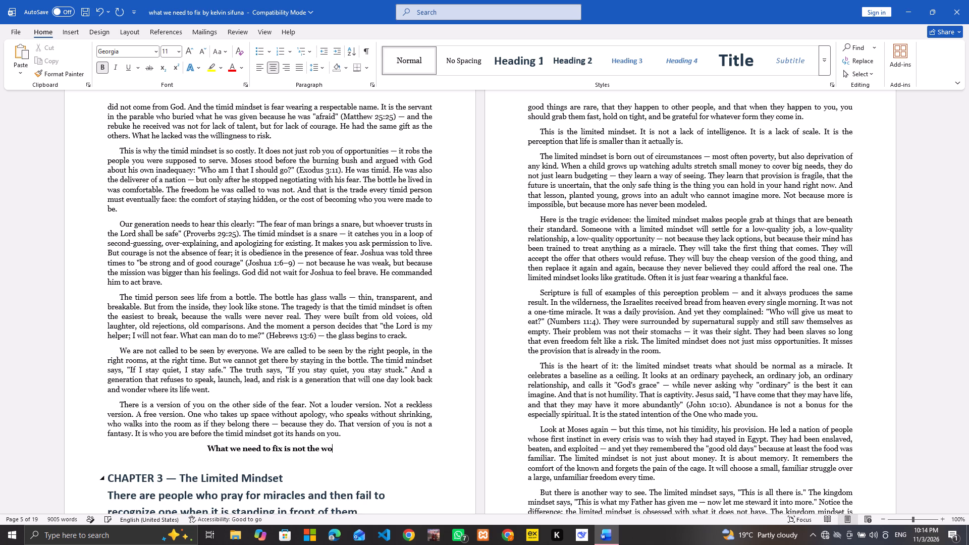
pyautogui.press('BackSpace')
pyautogui.press('BackSpace')
pyautogui.press('BackSpace')
pyautogui.press('BackSpace')
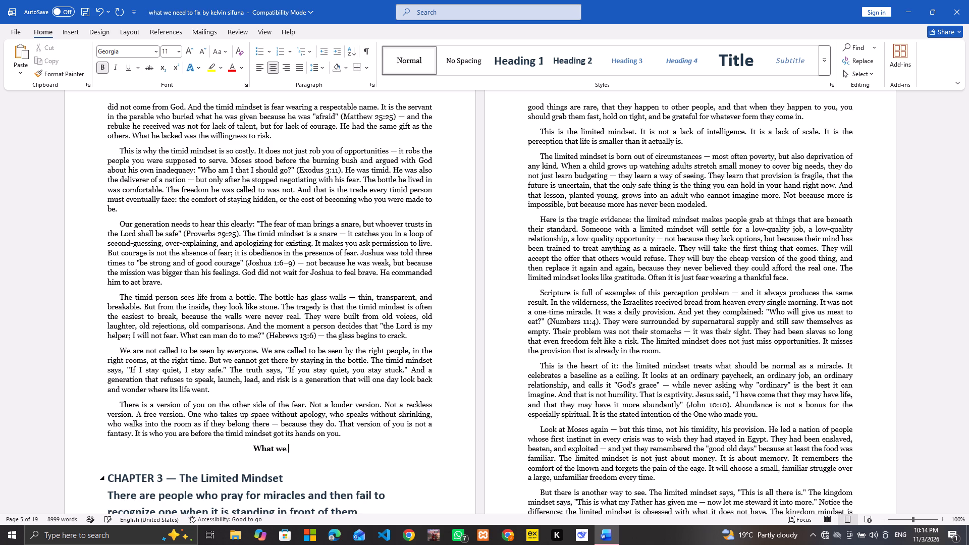
pyautogui.press('BackSpace')
pyautogui.press('BackSpace')
pyautogui.press('BackSpace')
pyautogui.press('BackSpace')
pyautogui.press('BackSpace')
pyautogui.press('BackSpace')
pyautogui.press('BackSpace')
# Delete the heading-style sentence under the Chapter 3 heading, "There are people who pray for miracles and then fail to recognize one when it is standing in front of them.".
pyautogui.scroll(-5, 297, 464)
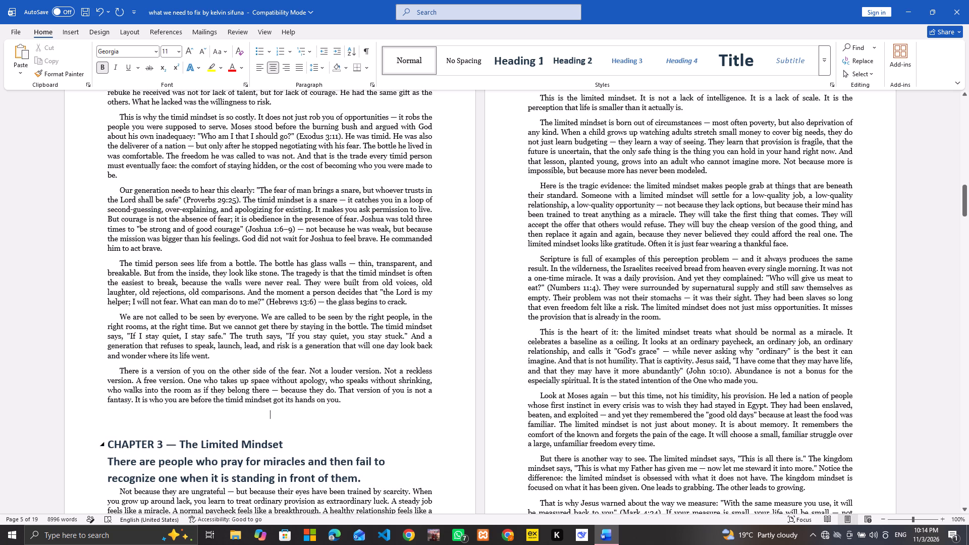
pyautogui.click(362, 476)
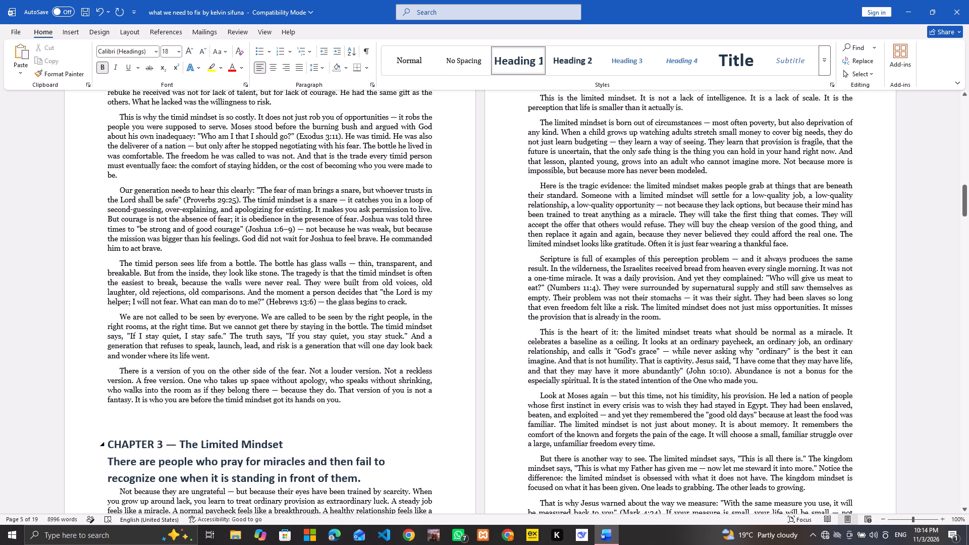
pyautogui.press('BackSpace')
pyautogui.press('BackSpace')
pyautogui.press('BackSpace')
pyautogui.press('BackSpace')
pyautogui.press('BackSpace')
pyautogui.press('BackSpace')
pyautogui.press('BackSpace')
pyautogui.press('BackSpace')
pyautogui.press('BackSpace')
pyautogui.press('BackSpace')
pyautogui.press('BackSpace')
pyautogui.press('BackSpace')
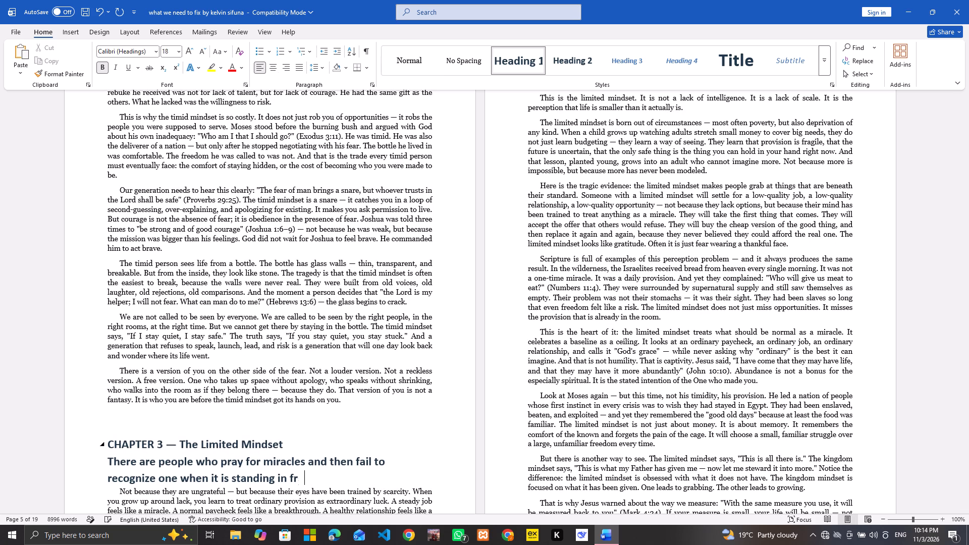
pyautogui.press('BackSpace')
pyautogui.press('BackSpace')
pyautogui.press('BackSpace')
pyautogui.scroll(-6, 362, 476)
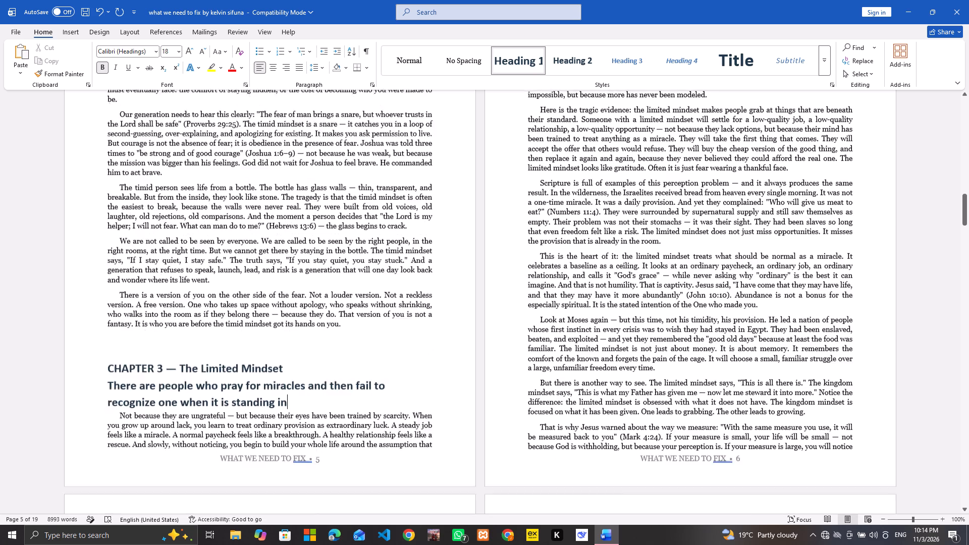
pyautogui.scroll(-2, 362, 476)
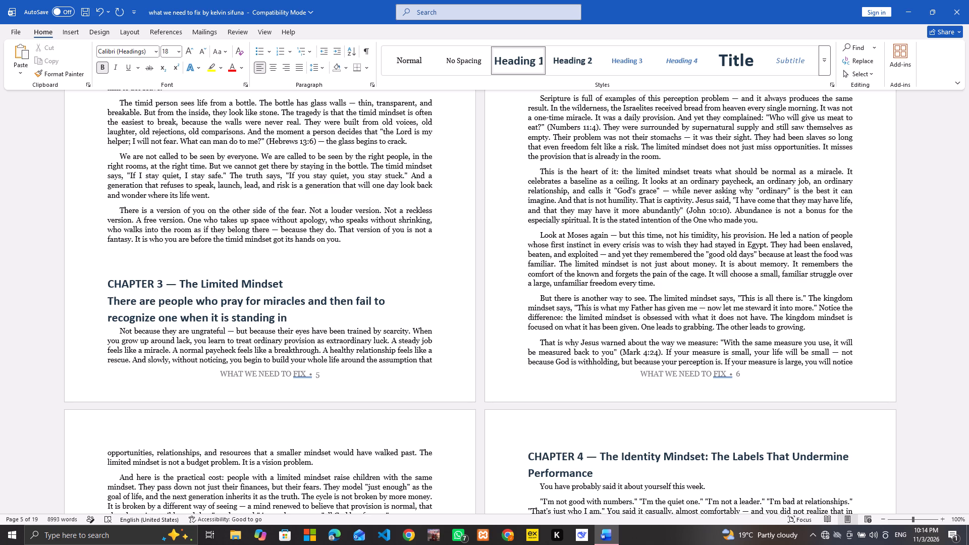
pyautogui.scroll(-3, 362, 476)
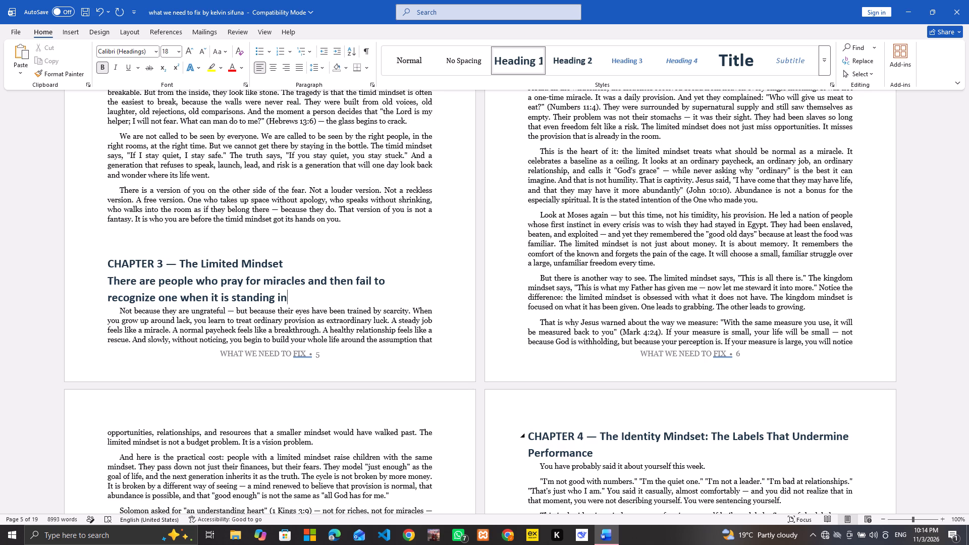
pyautogui.press('BackSpace')
pyautogui.press('BackSpace')
pyautogui.press('BackSpace')
pyautogui.press('BackSpace')
pyautogui.press('BackSpace')
pyautogui.press('BackSpace')
pyautogui.press('BackSpace')
pyautogui.press('BackSpace')
pyautogui.press('BackSpace')
pyautogui.press('BackSpace')
pyautogui.press('BackSpace')
pyautogui.press('BackSpace')
pyautogui.press('BackSpace')
pyautogui.press('BackSpace')
pyautogui.press('BackSpace')
pyautogui.press('BackSpace')
pyautogui.press('BackSpace')
pyautogui.press('BackSpace')
pyautogui.press('BackSpace')
pyautogui.press('BackSpace')
pyautogui.press('BackSpace')
pyautogui.press('BackSpace')
pyautogui.press('BackSpace')
pyautogui.press('BackSpace')
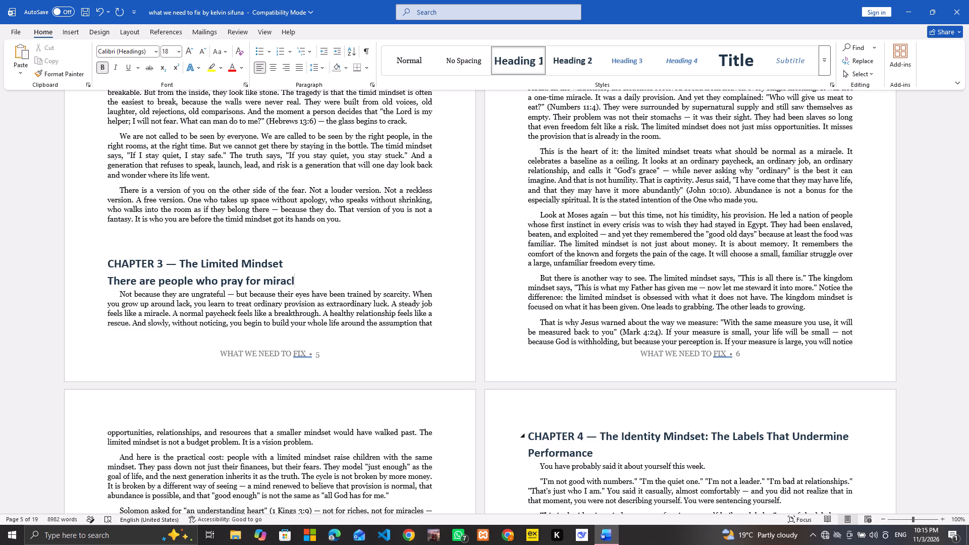
pyautogui.press('BackSpace')
pyautogui.press('BackSpace')
pyautogui.press('BackSpace')
pyautogui.press('BackSpace')
pyautogui.press('BackSpace')
pyautogui.press('BackSpace')
pyautogui.press('BackSpace')
pyautogui.press('BackSpace')
pyautogui.press('BackSpace')
pyautogui.press('BackSpace')
pyautogui.press('BackSpace')
pyautogui.press('BackSpace')
pyautogui.press('BackSpace')
pyautogui.press('BackSpace')
pyautogui.press('BackSpace')
pyautogui.press('BackSpace')
pyautogui.press('BackSpace')
pyautogui.press('BackSpace')
pyautogui.press('BackSpace')
pyautogui.press('BackSpace')
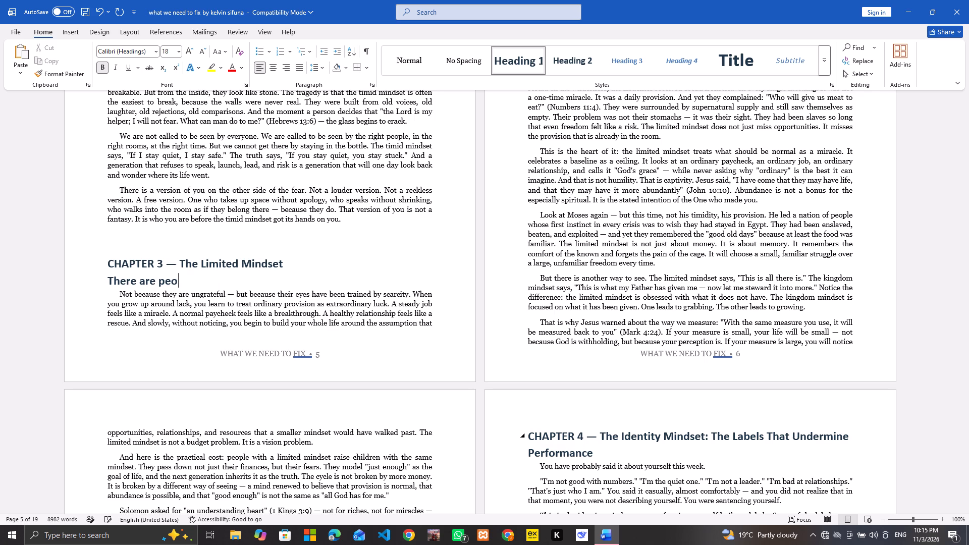
pyautogui.press('BackSpace')
pyautogui.press('BackSpace')
pyautogui.press('BackSpace')
pyautogui.press('BackSpace')
pyautogui.press('BackSpace')
pyautogui.press('BackSpace')
pyautogui.press('BackSpace')
pyautogui.press('BackSpace')
pyautogui.press('BackSpace')
pyautogui.press('BackSpace')
pyautogui.press('BackSpace')
pyautogui.press('BackSpace')
pyautogui.press('BackSpace')
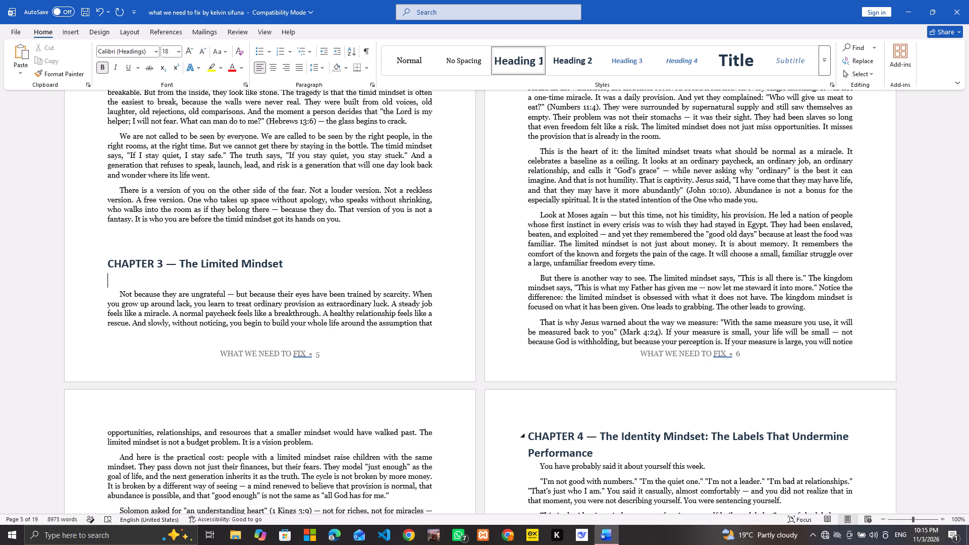
# Delete Chapter 3's two bold closing lines, "What we need to fix is not the world first." and "It is the mind.".
pyautogui.scroll(-10, 595, 454)
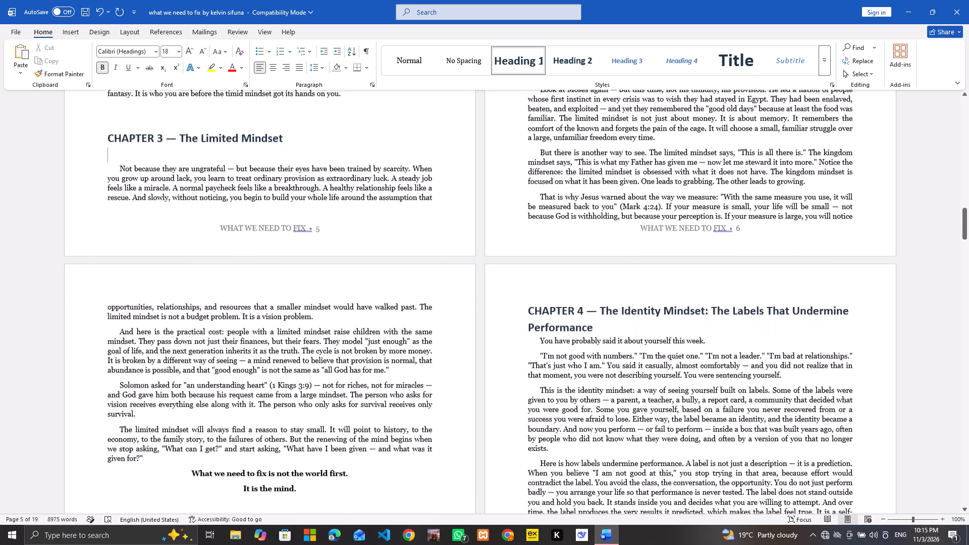
pyautogui.scroll(-3, 595, 454)
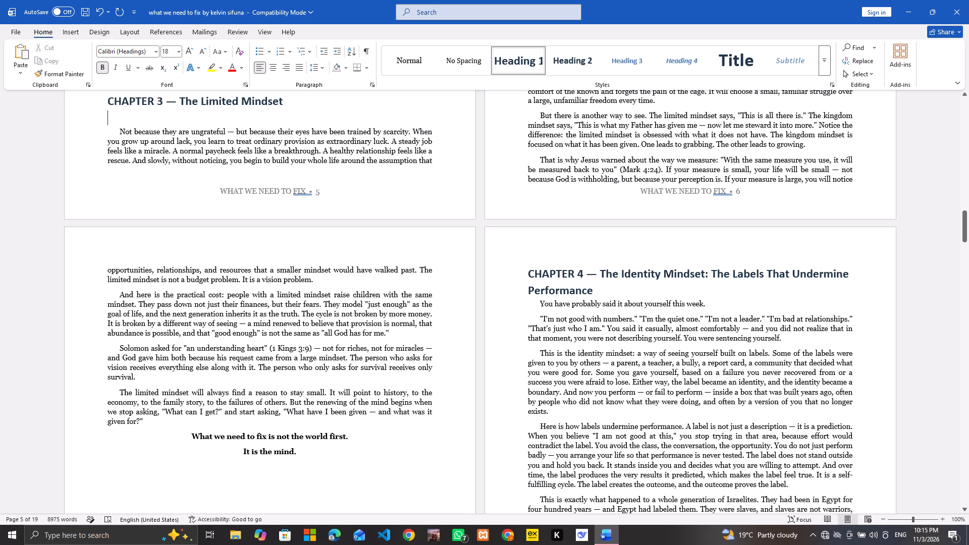
pyautogui.click(297, 452)
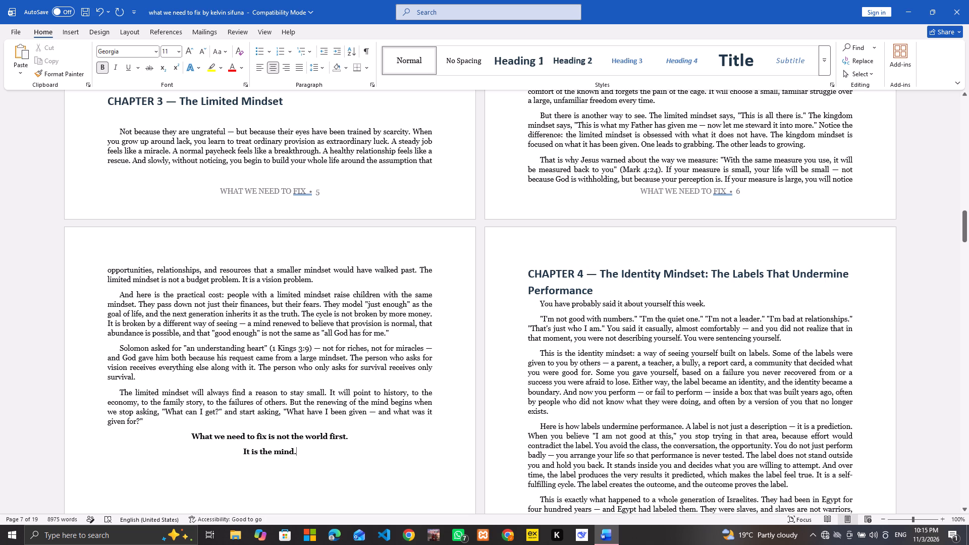
pyautogui.press('BackSpace')
pyautogui.press('BackSpace')
pyautogui.press('BackSpace')
pyautogui.press('BackSpace')
pyautogui.press('BackSpace')
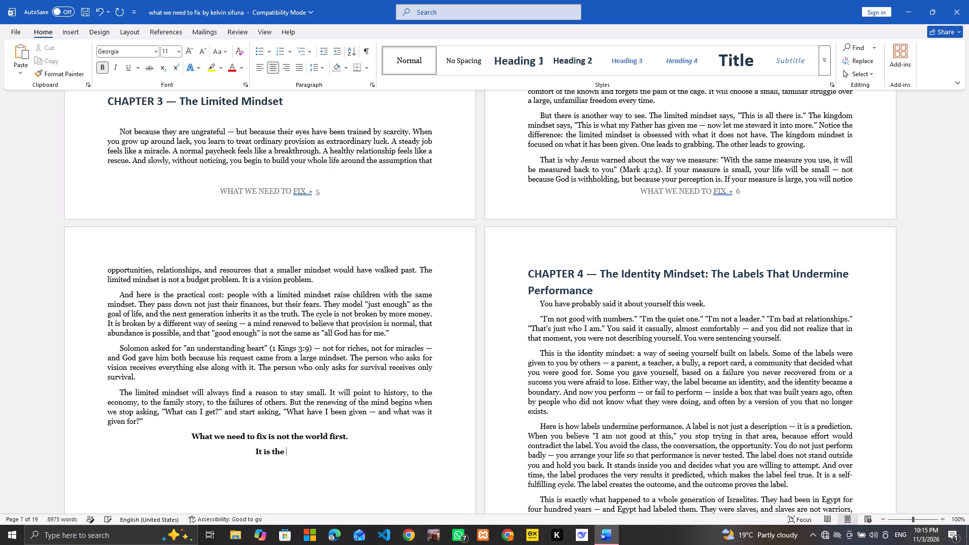
pyautogui.press('BackSpace')
pyautogui.press('BackSpace')
pyautogui.press('BackSpace')
pyautogui.press('BackSpace')
pyautogui.press('BackSpace')
pyautogui.press('BackSpace')
pyautogui.press('BackSpace')
pyautogui.press('BackSpace')
pyautogui.press('BackSpace')
pyautogui.press('BackSpace')
pyautogui.press('BackSpace')
pyautogui.press('BackSpace')
pyautogui.press('BackSpace')
pyautogui.press('BackSpace')
pyautogui.press('BackSpace')
pyautogui.press('BackSpace')
pyautogui.press('BackSpace')
pyautogui.press('BackSpace')
pyautogui.press('BackSpace')
pyautogui.press('BackSpace')
pyautogui.press('BackSpace')
pyautogui.press('BackSpace')
pyautogui.press('BackSpace')
pyautogui.press('BackSpace')
pyautogui.press('BackSpace')
pyautogui.press('BackSpace')
pyautogui.press('BackSpace')
pyautogui.press('BackSpace')
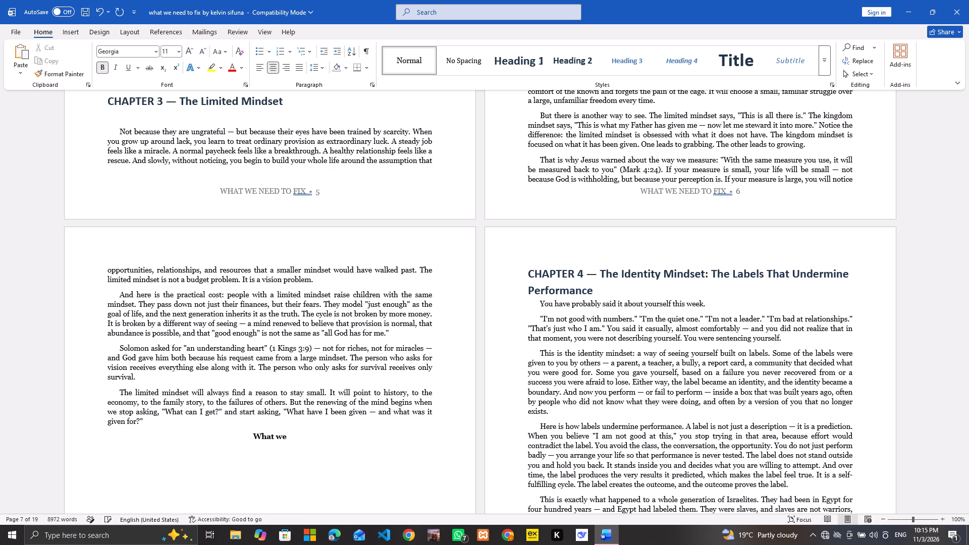
pyautogui.press('BackSpace')
pyautogui.press('BackSpace')
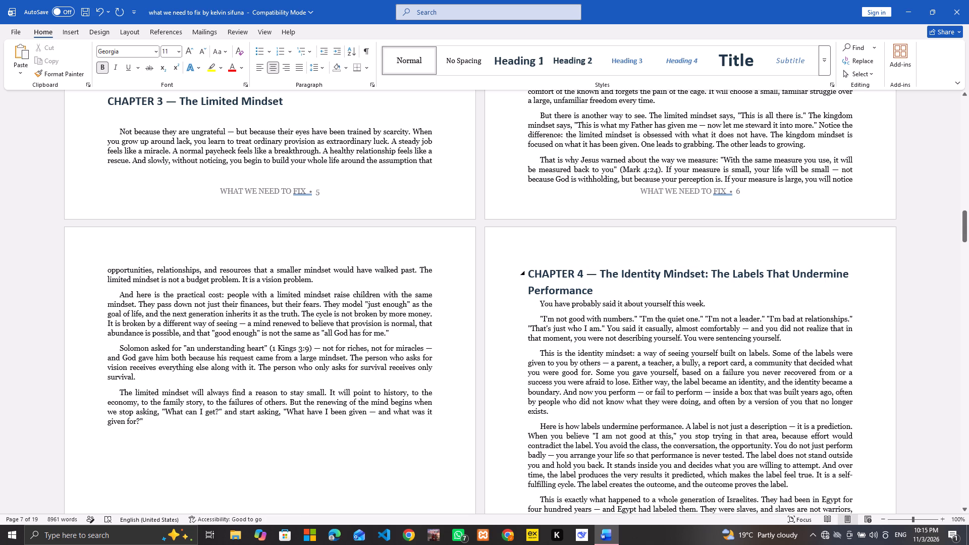
# Delete Chapter 4's two bold closing lines, "What we need to fix is not the world first." and "It is the mind.", including the leftover full stop.
pyautogui.scroll(-2, 493, 426)
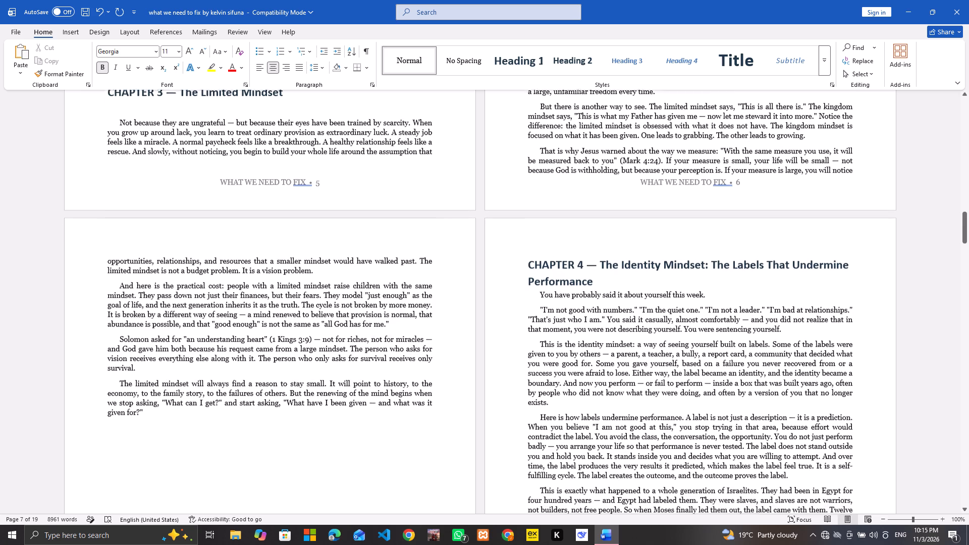
pyautogui.scroll(-12, 493, 426)
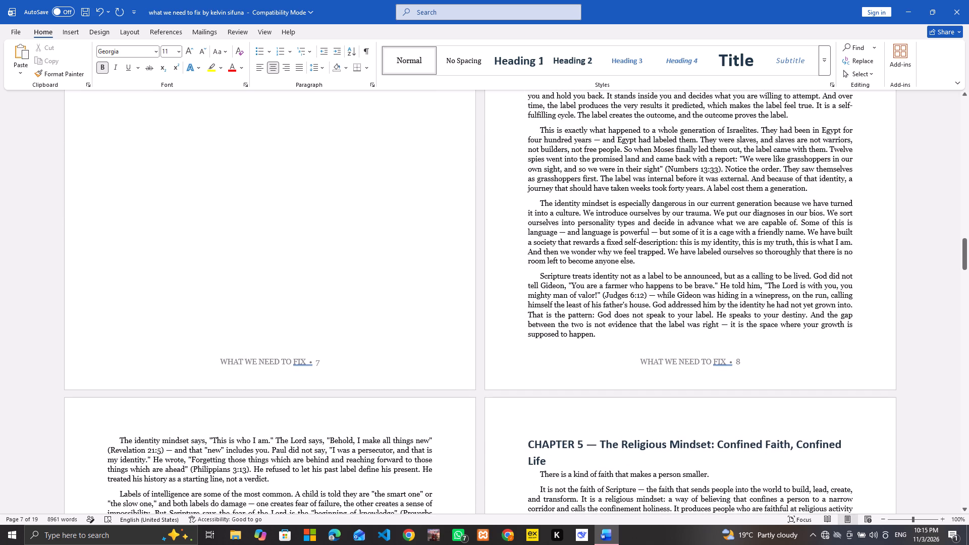
pyautogui.scroll(-6, 493, 426)
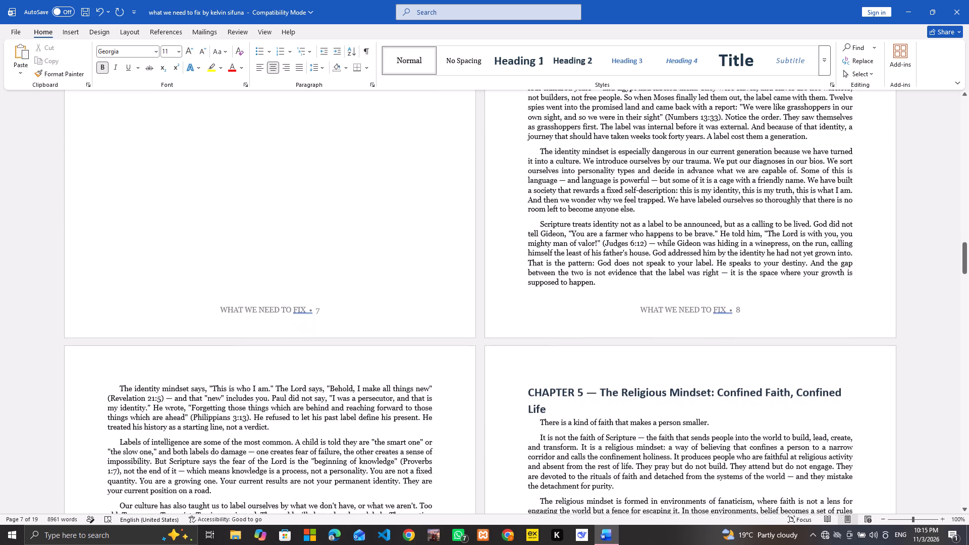
pyautogui.scroll(-8, 493, 426)
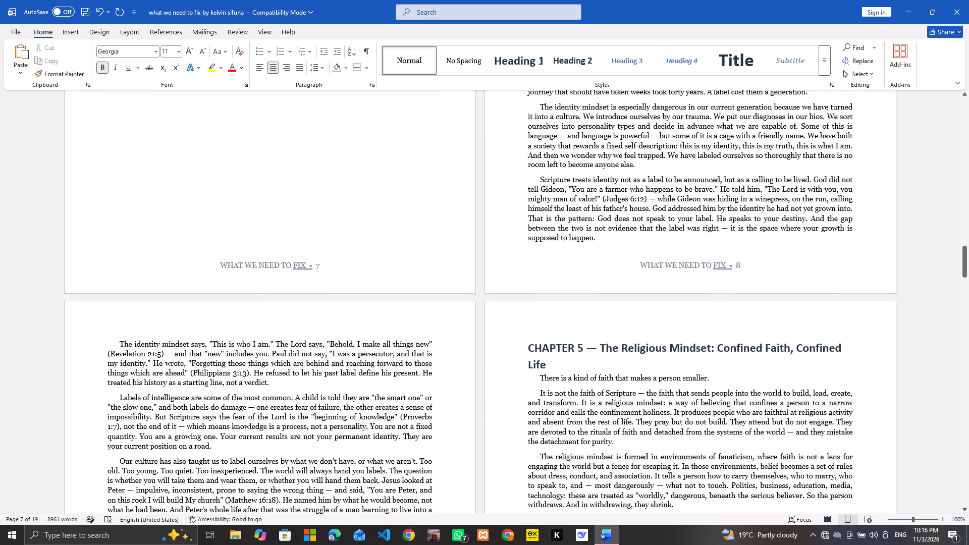
pyautogui.scroll(-3, 493, 426)
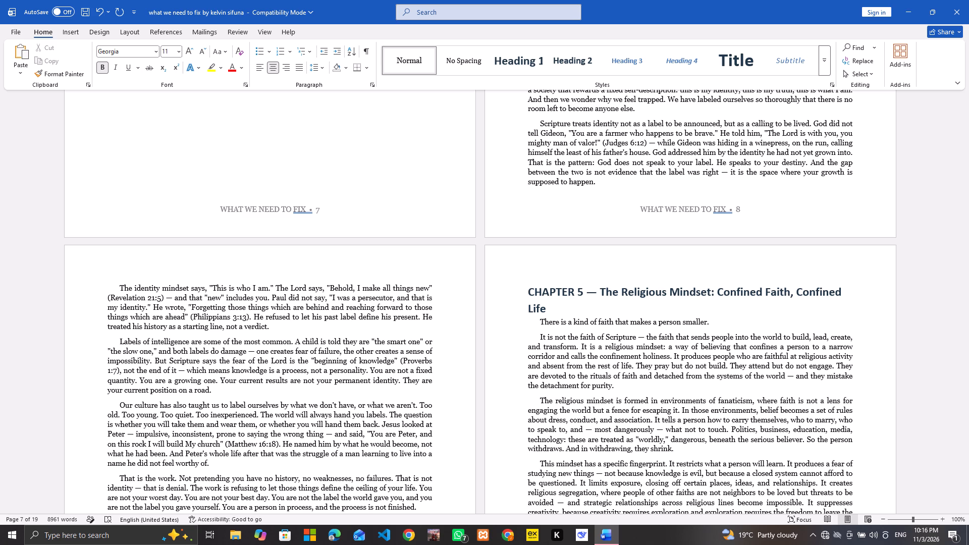
pyautogui.scroll(-5, 493, 426)
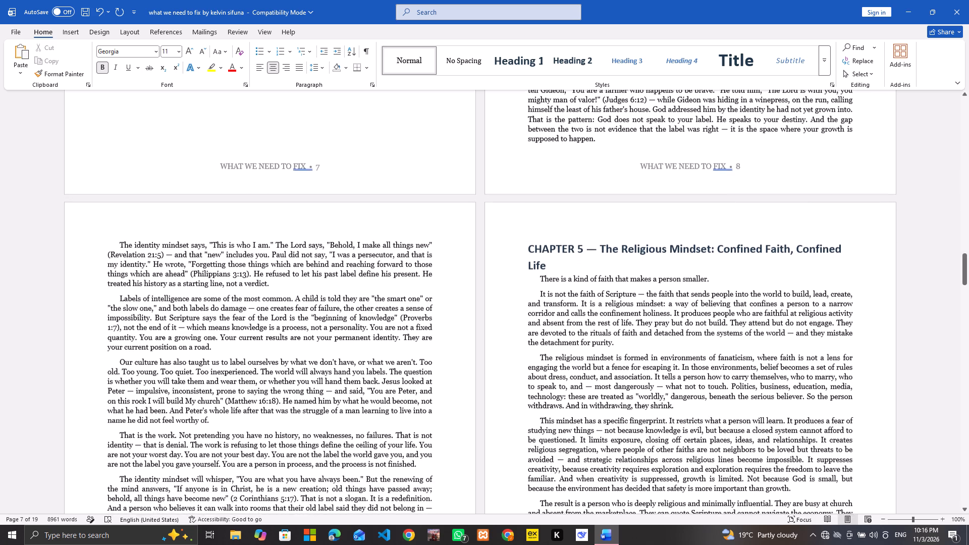
pyautogui.scroll(-4, 493, 426)
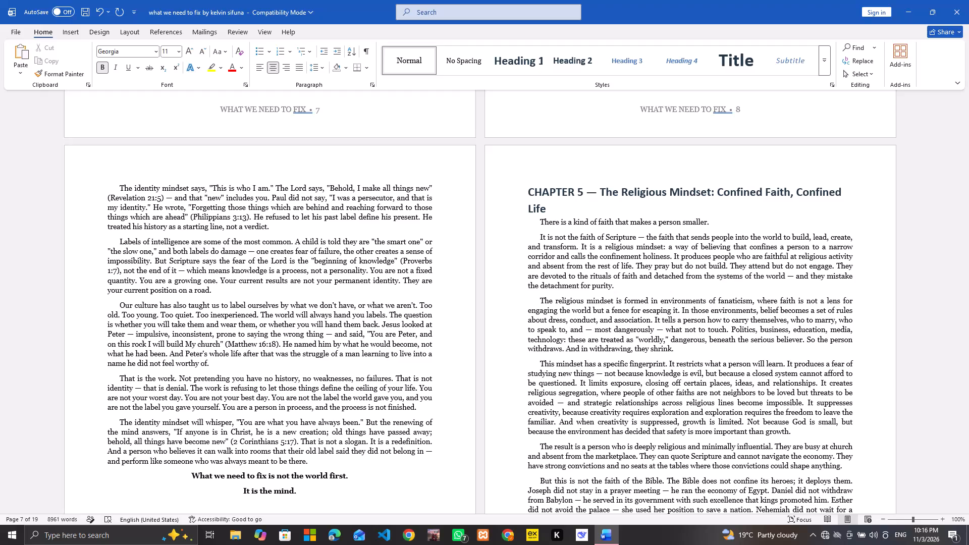
pyautogui.scroll(-4, 493, 426)
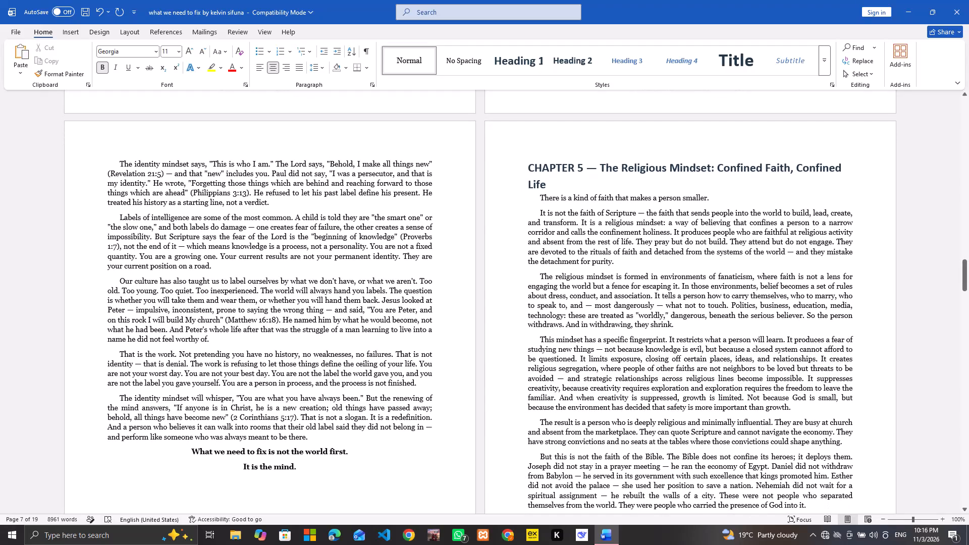
pyautogui.scroll(-2, 493, 426)
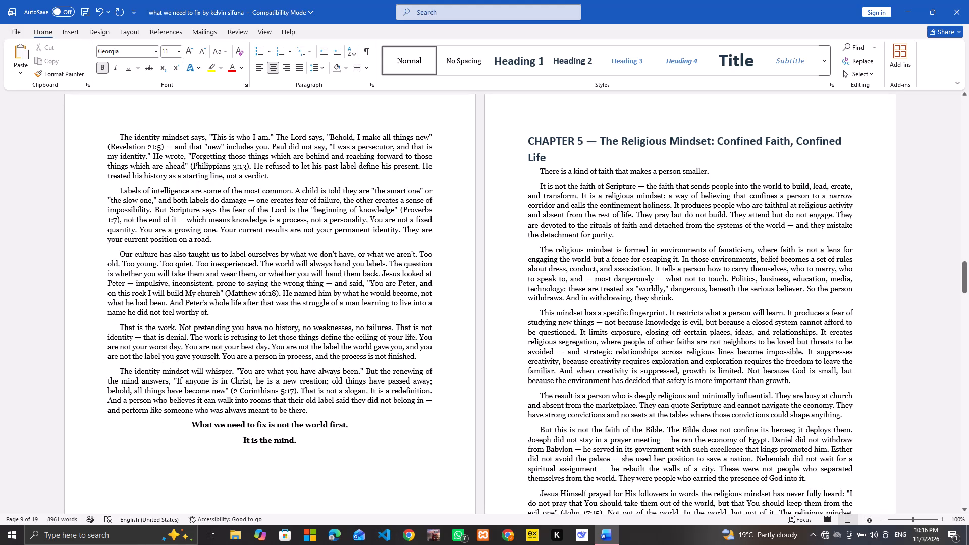
pyautogui.click(295, 440)
pyautogui.click(295, 440)
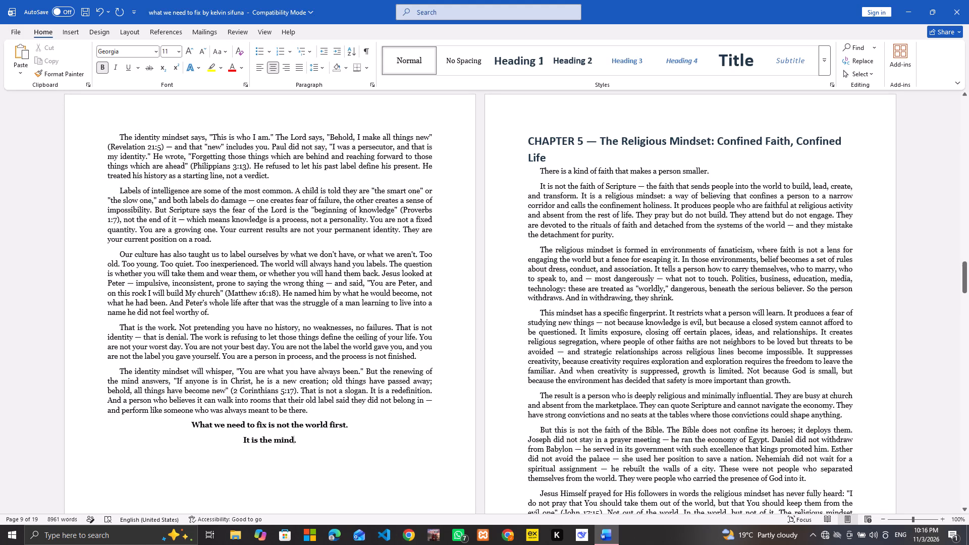
pyautogui.press('BackSpace')
pyautogui.press('BackSpace')
pyautogui.press('BackSpace')
pyautogui.press('BackSpace')
pyautogui.press('BackSpace')
pyautogui.press('BackSpace')
pyautogui.press('BackSpace')
pyautogui.press('BackSpace')
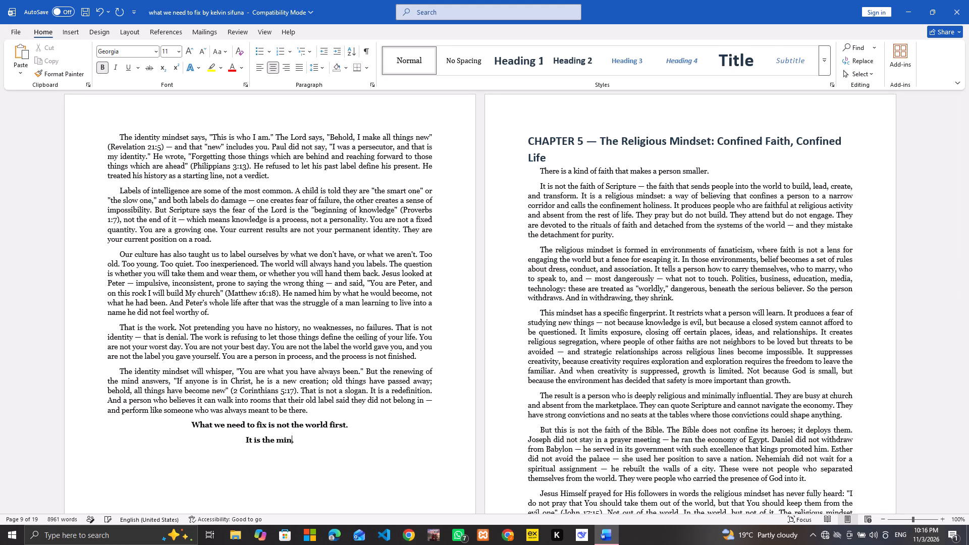
pyautogui.press('BackSpace')
pyautogui.press('BackSpace')
pyautogui.press('BackSpace')
pyautogui.press('BackSpace')
pyautogui.press('BackSpace')
pyautogui.press('BackSpace')
pyautogui.press('BackSpace')
pyautogui.press('BackSpace')
pyautogui.press('BackSpace')
pyautogui.press('BackSpace')
pyautogui.press('BackSpace')
pyautogui.press('BackSpace')
pyautogui.press('BackSpace')
pyautogui.press('BackSpace')
pyautogui.press('BackSpace')
pyautogui.press('BackSpace')
pyautogui.press('BackSpace')
pyautogui.press('BackSpace')
pyautogui.press('BackSpace')
pyautogui.press('BackSpace')
pyautogui.press('BackSpace')
pyautogui.press('BackSpace')
pyautogui.press('BackSpace')
pyautogui.press('BackSpace')
pyautogui.press('BackSpace')
pyautogui.press('BackSpace')
pyautogui.press('BackSpace')
pyautogui.press('BackSpace')
pyautogui.press('BackSpace')
pyautogui.press('BackSpace')
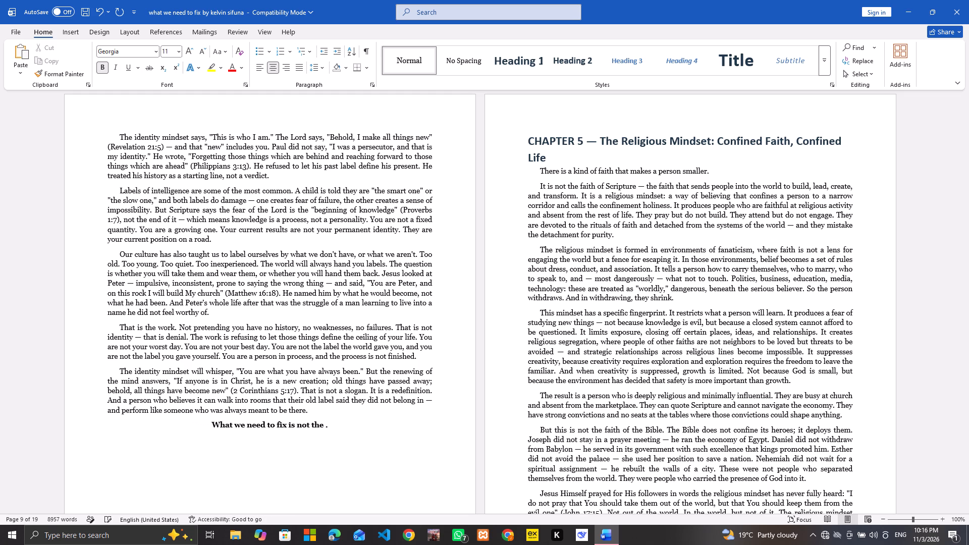
pyautogui.press('BackSpace')
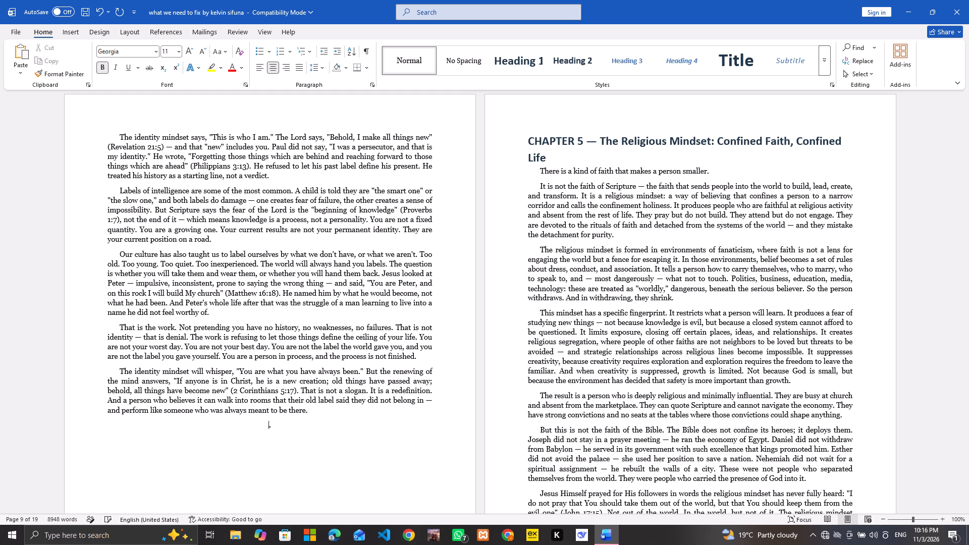
pyautogui.click(271, 428)
pyautogui.press('BackSpace')
# Go on to the closing part of Chapter 5, just before the Chapter 6 heading.
pyautogui.scroll(-8, 271, 428)
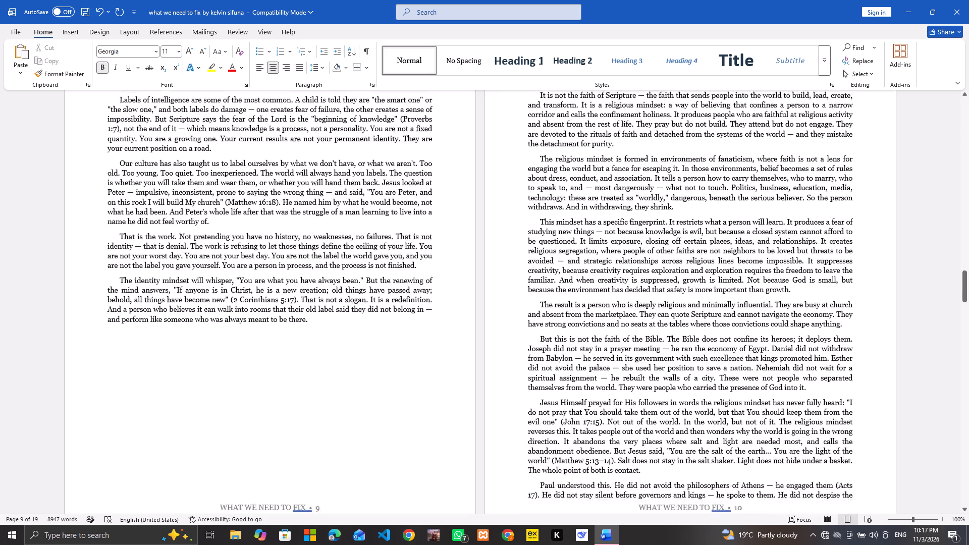
pyautogui.scroll(-9, 271, 428)
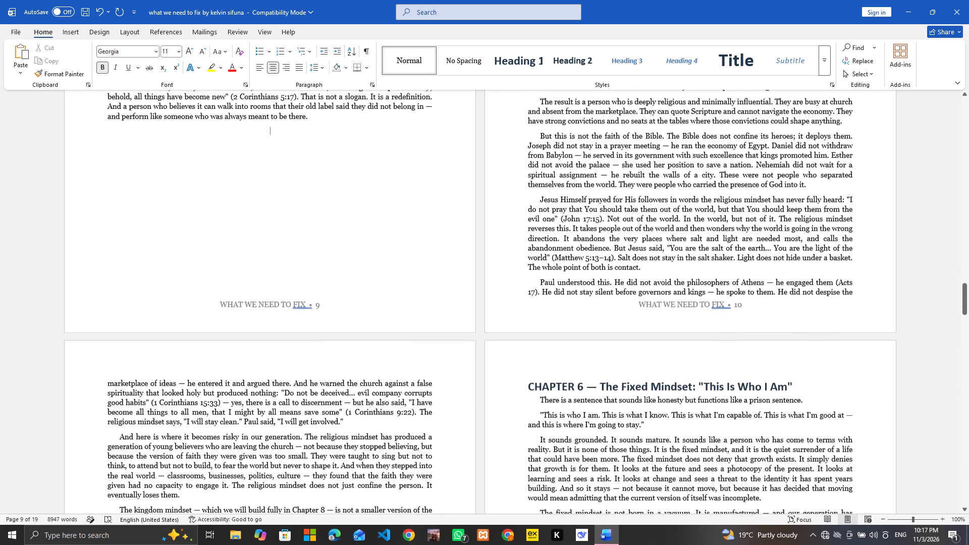
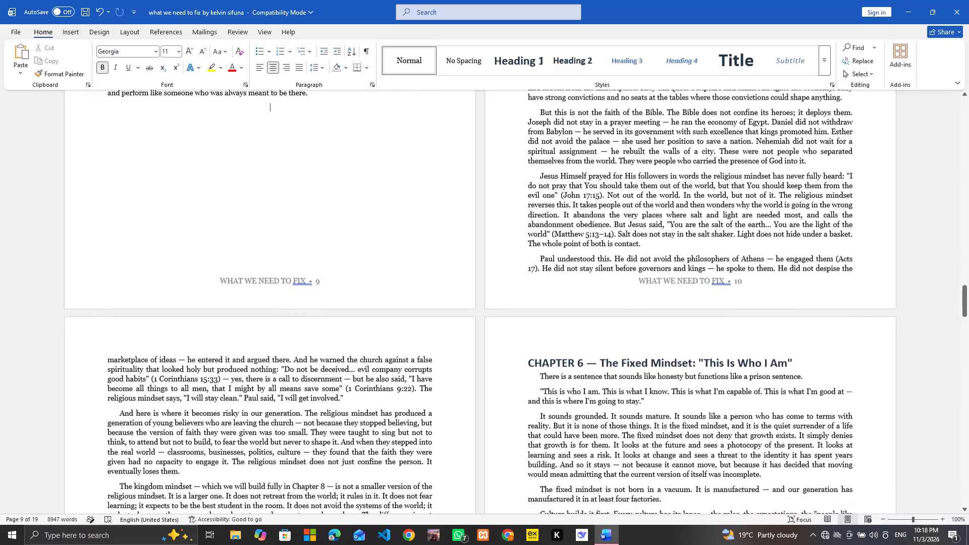
# Delete Chapter 5's two bold closing lines, "What we need to fix is not the world first." and "It is the mind.", including the leftover full stop.
pyautogui.scroll(-6, 271, 428)
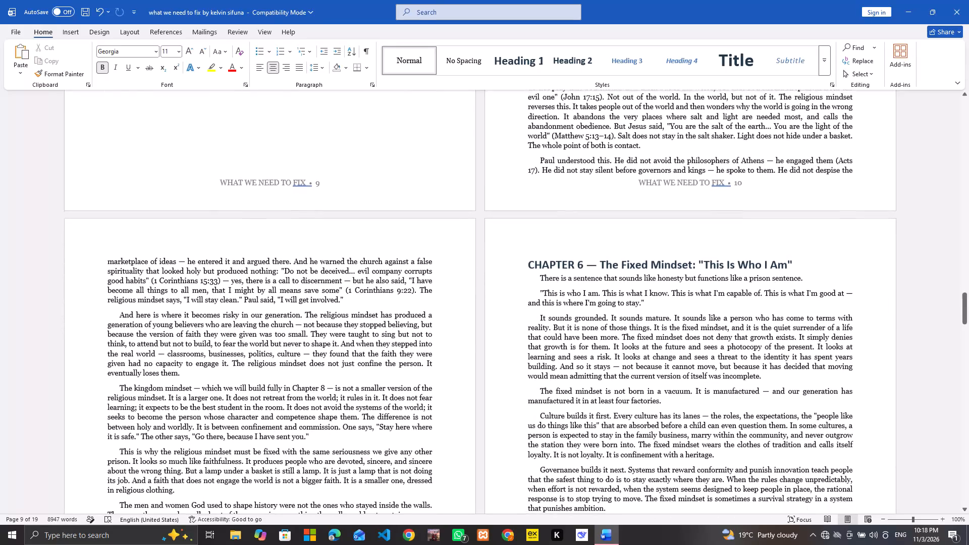
pyautogui.scroll(-6, 271, 428)
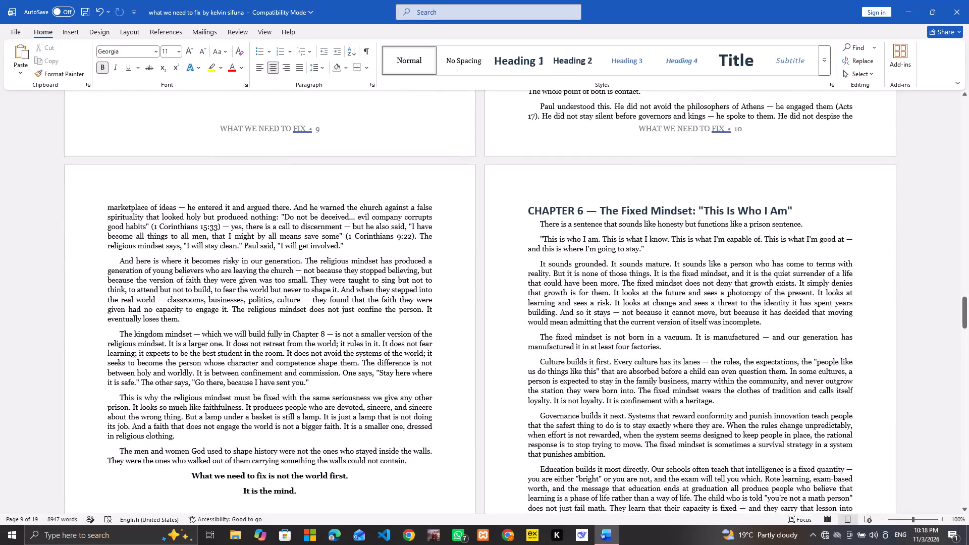
pyautogui.scroll(-7, 271, 428)
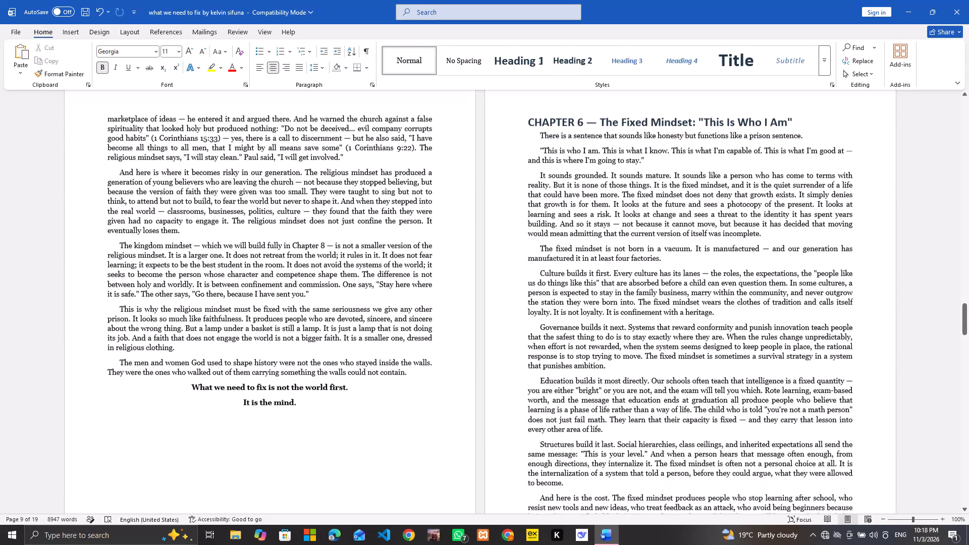
pyautogui.scroll(-3, 271, 428)
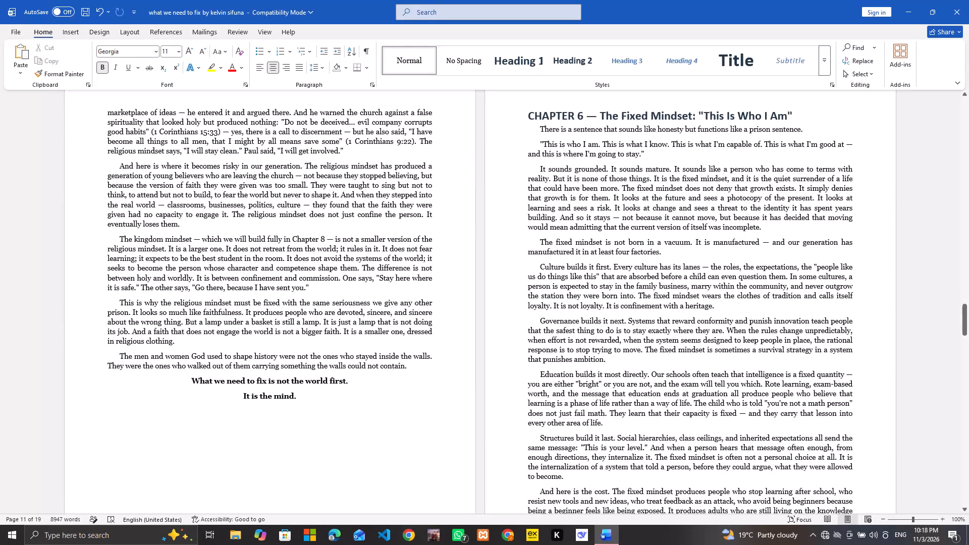
pyautogui.scroll(-2, 271, 428)
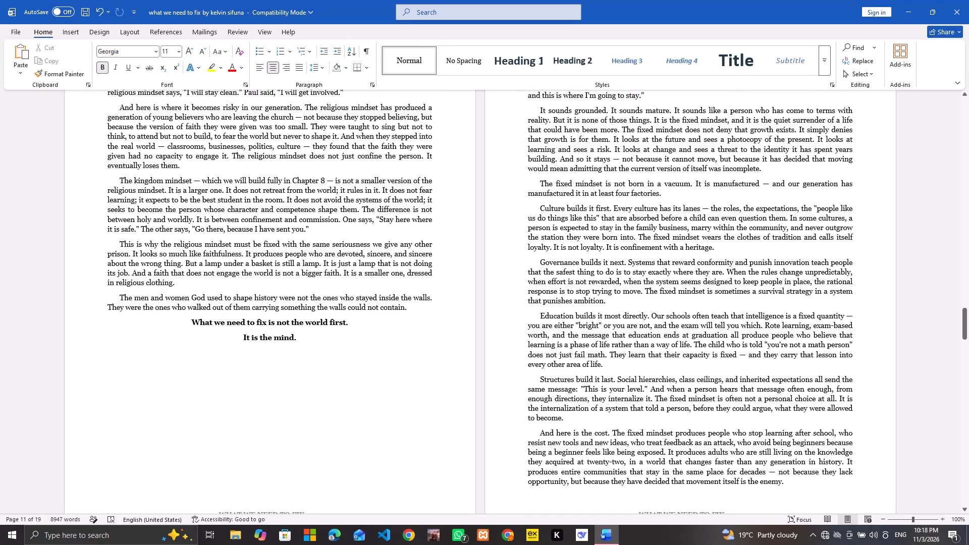
pyautogui.click(294, 337)
pyautogui.press('BackSpace')
pyautogui.press('BackSpace')
pyautogui.press('BackSpace')
pyautogui.press('BackSpace')
pyautogui.press('BackSpace')
pyautogui.press('BackSpace')
pyautogui.press('BackSpace')
pyautogui.press('BackSpace')
pyautogui.press('BackSpace')
pyautogui.press('BackSpace')
pyautogui.press('BackSpace')
pyautogui.press('BackSpace')
pyautogui.press('BackSpace')
pyautogui.press('BackSpace')
pyautogui.press('BackSpace')
pyautogui.press('BackSpace')
pyautogui.press('BackSpace')
pyautogui.press('BackSpace')
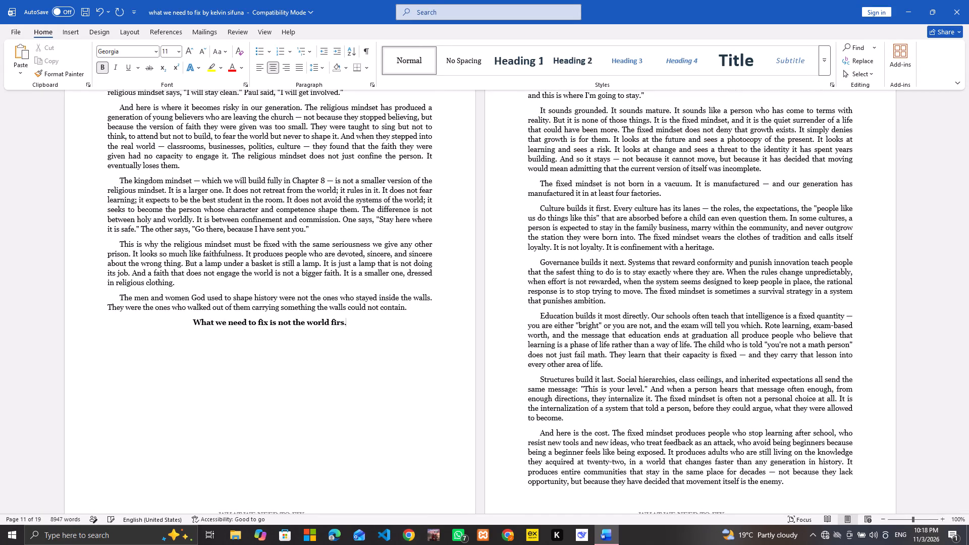
pyautogui.press('BackSpace')
pyautogui.press('BackSpace')
pyautogui.press('BackSpace')
pyautogui.press('BackSpace')
pyautogui.press('BackSpace')
pyautogui.press('BackSpace')
pyautogui.press('BackSpace')
pyautogui.press('BackSpace')
pyautogui.press('BackSpace')
pyautogui.press('BackSpace')
pyautogui.press('BackSpace')
pyautogui.press('BackSpace')
pyautogui.press('BackSpace')
pyautogui.press('BackSpace')
pyautogui.press('BackSpace')
pyautogui.press('BackSpace')
pyautogui.press('BackSpace')
pyautogui.press('BackSpace')
pyautogui.press('BackSpace')
pyautogui.press('BackSpace')
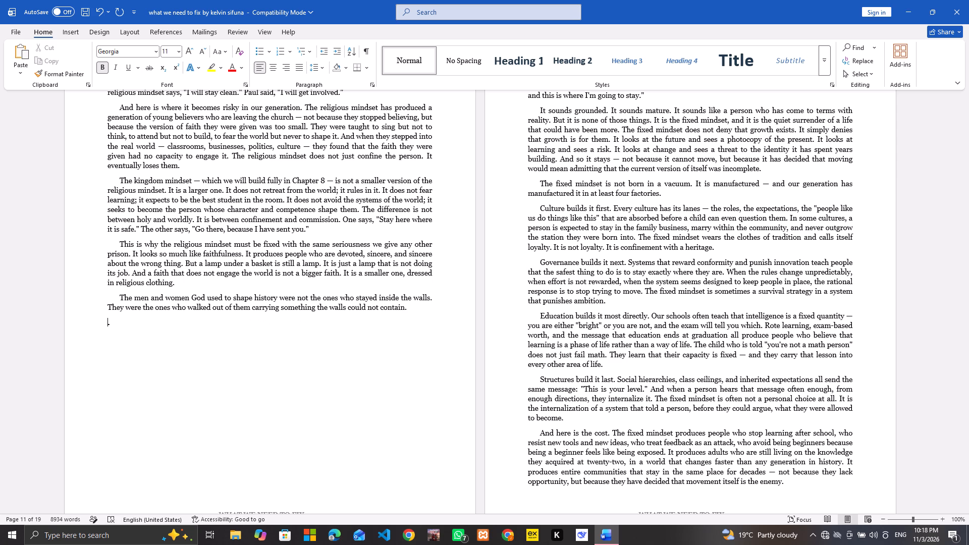
pyautogui.click(137, 331)
pyautogui.press('BackSpace')
# Delete Chapter 6's two bold closing lines, "What we need to fix is not the world first." and "It is the mind.".
pyautogui.scroll(-10, 137, 331)
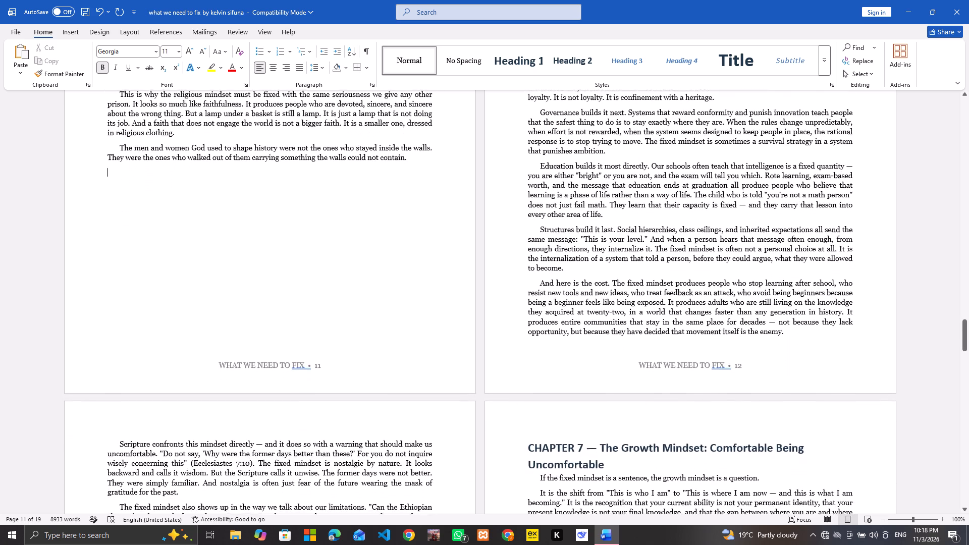
pyautogui.scroll(-7, 137, 331)
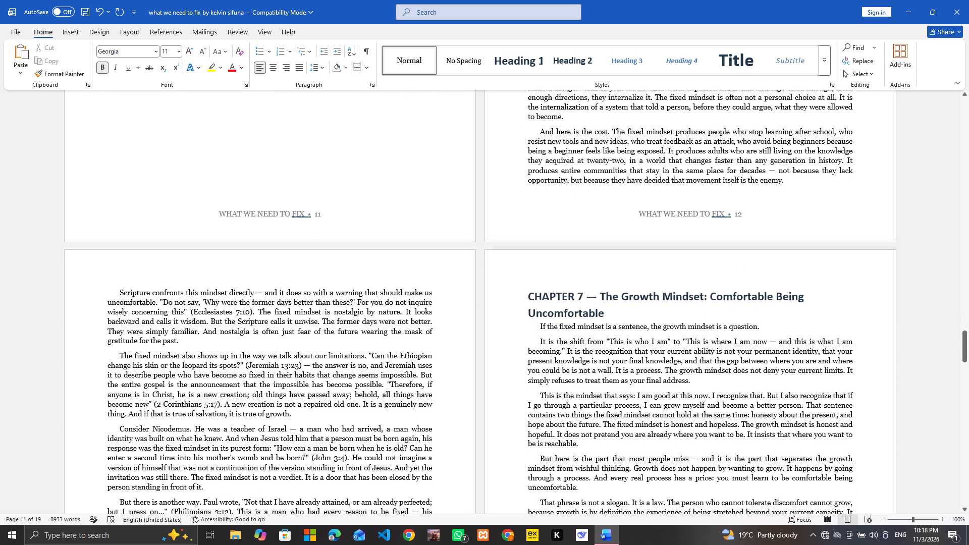
pyautogui.scroll(-8, 137, 331)
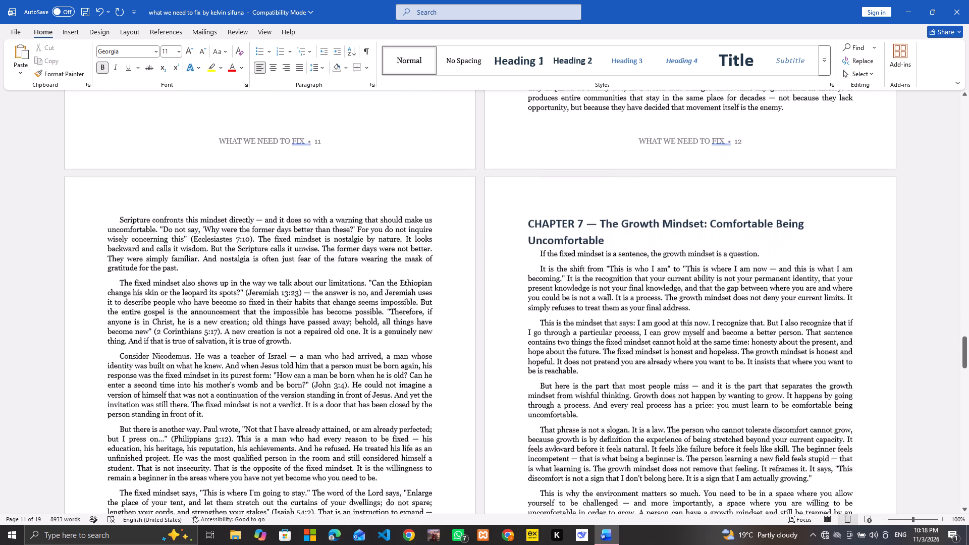
pyautogui.scroll(-2, 137, 331)
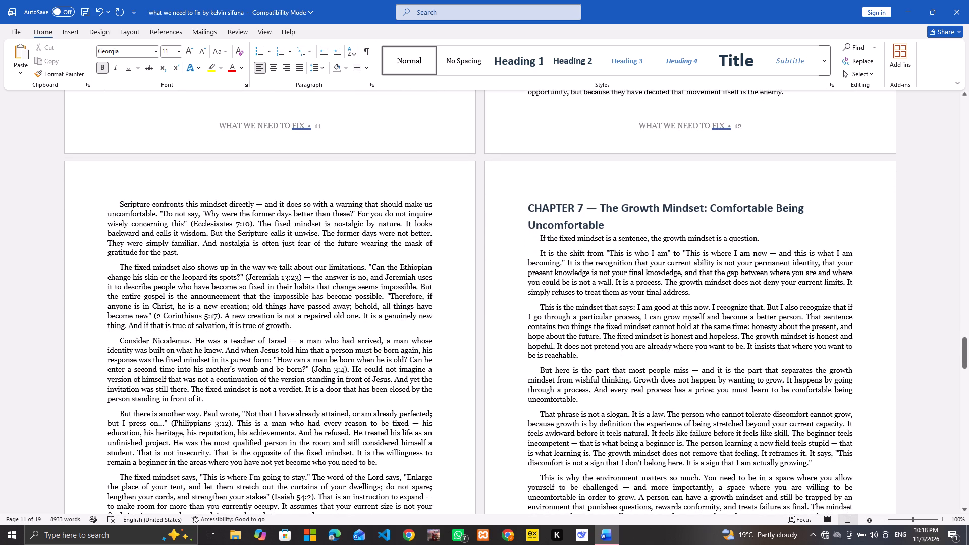
pyautogui.scroll(-2, 137, 331)
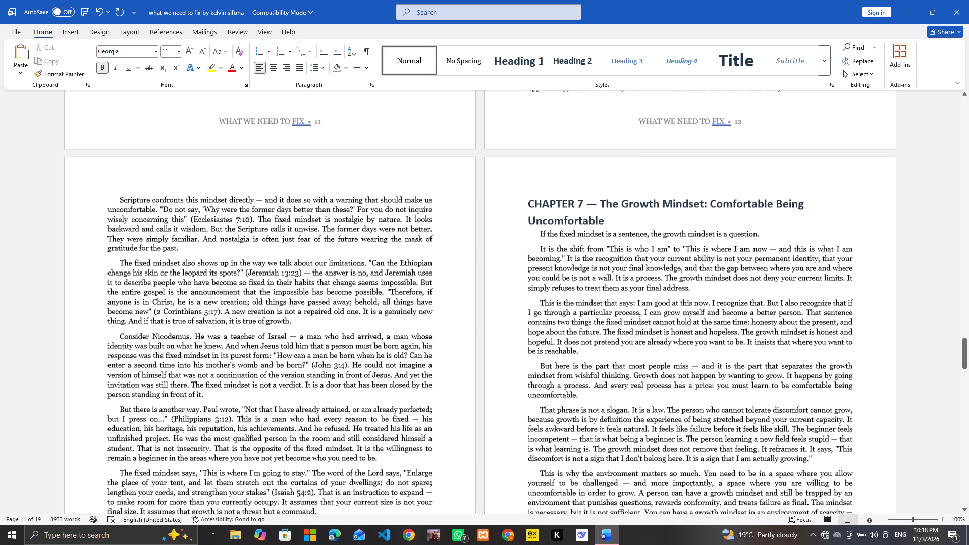
pyautogui.scroll(-3, 137, 331)
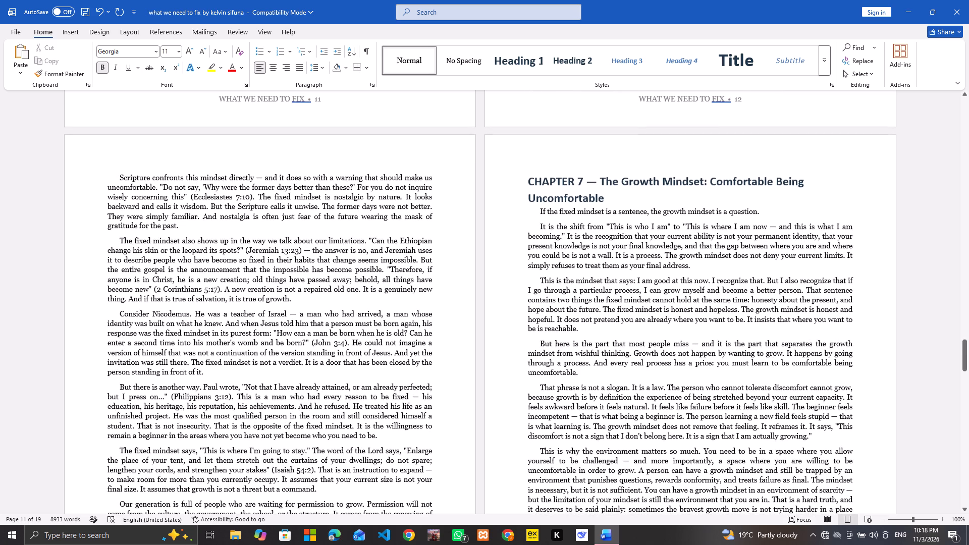
pyautogui.scroll(-1, 137, 331)
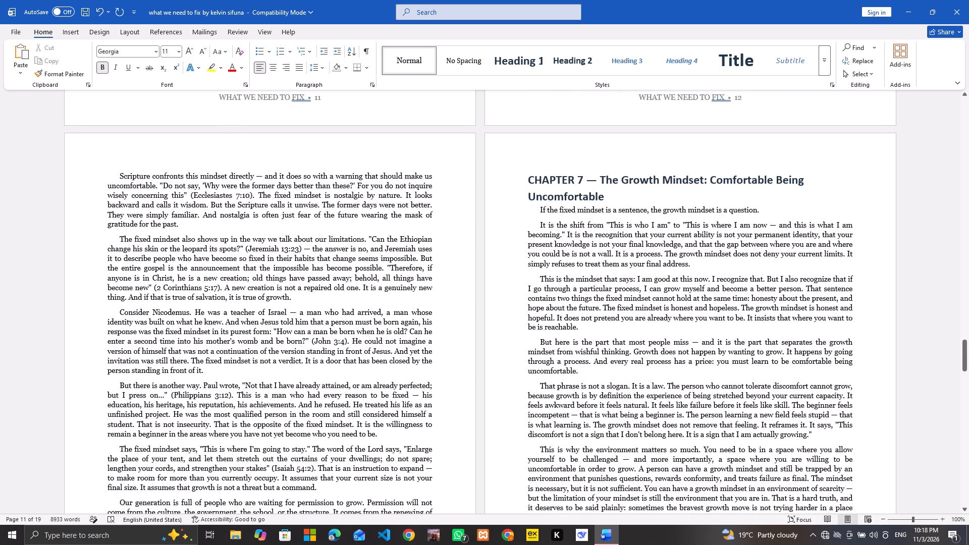
pyautogui.scroll(-7, 473, 197)
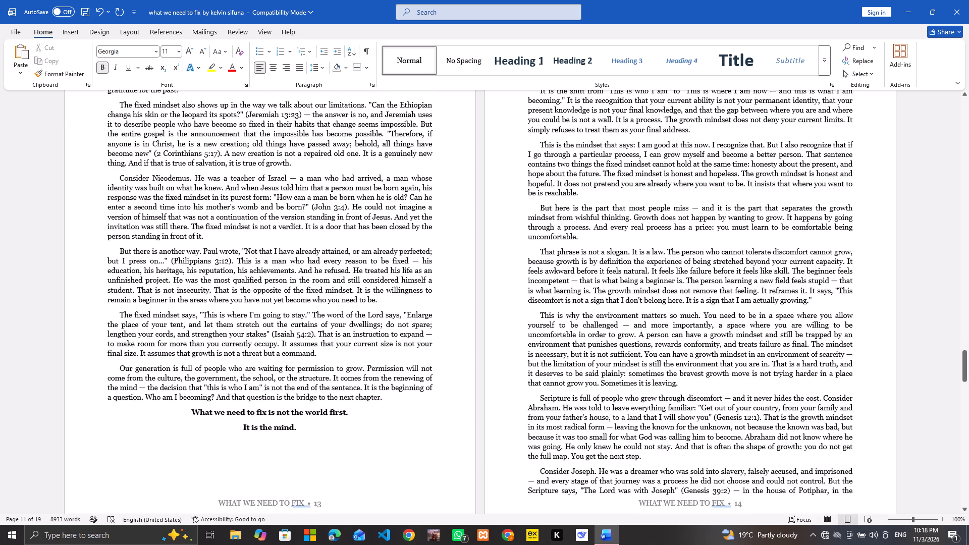
pyautogui.scroll(-4, 473, 197)
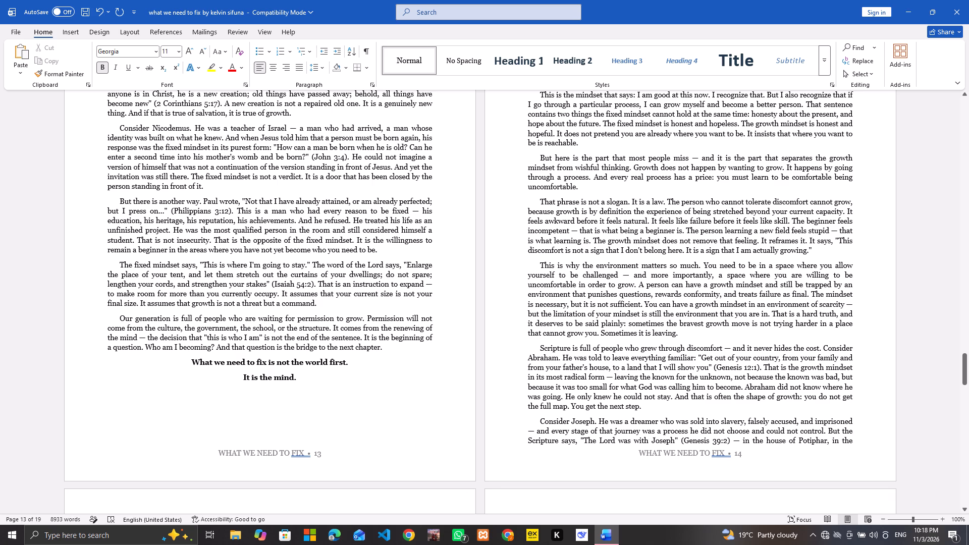
pyautogui.click(296, 378)
pyautogui.press('BackSpace')
pyautogui.press('BackSpace')
pyautogui.press('BackSpace')
pyautogui.press('BackSpace')
pyautogui.press('BackSpace')
pyautogui.press('BackSpace')
pyautogui.press('BackSpace')
pyautogui.press('BackSpace')
pyautogui.press('BackSpace')
pyautogui.press('BackSpace')
pyautogui.press('BackSpace')
pyautogui.press('BackSpace')
pyautogui.press('BackSpace')
pyautogui.press('BackSpace')
pyautogui.press('BackSpace')
pyautogui.press('BackSpace')
pyautogui.press('BackSpace')
pyautogui.press('BackSpace')
pyautogui.press('BackSpace')
pyautogui.press('BackSpace')
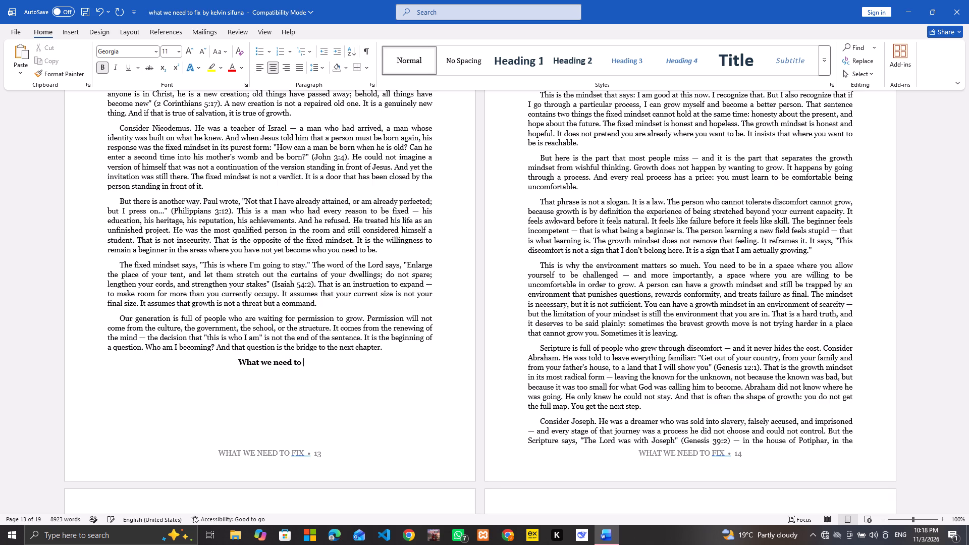
pyautogui.press('BackSpace')
pyautogui.press('BackSpace')
pyautogui.press('BackSpace')
pyautogui.press('BackSpace')
pyautogui.press('BackSpace')
pyautogui.press('BackSpace')
pyautogui.press('BackSpace')
pyautogui.press('BackSpace')
pyautogui.press('BackSpace')
pyautogui.press('BackSpace')
pyautogui.press('BackSpace')
pyautogui.press('BackSpace')
pyautogui.press('BackSpace')
pyautogui.press('BackSpace')
pyautogui.press('BackSpace')
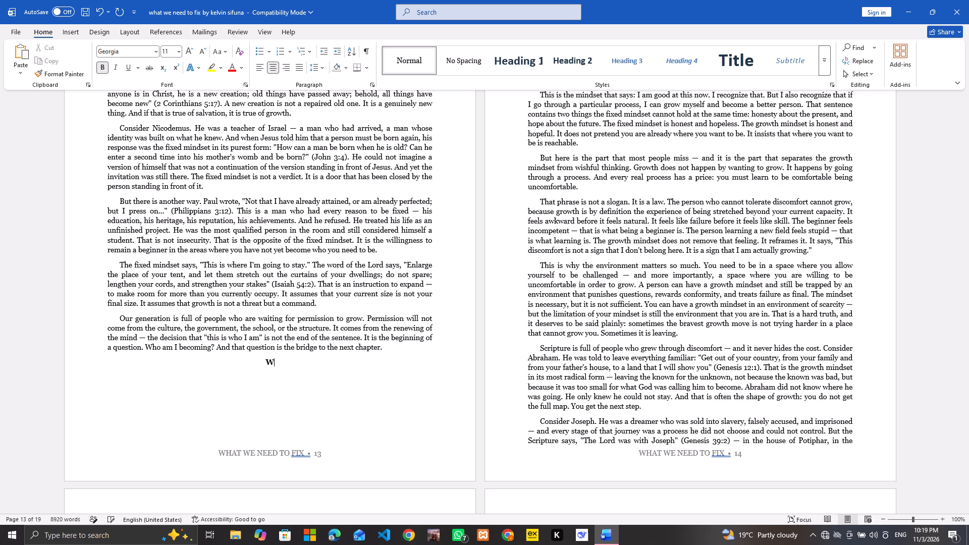
pyautogui.press('BackSpace')
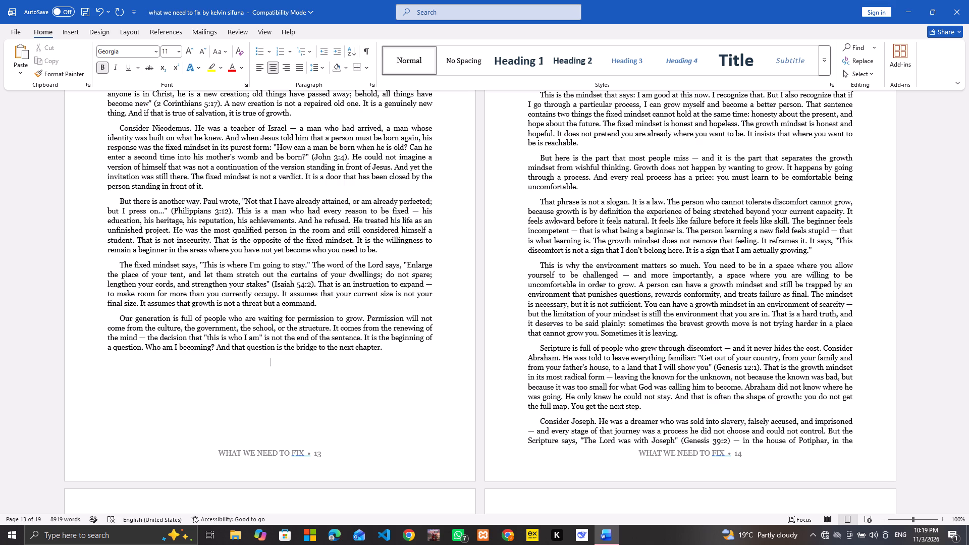
# Shorten the Chapter 8 heading to "CHAPTER 8 — The Kingdom Mindset" by removing the colon and everything after it.
pyautogui.scroll(-8, 296, 378)
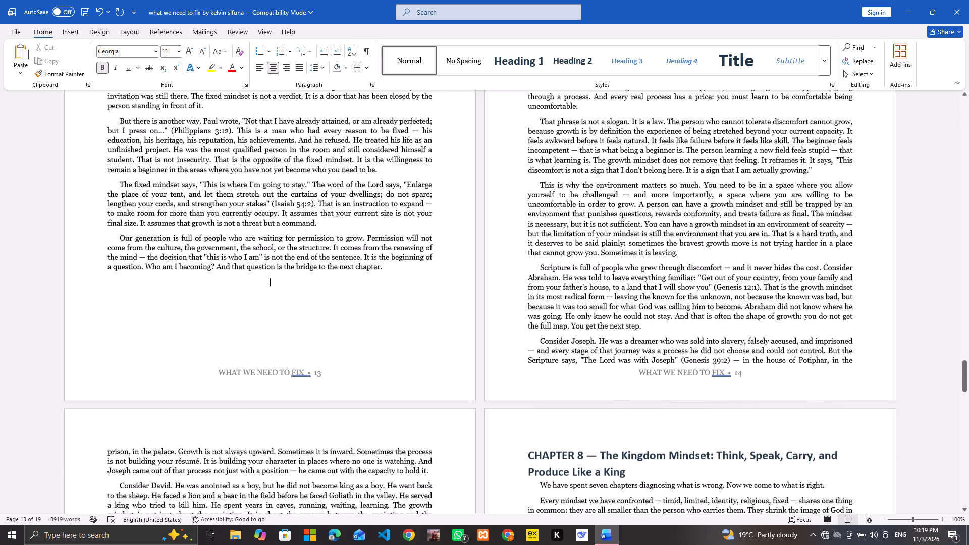
pyautogui.scroll(-8, 296, 378)
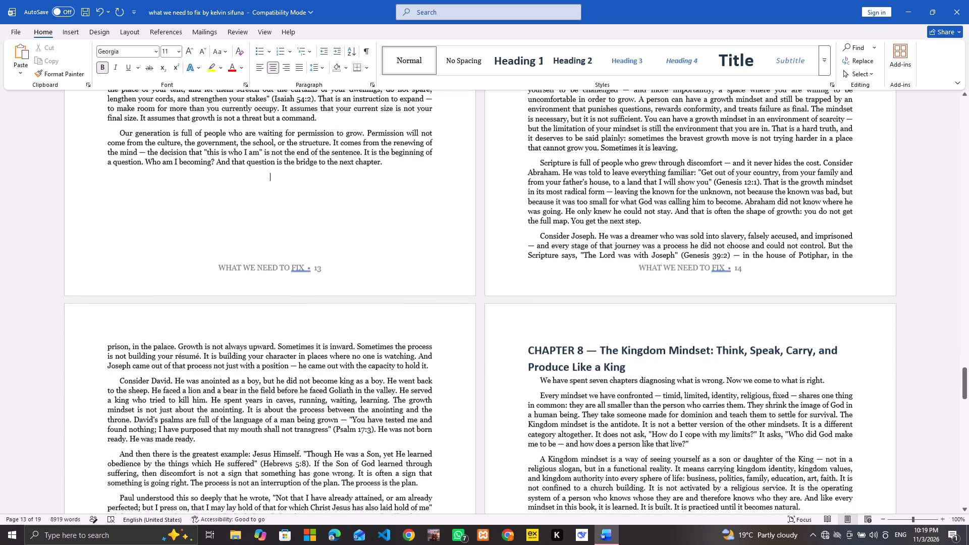
pyautogui.scroll(-3, 296, 378)
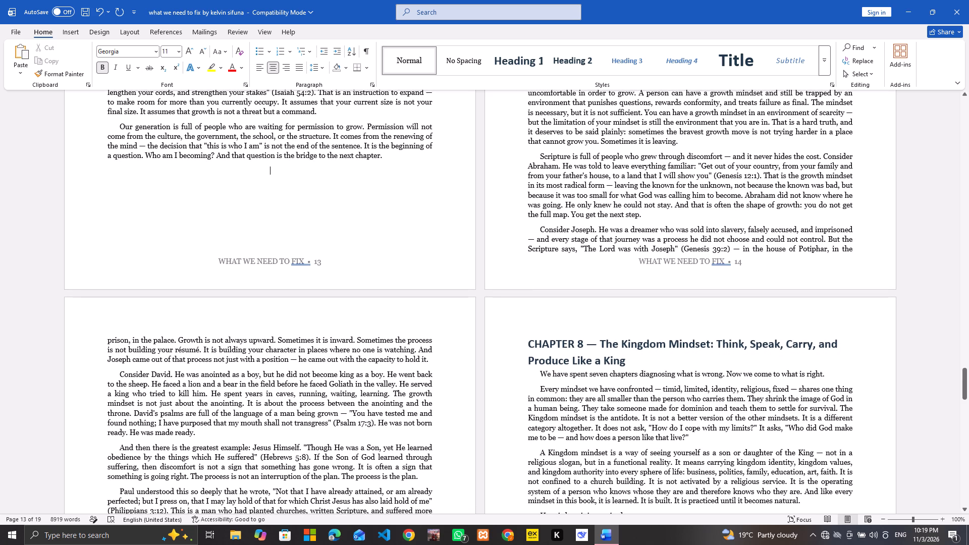
pyautogui.scroll(-3, 296, 378)
pyautogui.hscroll(1, 296, 378)
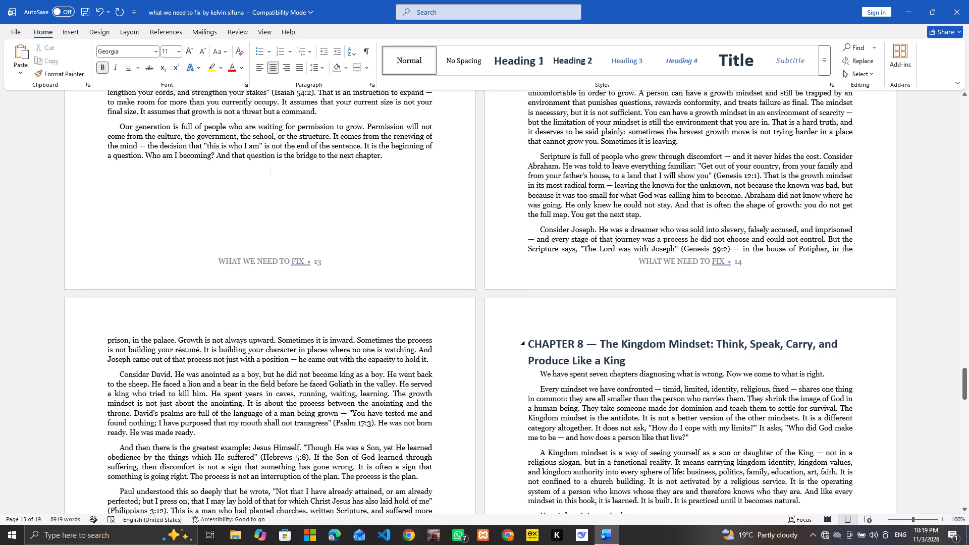
pyautogui.click(627, 363)
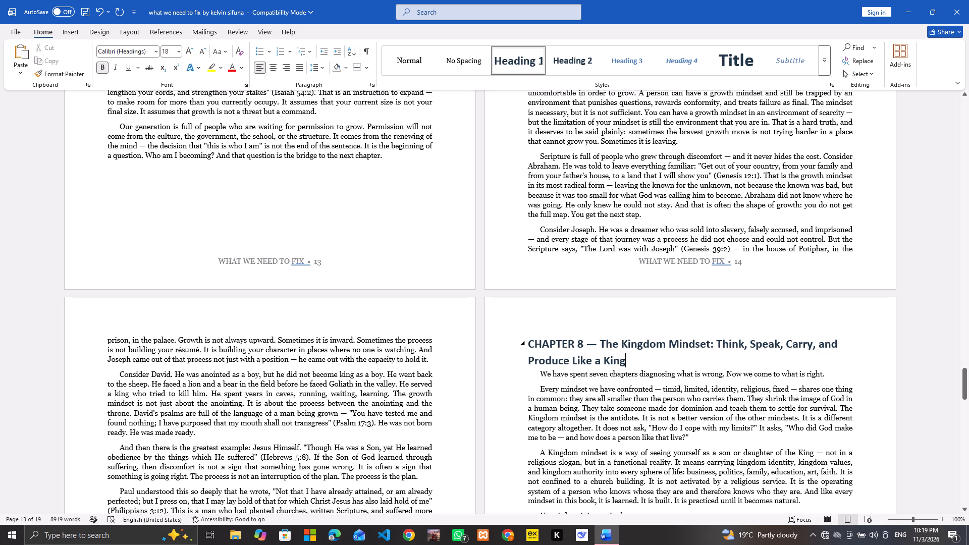
pyautogui.press('BackSpace')
pyautogui.press('BackSpace')
pyautogui.press('BackSpace')
pyautogui.press('BackSpace')
pyautogui.press('BackSpace')
pyautogui.press('BackSpace')
pyautogui.press('BackSpace')
pyautogui.press('BackSpace')
pyautogui.press('BackSpace')
pyautogui.press('BackSpace')
pyautogui.press('BackSpace')
pyautogui.press('BackSpace')
pyautogui.press('BackSpace')
pyautogui.press('BackSpace')
pyautogui.press('BackSpace')
pyautogui.press('BackSpace')
pyautogui.press('BackSpace')
pyautogui.press('BackSpace')
pyautogui.press('BackSpace')
pyautogui.press('BackSpace')
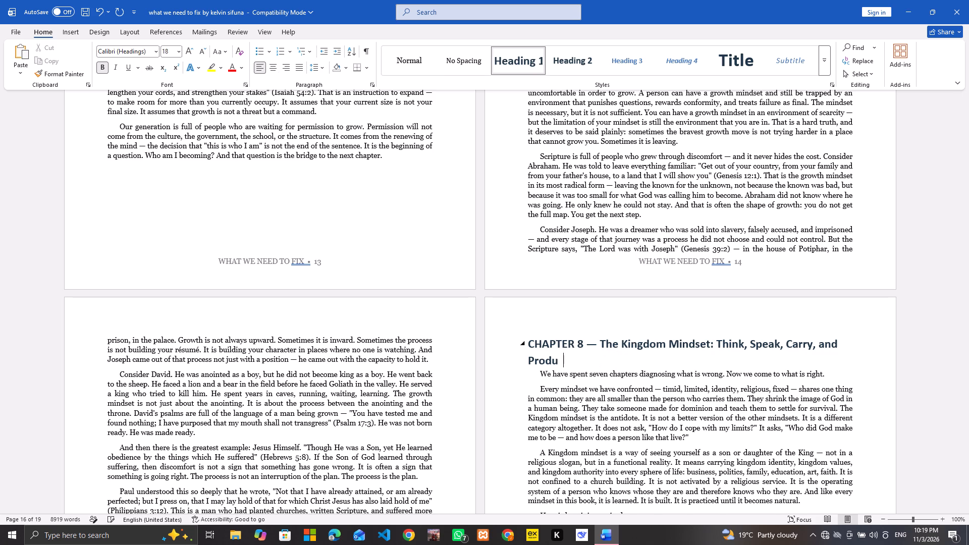
pyautogui.press('BackSpace')
pyautogui.press('BackSpace')
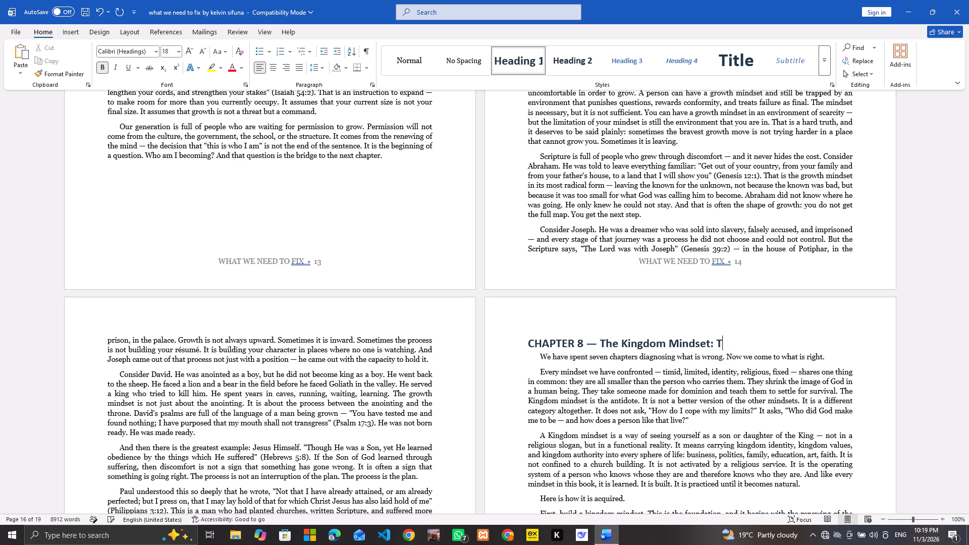
pyautogui.press('BackSpace')
pyautogui.press('BackSpace')
pyautogui.press('BackSpace')
# Delete Chapter 7's two bold closing lines, "What we need to fix is not the world first." and "It is the mind.".
pyautogui.scroll(-1, 627, 363)
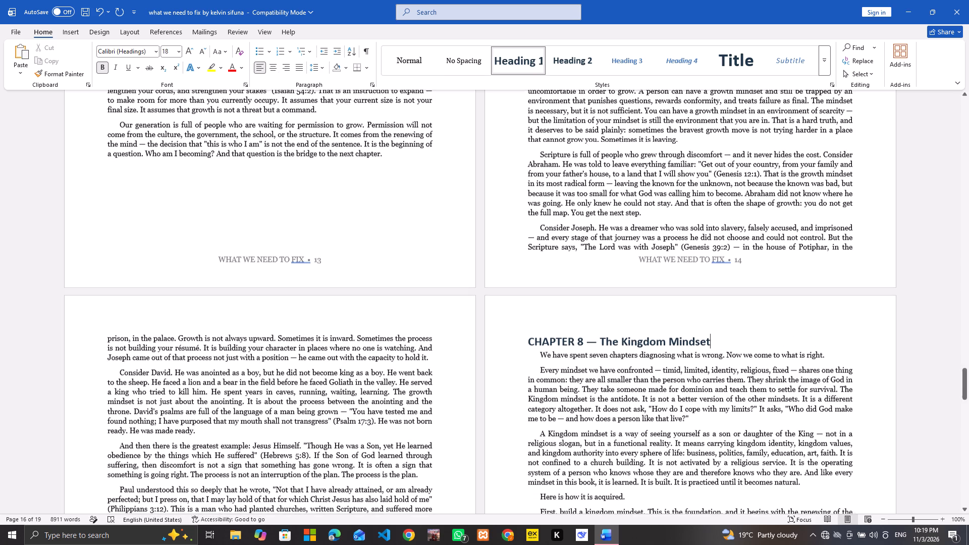
pyautogui.scroll(-14, 627, 363)
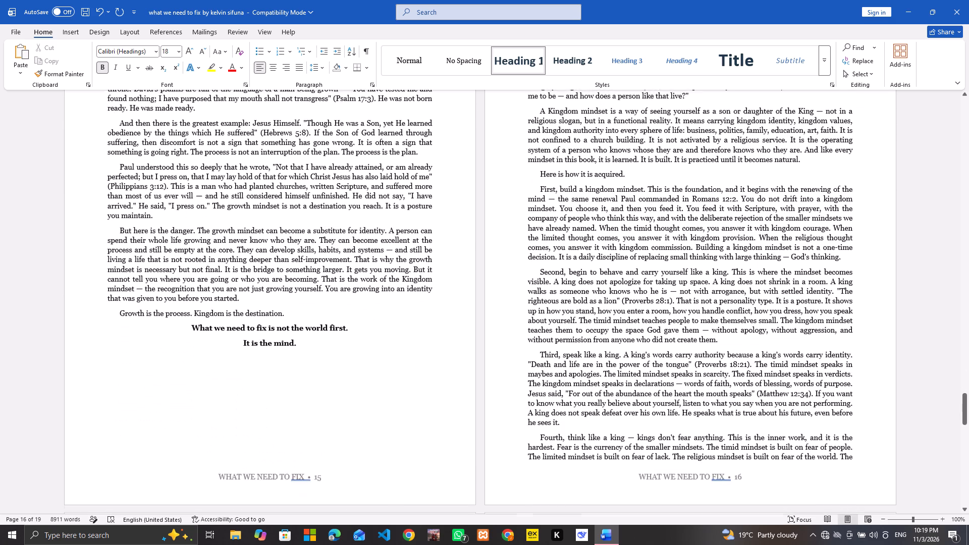
pyautogui.doubleClick(329, 320)
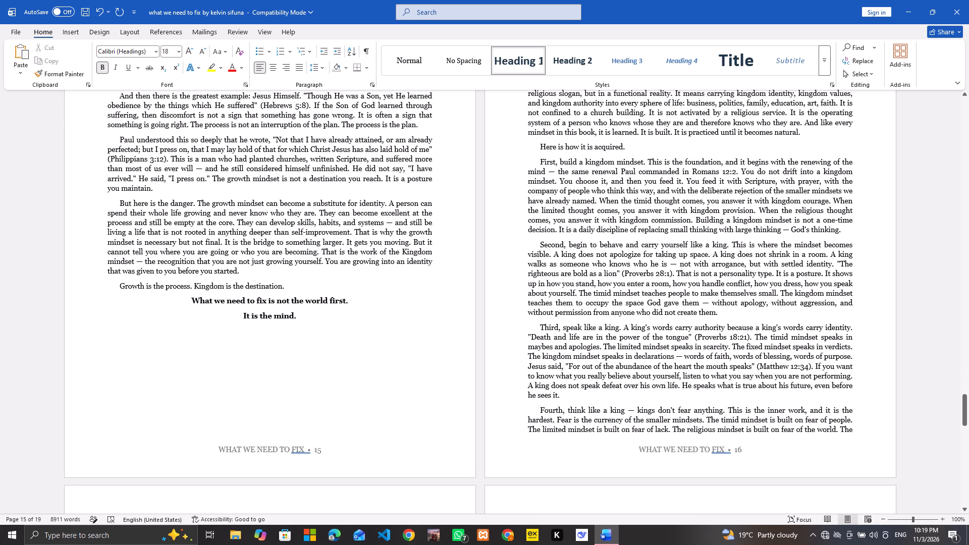
pyautogui.press('BackSpace')
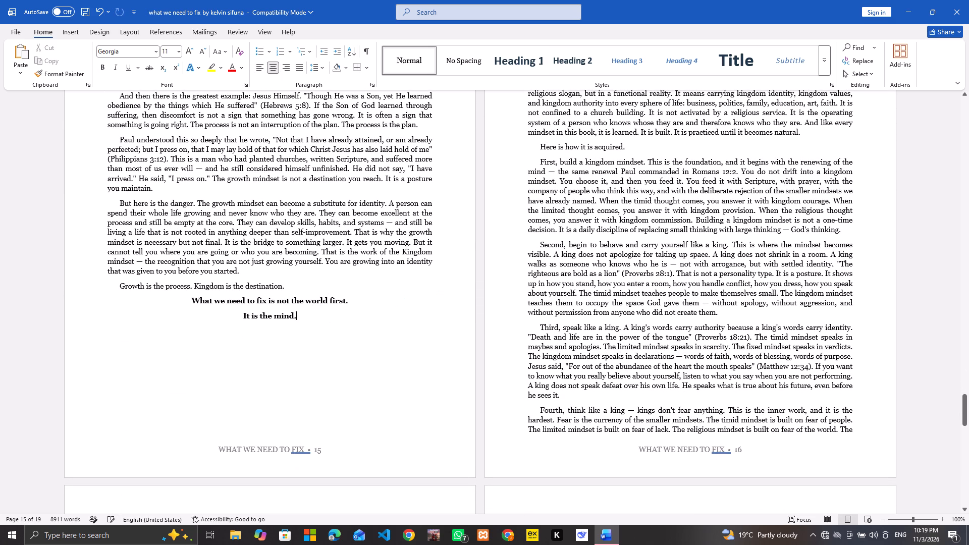
pyautogui.press('BackSpace')
pyautogui.press('BackSpace')
pyautogui.press('BackSpace')
pyautogui.press('BackSpace')
pyautogui.press('BackSpace')
pyautogui.press('BackSpace')
pyautogui.press('BackSpace')
pyautogui.press('BackSpace')
pyautogui.press('BackSpace')
pyautogui.press('BackSpace')
pyautogui.press('BackSpace')
pyautogui.press('BackSpace')
pyautogui.press('BackSpace')
pyautogui.press('BackSpace')
pyautogui.press('BackSpace')
pyautogui.press('BackSpace')
pyautogui.press('BackSpace')
pyautogui.press('BackSpace')
pyautogui.press('BackSpace')
pyautogui.press('BackSpace')
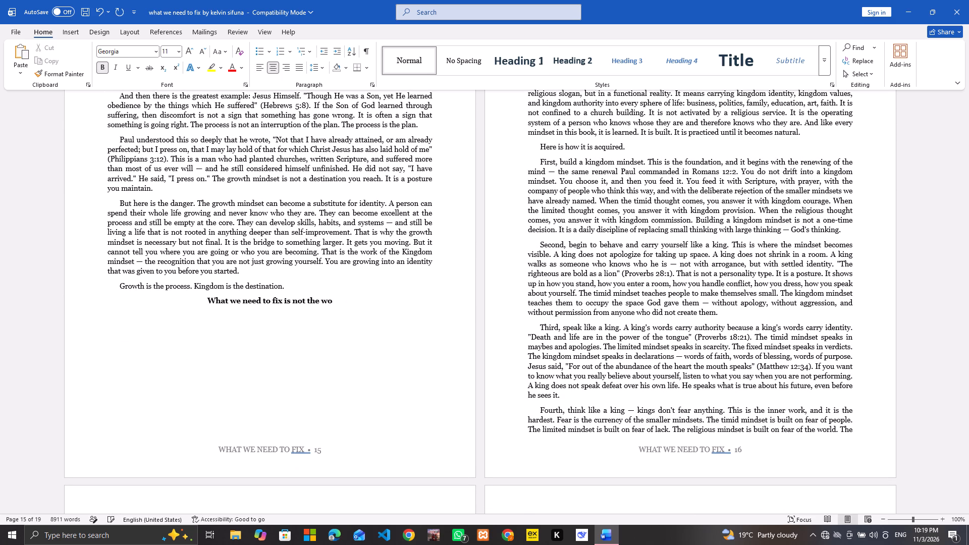
pyautogui.press('BackSpace')
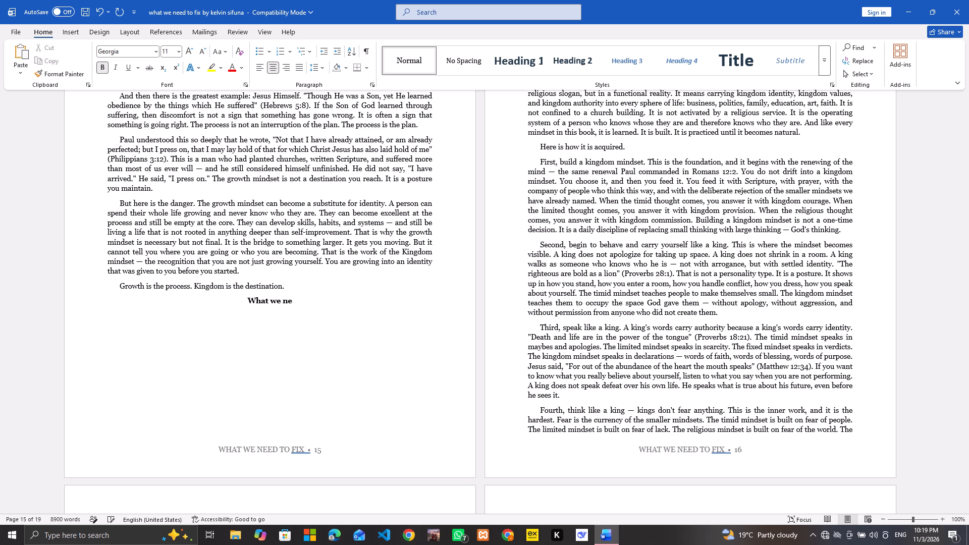
pyautogui.press('BackSpace')
pyautogui.press('BackSpace')
pyautogui.press('BackSpace')
pyautogui.press('BackSpace')
pyautogui.press('BackSpace')
pyautogui.press('BackSpace')
pyautogui.press('BackSpace')
pyautogui.press('BackSpace')
pyautogui.press('BackSpace')
pyautogui.press('BackSpace')
# Read through Chapter 8 from its kingly-mindset points to the Scripture examples and bold closing lines.
pyautogui.scroll(-2, 329, 320)
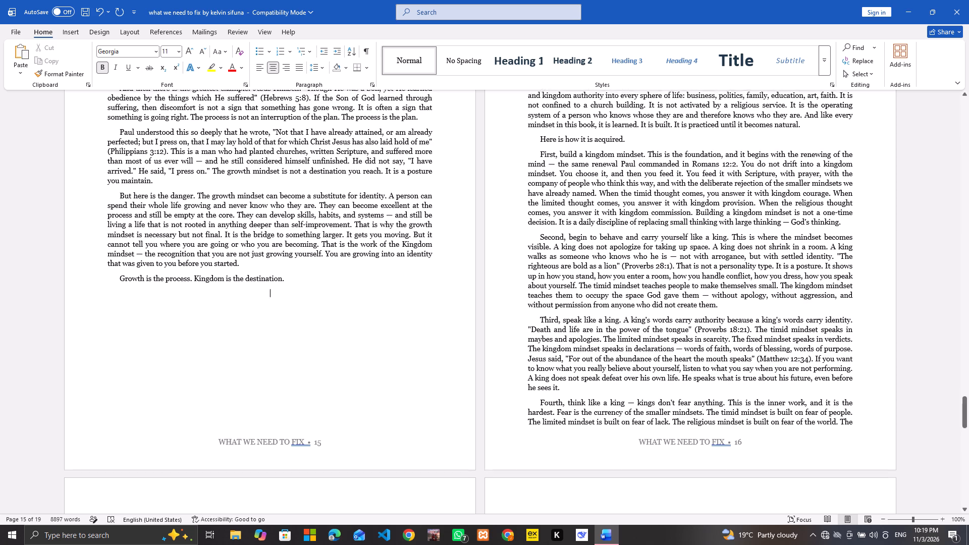
pyautogui.scroll(-6, 329, 320)
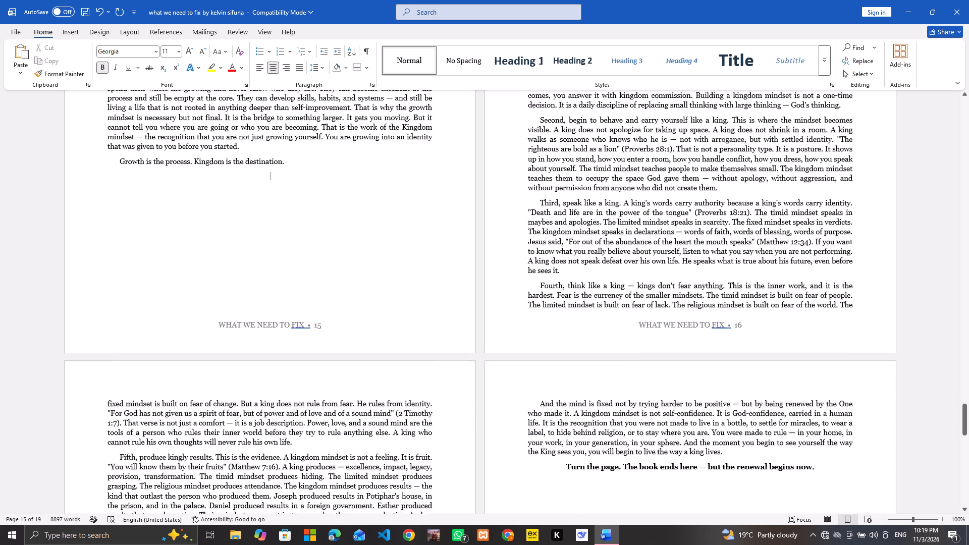
pyautogui.scroll(-1, 329, 320)
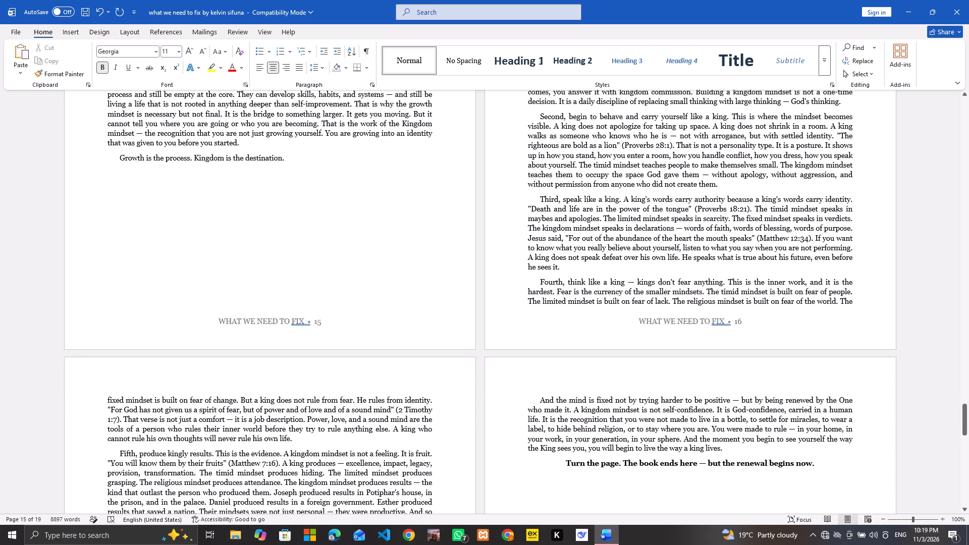
pyautogui.scroll(-4, 329, 320)
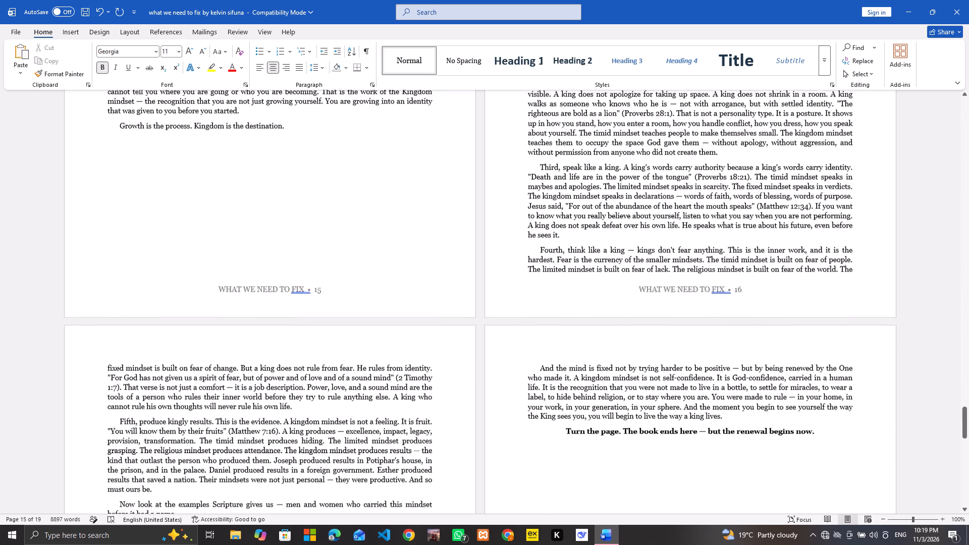
pyautogui.scroll(-4, 329, 320)
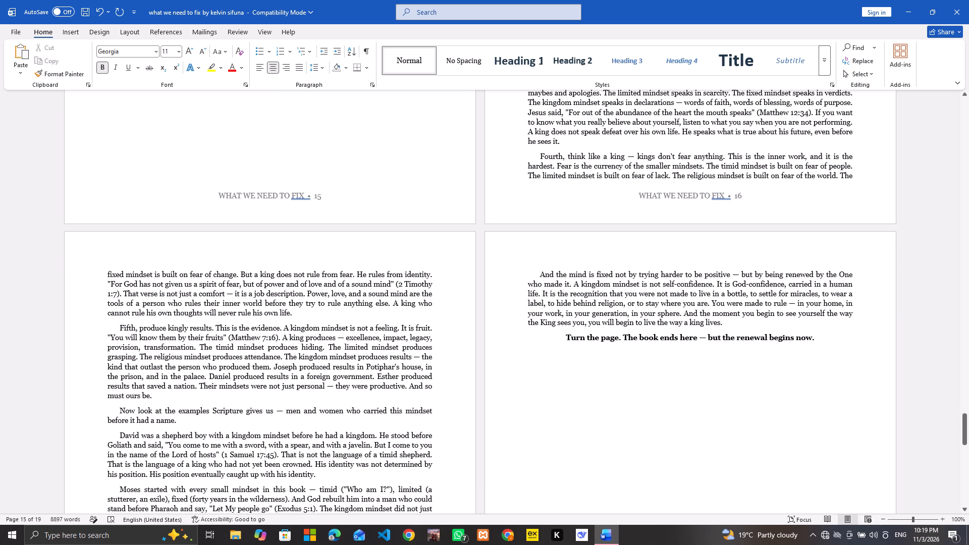
pyautogui.scroll(-1, 329, 320)
pyautogui.scroll(-5, 748, 361)
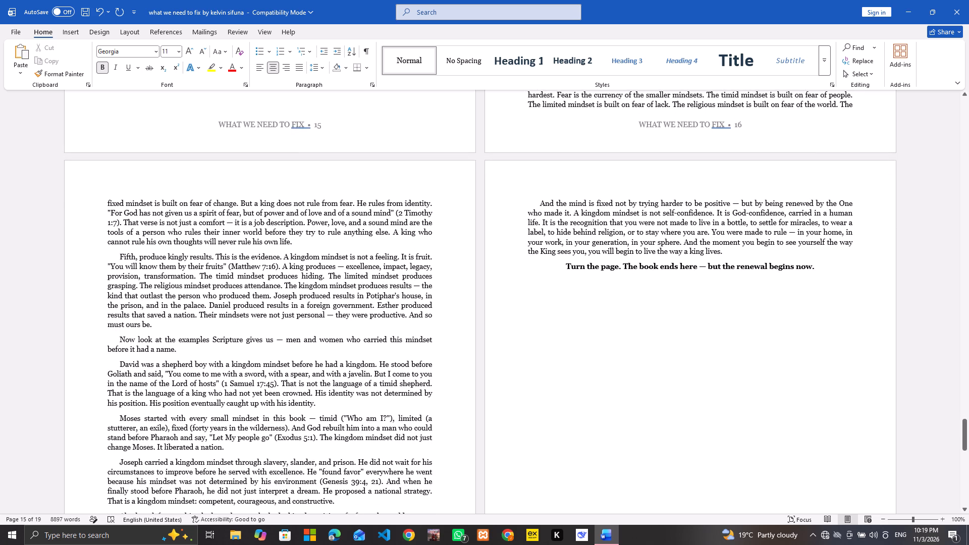
pyautogui.scroll(-1, 748, 361)
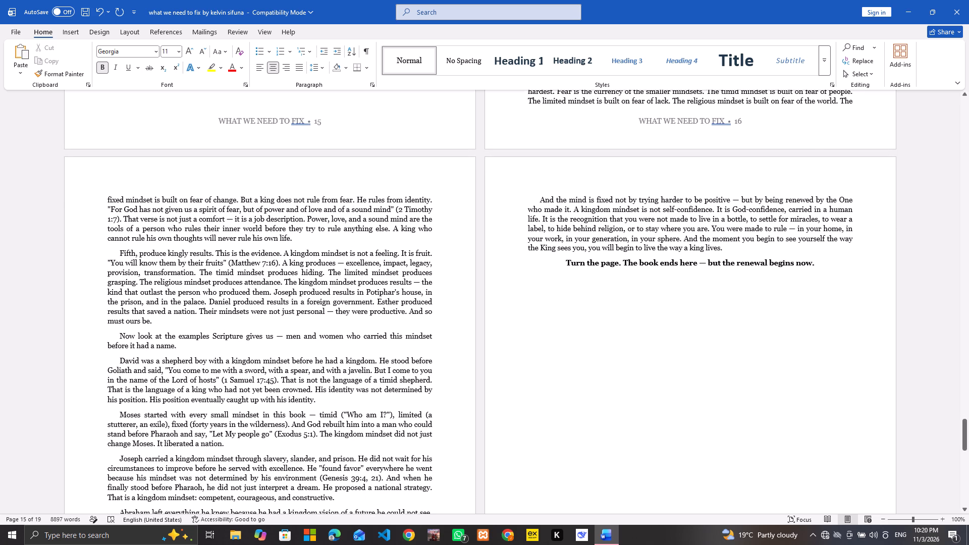
pyautogui.scroll(-5, 748, 361)
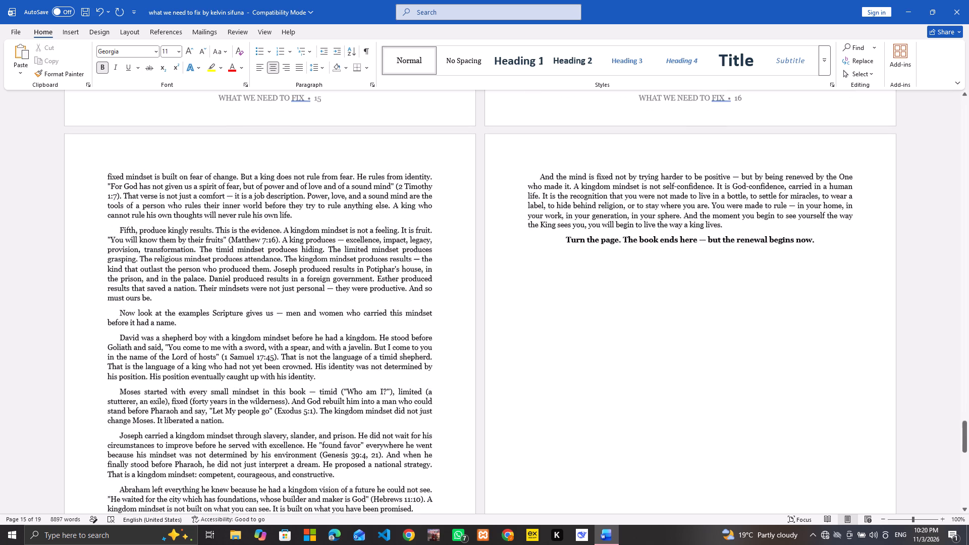
pyautogui.scroll(-6, 748, 361)
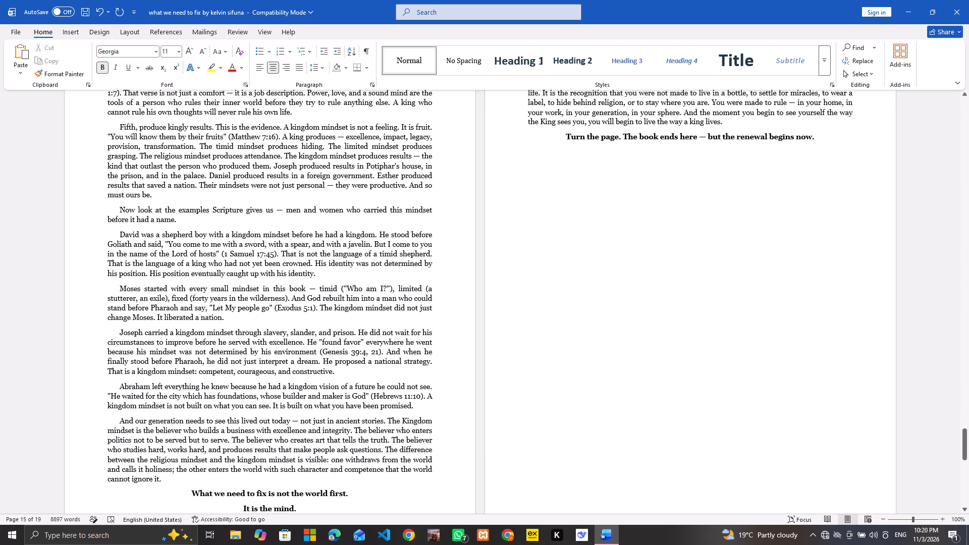
pyautogui.scroll(-1, 748, 361)
# Delete the whole Chapter 8 paragraph beginning "Moses started with every small mindset in this book", including the empty line it leaves.
pyautogui.click(229, 321)
pyautogui.press('BackSpace')
pyautogui.press('BackSpace')
pyautogui.press('BackSpace')
pyautogui.press('BackSpace')
pyautogui.press('BackSpace')
pyautogui.press('BackSpace')
pyautogui.press('BackSpace')
pyautogui.press('BackSpace')
pyautogui.press('BackSpace')
pyautogui.press('BackSpace')
pyautogui.press('BackSpace')
pyautogui.press('BackSpace')
pyautogui.press('BackSpace')
pyautogui.press('BackSpace')
pyautogui.press('BackSpace')
pyautogui.press('BackSpace')
pyautogui.press('BackSpace')
pyautogui.press('BackSpace')
pyautogui.press('BackSpace')
pyautogui.press('BackSpace')
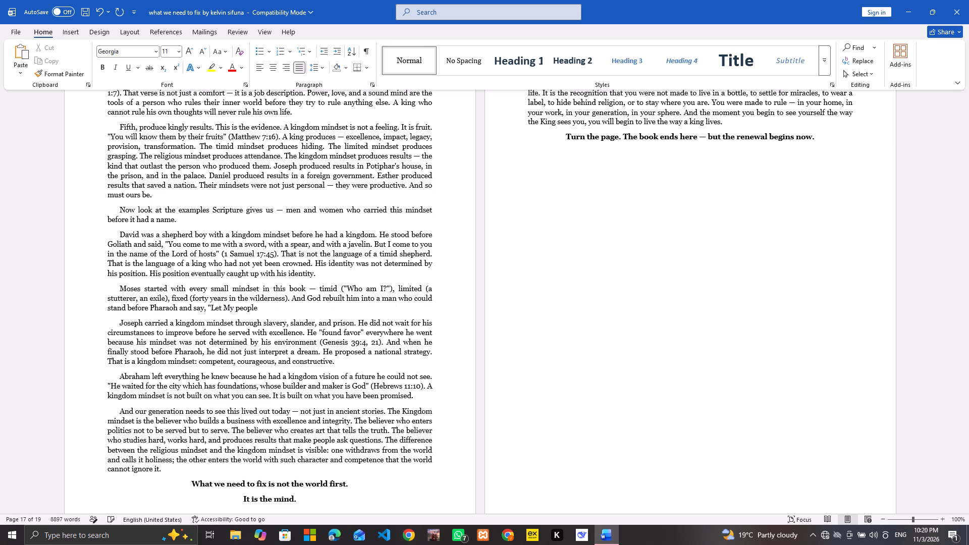
pyautogui.press('BackSpace')
pyautogui.press('BackSpace')
pyautogui.press('BackSpace')
pyautogui.press('BackSpace')
pyautogui.press('BackSpace')
pyautogui.press('BackSpace')
pyautogui.press('BackSpace')
pyautogui.press('BackSpace')
pyautogui.press('BackSpace')
pyautogui.press('BackSpace')
pyautogui.press('BackSpace')
pyautogui.press('BackSpace')
pyautogui.press('BackSpace')
pyautogui.press('BackSpace')
pyautogui.press('BackSpace')
pyautogui.press('BackSpace')
pyautogui.press('BackSpace')
pyautogui.press('BackSpace')
pyautogui.press('BackSpace')
pyautogui.press('BackSpace')
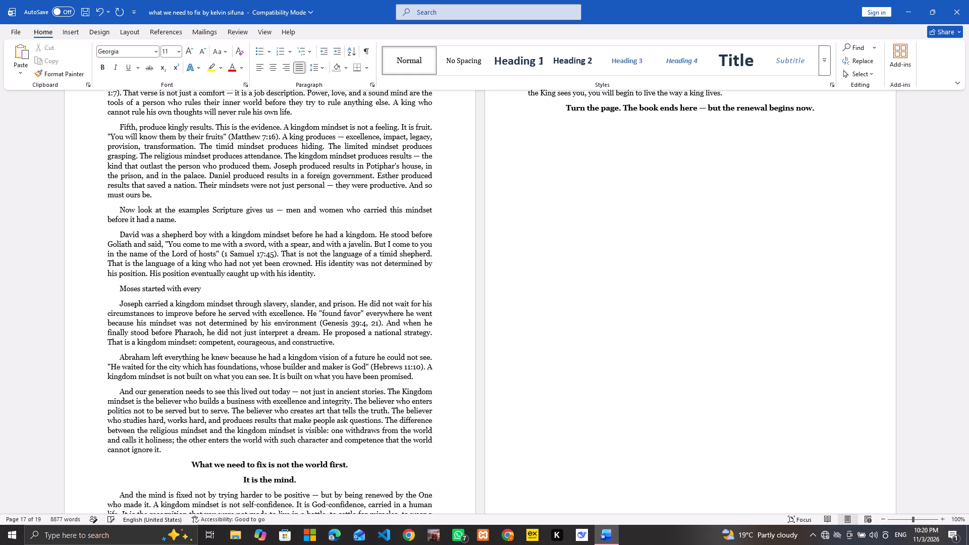
pyautogui.press('BackSpace')
pyautogui.press('BackSpace')
pyautogui.press('BackSpace')
pyautogui.press('BackSpace')
pyautogui.press('BackSpace')
pyautogui.press('BackSpace')
pyautogui.press('BackSpace')
pyautogui.press('BackSpace')
pyautogui.press('BackSpace')
pyautogui.press('BackSpace')
pyautogui.press('BackSpace')
pyautogui.press('BackSpace')
pyautogui.press('BackSpace')
pyautogui.press('BackSpace')
pyautogui.press('BackSpace')
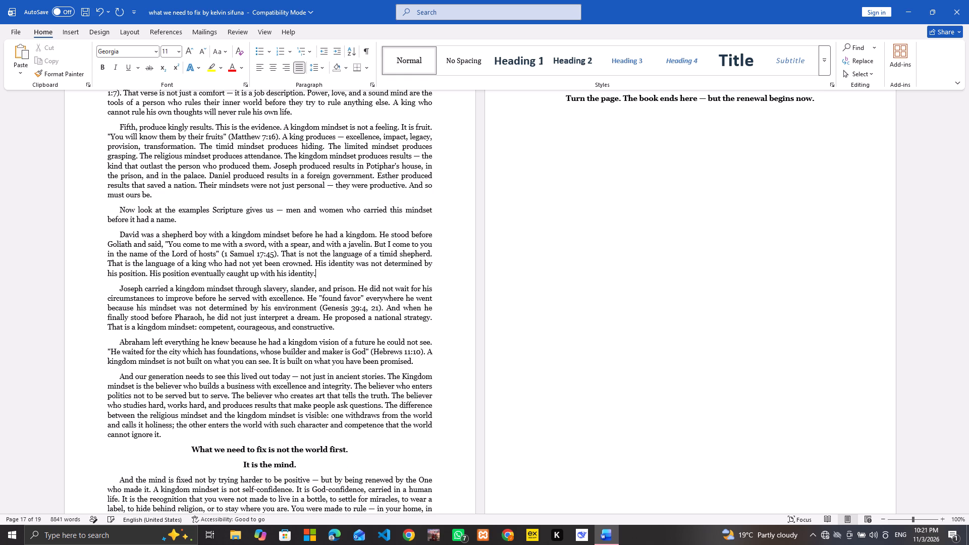
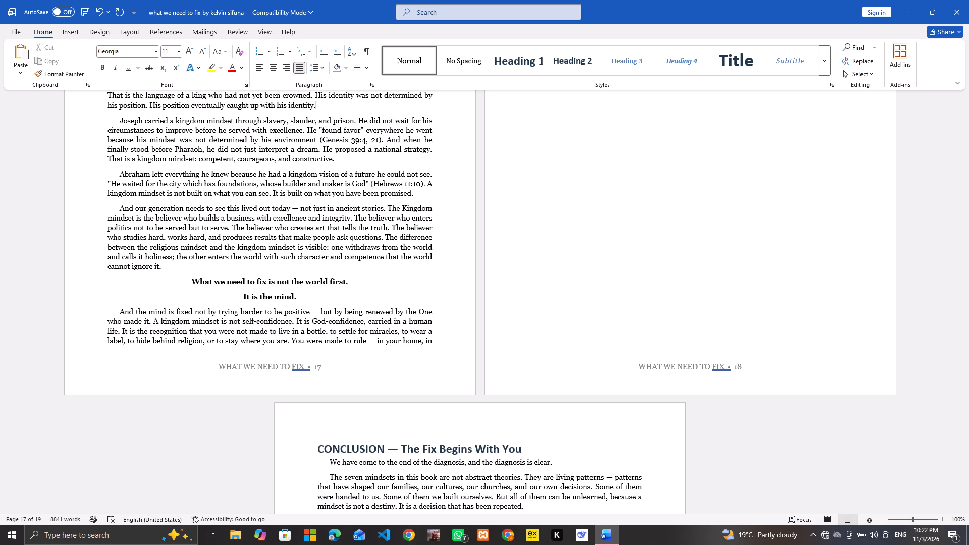
# Delete the entire Conclusion section, from its last line "It begins with you." back through the heading "CONCLUSION — The Fix Begins With You" and its page.
pyautogui.scroll(-4, 229, 321)
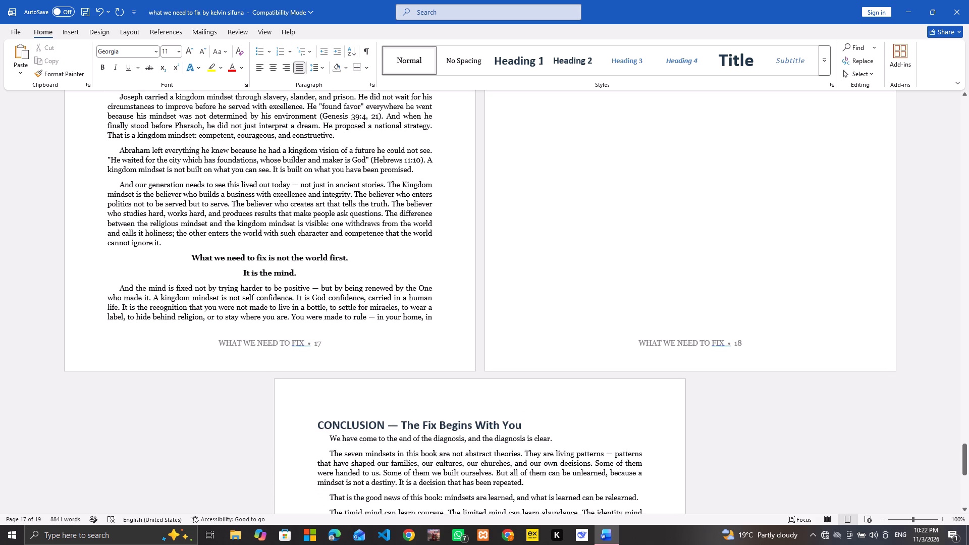
pyautogui.scroll(-12, 229, 321)
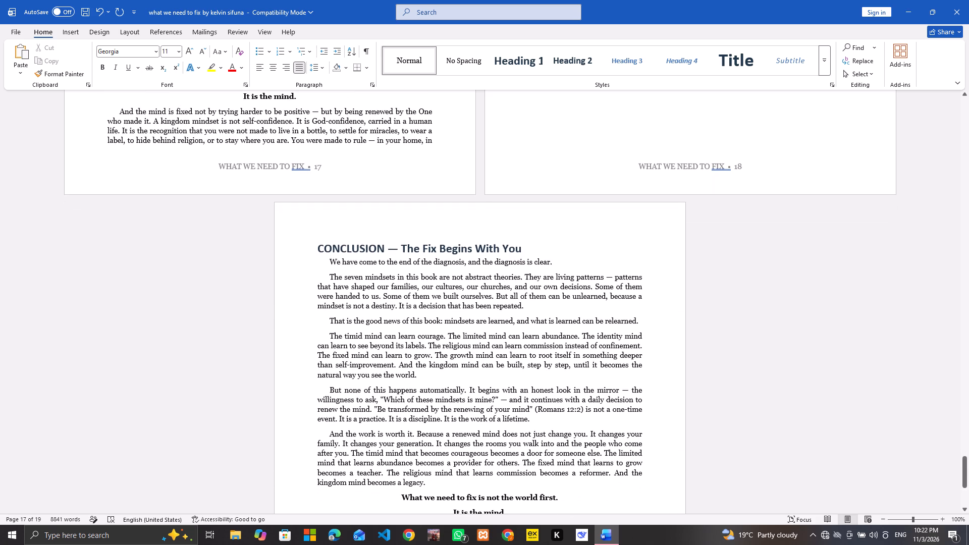
pyautogui.scroll(-11, 229, 321)
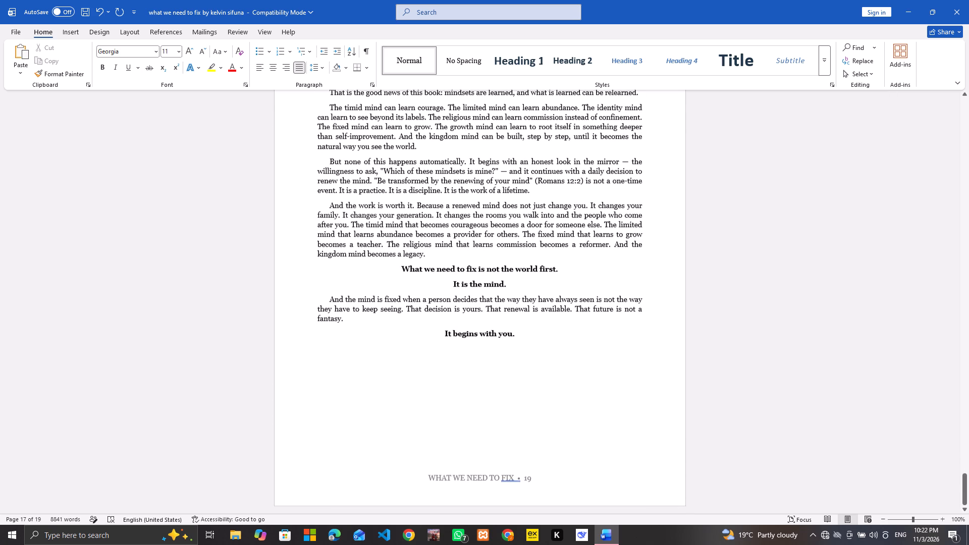
pyautogui.scroll(-2, 229, 321)
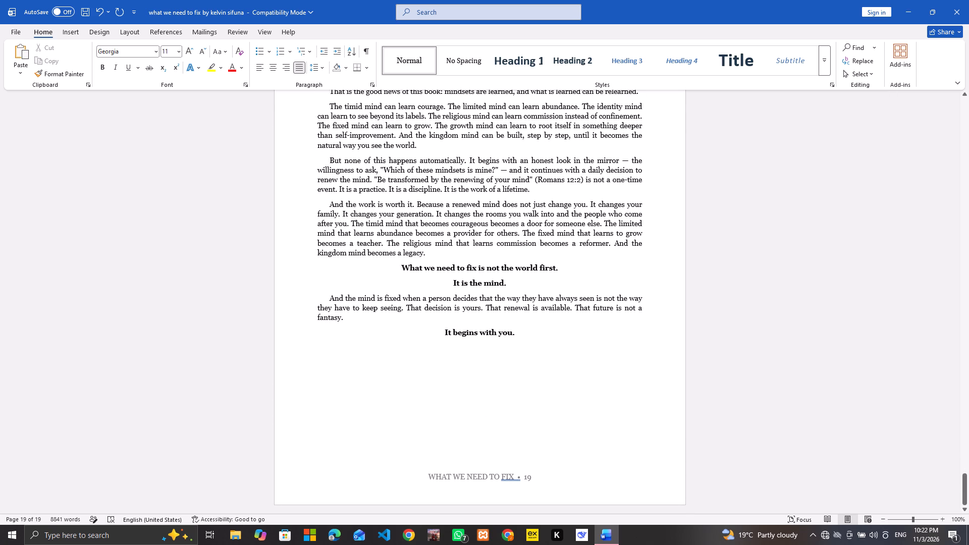
pyautogui.click(513, 335)
pyautogui.press('BackSpace')
pyautogui.press('BackSpace')
pyautogui.press('BackSpace')
pyautogui.press('BackSpace')
pyautogui.press('BackSpace')
pyautogui.press('BackSpace')
pyautogui.press('BackSpace')
pyautogui.press('BackSpace')
pyautogui.press('BackSpace')
pyautogui.press('BackSpace')
pyautogui.press('BackSpace')
pyautogui.press('BackSpace')
pyautogui.press('BackSpace')
pyautogui.press('BackSpace')
pyautogui.press('BackSpace')
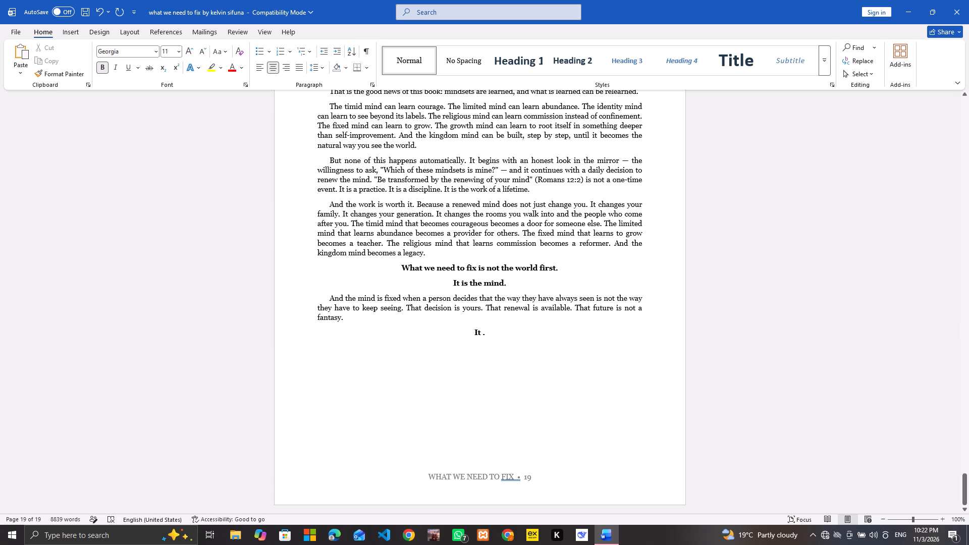
pyautogui.click(512, 336)
pyautogui.press('BackSpace')
pyautogui.press('BackSpace')
pyautogui.press('BackSpace')
pyautogui.press('BackSpace')
pyautogui.press('BackSpace')
pyautogui.press('BackSpace')
pyautogui.press('BackSpace')
pyautogui.press('BackSpace')
pyautogui.press('BackSpace')
pyautogui.press('BackSpace')
pyautogui.press('BackSpace')
pyautogui.press('BackSpace')
pyautogui.press('BackSpace')
pyautogui.press('BackSpace')
pyautogui.press('BackSpace')
pyautogui.press('BackSpace')
pyautogui.press('BackSpace')
pyautogui.press('BackSpace')
pyautogui.press('BackSpace')
pyautogui.press('BackSpace')
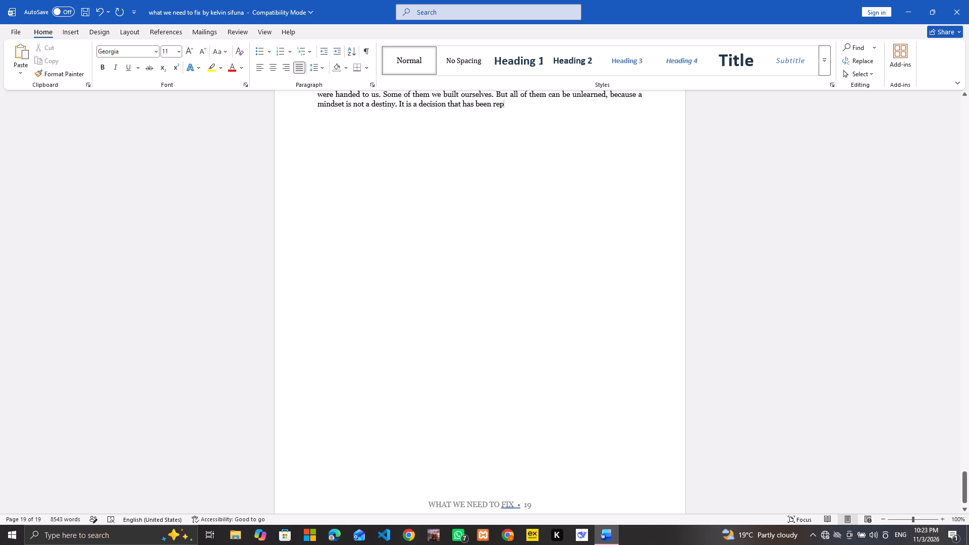
pyautogui.press('BackSpace')
pyautogui.press('BackSpace')
pyautogui.press('BackSpace')
pyautogui.press('BackSpace')
pyautogui.press('BackSpace')
pyautogui.press('BackSpace')
pyautogui.press('BackSpace')
pyautogui.press('BackSpace')
pyautogui.press('BackSpace')
pyautogui.press('BackSpace')
pyautogui.press('BackSpace')
pyautogui.press('BackSpace')
pyautogui.press('BackSpace')
pyautogui.press('BackSpace')
pyautogui.press('BackSpace')
pyautogui.press('BackSpace')
pyautogui.press('BackSpace')
pyautogui.press('BackSpace')
pyautogui.press('BackSpace')
pyautogui.press('BackSpace')
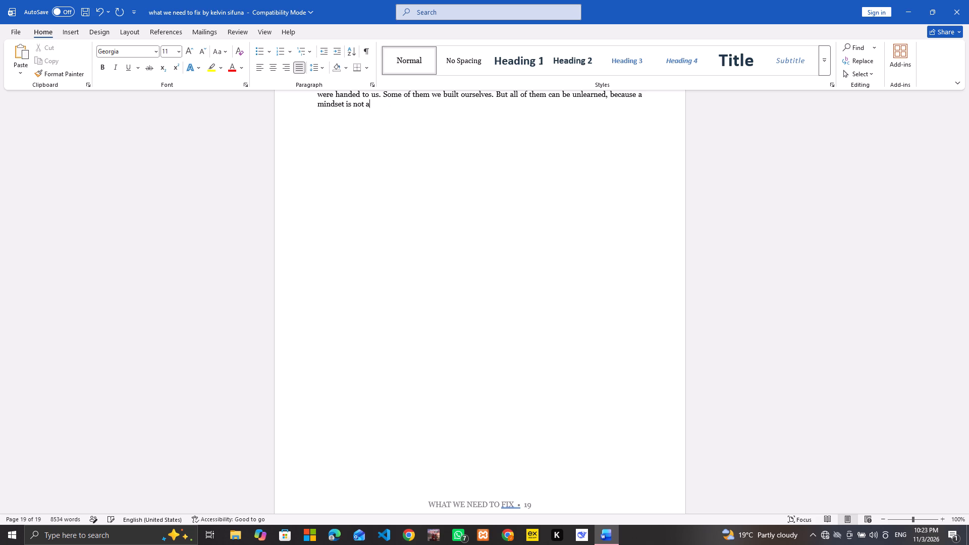
pyautogui.press('BackSpace')
pyautogui.scroll(5, 522, 345)
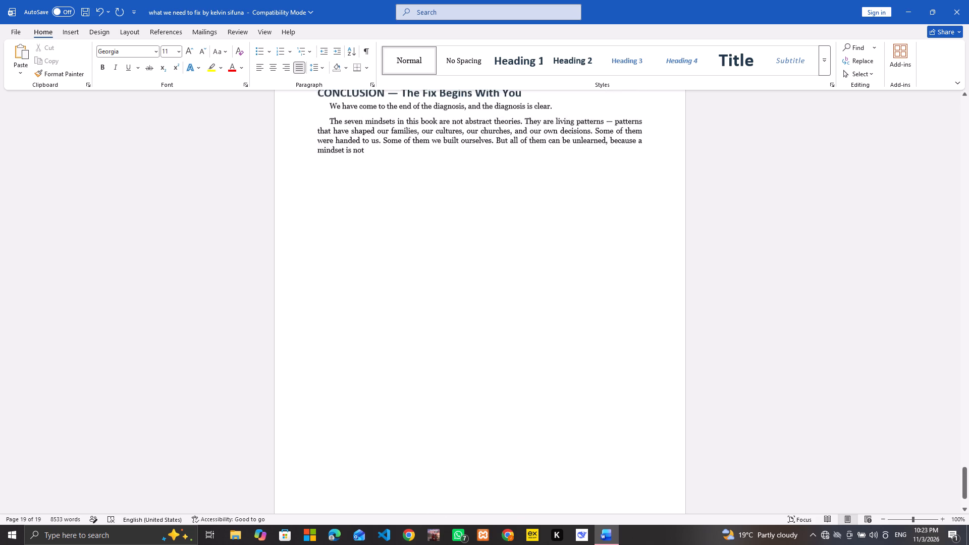
pyautogui.scroll(10, 522, 345)
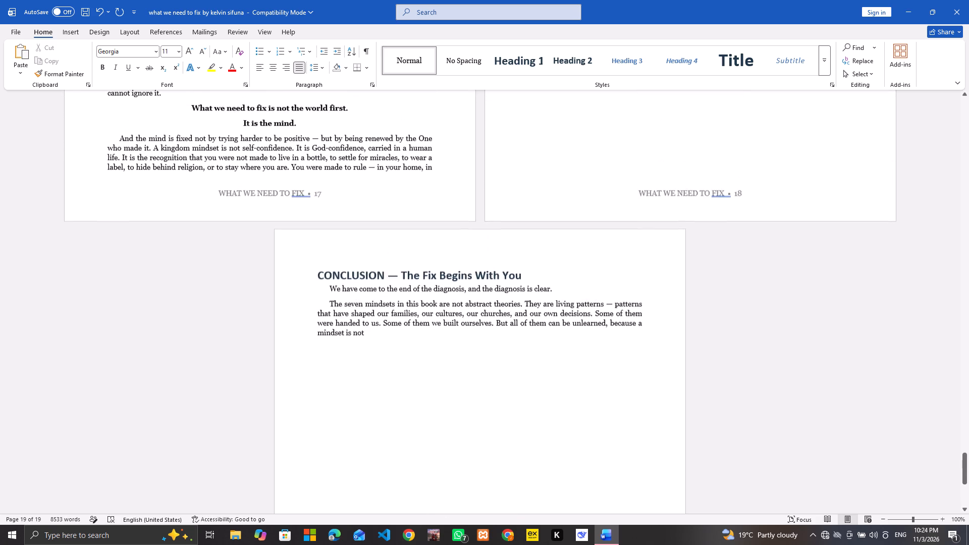
pyautogui.scroll(2, 522, 345)
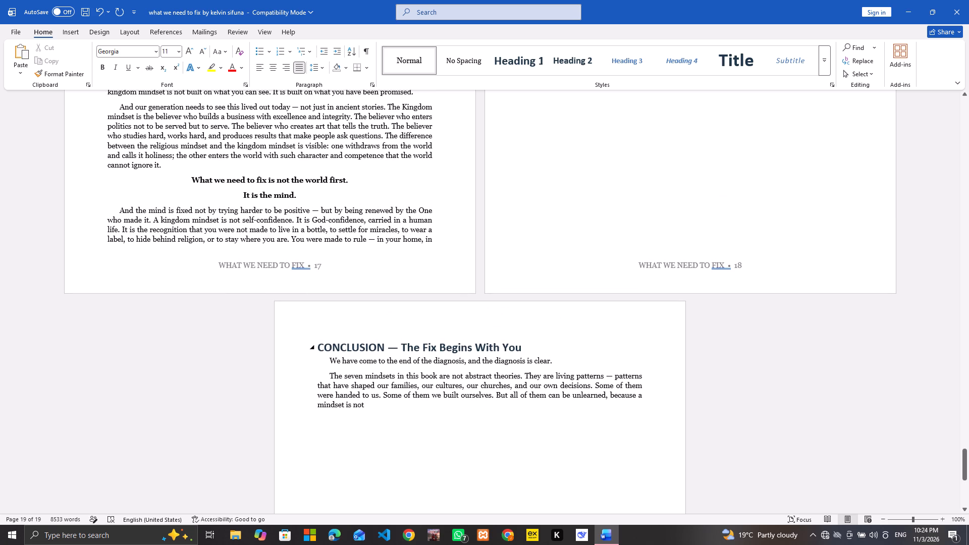
pyautogui.press('BackSpace')
pyautogui.press('BackSpace')
pyautogui.press('BackSpace')
pyautogui.press('BackSpace')
pyautogui.press('BackSpace')
pyautogui.press('BackSpace')
pyautogui.press('BackSpace')
pyautogui.press('BackSpace')
pyautogui.press('BackSpace')
pyautogui.press('BackSpace')
pyautogui.press('BackSpace')
pyautogui.press('BackSpace')
pyautogui.press('BackSpace')
pyautogui.press('BackSpace')
pyautogui.press('BackSpace')
pyautogui.press('BackSpace')
pyautogui.press('BackSpace')
pyautogui.press('BackSpace')
pyautogui.press('BackSpace')
pyautogui.press('BackSpace')
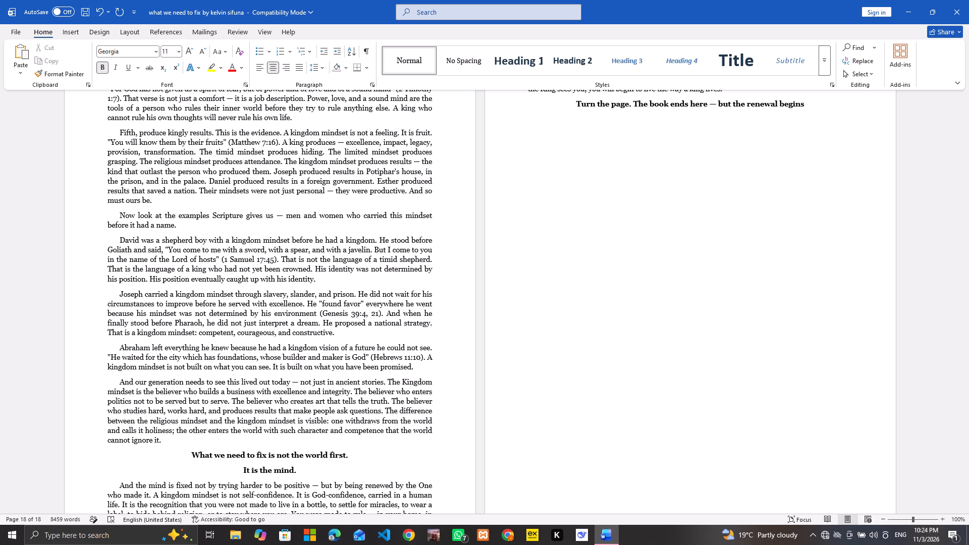
# Complete Chapter 8's bold final line by adding "with you." after "but the renewal begins".
pyautogui.press('w')
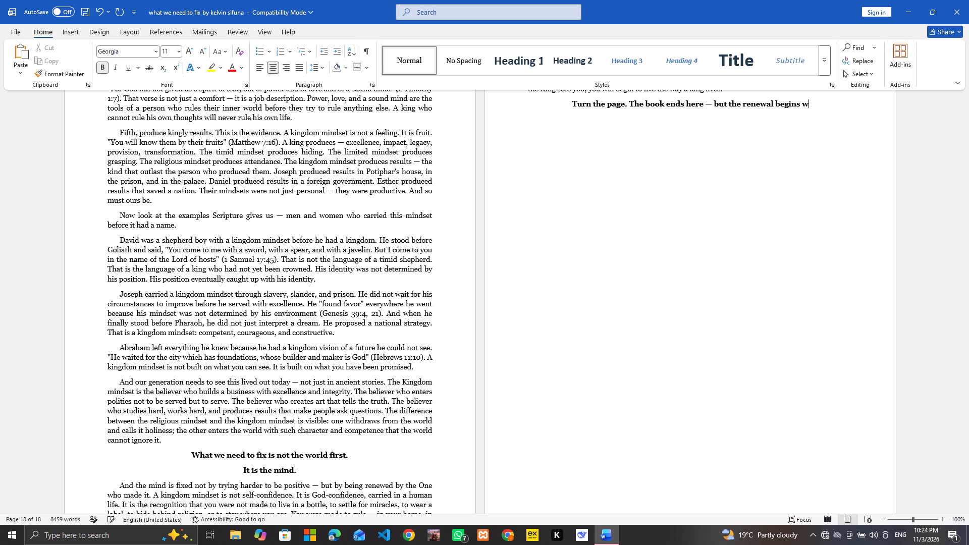
pyautogui.press('i')
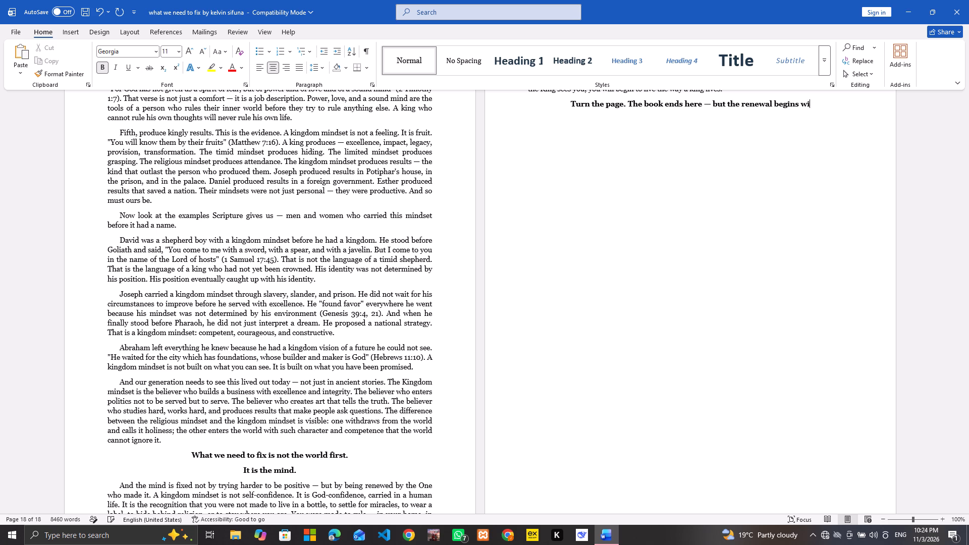
pyautogui.write('th')
pyautogui.press('space')
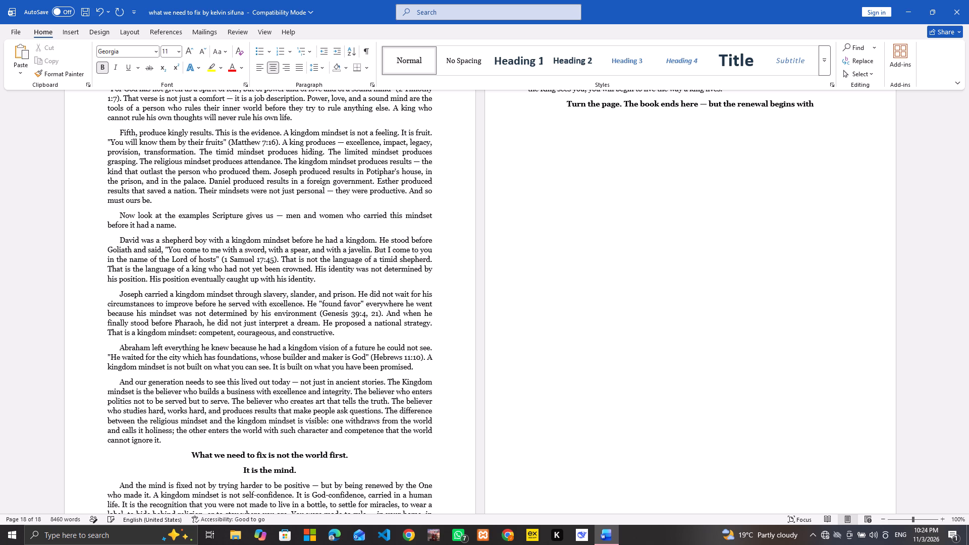
pyautogui.write('you')
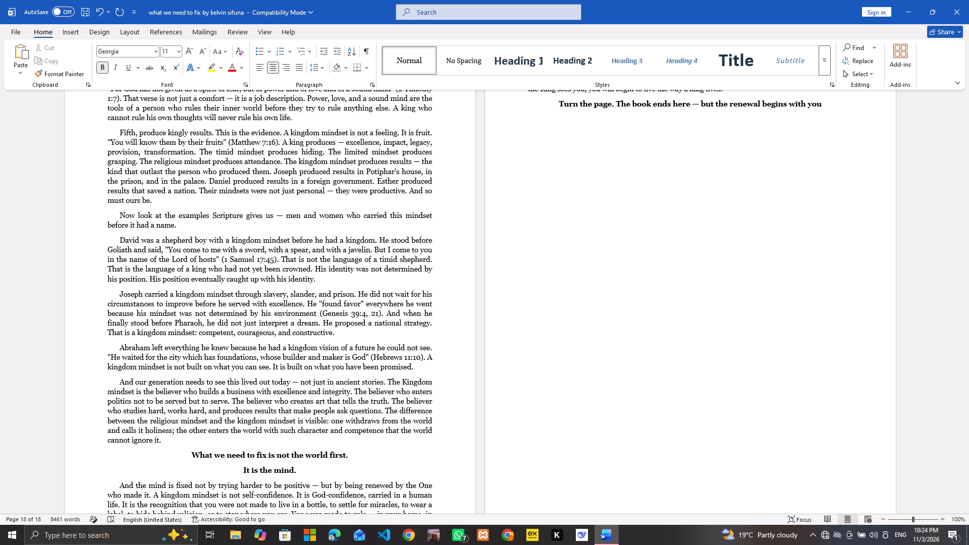
pyautogui.press('.')
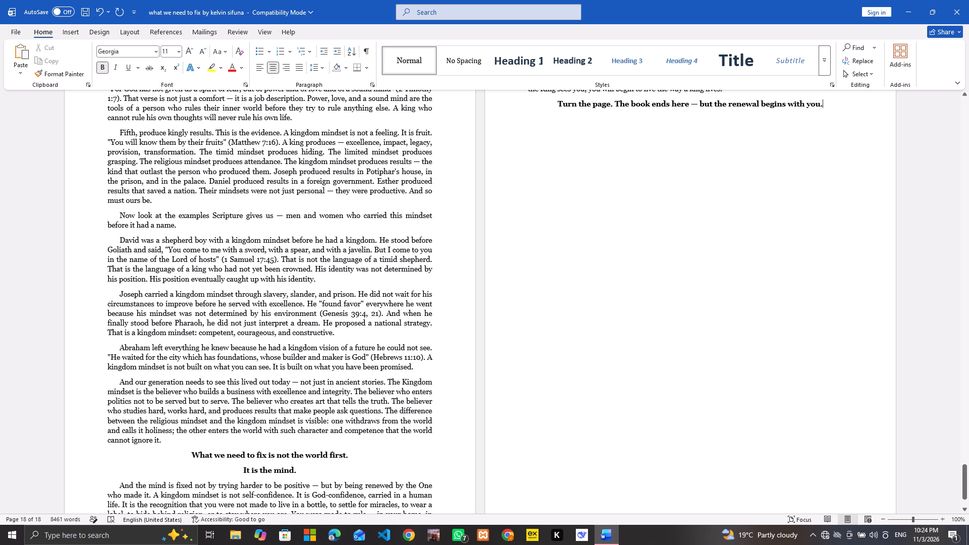
# Delete Chapter 8's bold lines "It is the mind." and "What we need to fix is not the world first.", leaving one empty line.
pyautogui.scroll(-7, 348, 352)
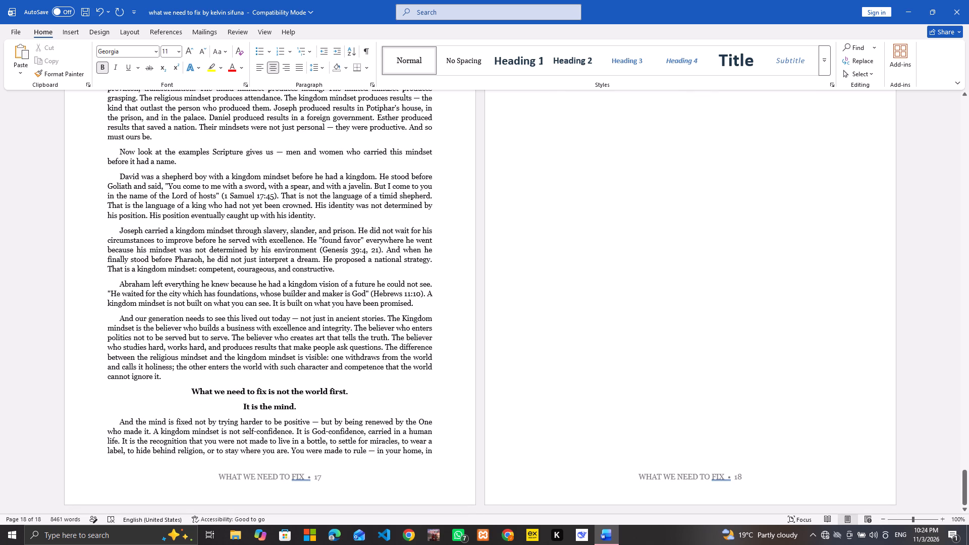
pyautogui.click(298, 407)
pyautogui.press('BackSpace')
pyautogui.press('BackSpace')
pyautogui.press('BackSpace')
pyautogui.press('BackSpace')
pyautogui.press('BackSpace')
pyautogui.press('BackSpace')
pyautogui.press('BackSpace')
pyautogui.press('BackSpace')
pyautogui.press('BackSpace')
pyautogui.press('BackSpace')
pyautogui.press('BackSpace')
pyautogui.press('BackSpace')
pyautogui.press('BackSpace')
pyautogui.press('BackSpace')
pyautogui.press('BackSpace')
pyautogui.press('BackSpace')
pyautogui.press('BackSpace')
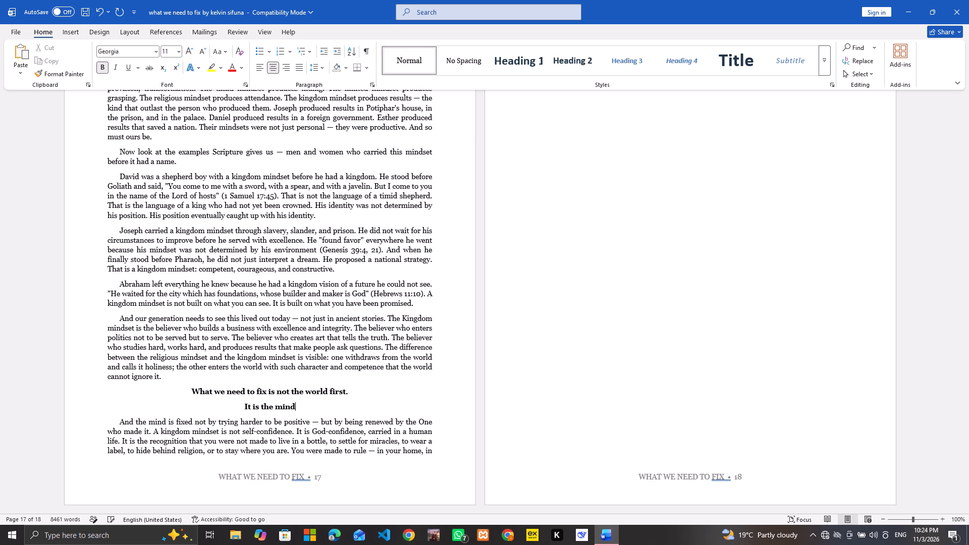
pyautogui.press('BackSpace')
pyautogui.press('BackSpace')
pyautogui.press('BackSpace')
pyautogui.press('BackSpace')
pyautogui.press('BackSpace')
pyautogui.press('BackSpace')
pyautogui.press('BackSpace')
pyautogui.press('BackSpace')
pyautogui.press('BackSpace')
pyautogui.press('BackSpace')
pyautogui.press('BackSpace')
pyautogui.press('BackSpace')
pyautogui.press('BackSpace')
pyautogui.press('BackSpace')
pyautogui.press('BackSpace')
pyautogui.press('BackSpace')
pyautogui.press('BackSpace')
pyautogui.press('BackSpace')
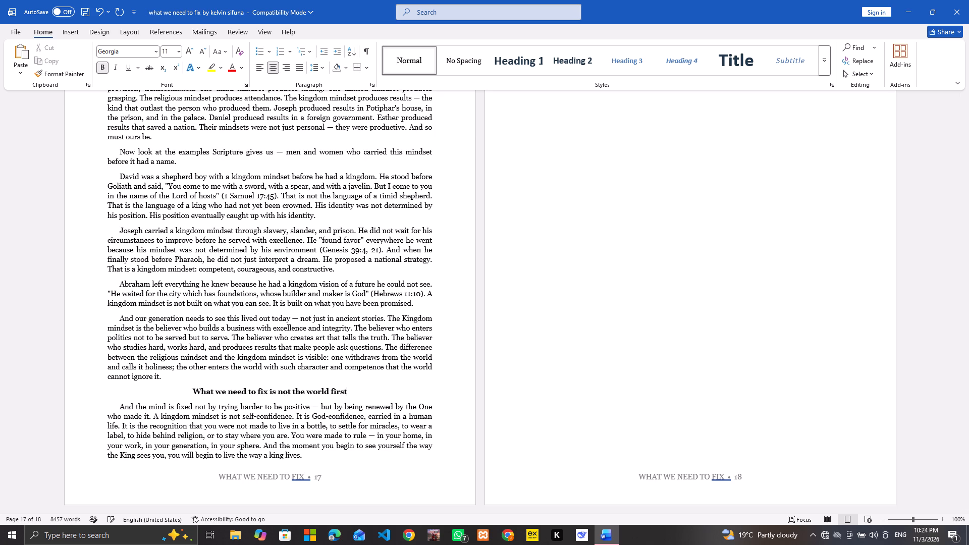
pyautogui.press('BackSpace')
pyautogui.press('BackSpace')
pyautogui.press('BackSpace')
pyautogui.press('BackSpace')
pyautogui.press('BackSpace')
pyautogui.press('BackSpace')
pyautogui.press('BackSpace')
pyautogui.press('BackSpace')
pyautogui.press('BackSpace')
pyautogui.press('BackSpace')
pyautogui.press('BackSpace')
pyautogui.press('BackSpace')
pyautogui.press('BackSpace')
pyautogui.press('BackSpace')
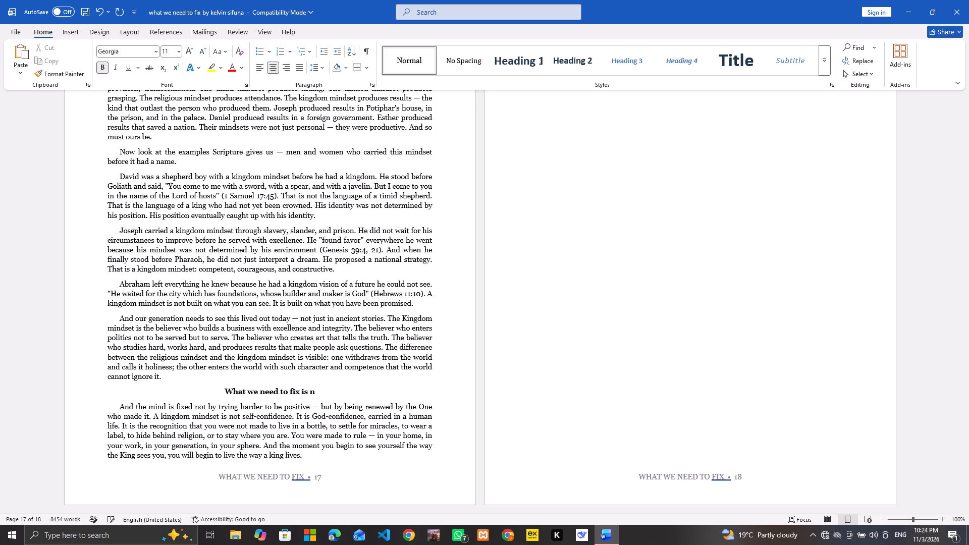
pyautogui.press('BackSpace')
pyautogui.press('BackSpace')
pyautogui.press('BackSpace')
pyautogui.press('BackSpace')
pyautogui.press('BackSpace')
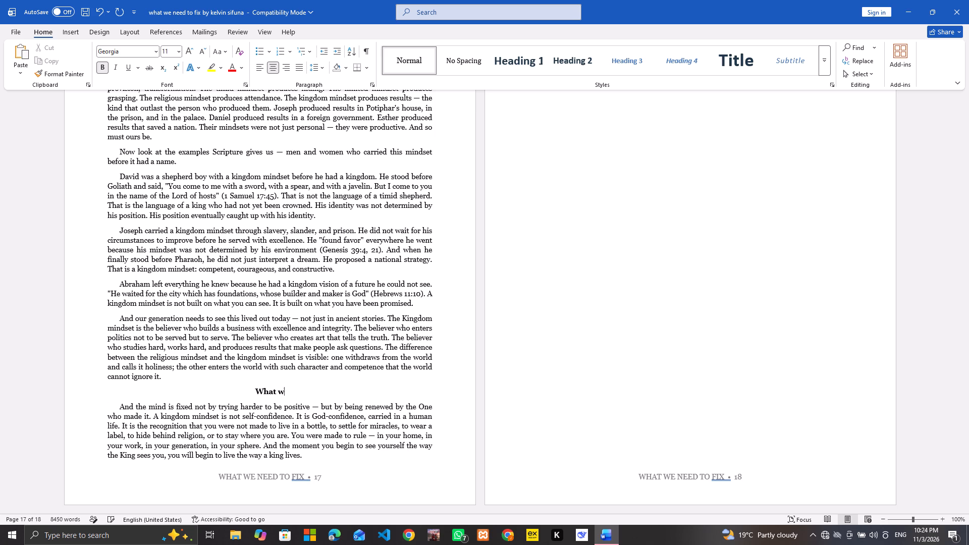
pyautogui.press('BackSpace')
pyautogui.press('BackSpace')
pyautogui.press('BackSpace')
pyautogui.press('BackSpace')
pyautogui.press('BackSpace')
pyautogui.press('BackSpace')
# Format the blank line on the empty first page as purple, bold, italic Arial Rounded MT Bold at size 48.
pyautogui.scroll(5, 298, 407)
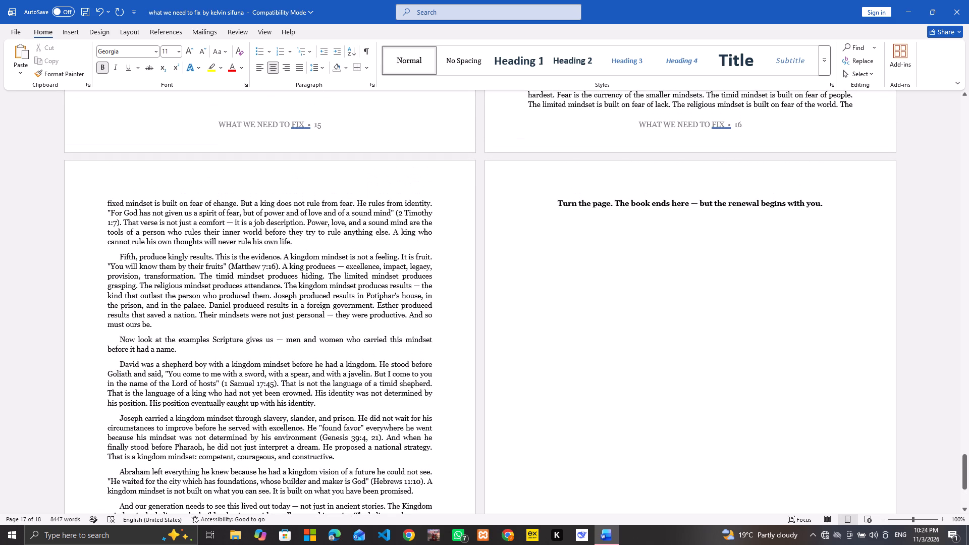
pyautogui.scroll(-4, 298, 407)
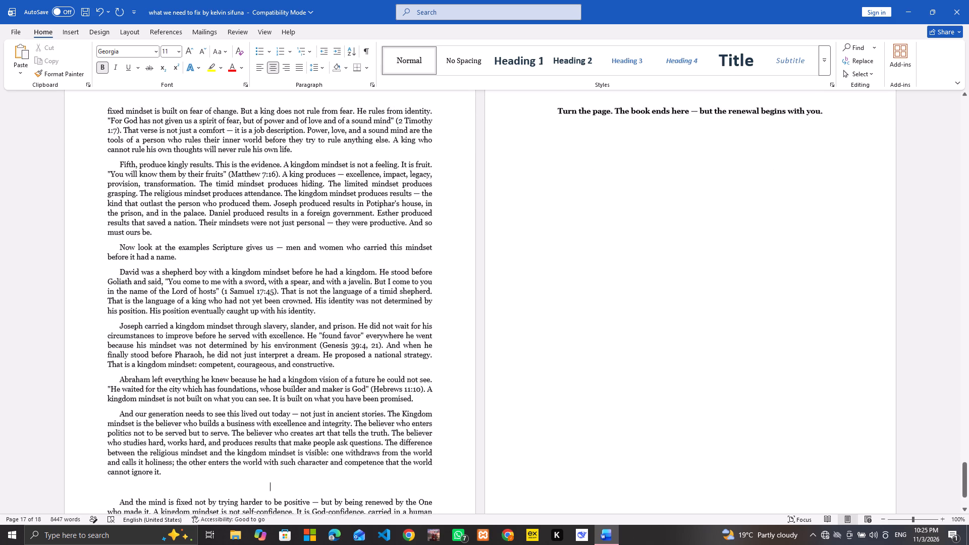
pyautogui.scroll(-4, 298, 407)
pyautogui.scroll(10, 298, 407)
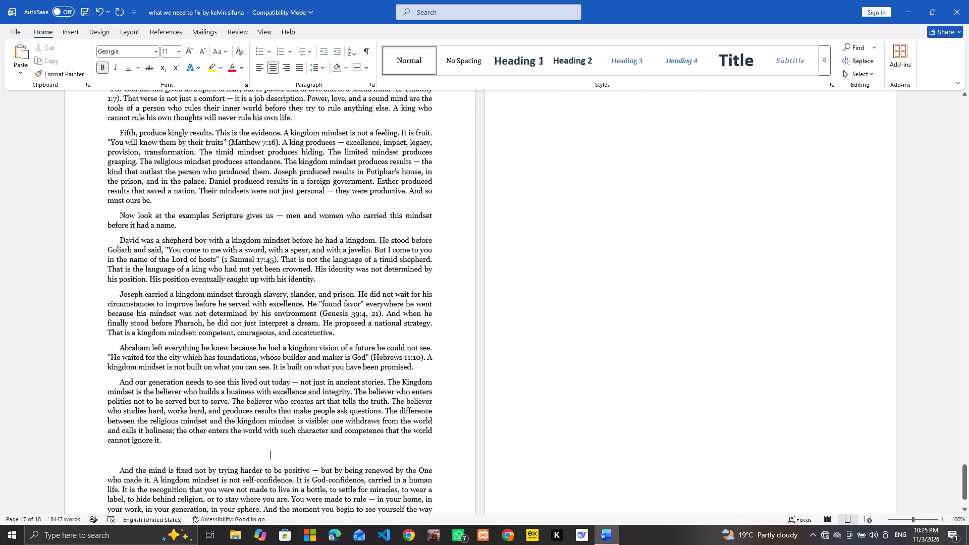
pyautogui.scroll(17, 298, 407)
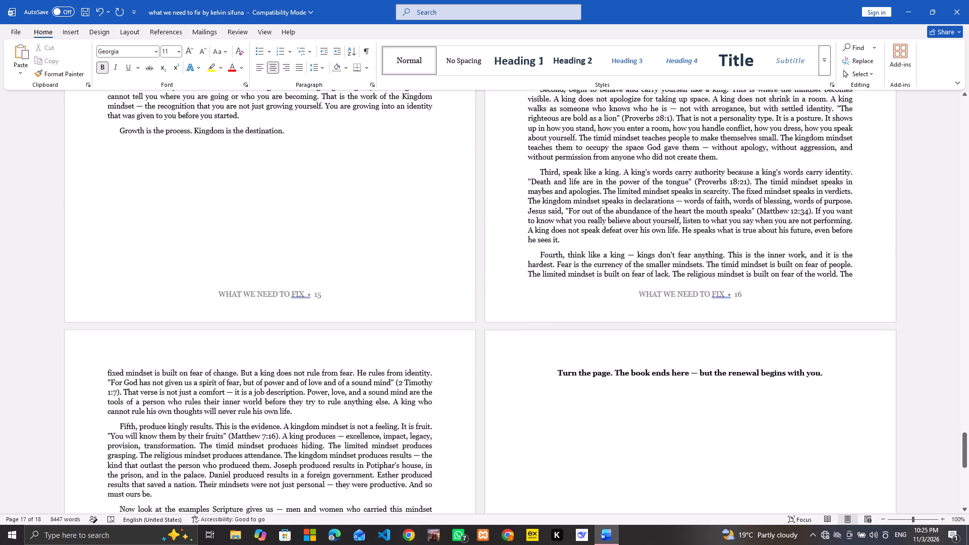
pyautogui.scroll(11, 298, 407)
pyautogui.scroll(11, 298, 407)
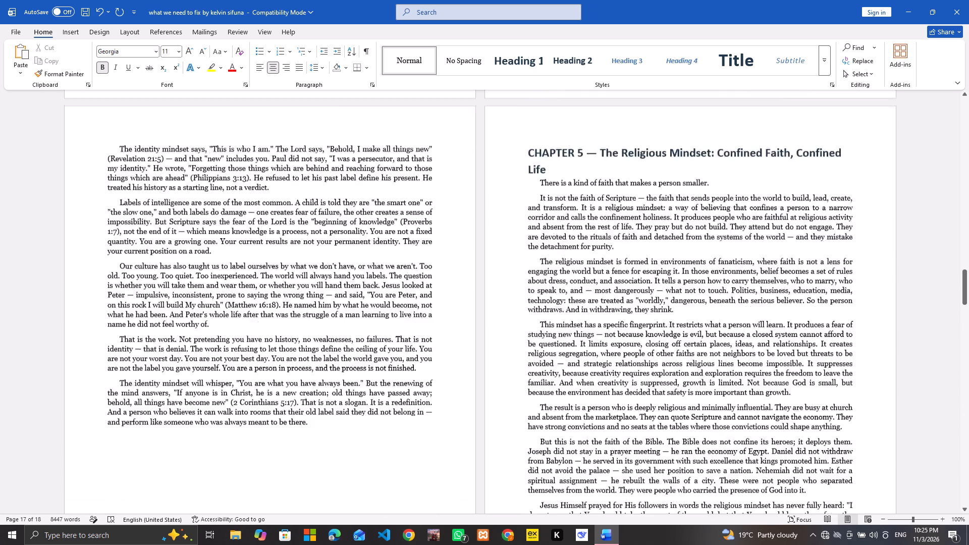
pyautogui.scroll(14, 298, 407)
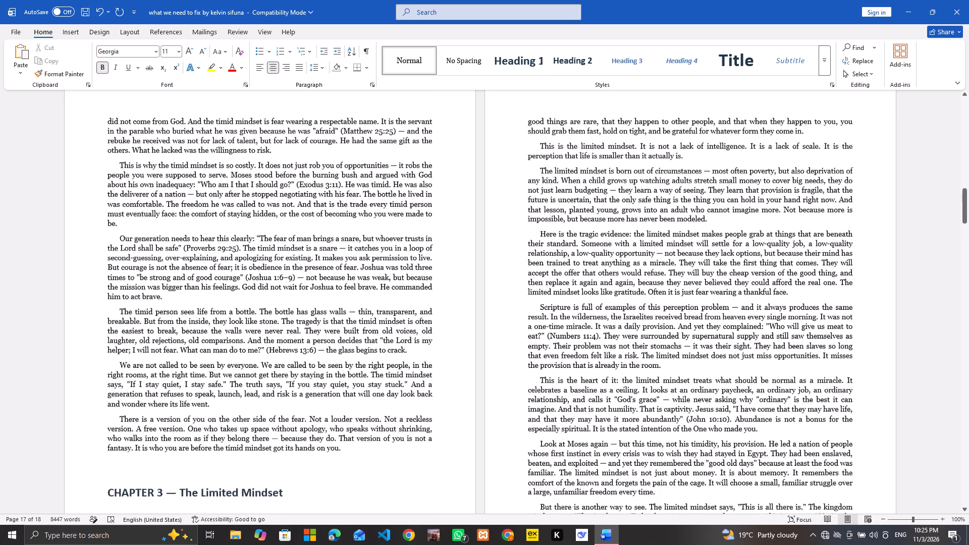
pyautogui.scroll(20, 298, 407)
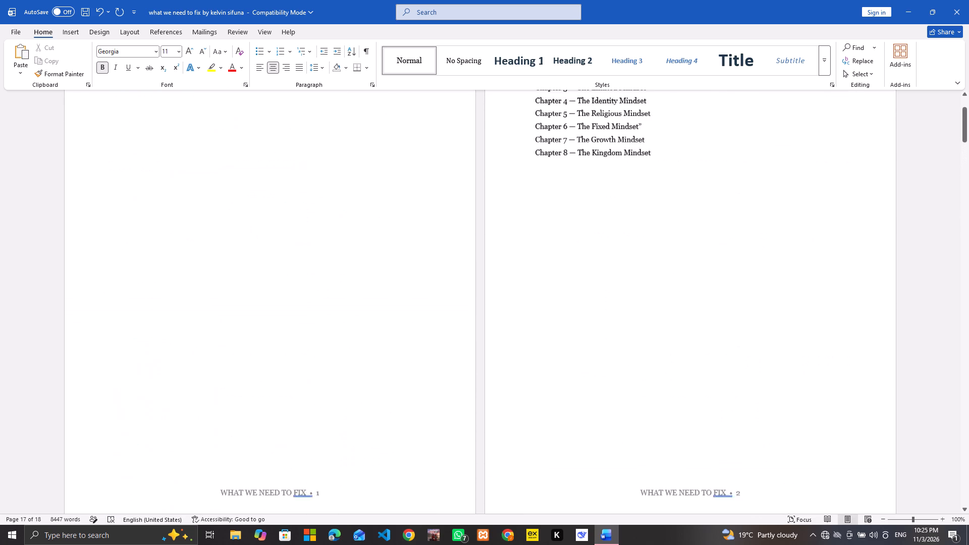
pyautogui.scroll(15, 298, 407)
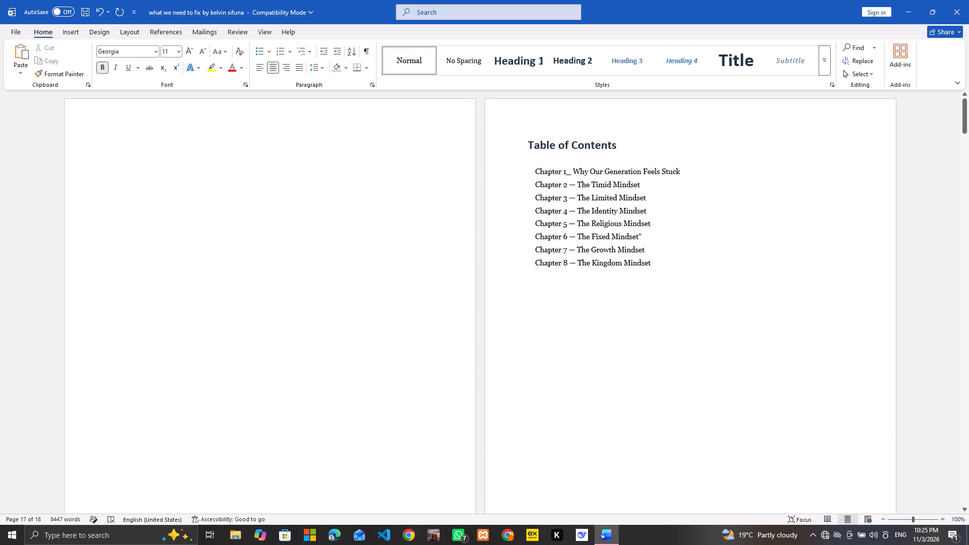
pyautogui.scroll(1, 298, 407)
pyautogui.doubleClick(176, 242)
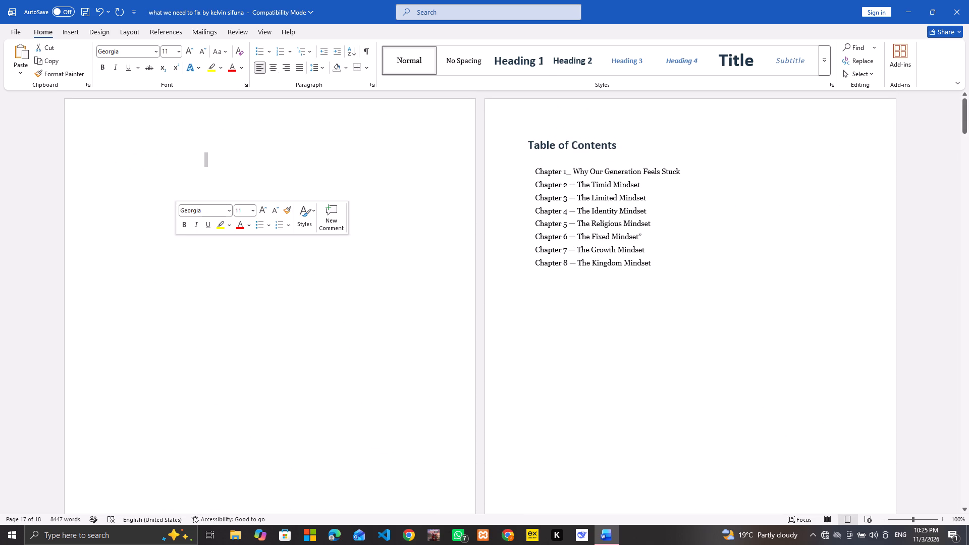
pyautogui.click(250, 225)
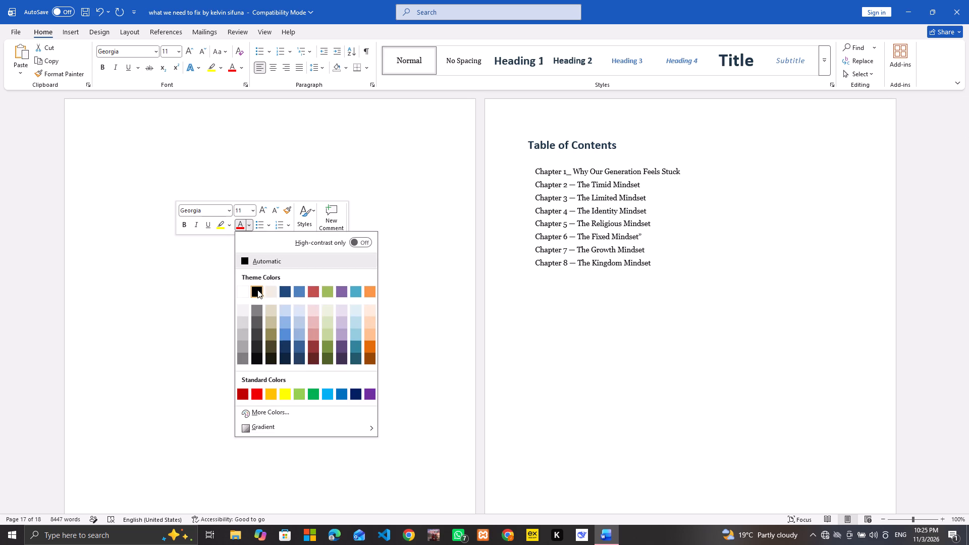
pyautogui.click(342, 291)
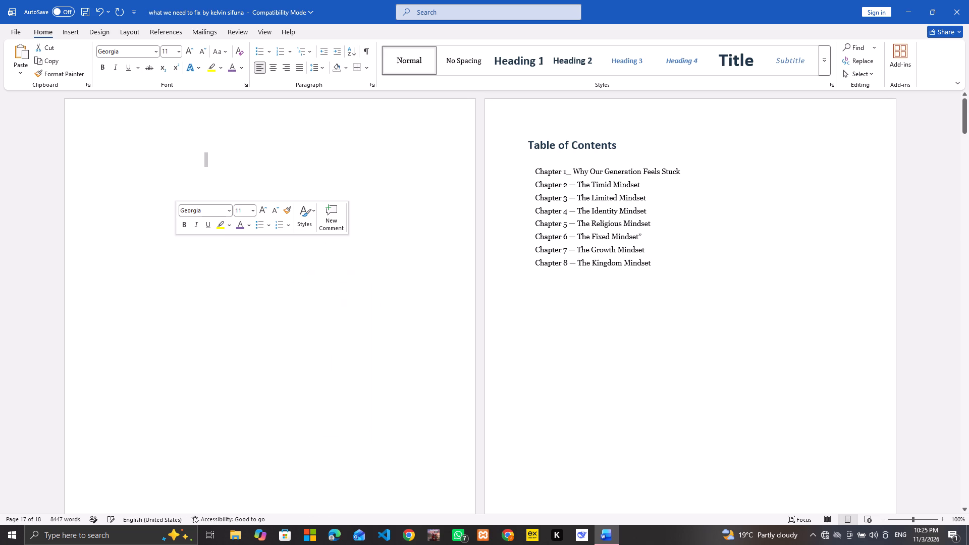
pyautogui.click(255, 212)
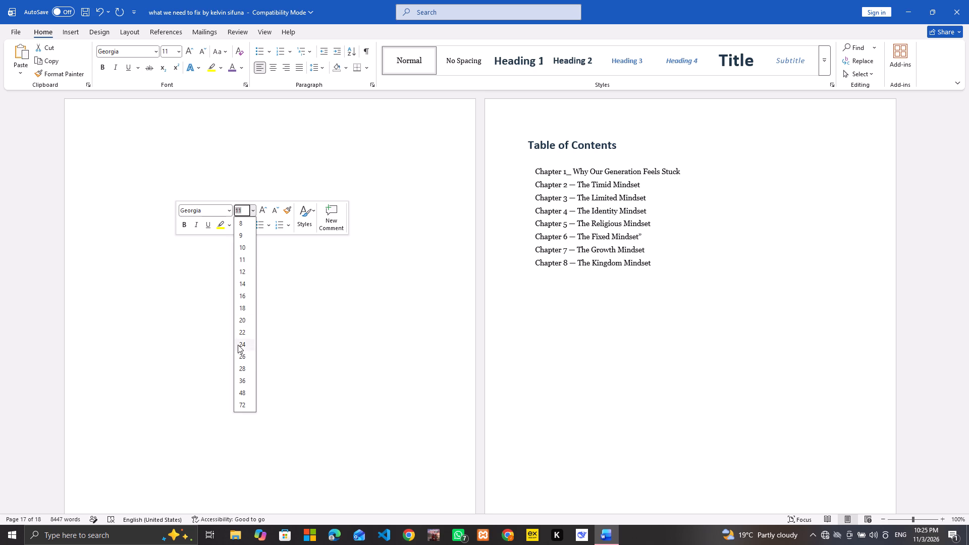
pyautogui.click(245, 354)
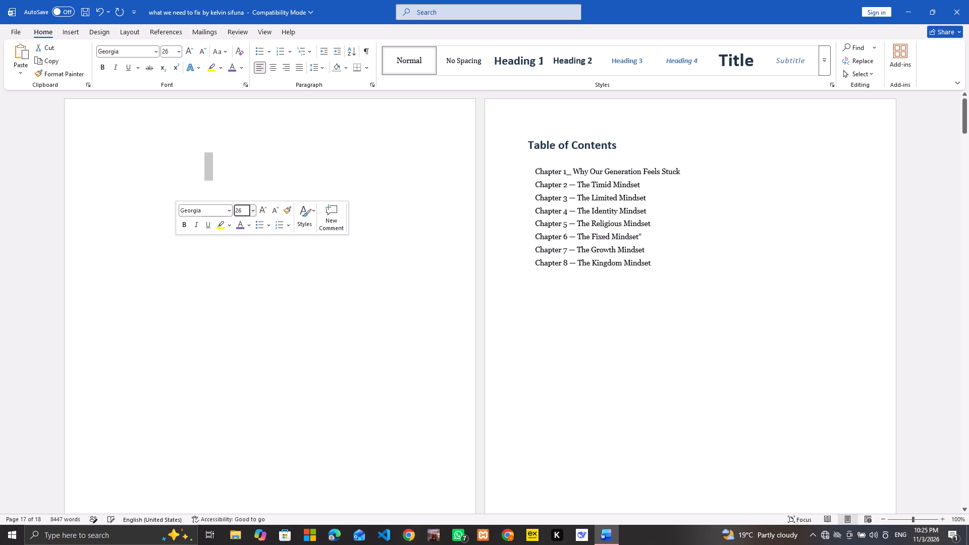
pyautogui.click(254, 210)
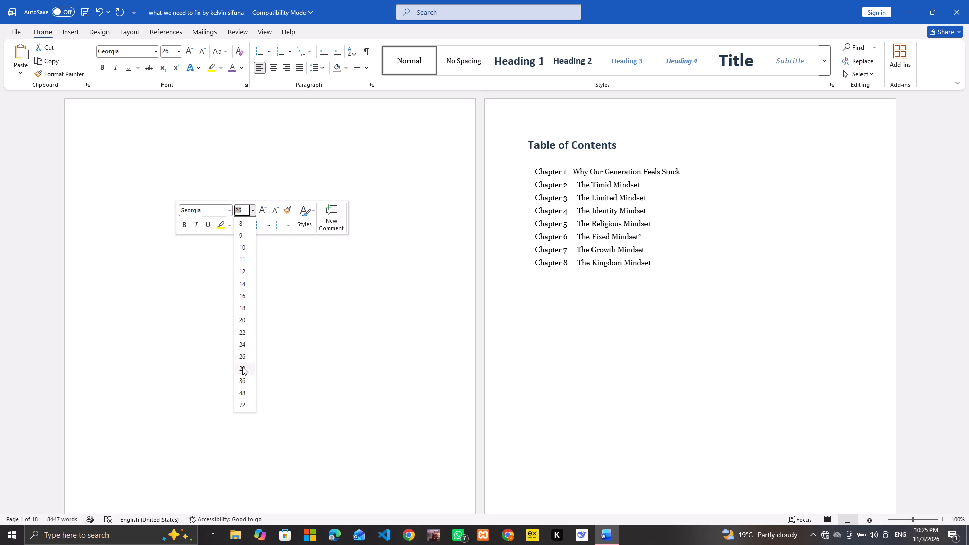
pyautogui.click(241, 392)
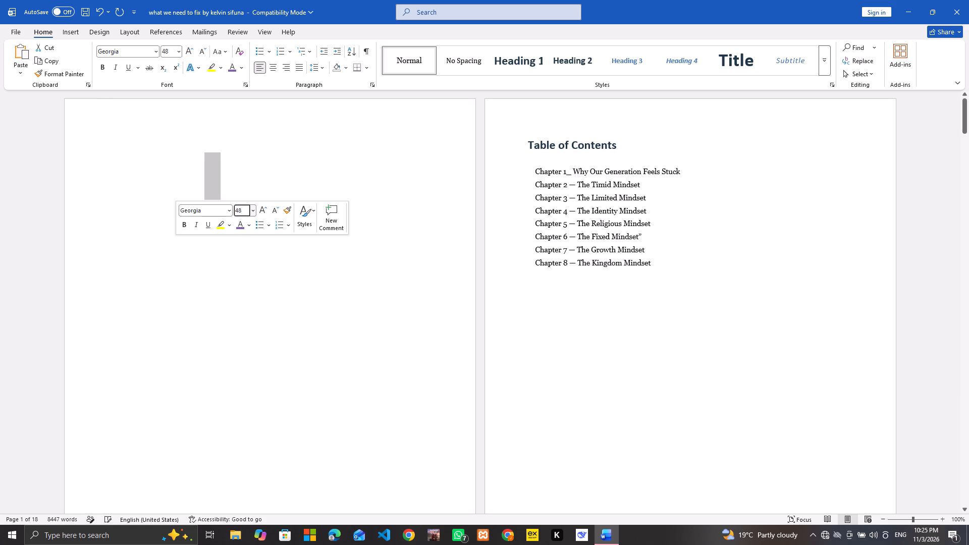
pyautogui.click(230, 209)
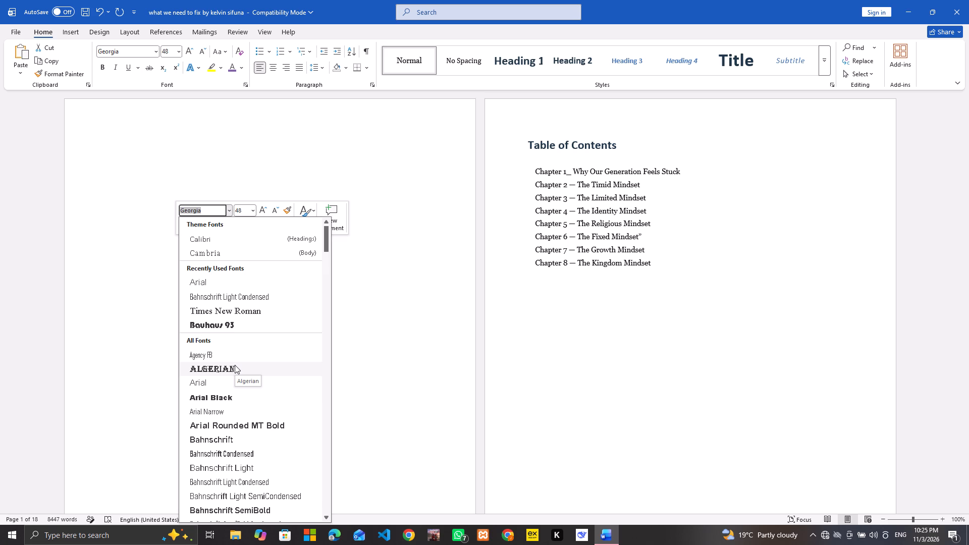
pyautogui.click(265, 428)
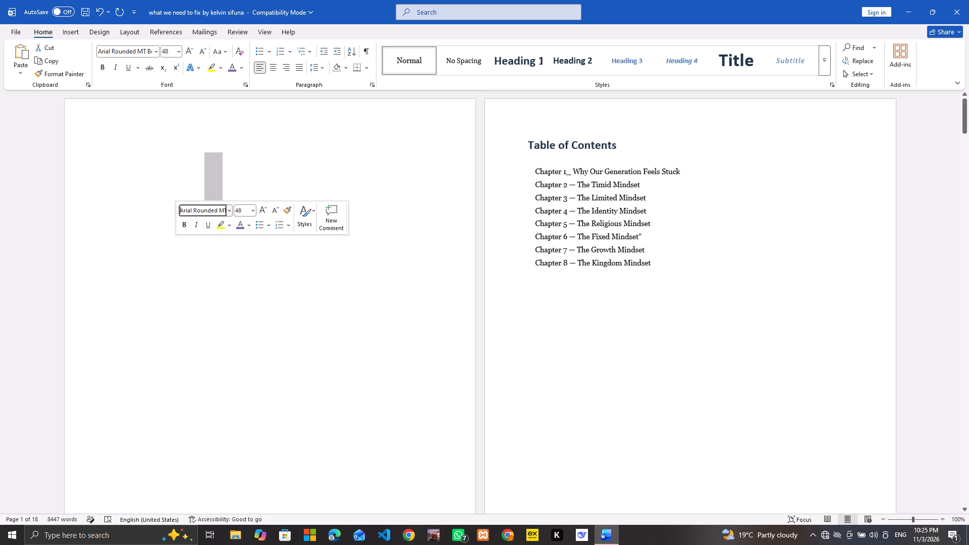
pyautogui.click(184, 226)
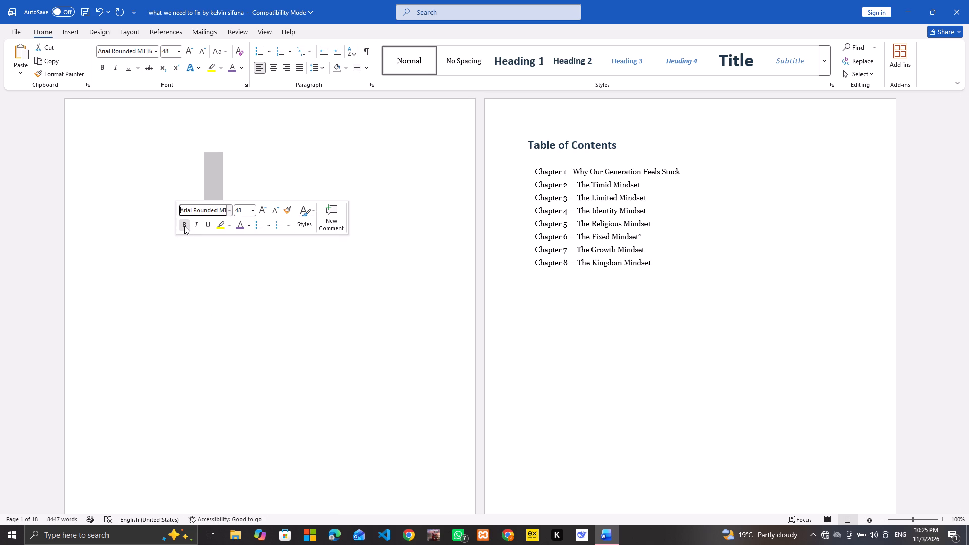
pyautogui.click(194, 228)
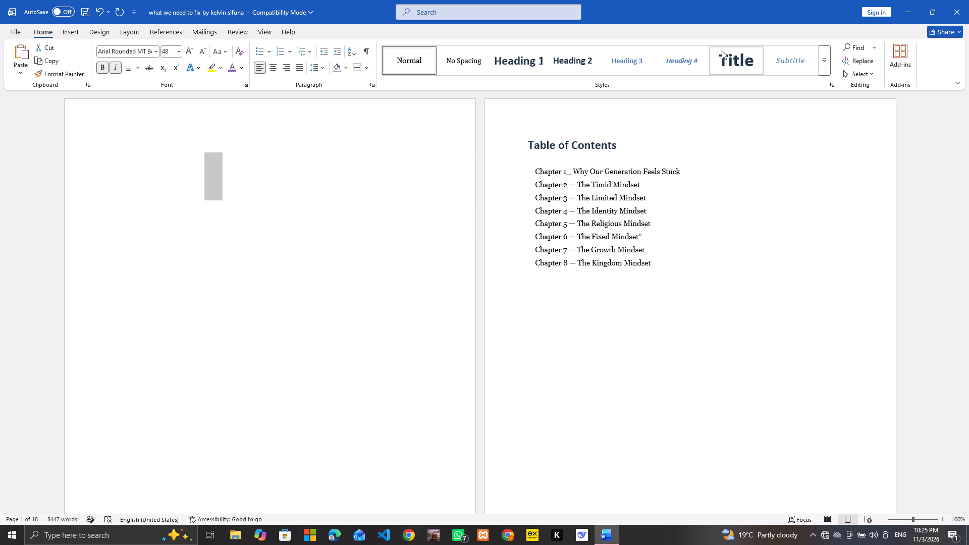
# Apply the Title style to the blank line on the empty first page.
pyautogui.click(734, 52)
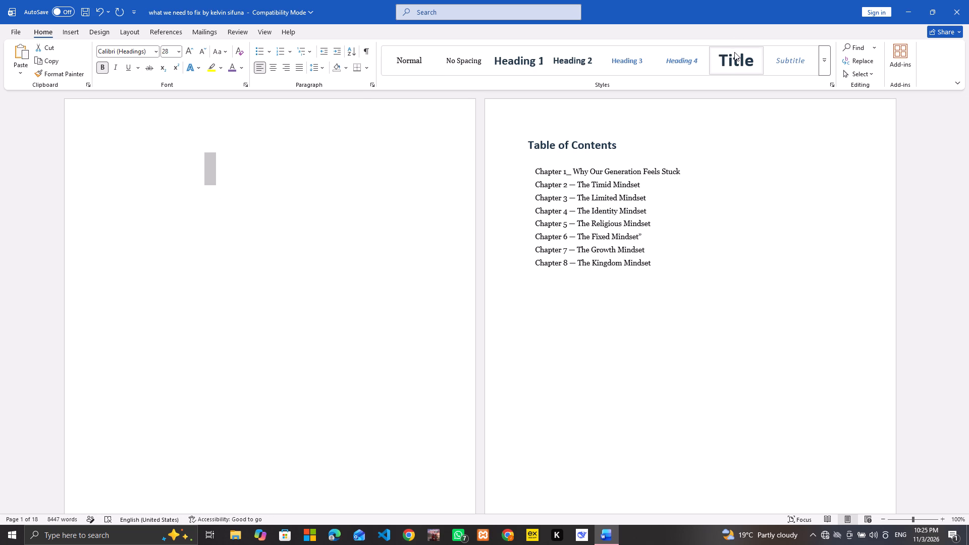
pyautogui.click(216, 157)
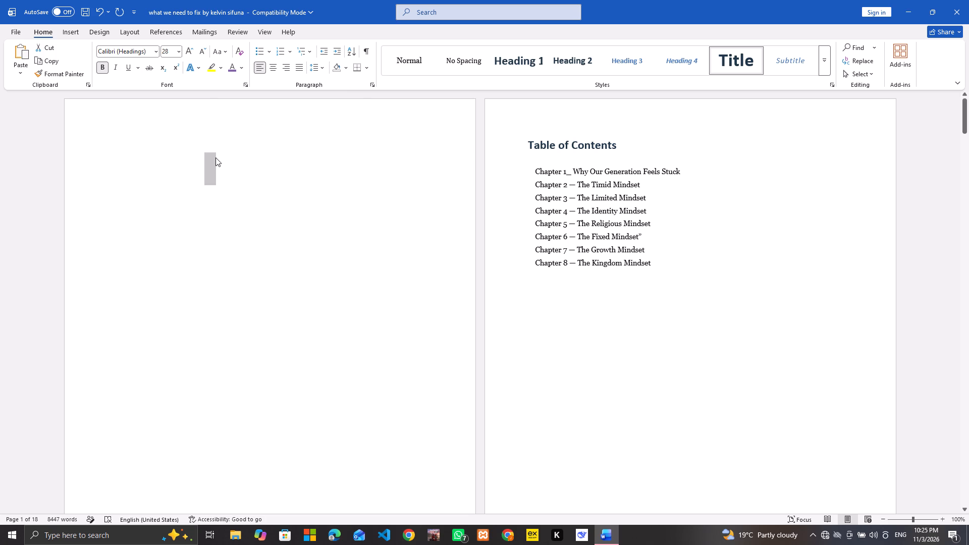
# Remove the blank page before the Table of Contents and add an empty line between the title line and that heading.
pyautogui.write('WH')
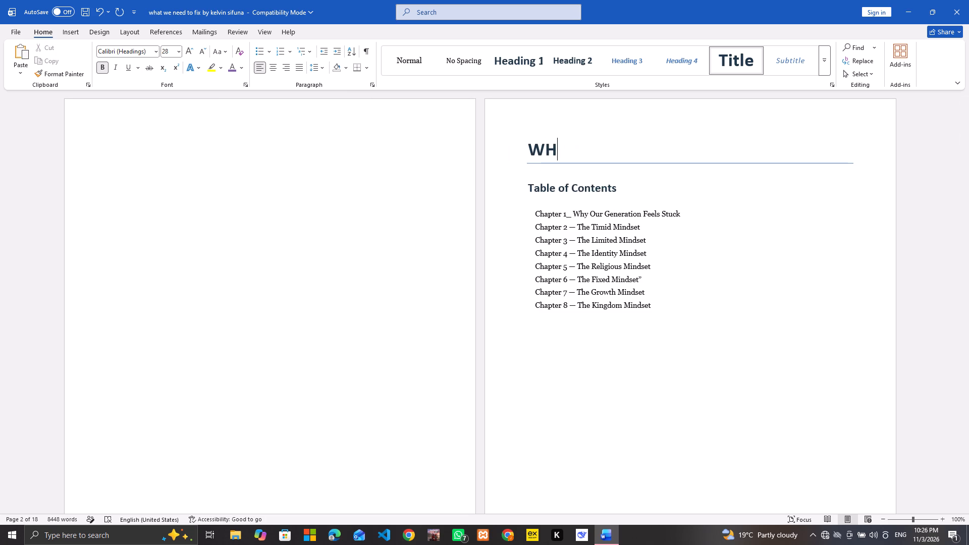
pyautogui.press('BackSpace')
pyautogui.press('BackSpace')
pyautogui.press('BackSpace')
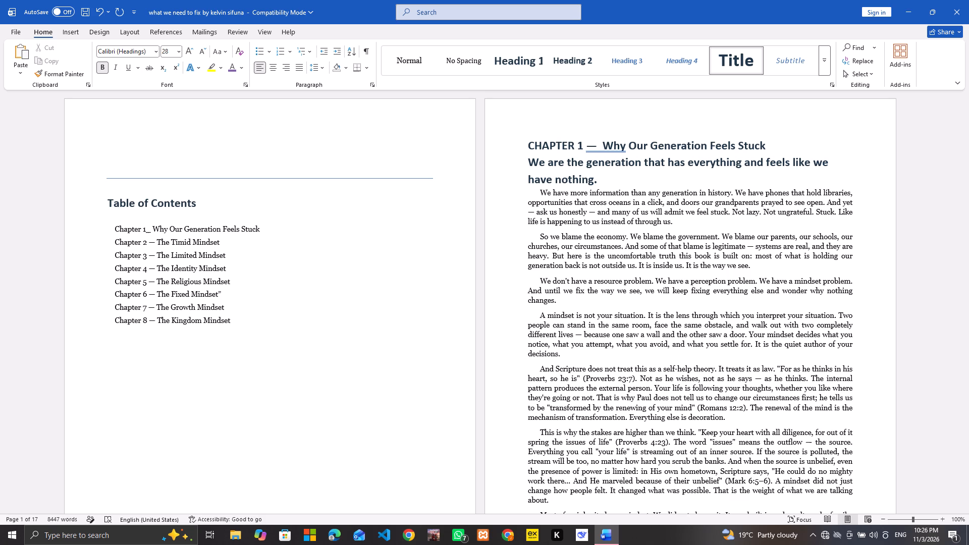
pyautogui.press('Return')
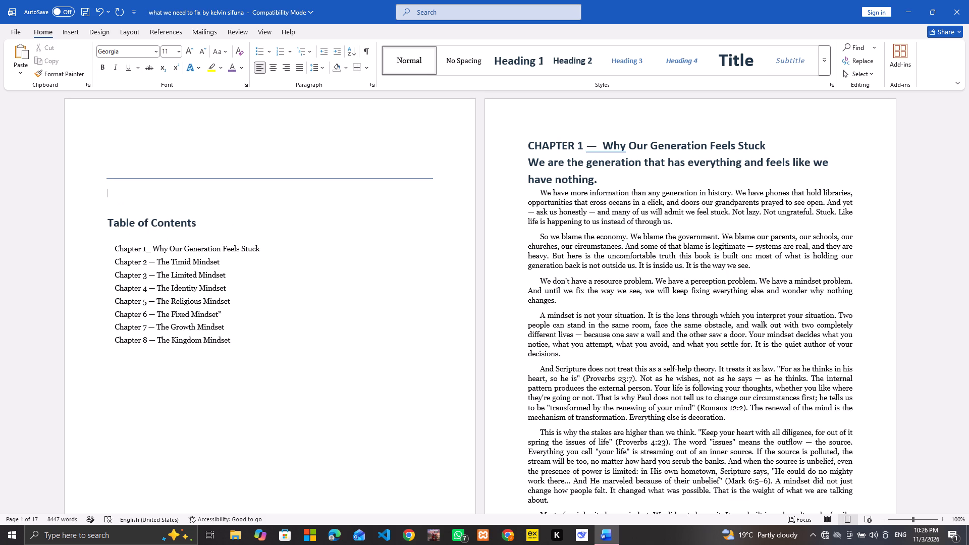
# Enter WHAT WE NEED TO FIX as the title on the empty Title-styled line above the Table of Contents.
pyautogui.scroll(4, 216, 157)
pyautogui.click(216, 157)
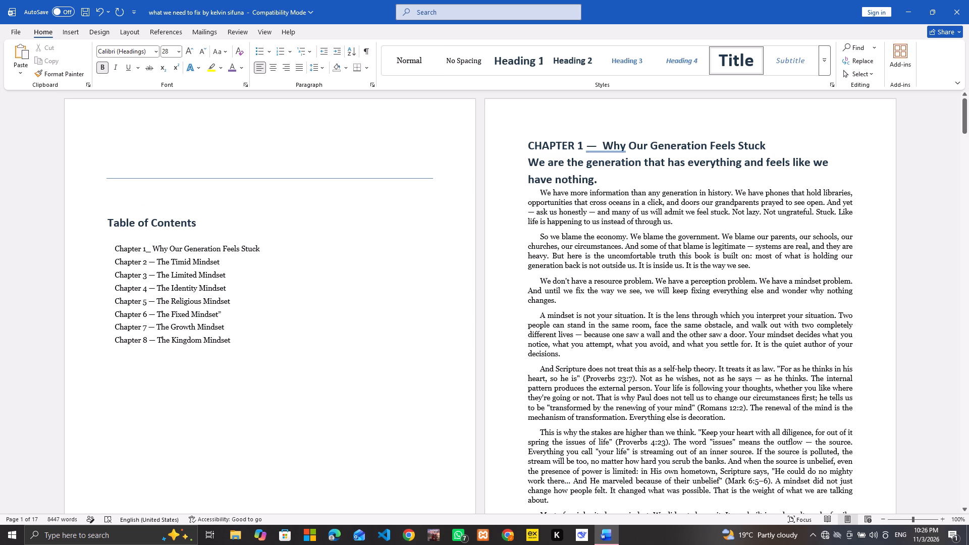
pyautogui.click(136, 170)
pyautogui.write('WHAT')
pyautogui.press('space')
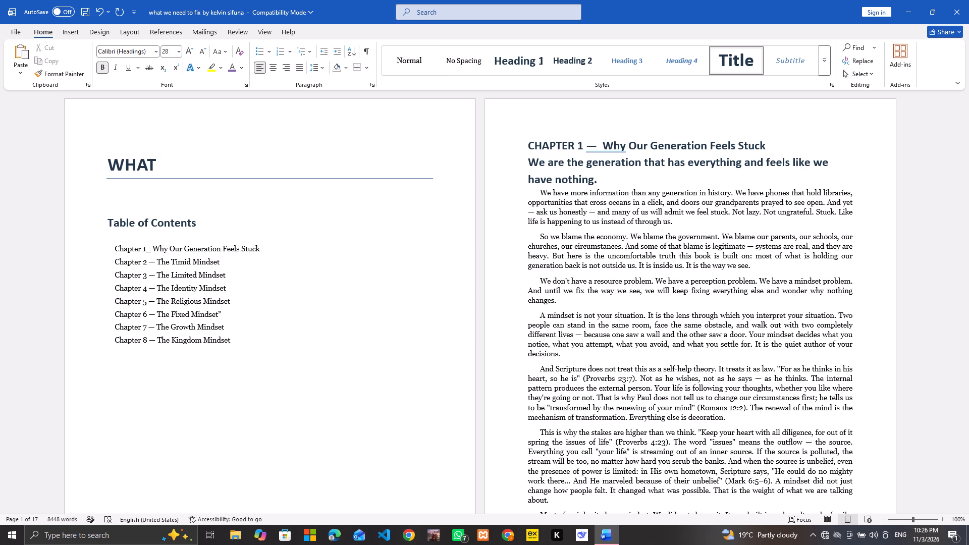
pyautogui.write('WE')
pyautogui.press('space')
pyautogui.press('n')
pyautogui.write('EED')
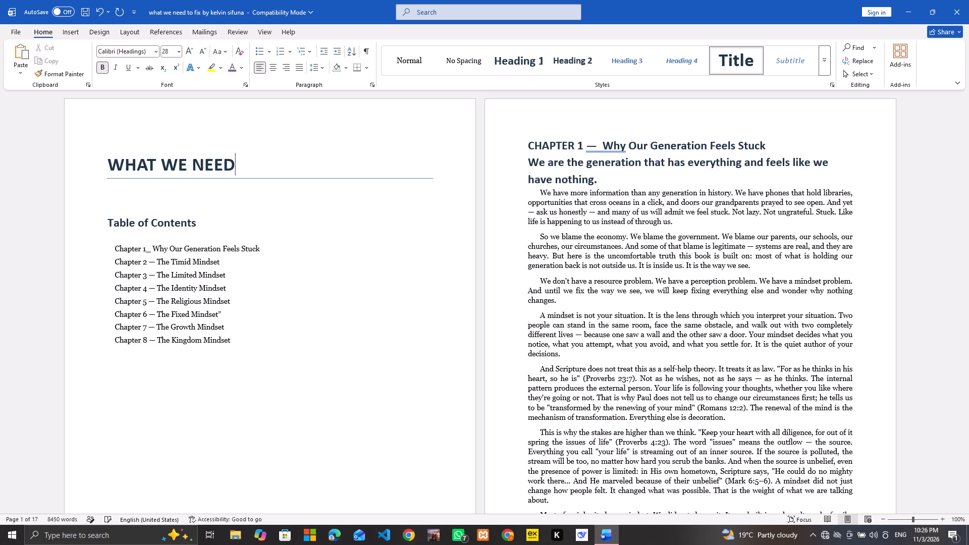
pyautogui.press('space')
pyautogui.press('t')
pyautogui.write('O F')
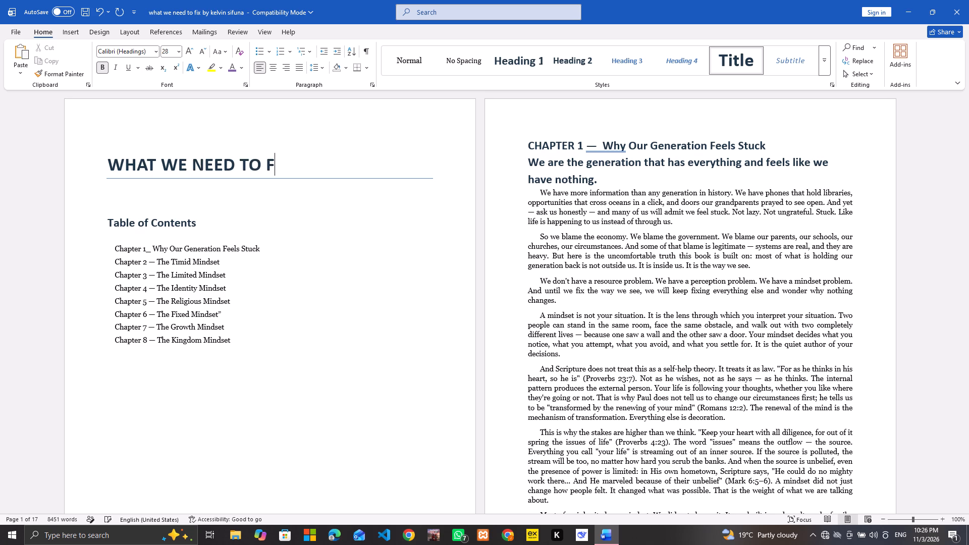
pyautogui.press('i')
pyautogui.press('x')
# Look through the whole document from the title page to the last page and back to check its layout.
pyautogui.scroll(-20, 136, 170)
pyautogui.scroll(-11, 136, 170)
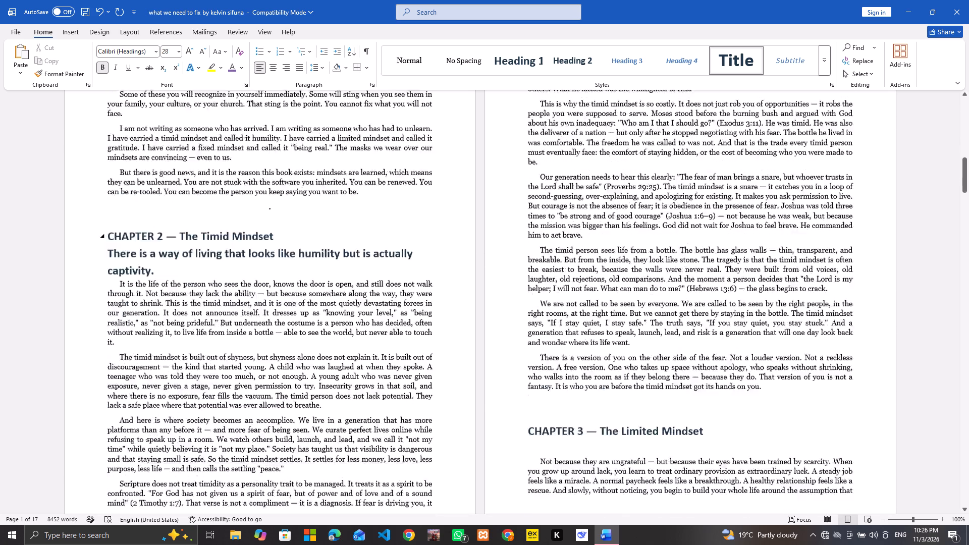
pyautogui.scroll(-19, 136, 170)
pyautogui.scroll(-5, 136, 170)
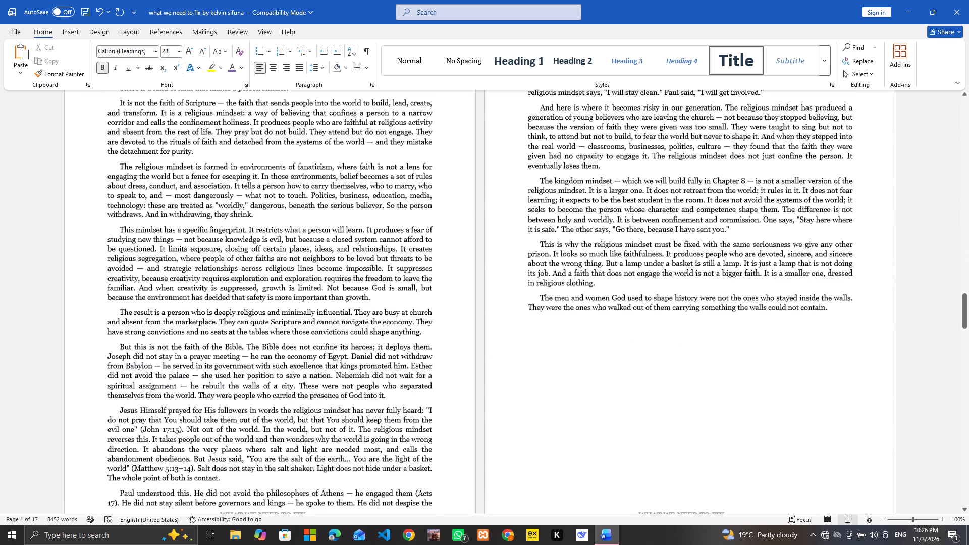
pyautogui.scroll(-17, 136, 170)
pyautogui.scroll(-12, 136, 170)
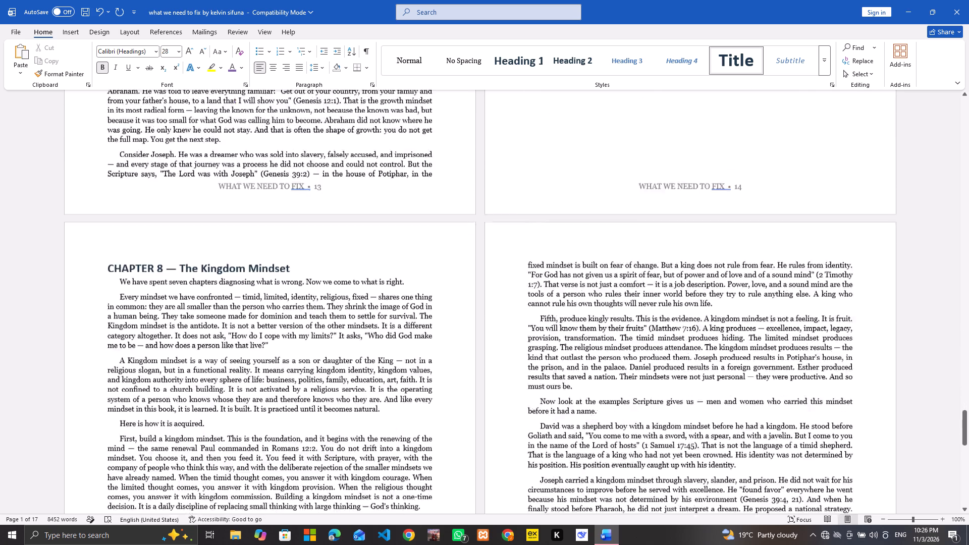
pyautogui.scroll(-19, 136, 170)
pyautogui.scroll(-4, 136, 170)
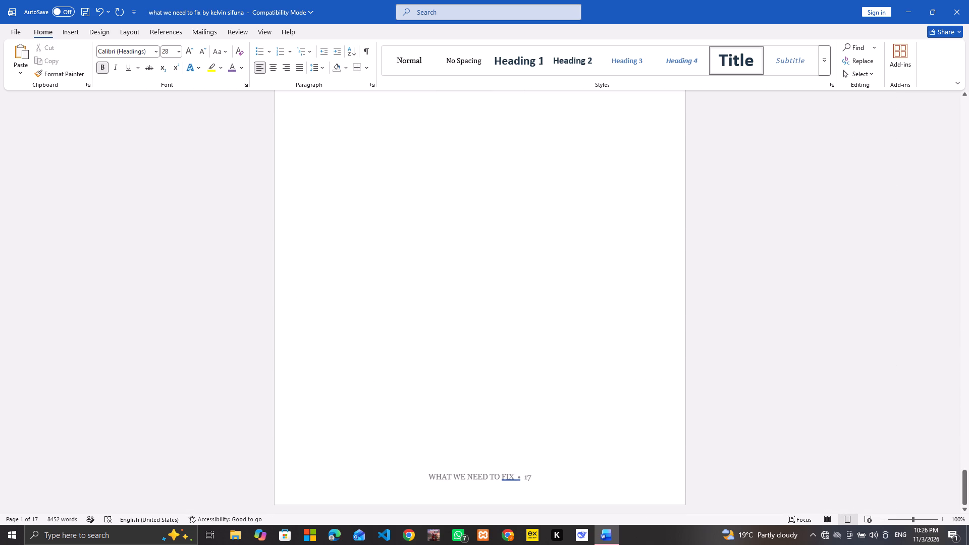
pyautogui.scroll(5, 136, 170)
pyautogui.scroll(20, 136, 170)
pyautogui.scroll(11, 136, 170)
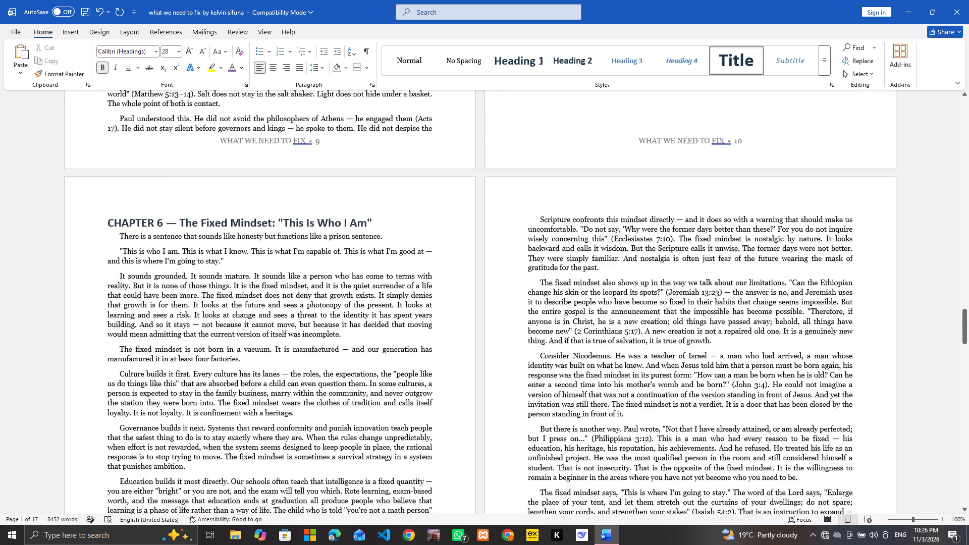
pyautogui.scroll(20, 136, 170)
pyautogui.scroll(19, 136, 170)
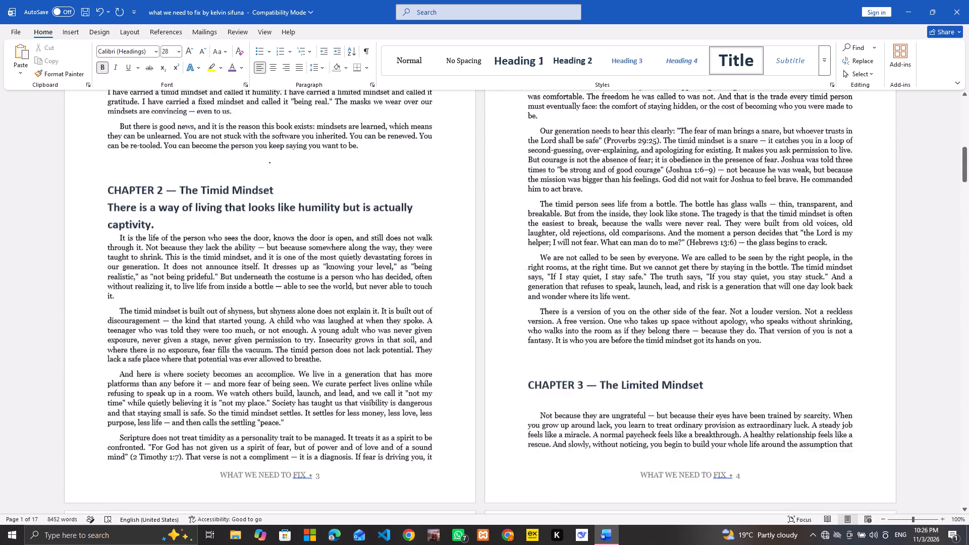
pyautogui.scroll(19, 136, 170)
pyautogui.scroll(7, 136, 170)
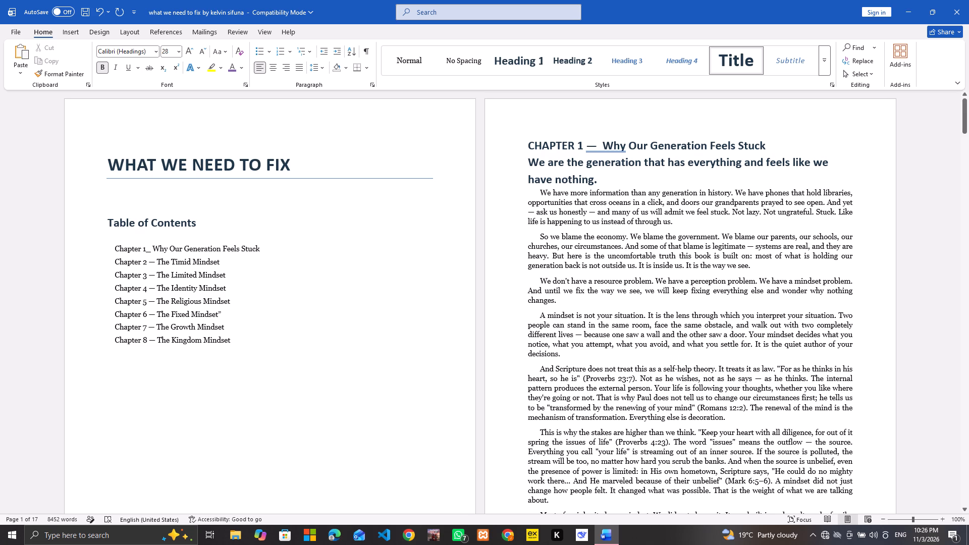
# Insert a blank page before the WHAT WE NEED TO FIX title.
pyautogui.click(86, 156)
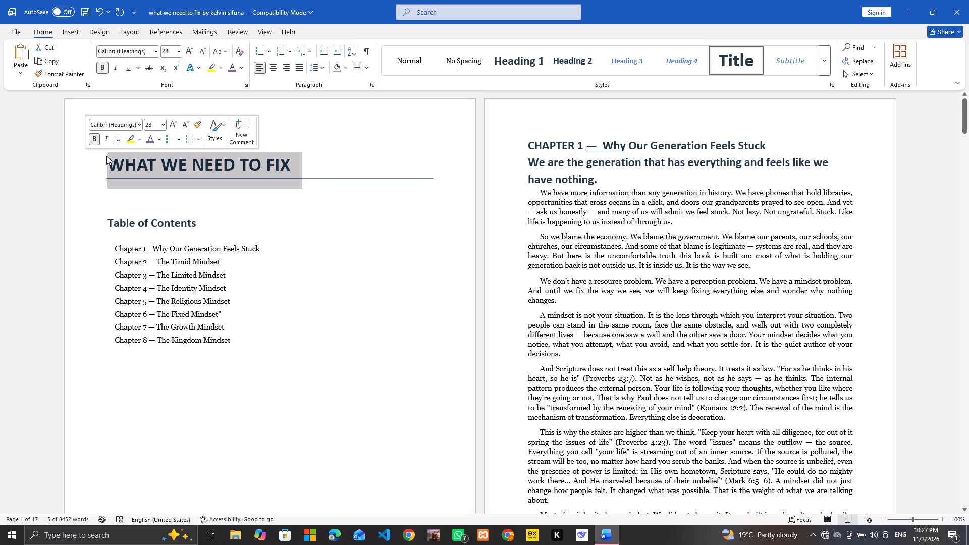
pyautogui.click(103, 156)
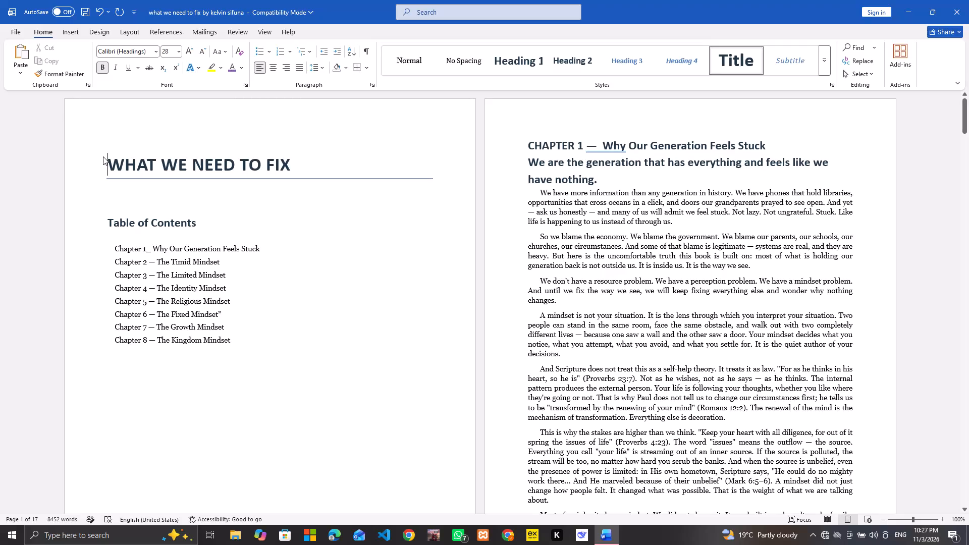
pyautogui.click(70, 26)
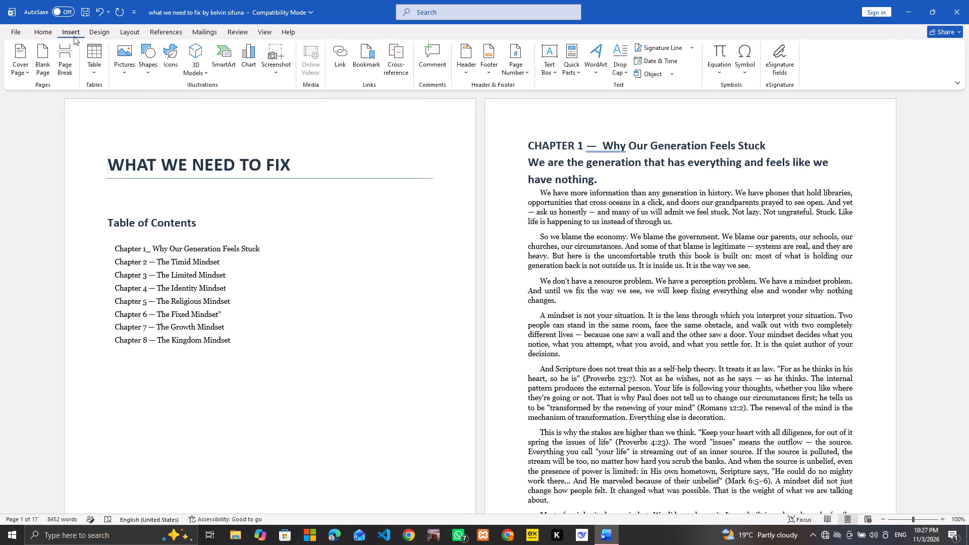
pyautogui.click(59, 64)
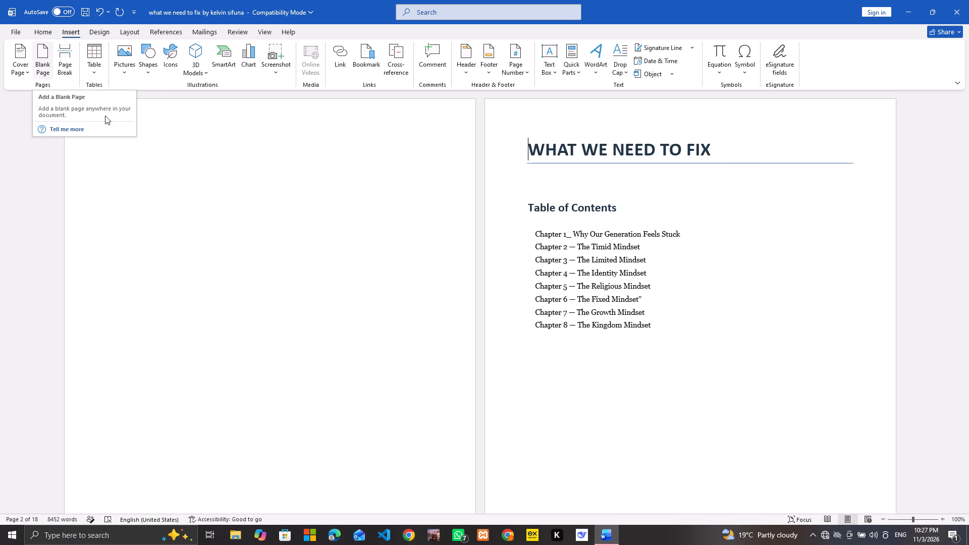
# Start an indented text line near the top of the new blank first page, trying out W characters and leaving the line empty.
pyautogui.click(176, 195)
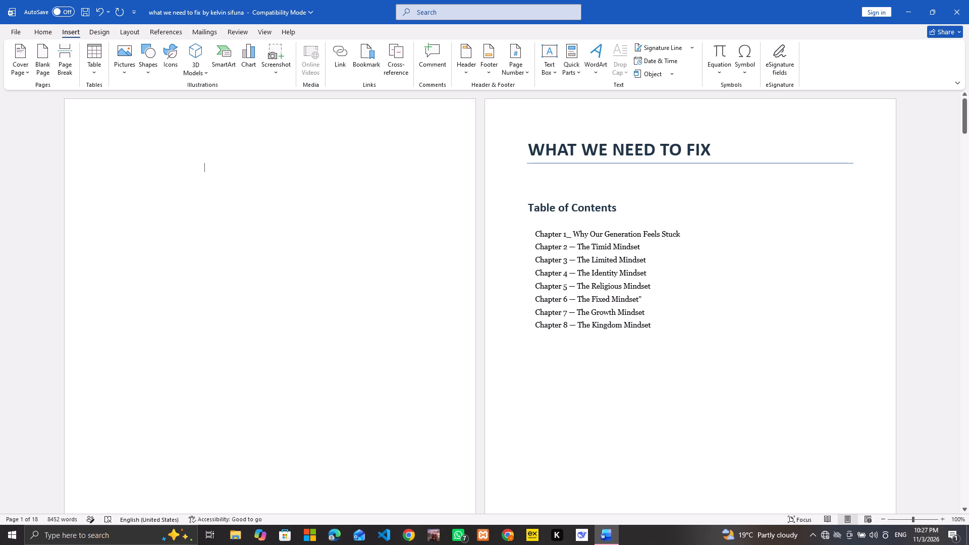
pyautogui.write('WW')
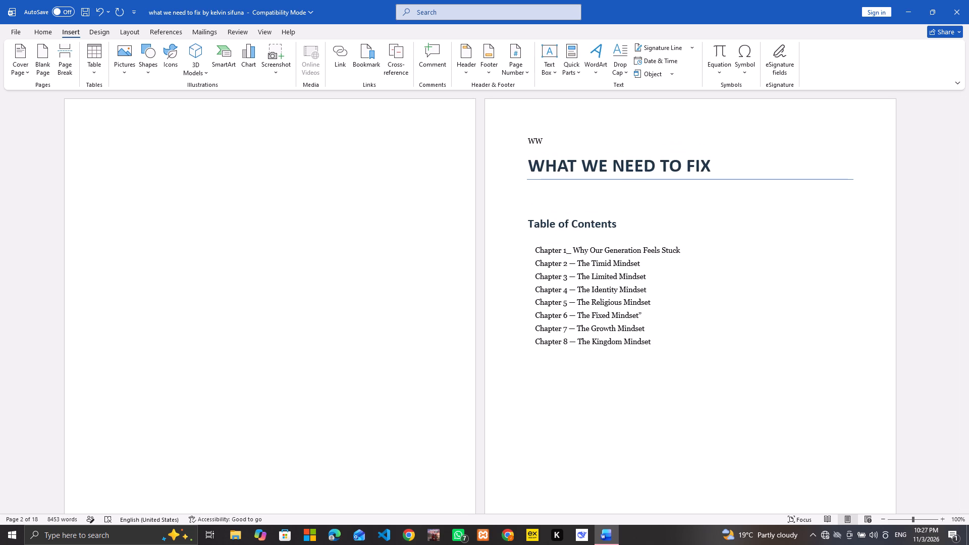
pyautogui.click(187, 182)
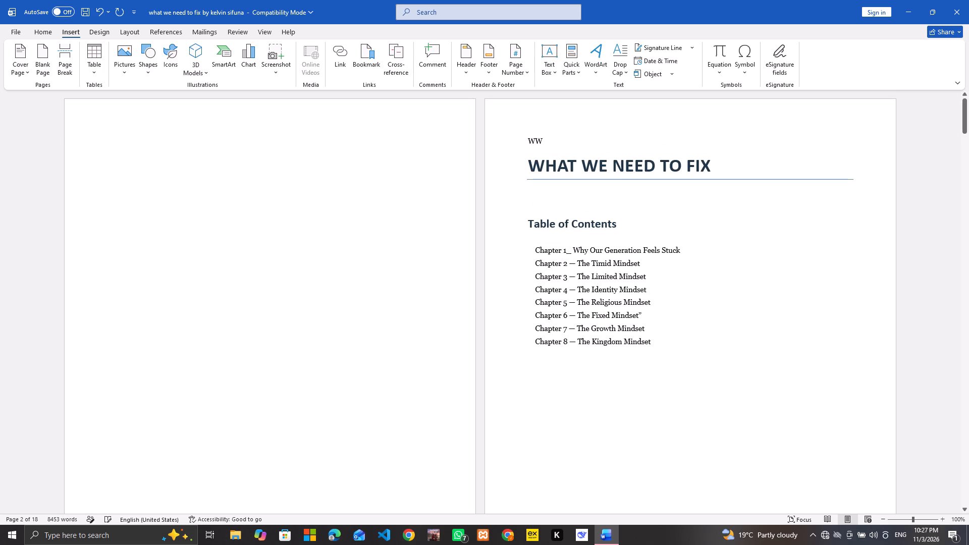
pyautogui.tripleClick(187, 182)
pyautogui.click(187, 182)
pyautogui.press('w')
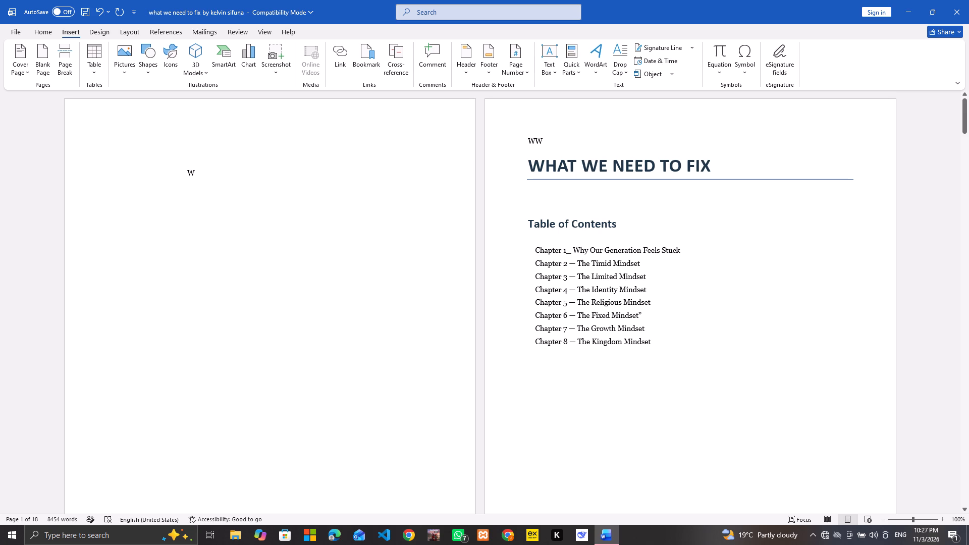
pyautogui.click(193, 170)
pyautogui.press('BackSpace')
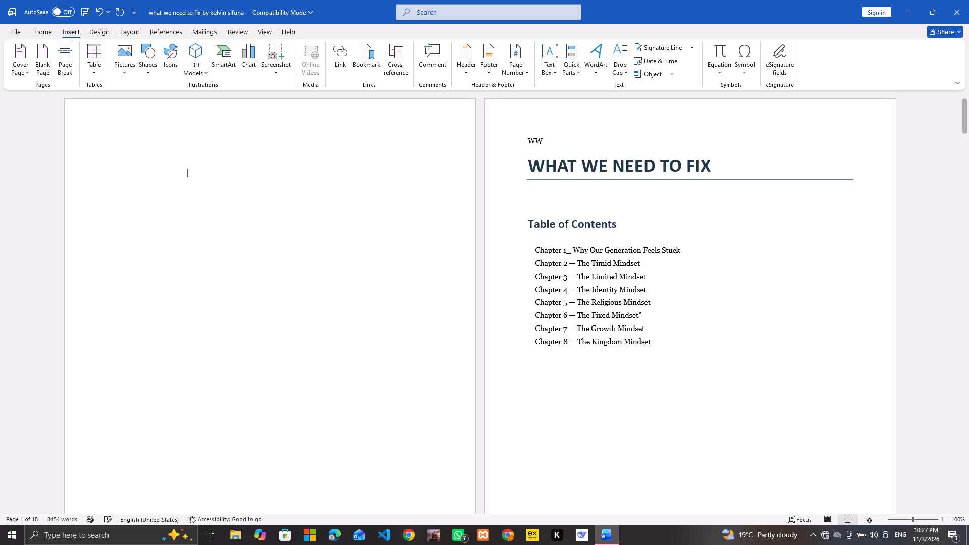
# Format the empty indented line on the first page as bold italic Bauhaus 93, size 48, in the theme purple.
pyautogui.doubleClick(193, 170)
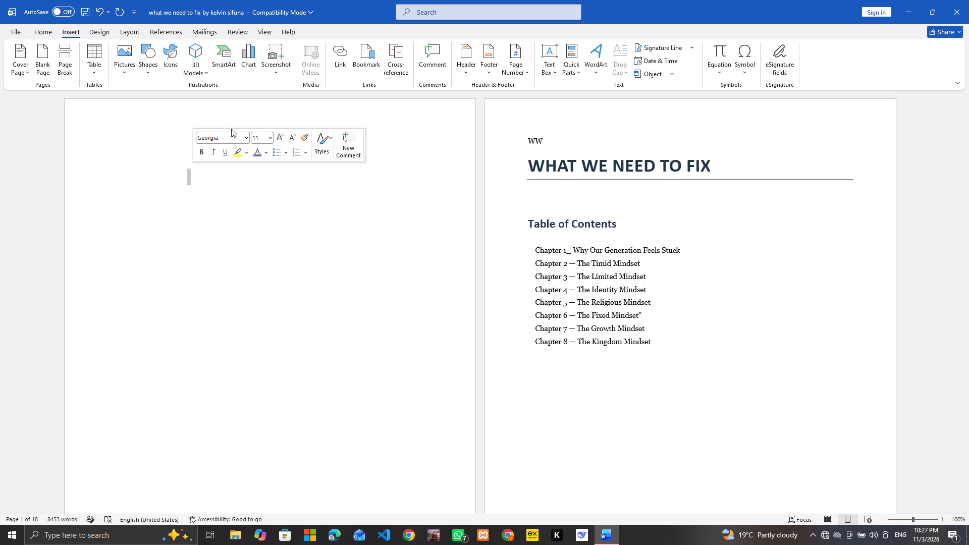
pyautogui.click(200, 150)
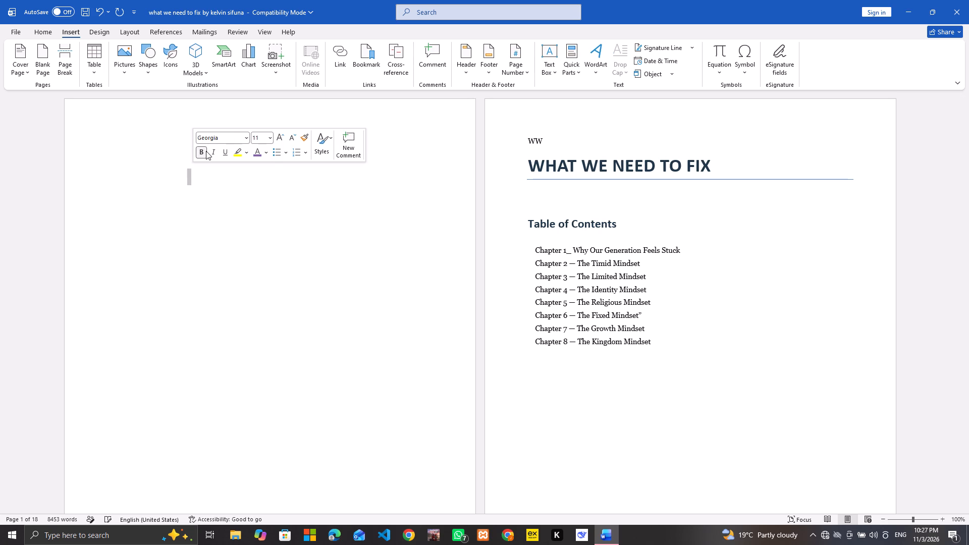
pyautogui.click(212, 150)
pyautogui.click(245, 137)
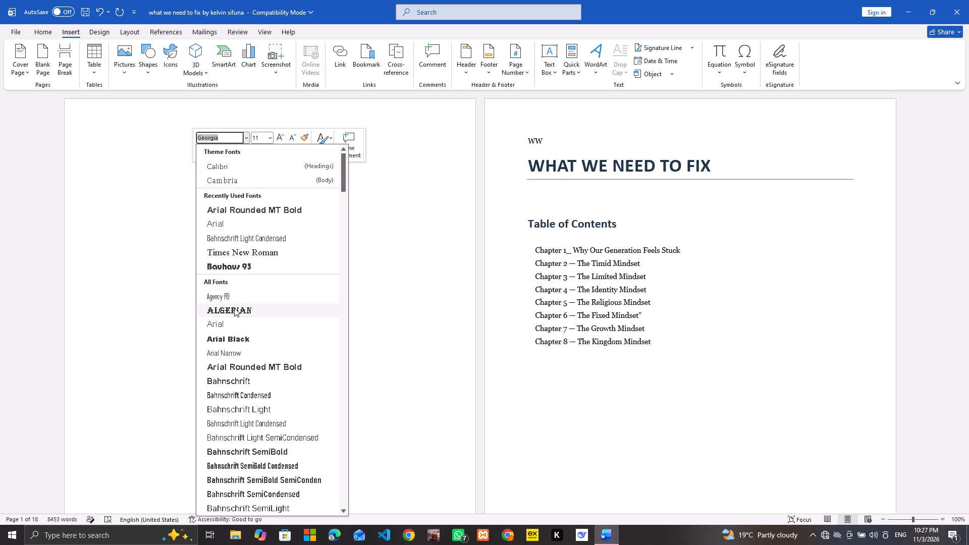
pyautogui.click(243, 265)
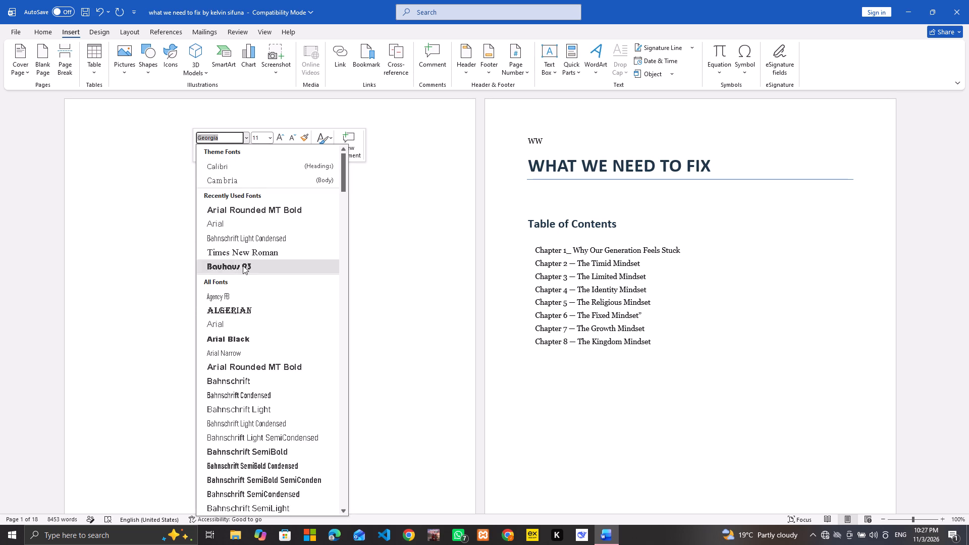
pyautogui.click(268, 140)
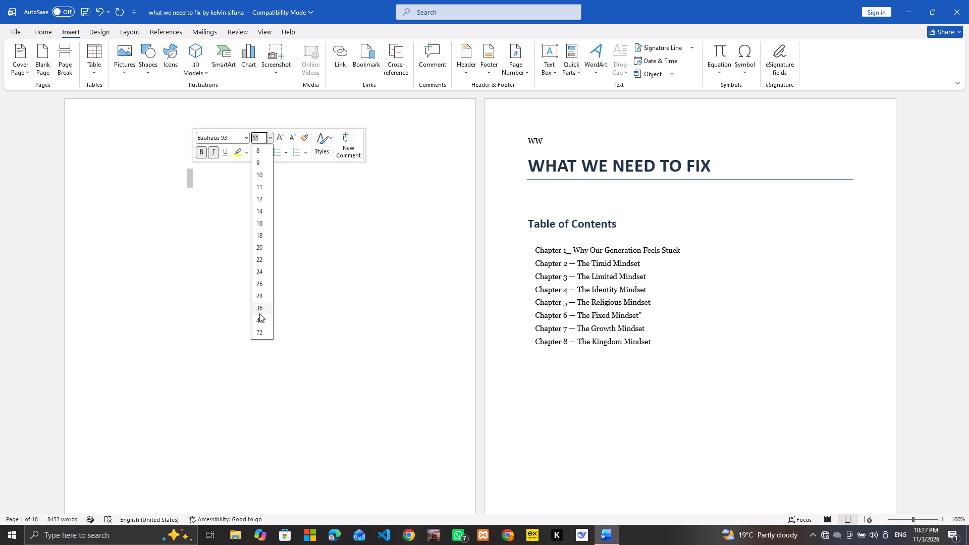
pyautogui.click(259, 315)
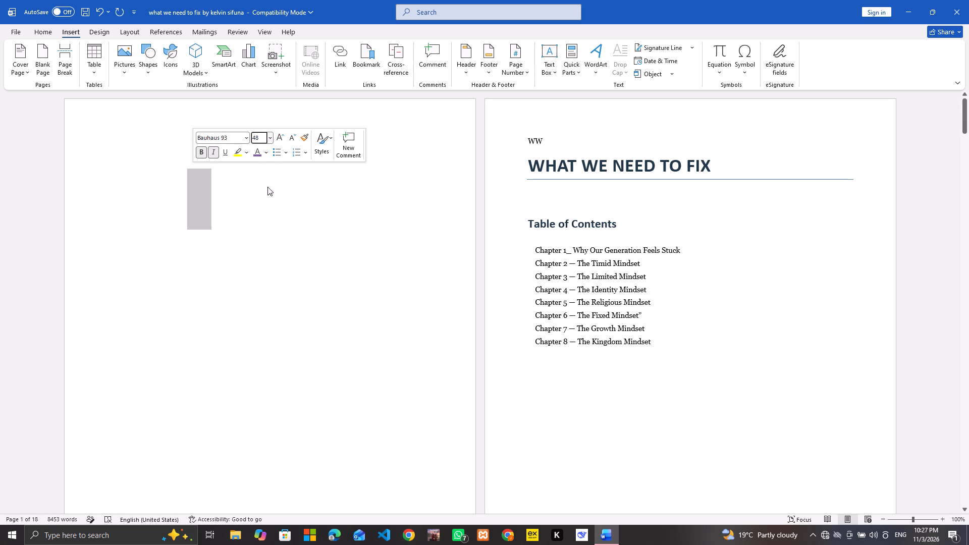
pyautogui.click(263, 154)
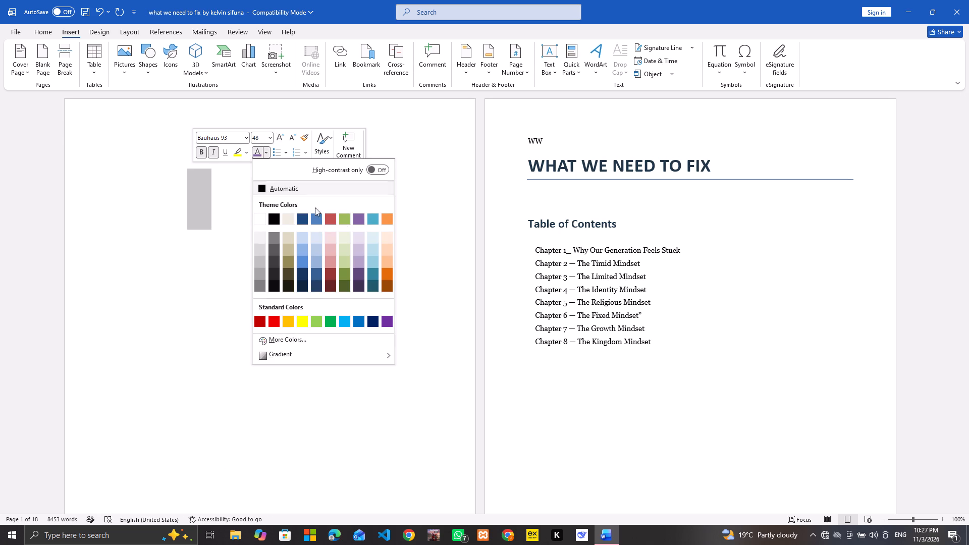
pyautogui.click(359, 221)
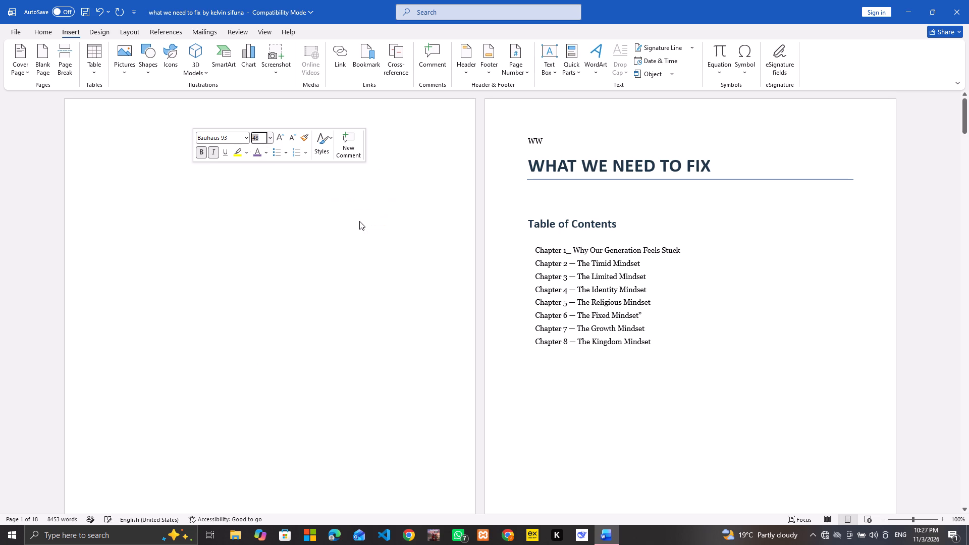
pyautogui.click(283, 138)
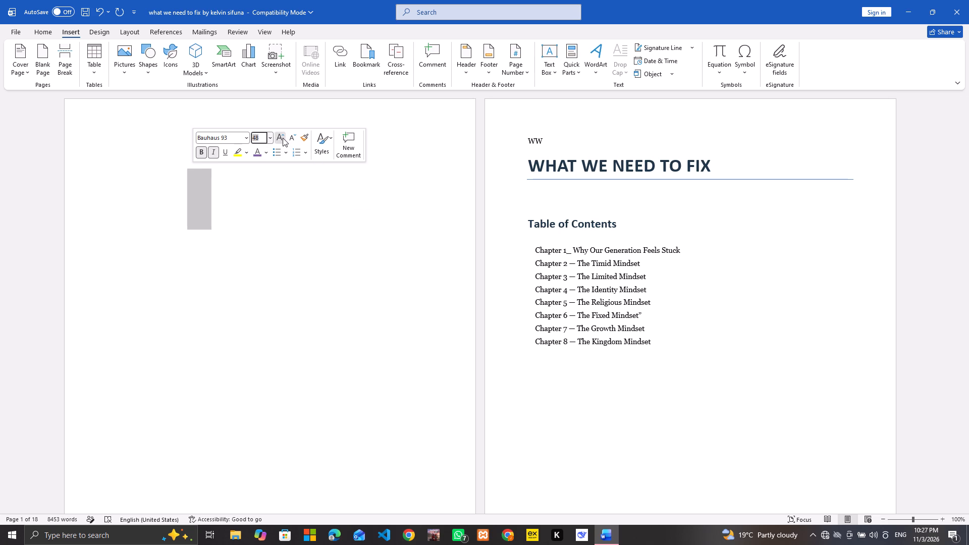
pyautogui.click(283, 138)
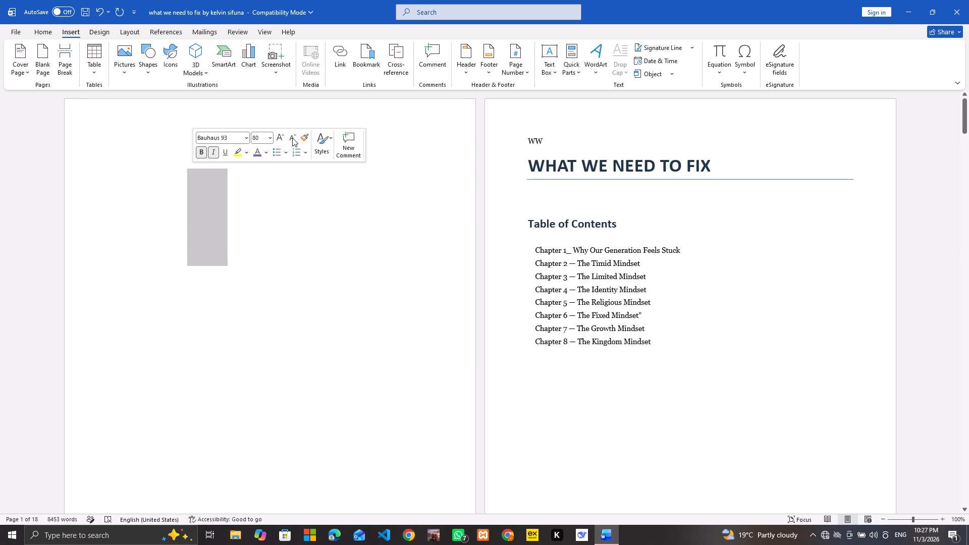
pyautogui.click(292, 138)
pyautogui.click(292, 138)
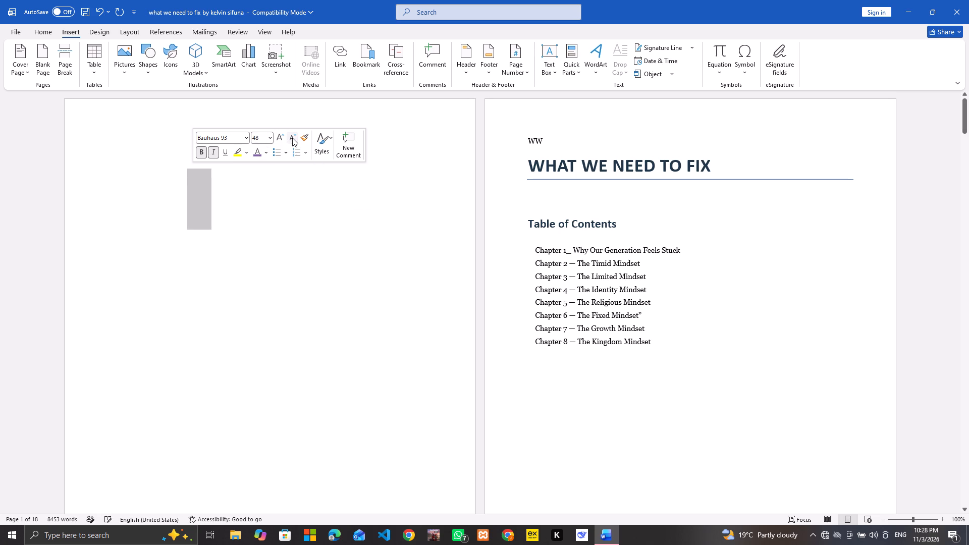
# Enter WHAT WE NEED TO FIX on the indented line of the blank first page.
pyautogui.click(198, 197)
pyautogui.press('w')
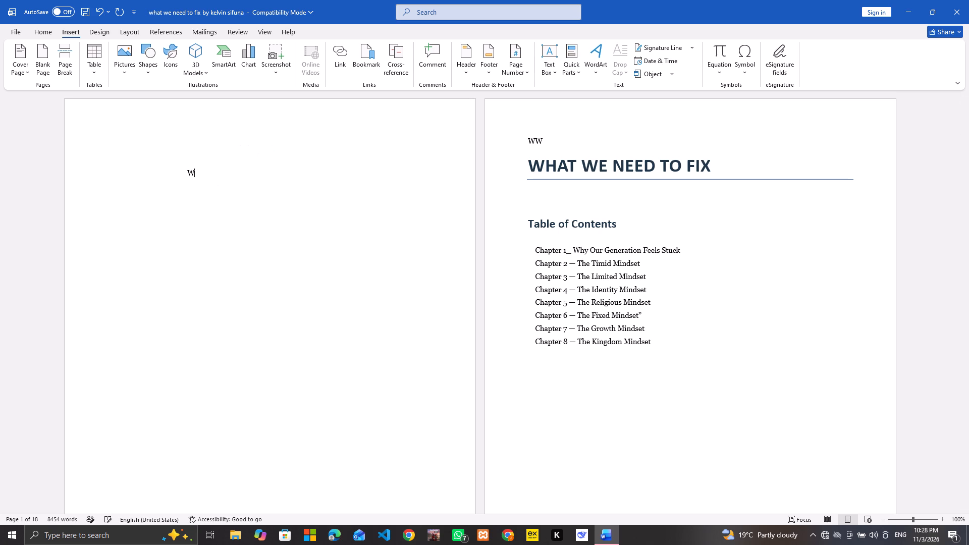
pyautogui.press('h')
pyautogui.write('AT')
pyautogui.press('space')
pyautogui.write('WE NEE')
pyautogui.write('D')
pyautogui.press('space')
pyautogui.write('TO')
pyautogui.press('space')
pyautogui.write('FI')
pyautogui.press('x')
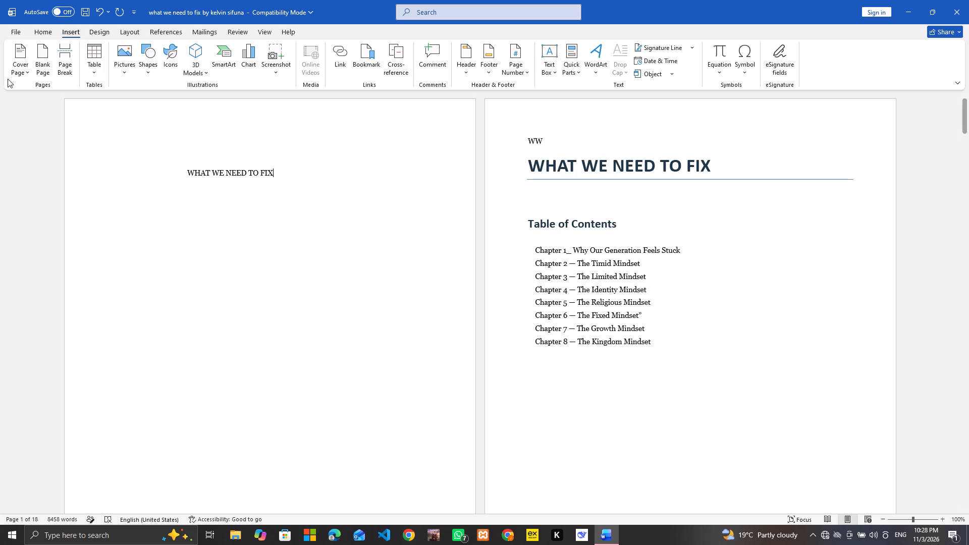
# Insert the built-in Whisp cover page at the start of the document.
pyautogui.click(19, 62)
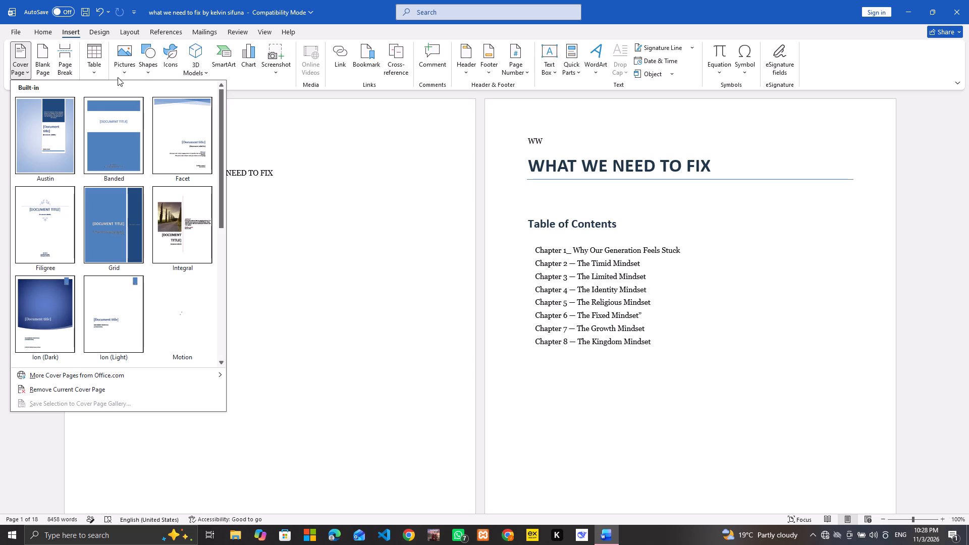
pyautogui.scroll(-2, 111, 163)
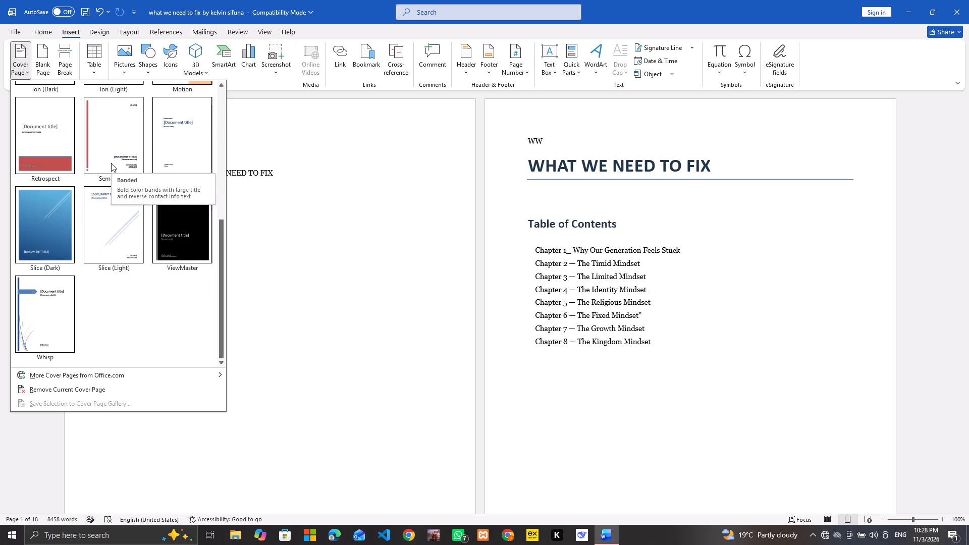
pyautogui.click(43, 313)
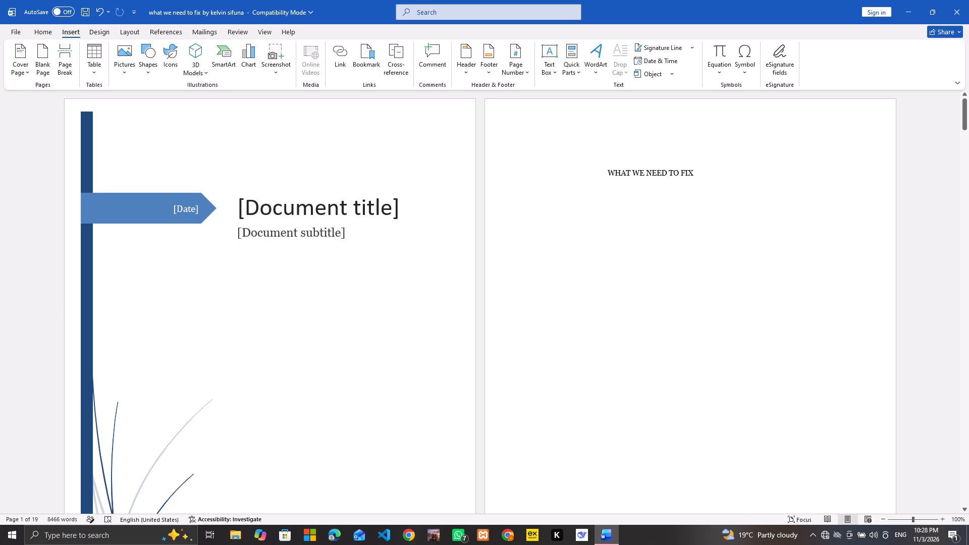
pyautogui.press('BackSpace')
pyautogui.press('BackSpace')
pyautogui.press('BackSpace')
pyautogui.press('BackSpace')
pyautogui.press('BackSpace')
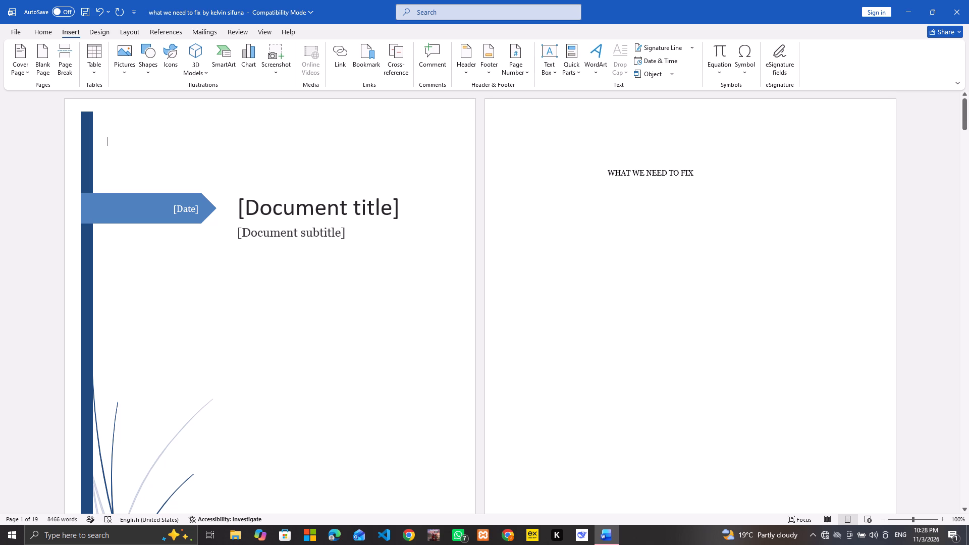
# Delete the indented WHAT WE NEED TO FIX line and its otherwise blank page behind the cover page.
pyautogui.click(696, 173)
pyautogui.press('BackSpace')
pyautogui.press('BackSpace')
pyautogui.press('BackSpace')
pyautogui.press('BackSpace')
pyautogui.press('BackSpace')
pyautogui.press('BackSpace')
pyautogui.press('BackSpace')
pyautogui.press('BackSpace')
pyautogui.press('BackSpace')
pyautogui.press('BackSpace')
pyautogui.press('BackSpace')
pyautogui.press('BackSpace')
pyautogui.press('BackSpace')
pyautogui.press('BackSpace')
pyautogui.press('BackSpace')
pyautogui.press('BackSpace')
pyautogui.press('BackSpace')
pyautogui.press('BackSpace')
pyautogui.press('BackSpace')
pyautogui.press('BackSpace')
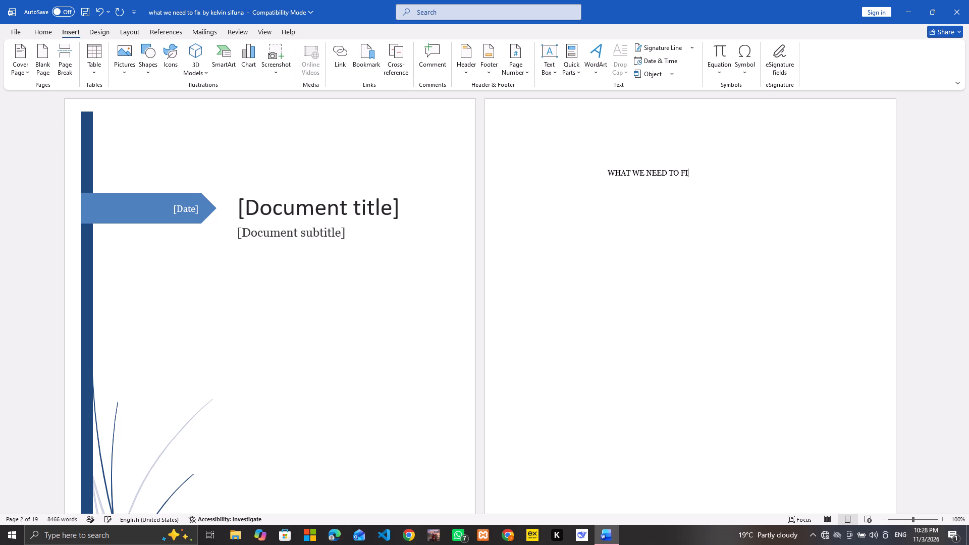
pyautogui.press('BackSpace')
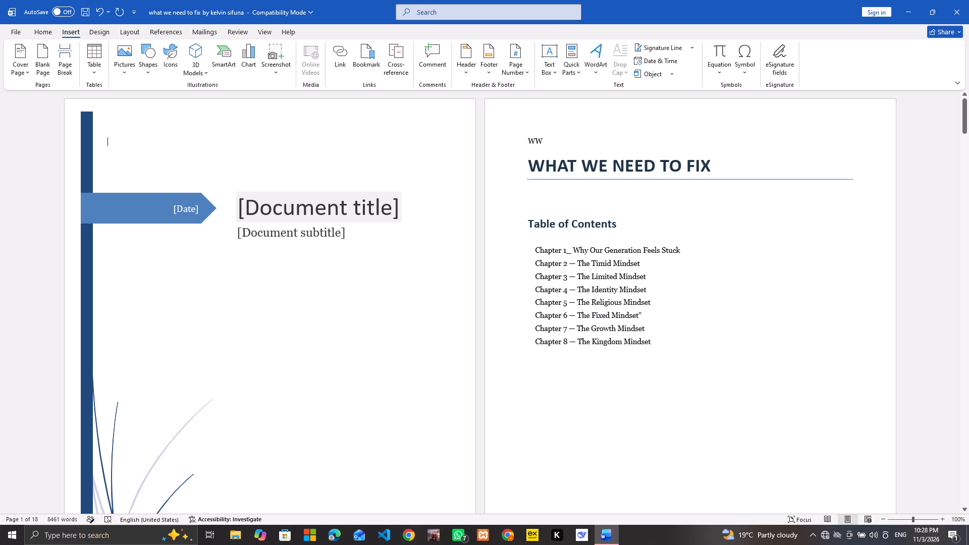
# Clear the document title, document subtitle and date placeholders on the cover page.
pyautogui.click(365, 209)
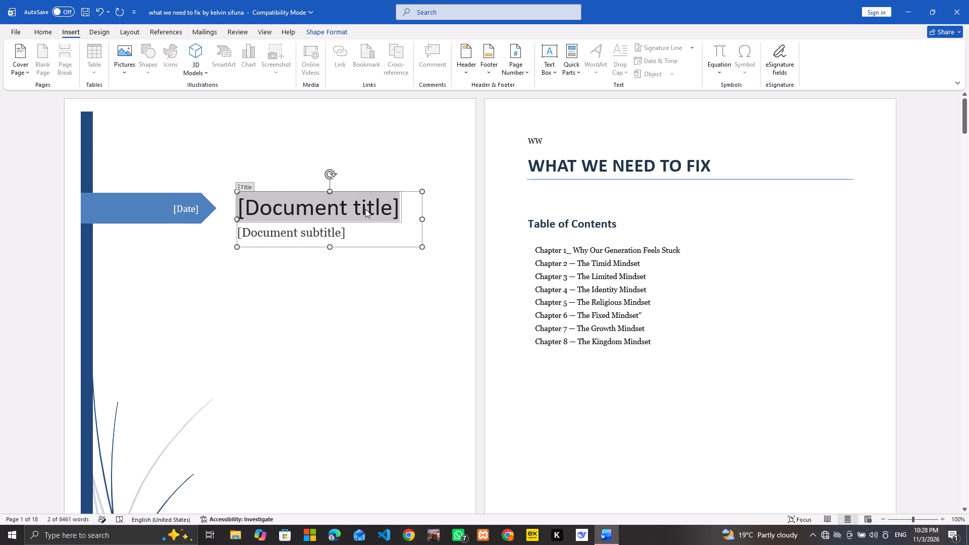
pyautogui.press('BackSpace')
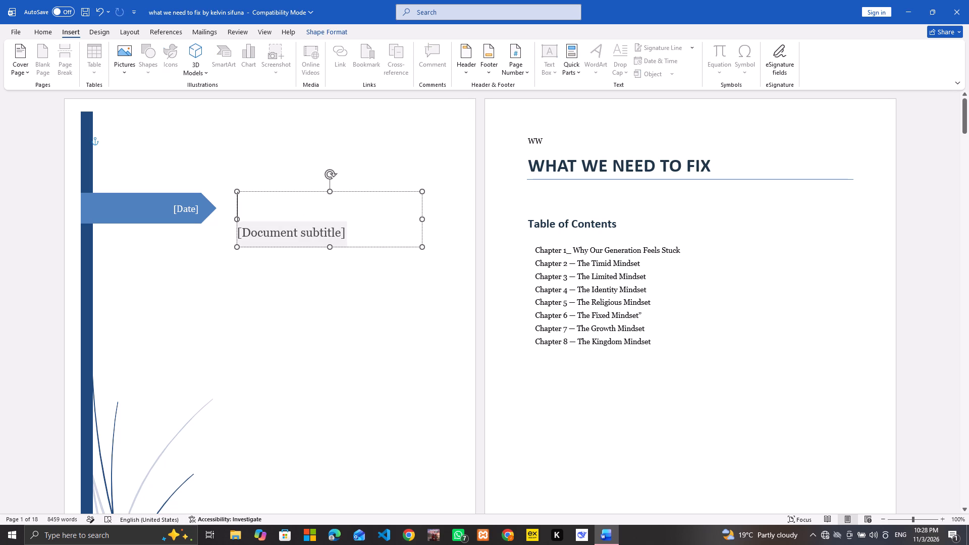
pyautogui.click(333, 233)
pyautogui.press('BackSpace')
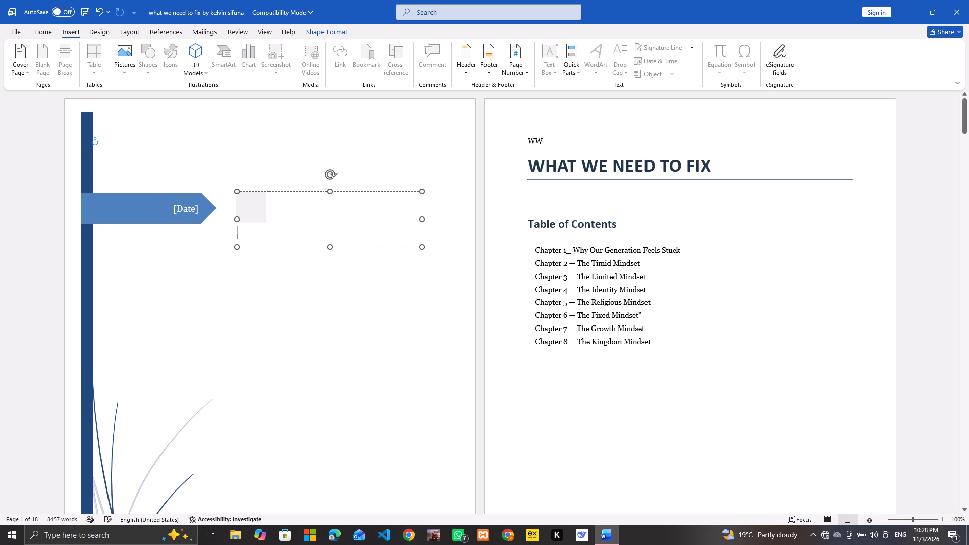
pyautogui.click(175, 207)
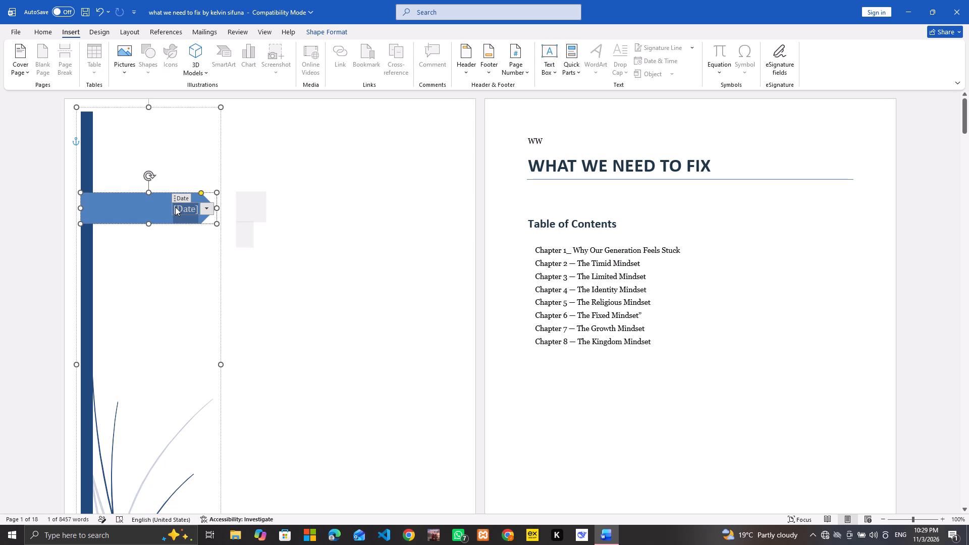
pyautogui.press('BackSpace')
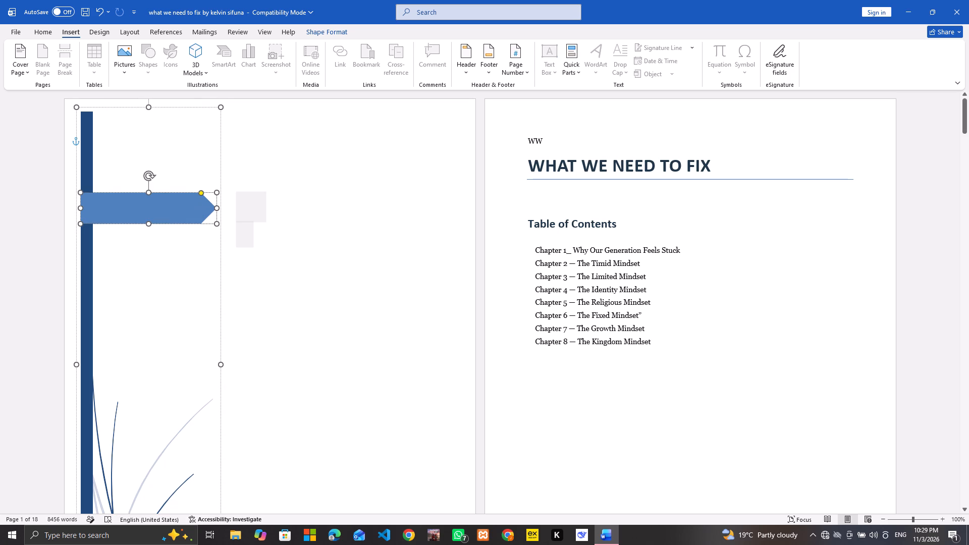
pyautogui.press('BackSpace')
# Clear the company name placeholder near the bottom of the cover page.
pyautogui.scroll(-8, 139, 355)
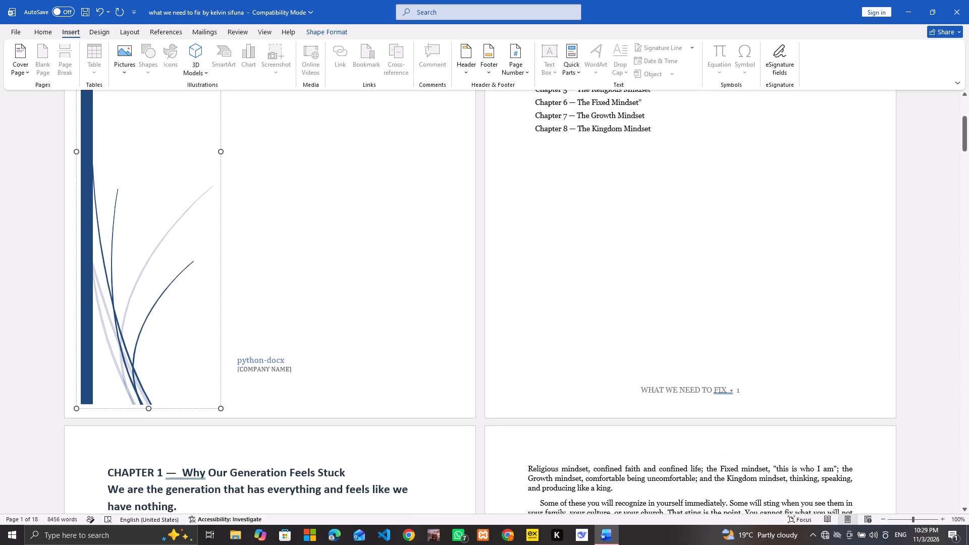
pyautogui.click(280, 368)
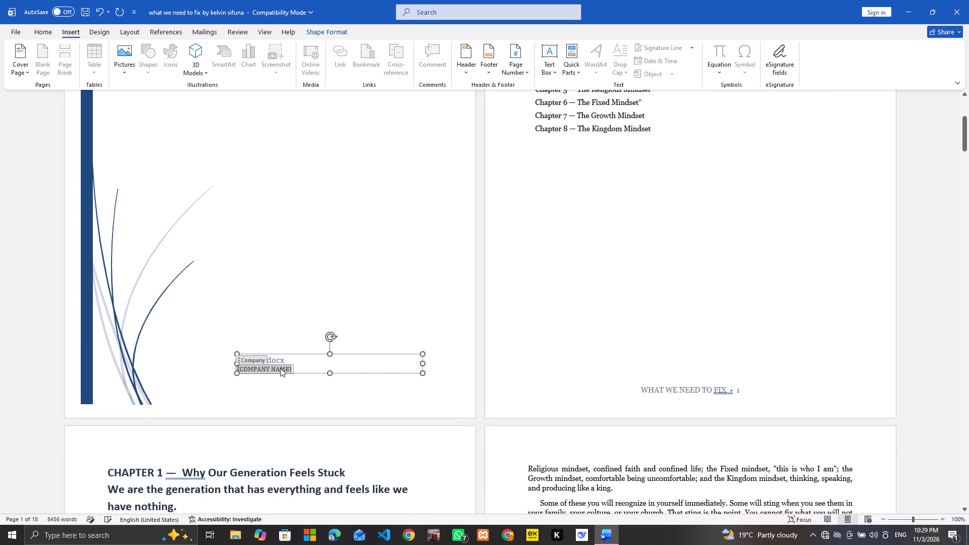
pyautogui.press('BackSpace')
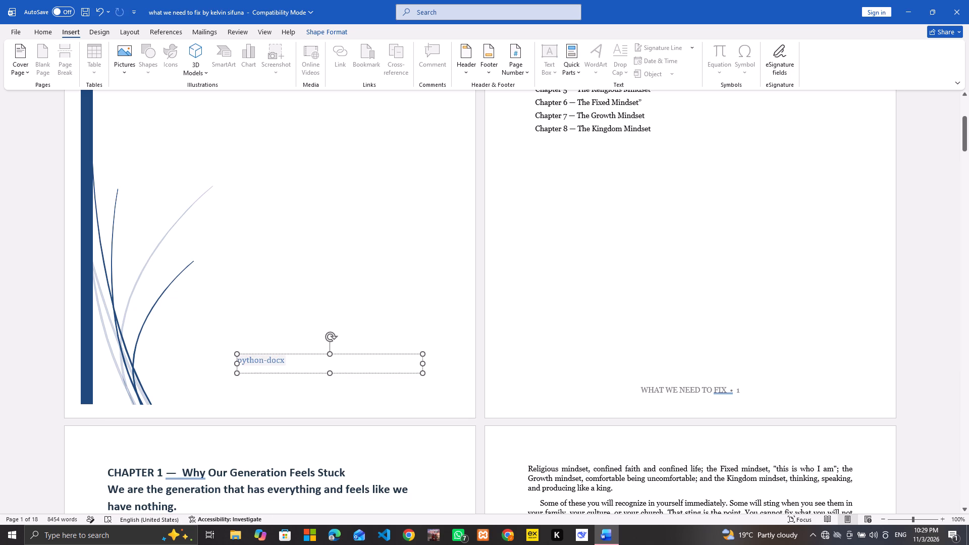
# Clear the python-docx author name from the text box near the bottom of the cover page.
pyautogui.click(280, 363)
pyautogui.click(280, 363)
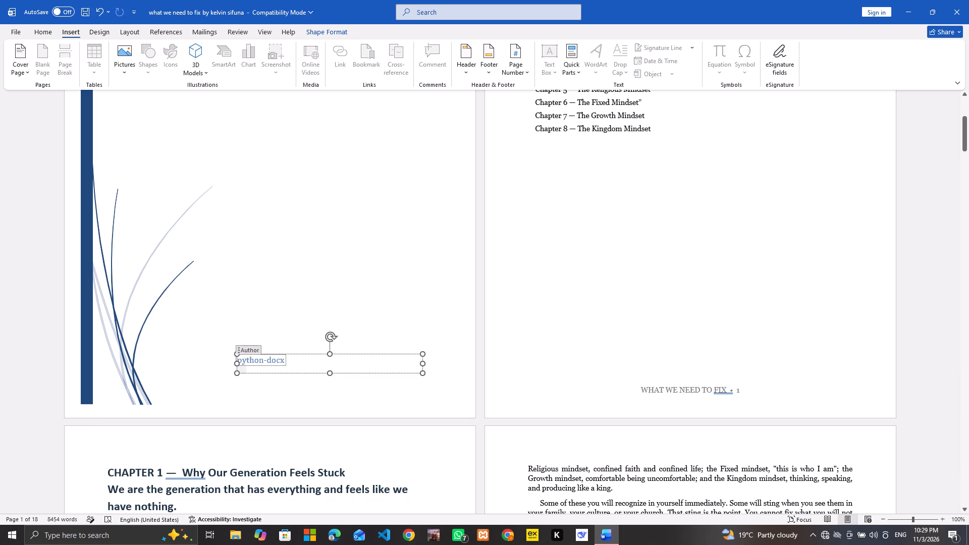
pyautogui.click(280, 358)
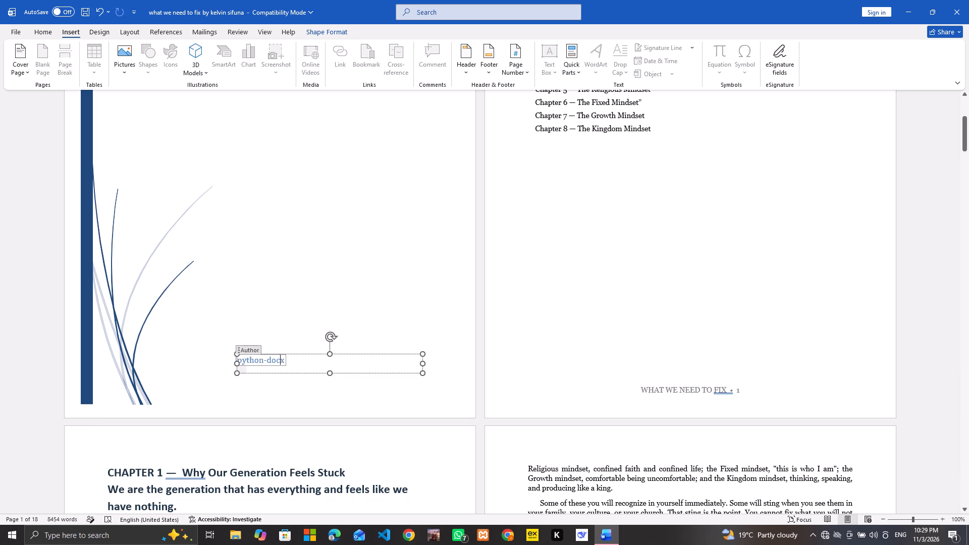
pyautogui.click(250, 361)
pyautogui.click(284, 373)
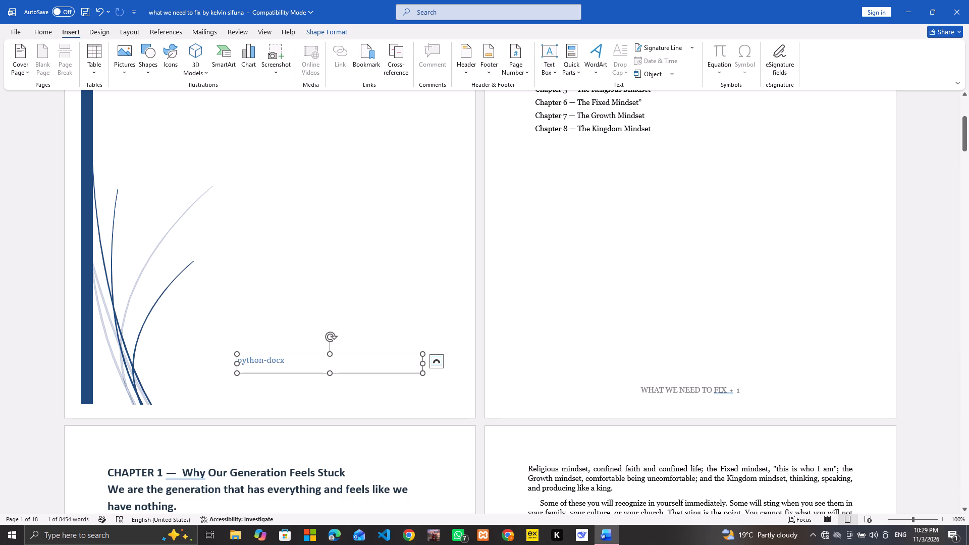
pyautogui.click(283, 358)
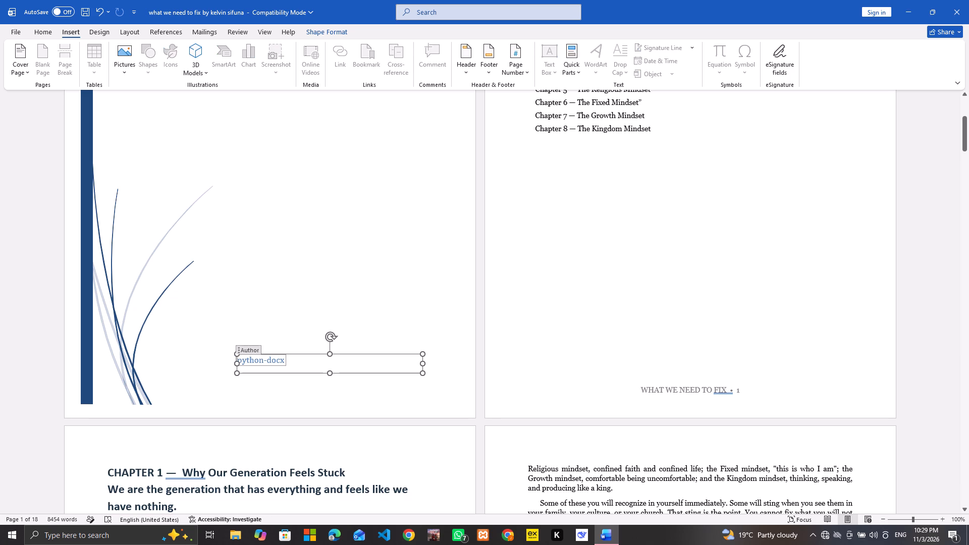
pyautogui.click(283, 358)
pyautogui.click(264, 358)
pyautogui.press('BackSpace')
pyautogui.press('BackSpace')
pyautogui.press('BackSpace')
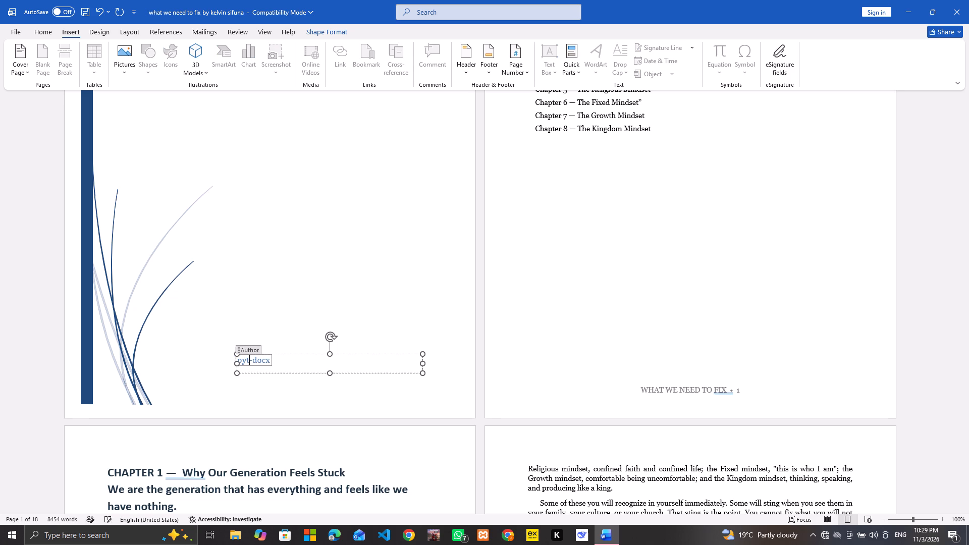
pyautogui.press('BackSpace')
pyautogui.press('BackSpace')
pyautogui.press('BackSpace')
pyautogui.press('BackSpace')
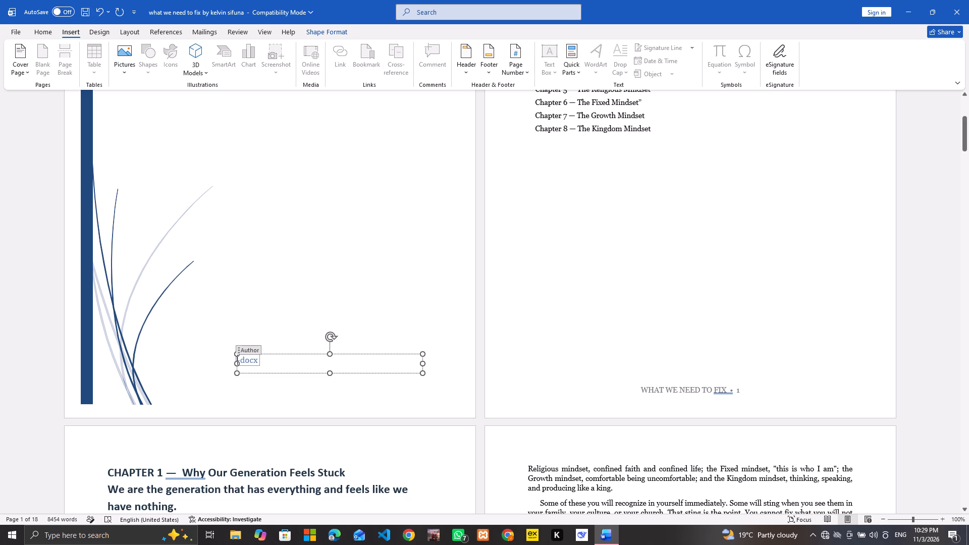
pyautogui.click(257, 362)
pyautogui.press('BackSpace')
pyautogui.press('BackSpace')
pyautogui.press('BackSpace')
pyautogui.press('BackSpace')
pyautogui.press('BackSpace')
pyautogui.press('BackSpace')
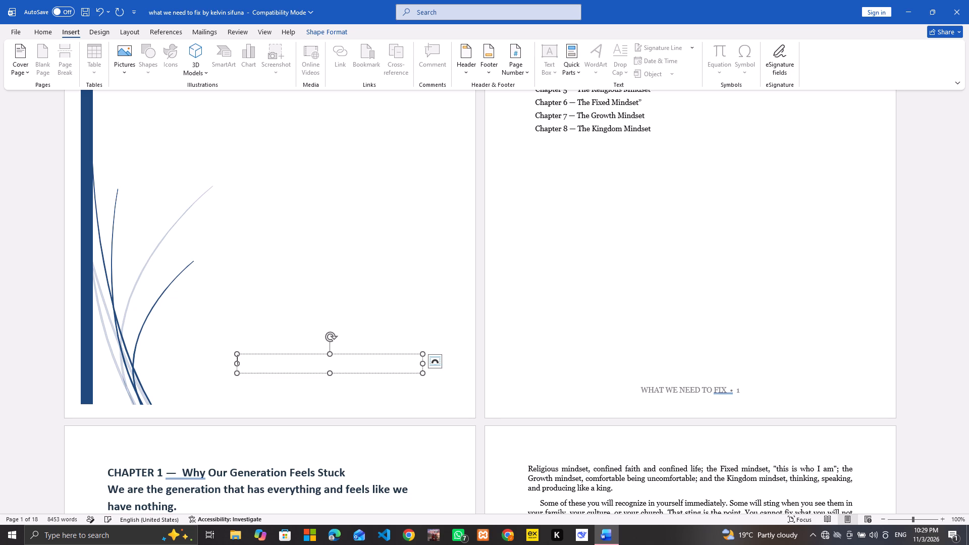
pyautogui.click(211, 373)
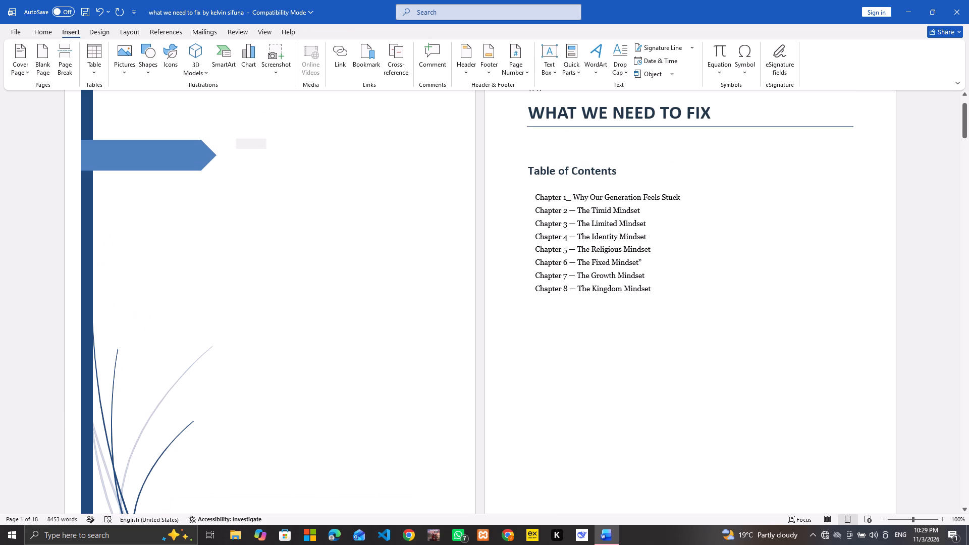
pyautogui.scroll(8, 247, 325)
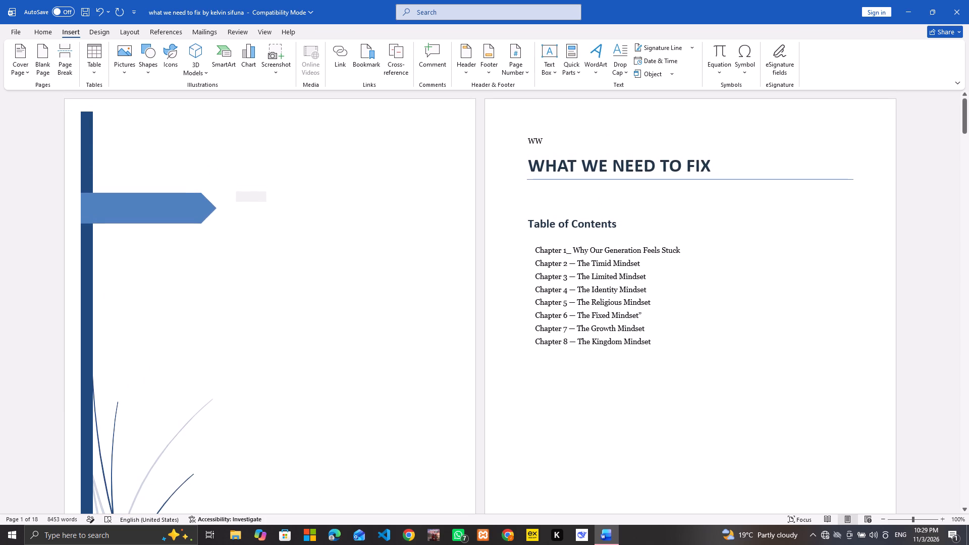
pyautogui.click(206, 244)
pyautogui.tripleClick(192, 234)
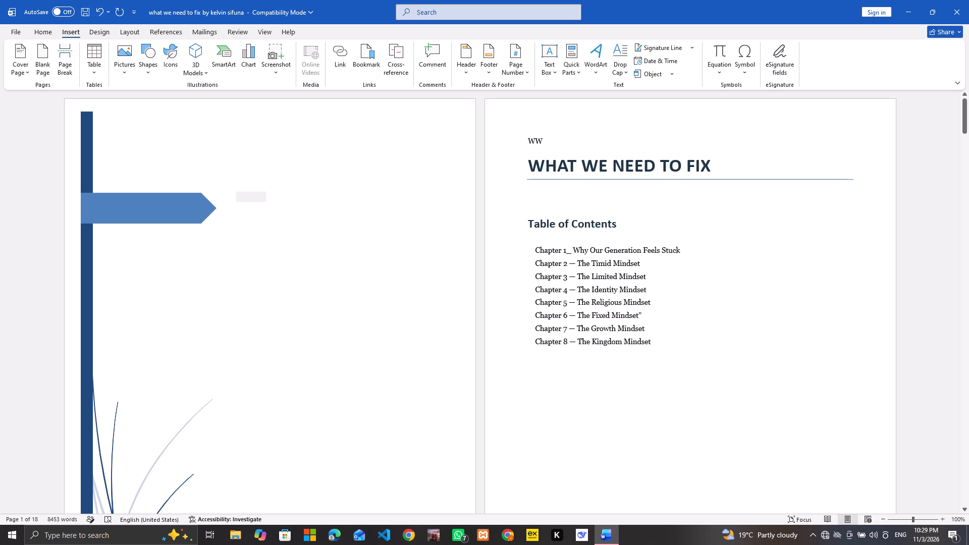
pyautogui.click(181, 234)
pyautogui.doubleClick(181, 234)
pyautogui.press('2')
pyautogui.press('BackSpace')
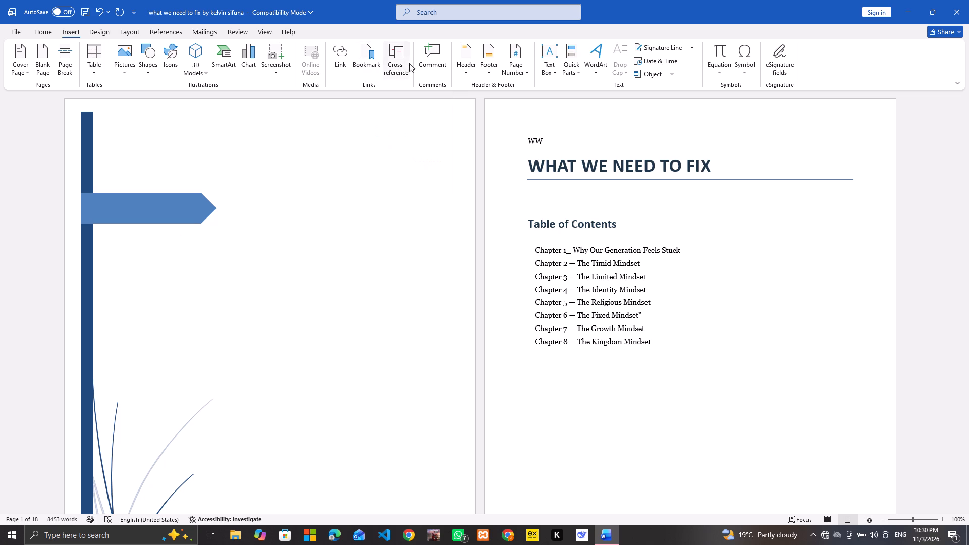
# Insert the built-in Facet (Even Page) header on the cover page and return to the body text.
pyautogui.click(471, 55)
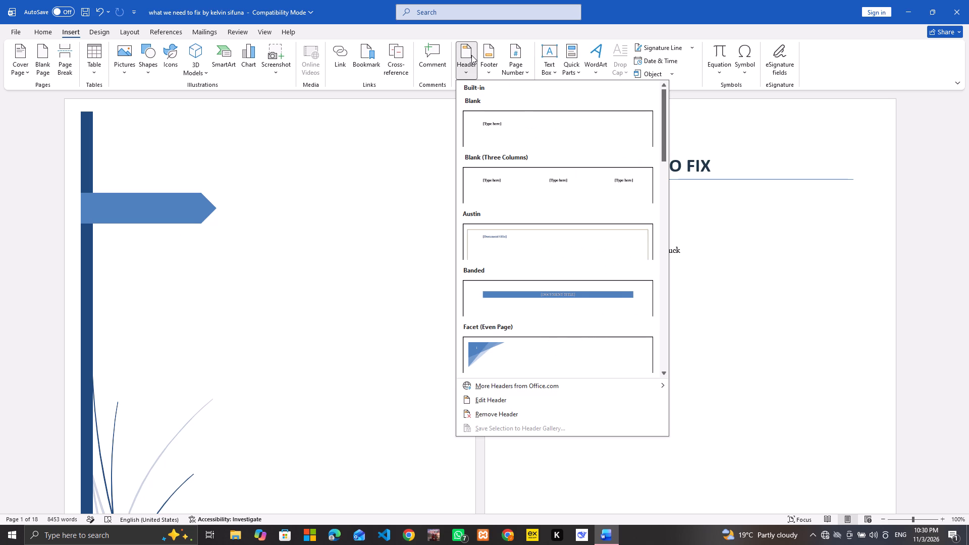
pyautogui.click(562, 354)
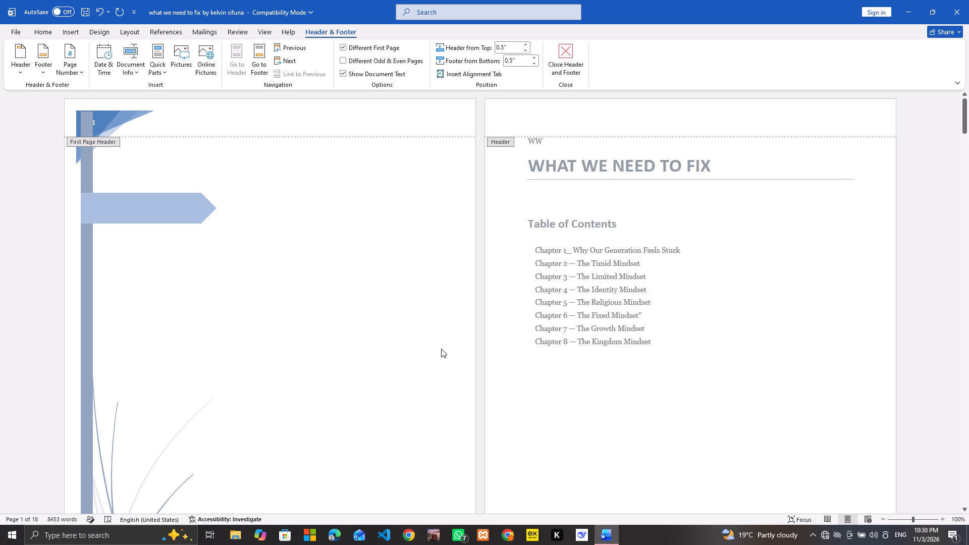
pyautogui.doubleClick(338, 277)
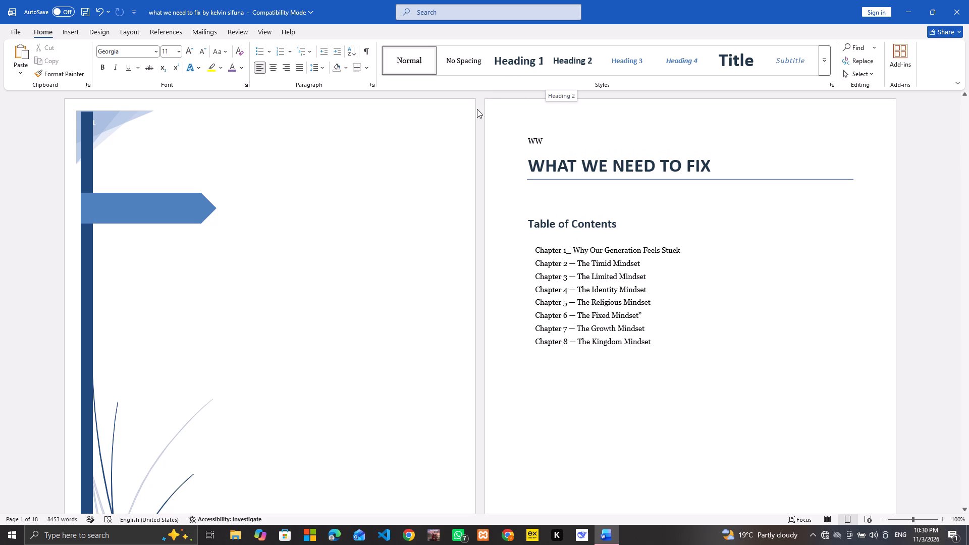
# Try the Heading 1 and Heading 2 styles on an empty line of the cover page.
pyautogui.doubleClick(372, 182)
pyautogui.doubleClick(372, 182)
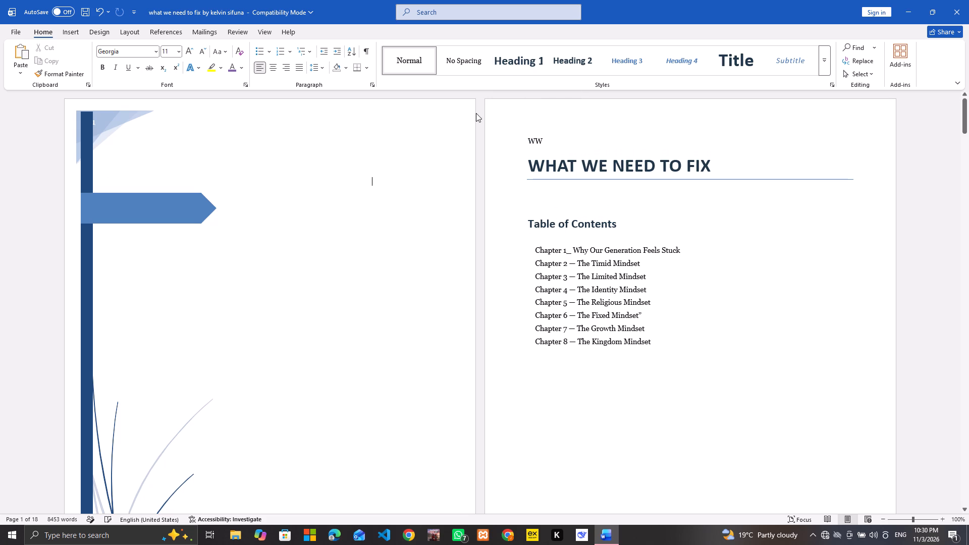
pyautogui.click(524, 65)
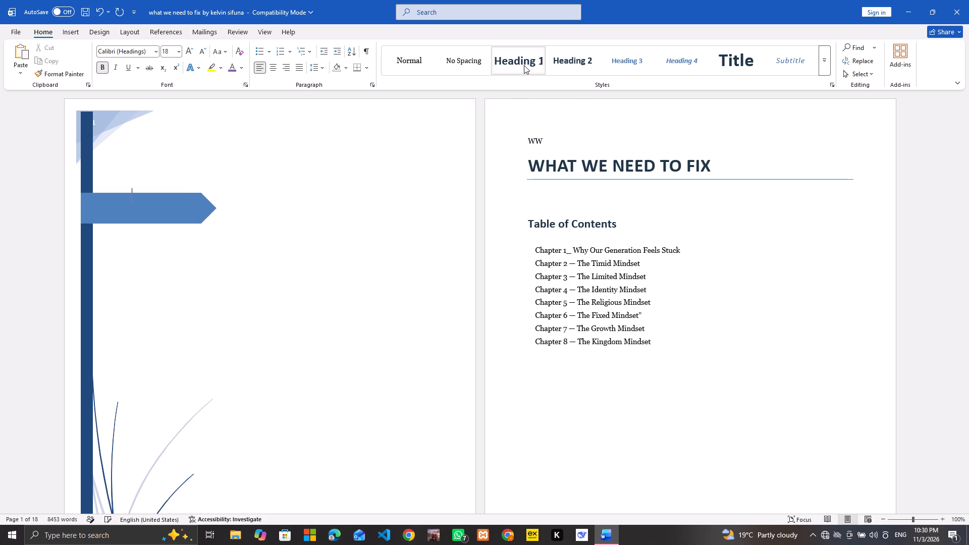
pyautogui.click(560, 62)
# Delete the stray WW line above the WHAT WE NEED TO FIX title on the contents page.
pyautogui.click(545, 138)
pyautogui.press('BackSpace')
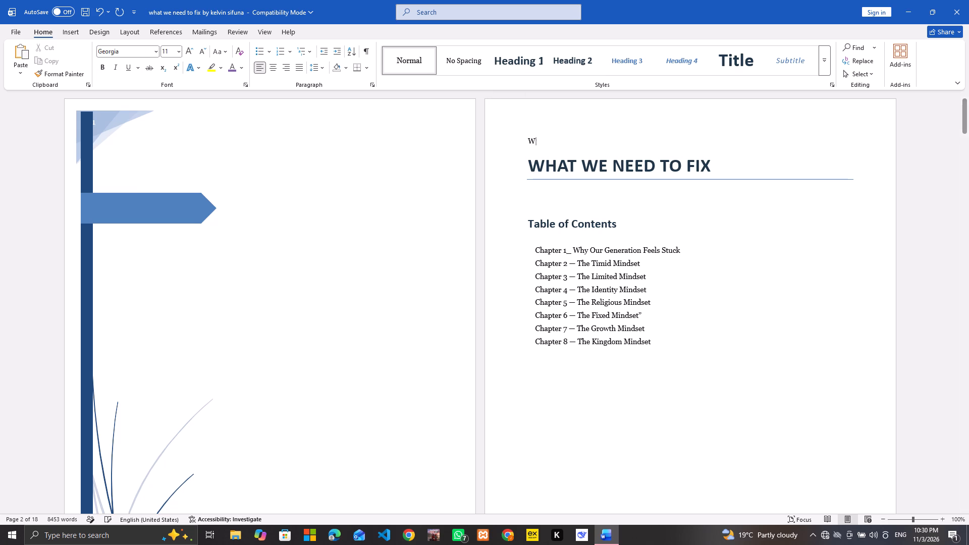
pyautogui.press('BackSpace')
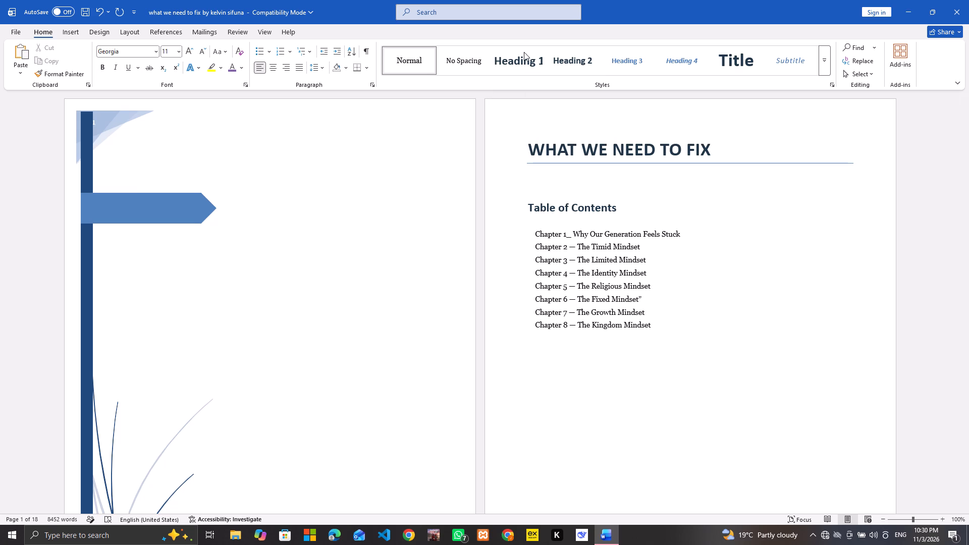
# Apply the Heading 1 style to the empty line on the cover page.
pyautogui.click(523, 59)
pyautogui.hscroll(1, 578, 51)
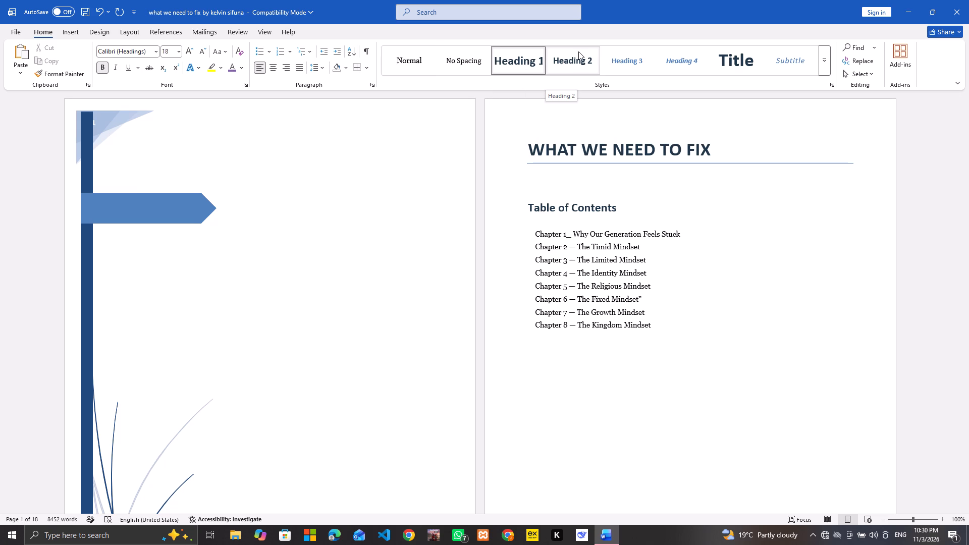
pyautogui.hscroll(1, 578, 51)
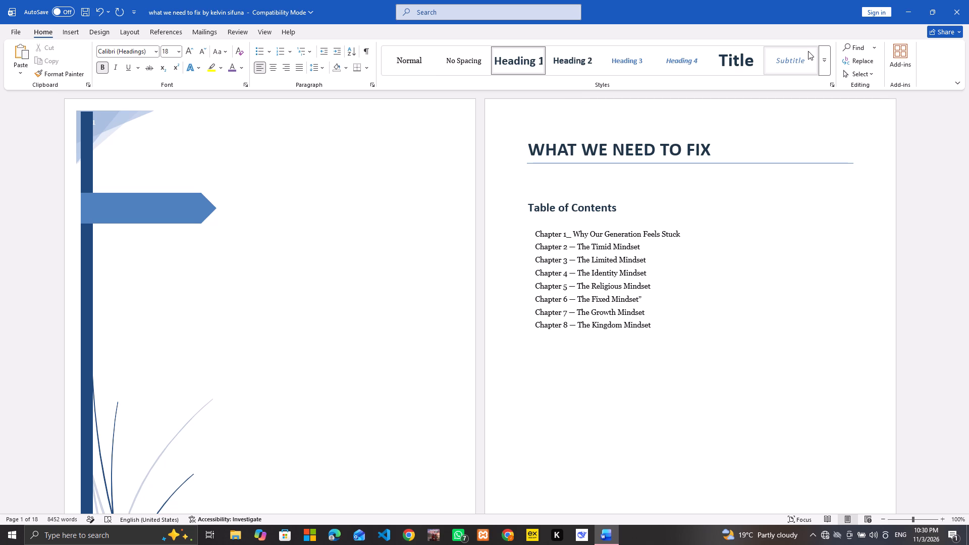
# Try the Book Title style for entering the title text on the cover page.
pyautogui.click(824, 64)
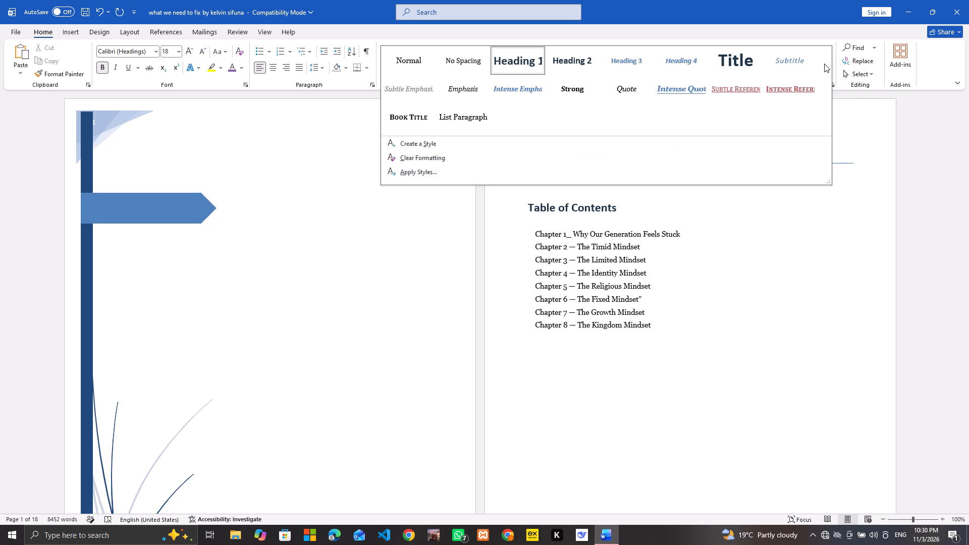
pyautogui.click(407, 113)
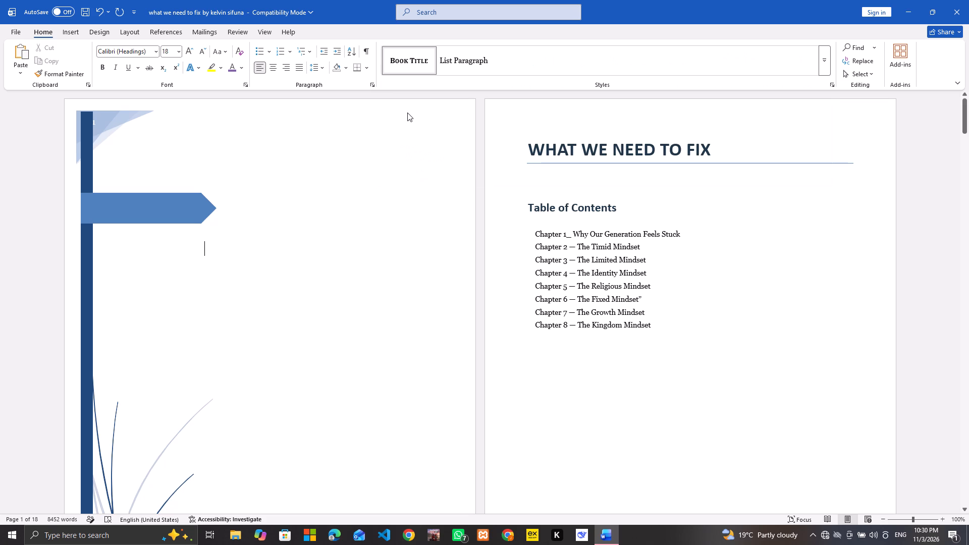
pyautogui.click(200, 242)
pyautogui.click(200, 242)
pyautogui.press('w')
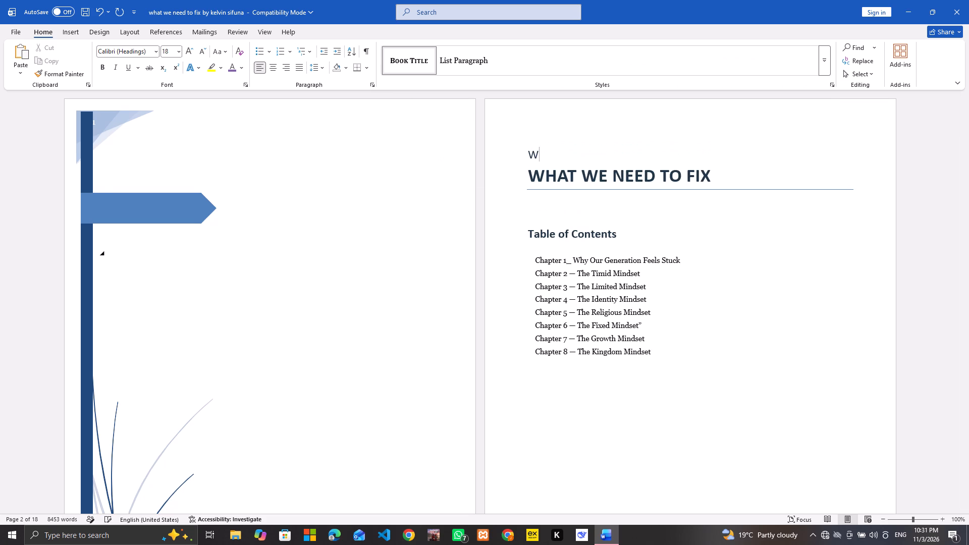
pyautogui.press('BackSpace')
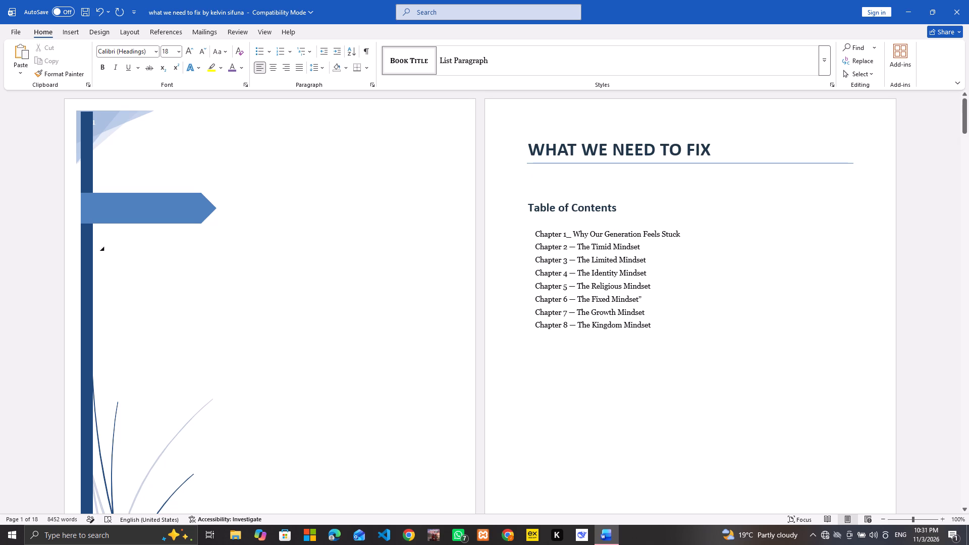
# Add the title WHAT WE NEED TO FIX below the cover page's blue arrow, using the black text effect with a blue shadow.
pyautogui.tripleClick(118, 236)
pyautogui.tripleClick(118, 236)
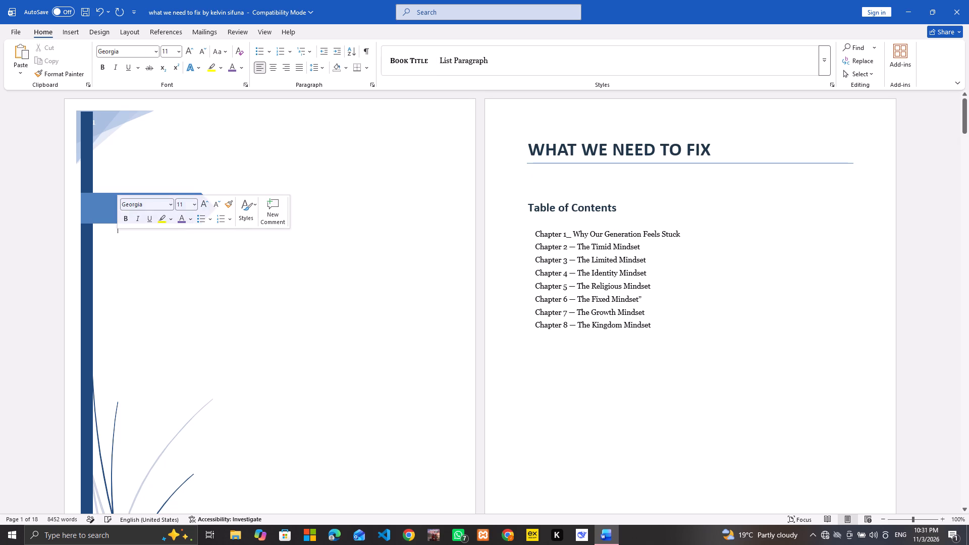
pyautogui.doubleClick(124, 241)
pyautogui.click(124, 241)
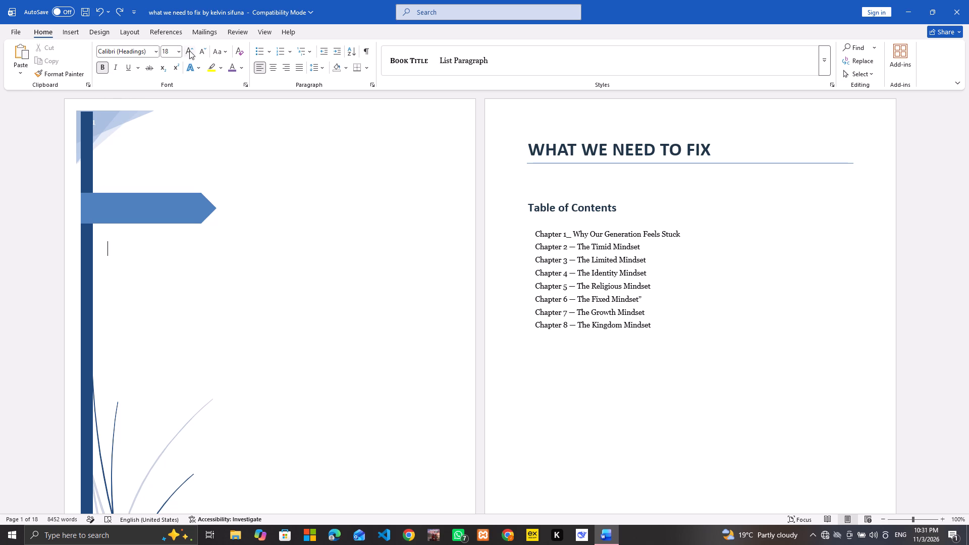
pyautogui.click(192, 65)
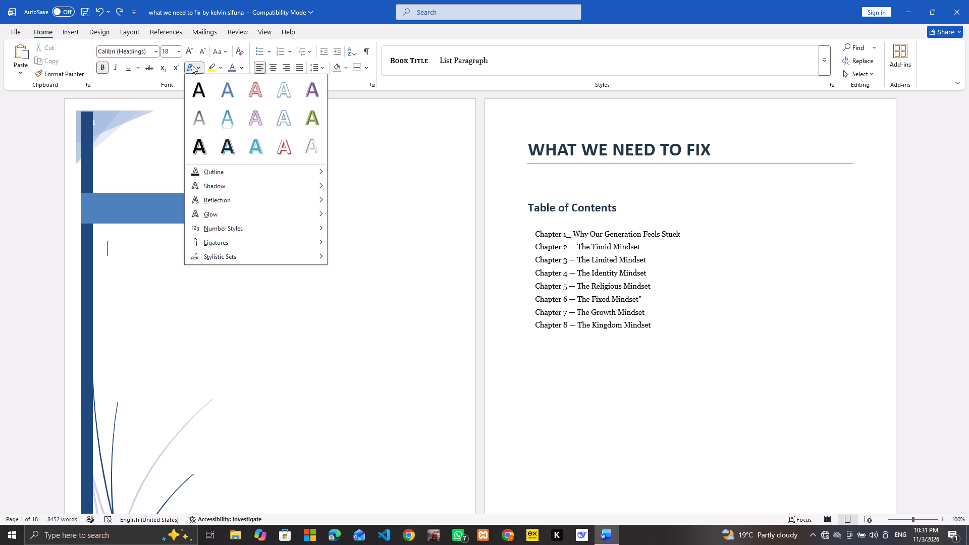
pyautogui.click(228, 144)
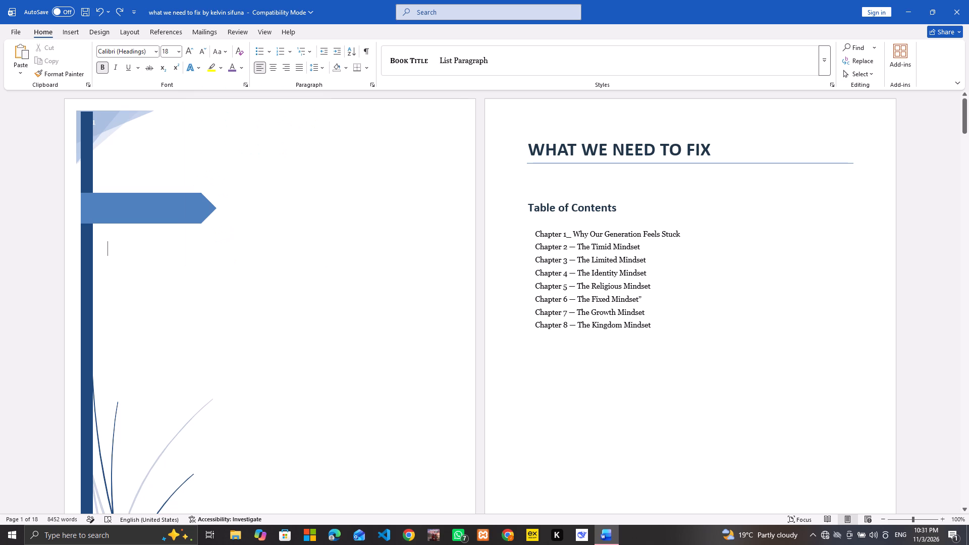
pyautogui.press('w')
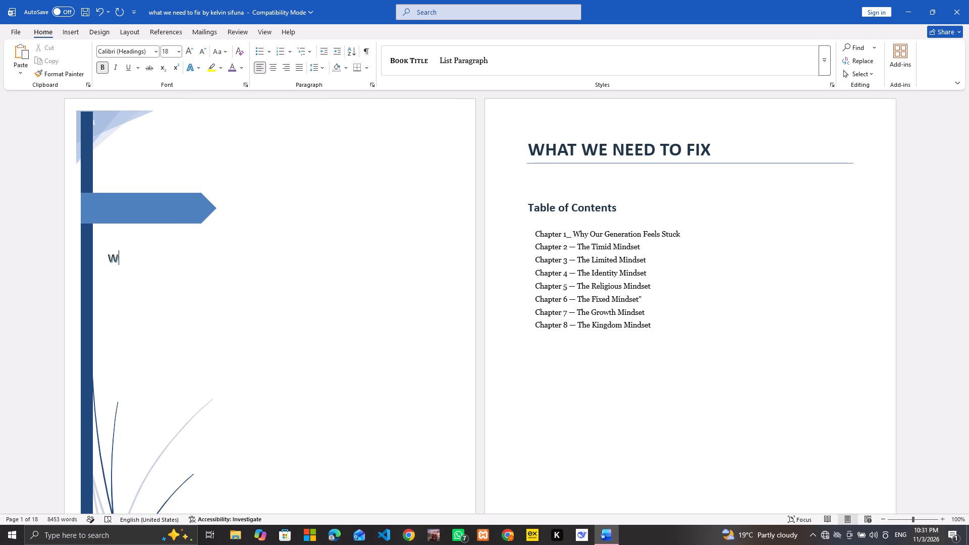
pyautogui.write('HA')
pyautogui.write('T WE')
pyautogui.press('space')
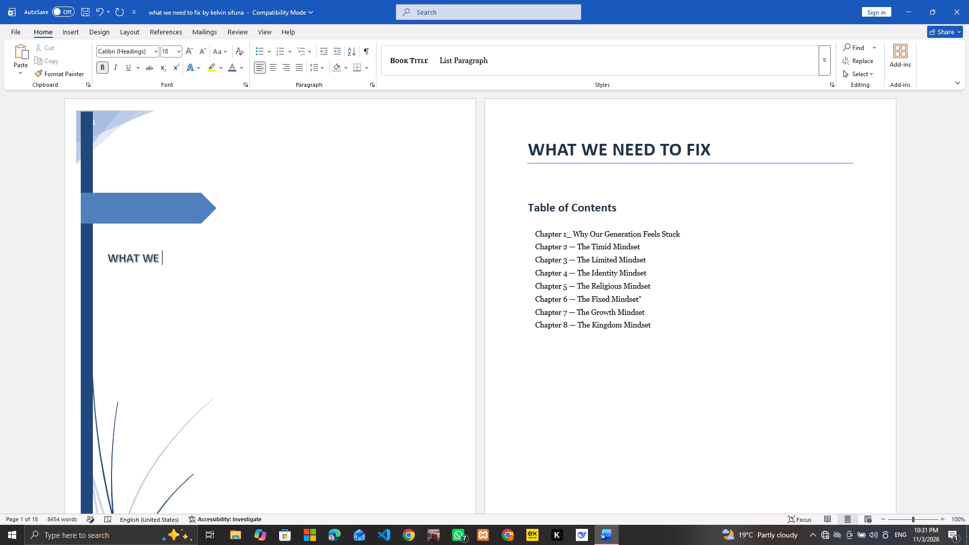
pyautogui.write('NEED')
pyautogui.press('space')
pyautogui.write('T')
pyautogui.write('O FIX')
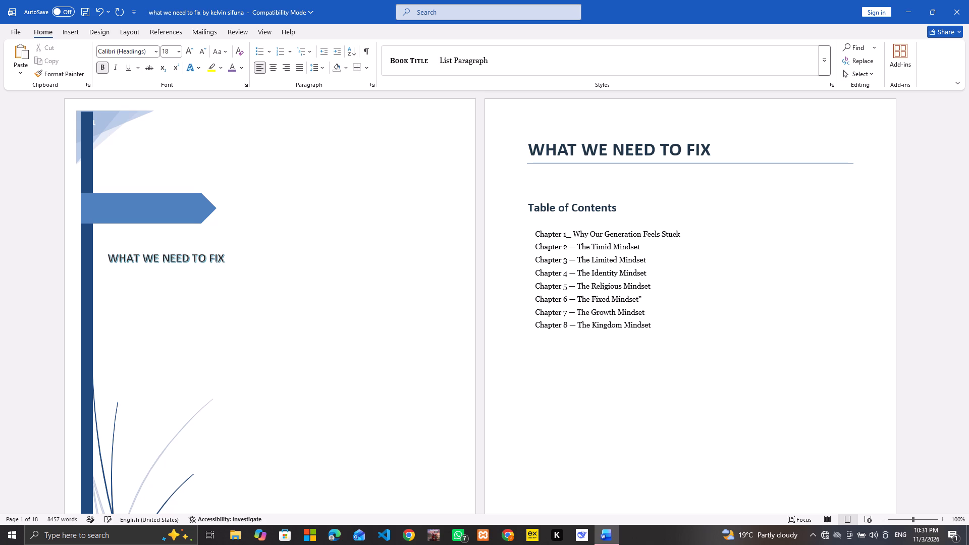
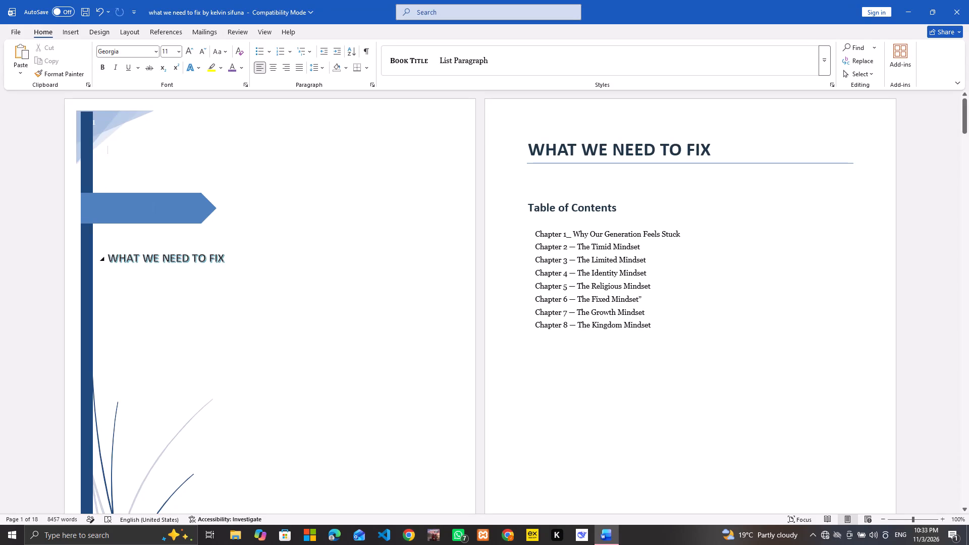
# Format the cover page title WHAT WE NEED TO FIX in 72-point Algerian, italic and without bold.
pyautogui.moveTo(105, 253); pyautogui.dragTo(107, 254)
pyautogui.moveTo(107, 254); pyautogui.dragTo(232, 255)
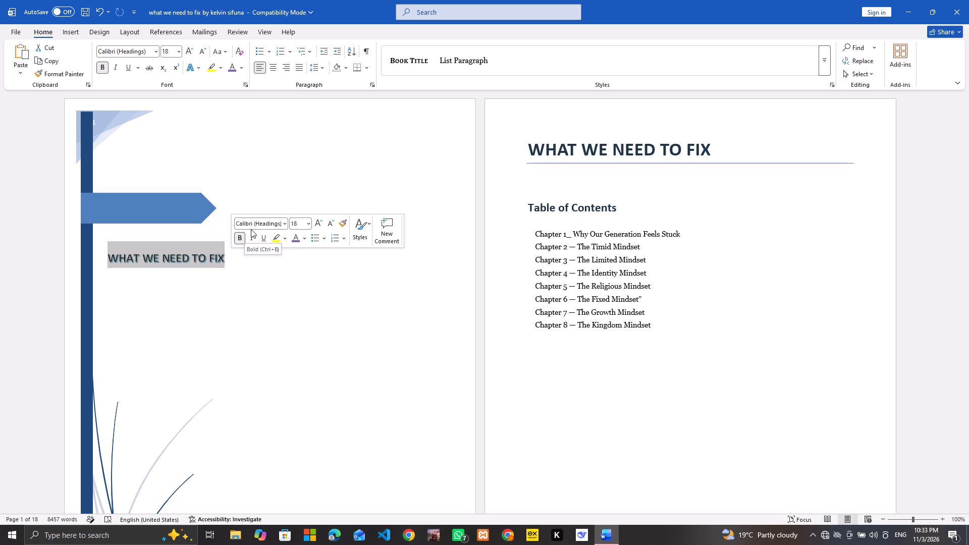
pyautogui.click(306, 223)
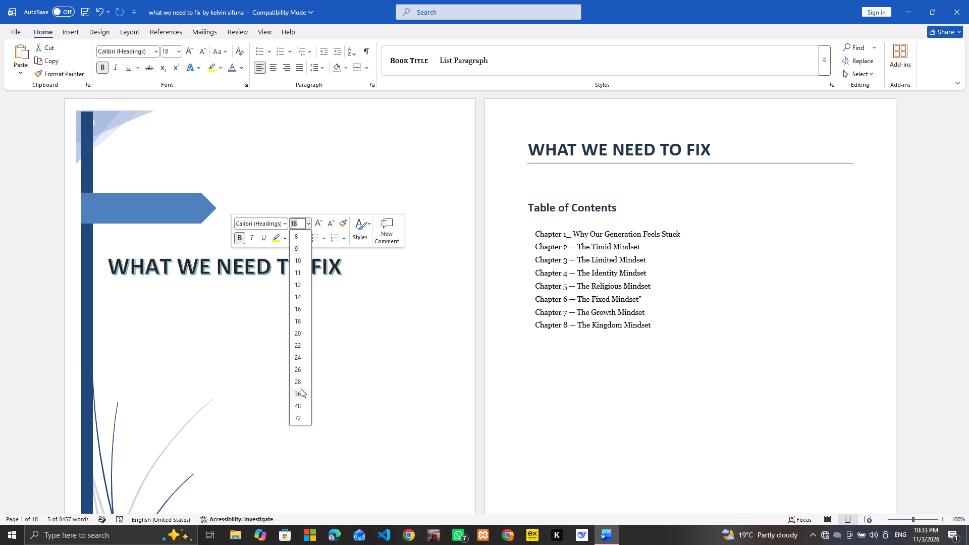
pyautogui.click(299, 414)
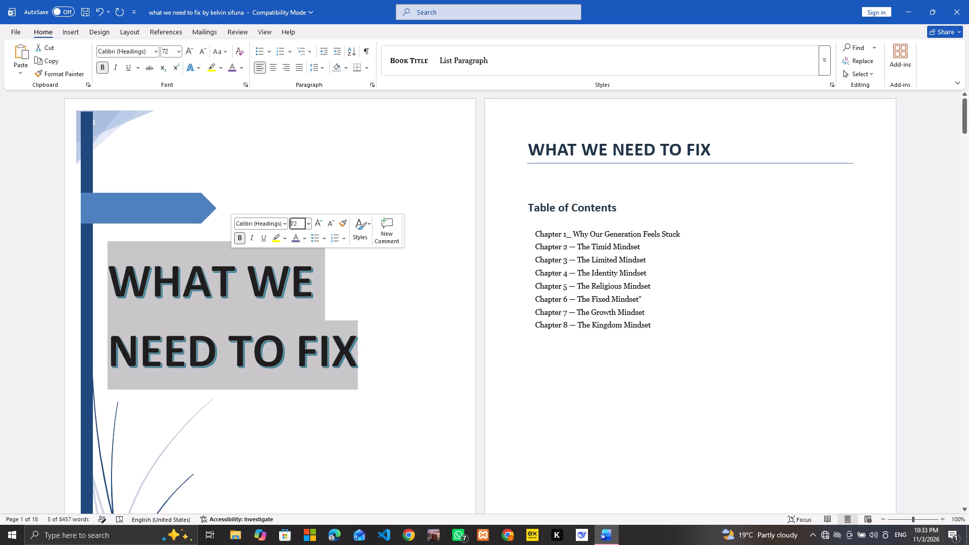
pyautogui.click(287, 223)
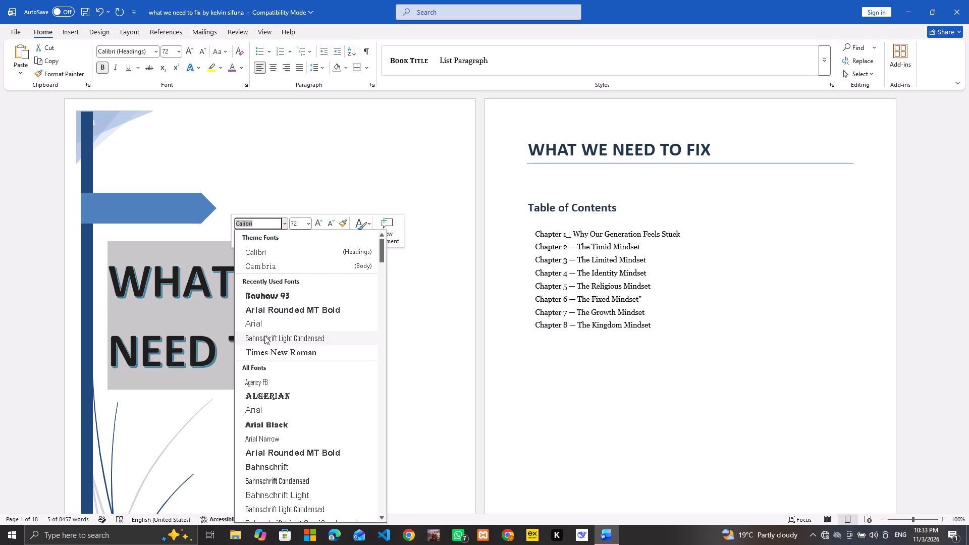
pyautogui.click(266, 397)
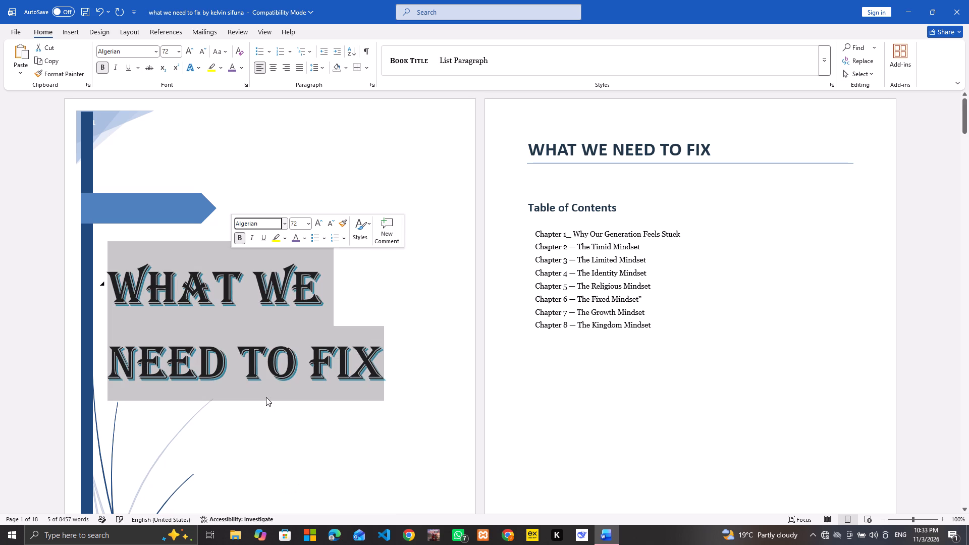
pyautogui.click(242, 237)
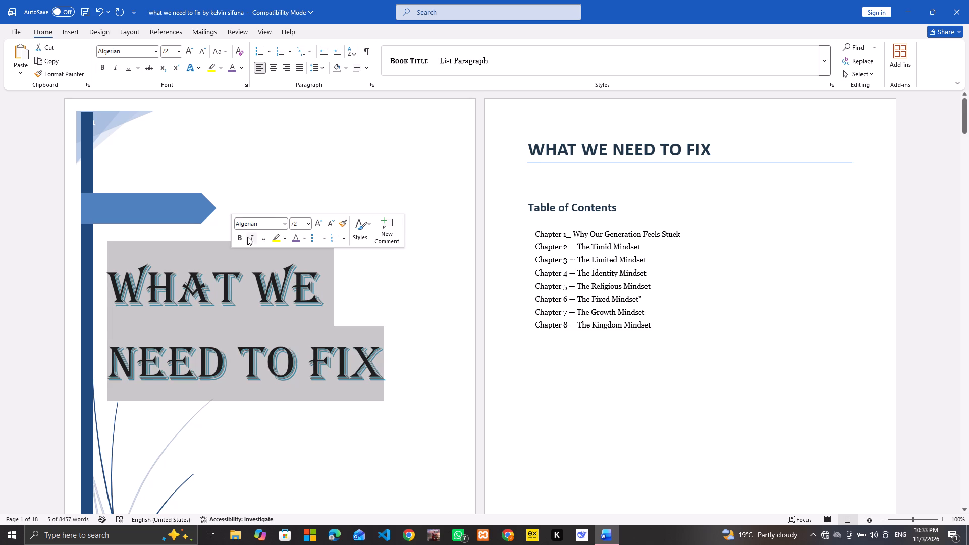
pyautogui.click(250, 237)
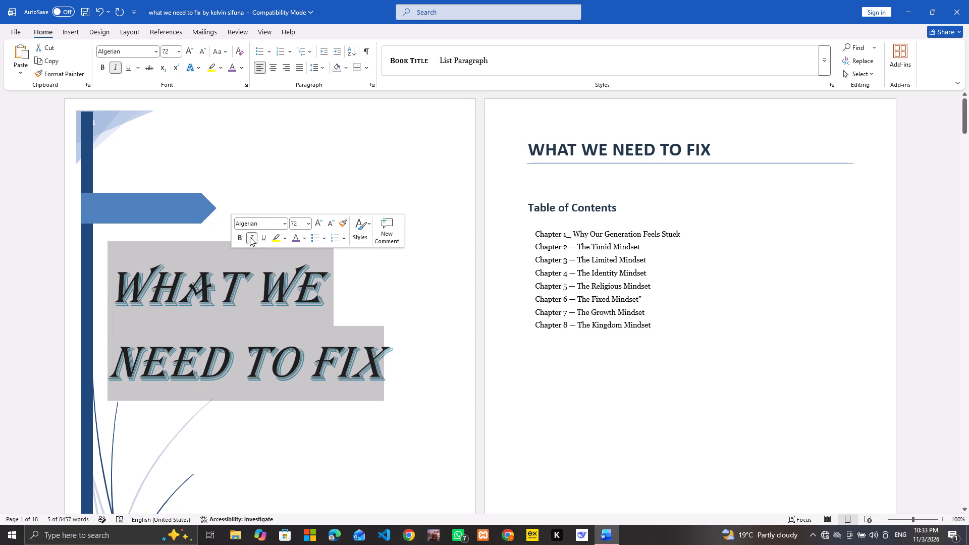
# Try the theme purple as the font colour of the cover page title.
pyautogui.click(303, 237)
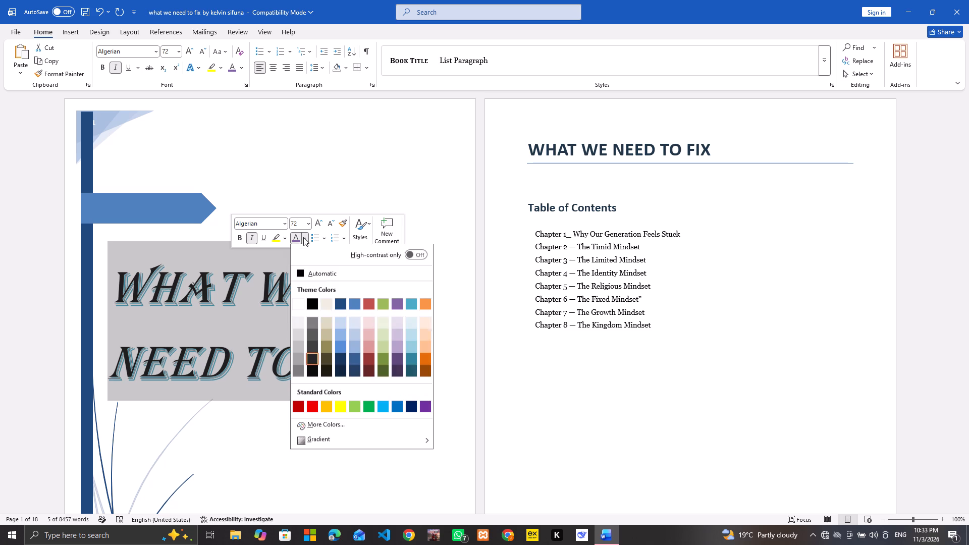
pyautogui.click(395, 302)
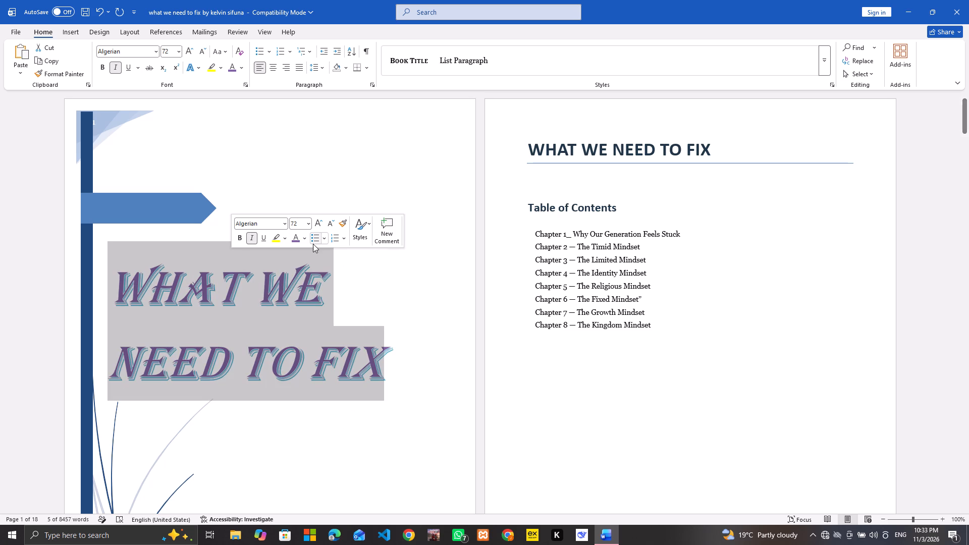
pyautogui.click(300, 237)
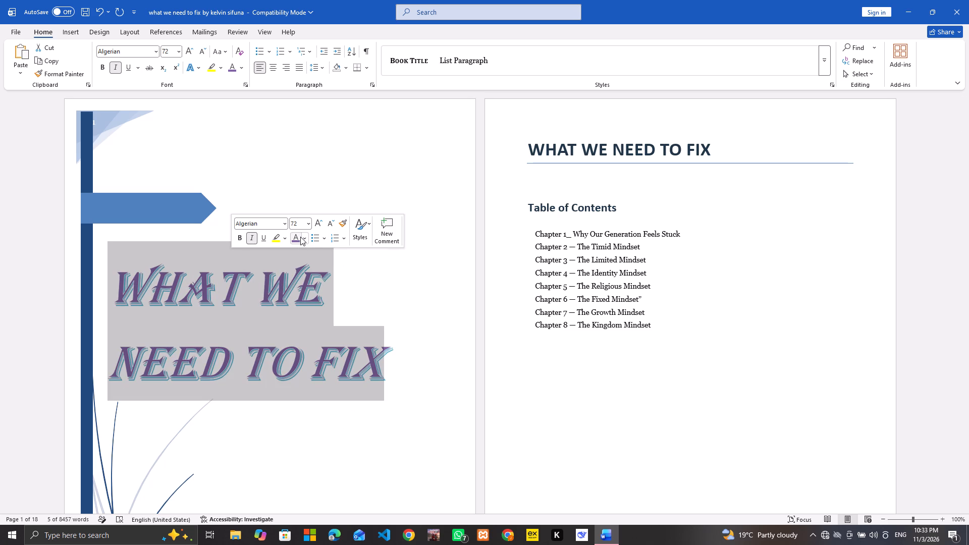
# Set the font colour of the cover page title to the medium theme blue.
pyautogui.click(306, 236)
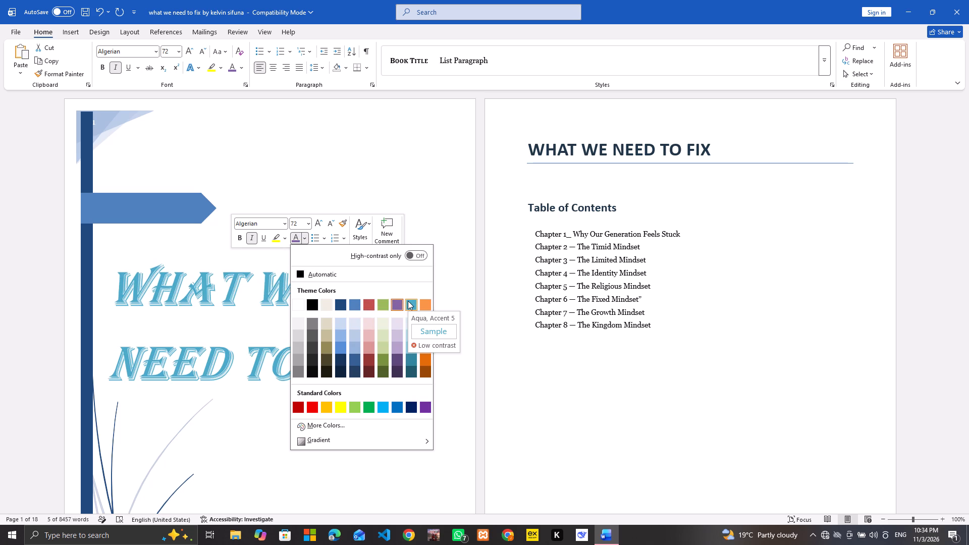
pyautogui.click(360, 300)
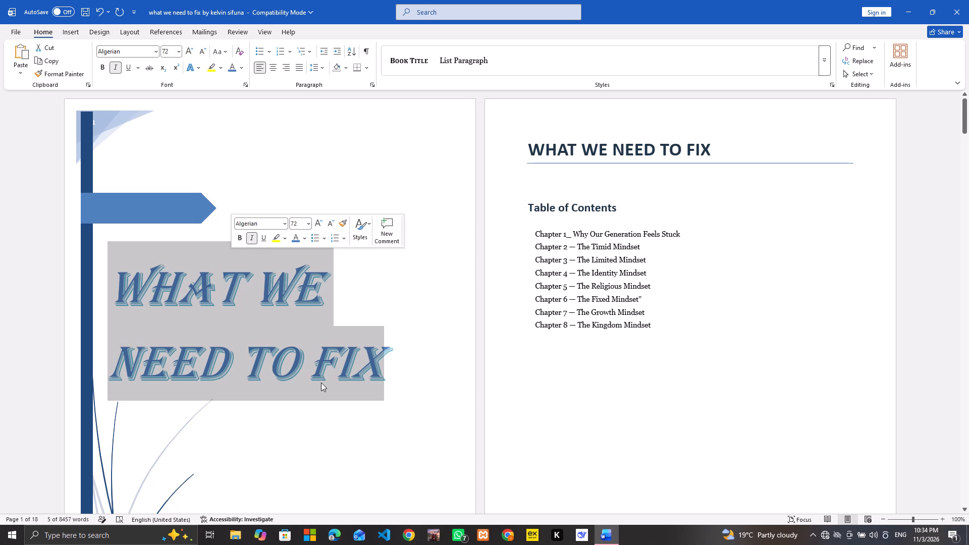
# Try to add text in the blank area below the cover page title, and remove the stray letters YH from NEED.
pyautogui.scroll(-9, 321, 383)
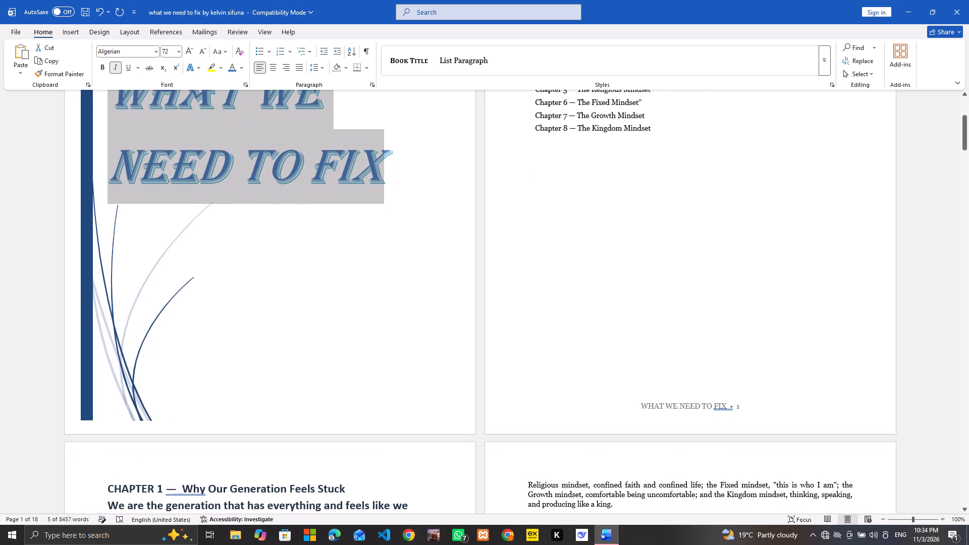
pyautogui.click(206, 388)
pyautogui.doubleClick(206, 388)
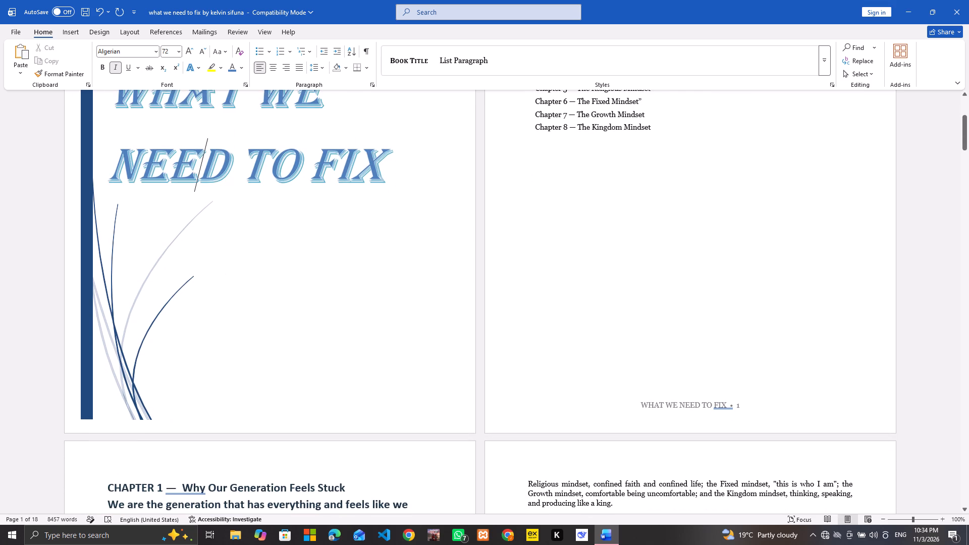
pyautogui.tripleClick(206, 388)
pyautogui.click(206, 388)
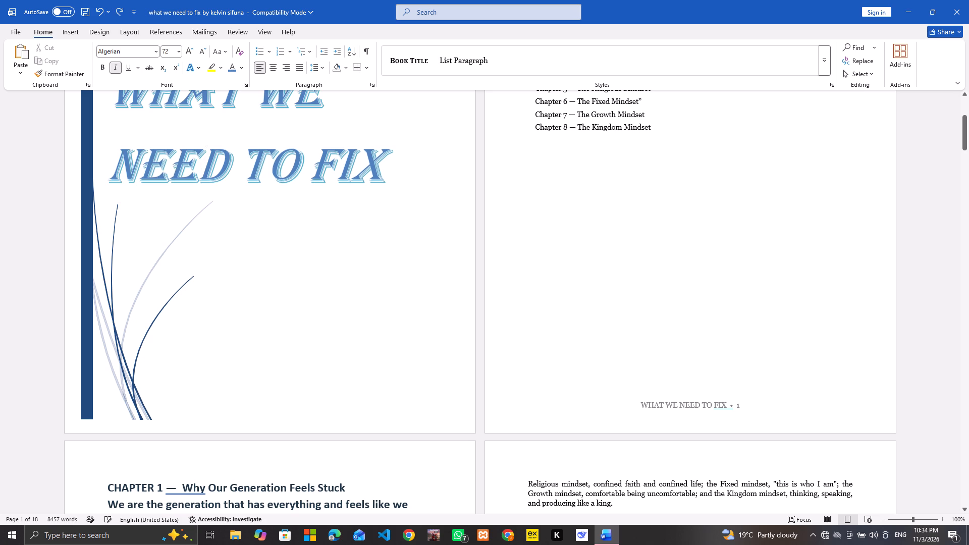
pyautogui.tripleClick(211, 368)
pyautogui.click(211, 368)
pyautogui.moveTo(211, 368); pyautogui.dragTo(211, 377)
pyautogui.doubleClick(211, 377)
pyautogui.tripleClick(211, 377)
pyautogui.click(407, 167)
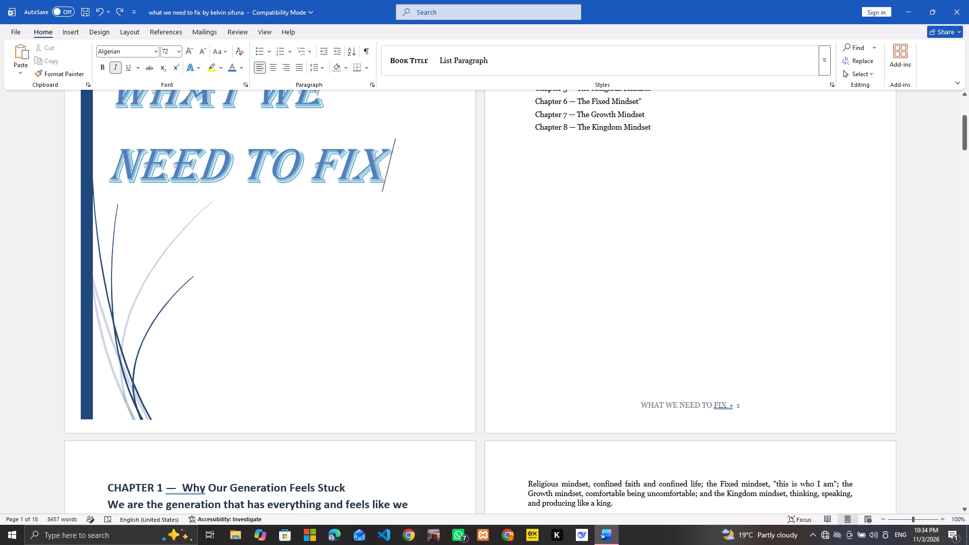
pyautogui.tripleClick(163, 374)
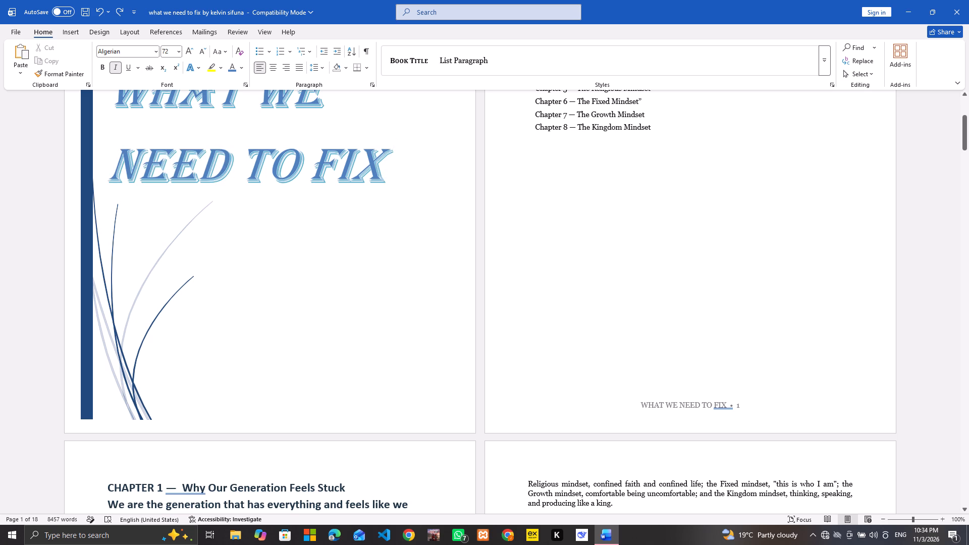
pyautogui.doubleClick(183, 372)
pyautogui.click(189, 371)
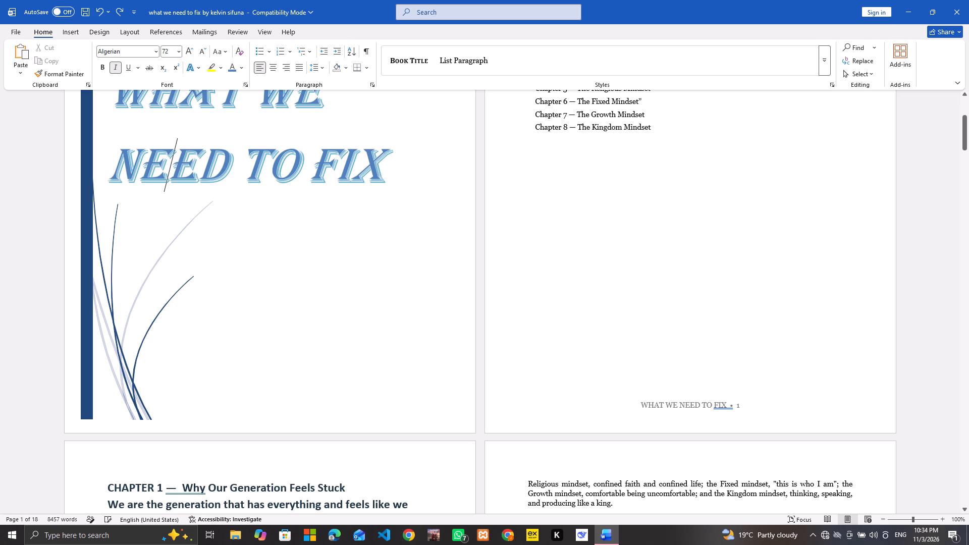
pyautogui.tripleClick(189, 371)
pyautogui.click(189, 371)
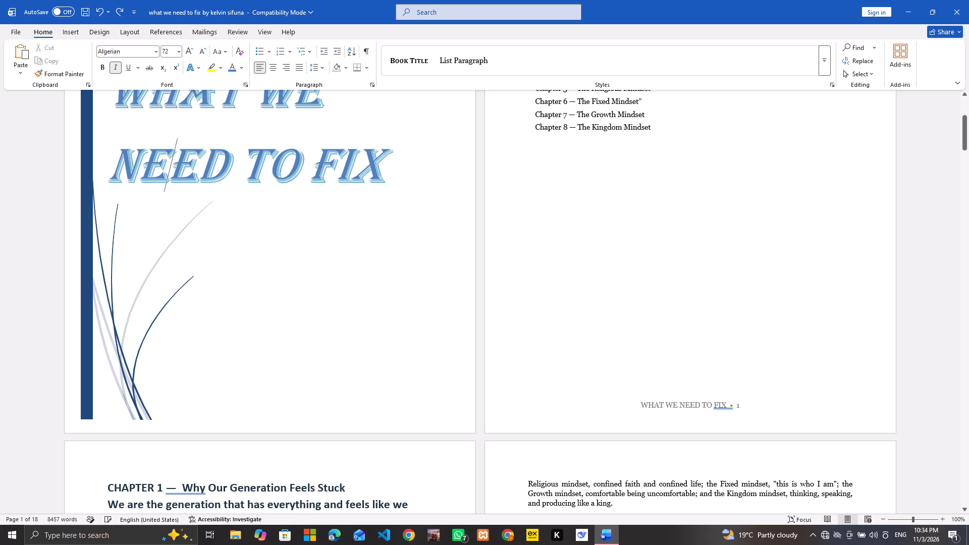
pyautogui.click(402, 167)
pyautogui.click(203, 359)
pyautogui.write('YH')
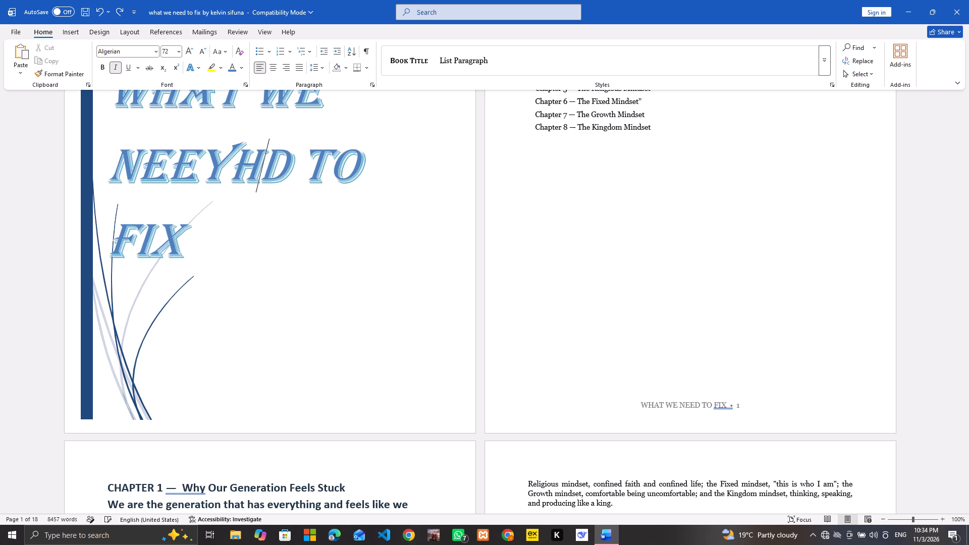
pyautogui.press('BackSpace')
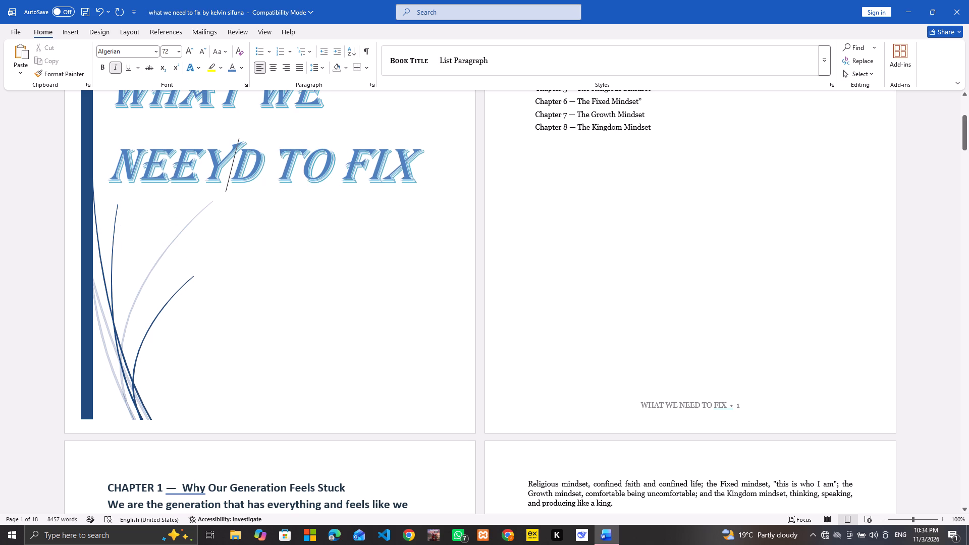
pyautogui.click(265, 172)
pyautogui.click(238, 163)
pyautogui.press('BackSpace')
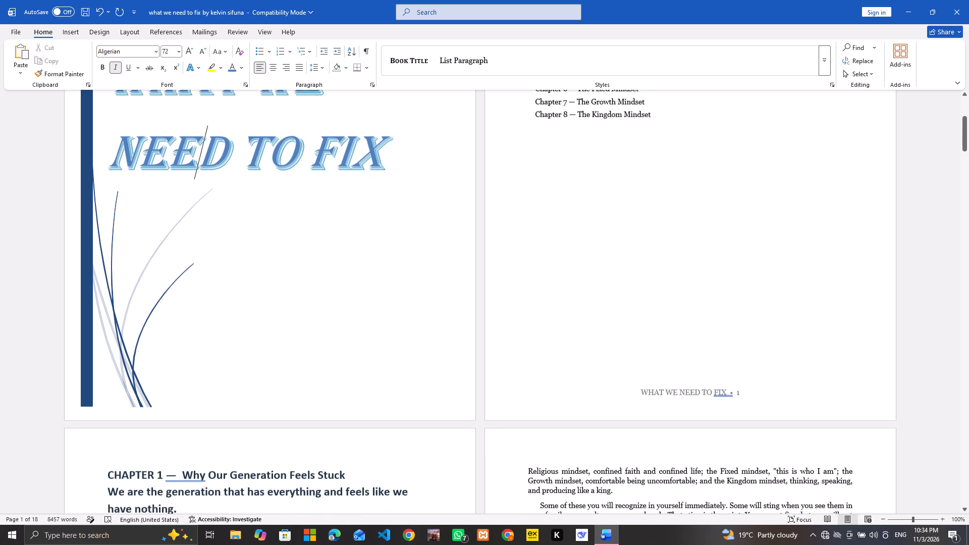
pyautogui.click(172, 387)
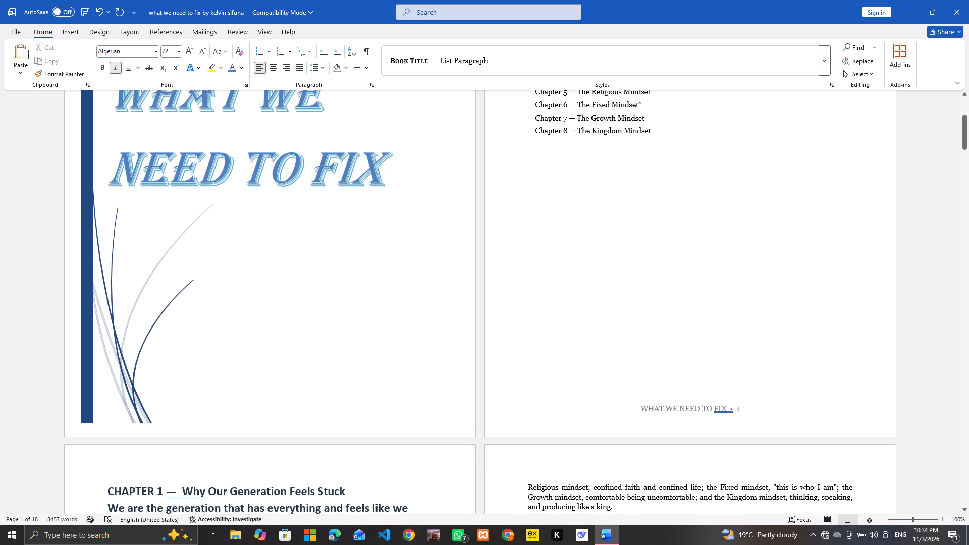
# Enter the author's full name in capitals in the empty text box at the bottom of the cover page.
pyautogui.click(315, 390)
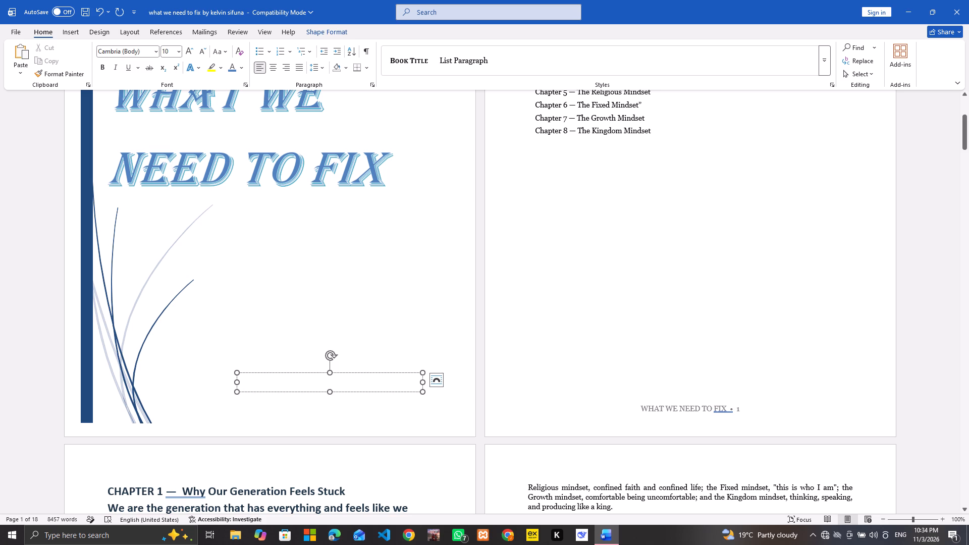
pyautogui.click(256, 387)
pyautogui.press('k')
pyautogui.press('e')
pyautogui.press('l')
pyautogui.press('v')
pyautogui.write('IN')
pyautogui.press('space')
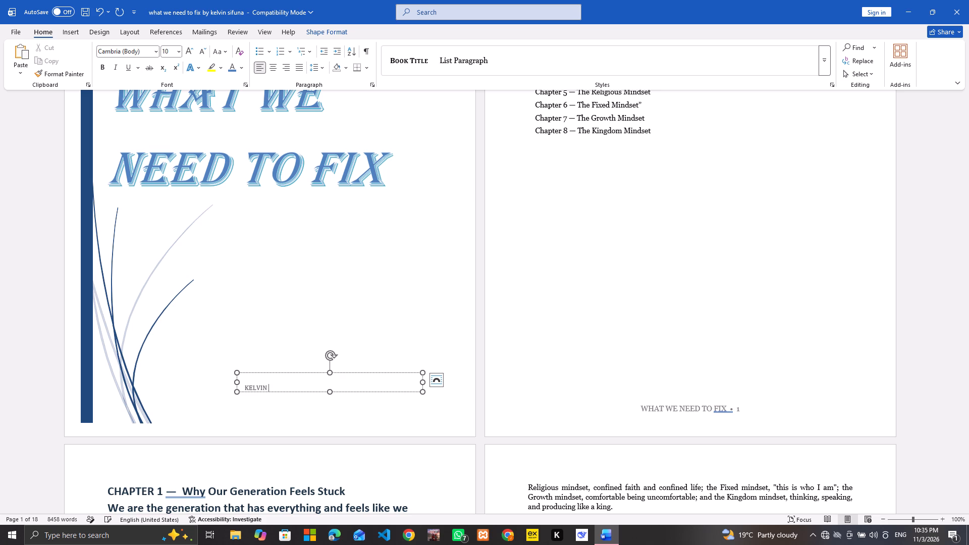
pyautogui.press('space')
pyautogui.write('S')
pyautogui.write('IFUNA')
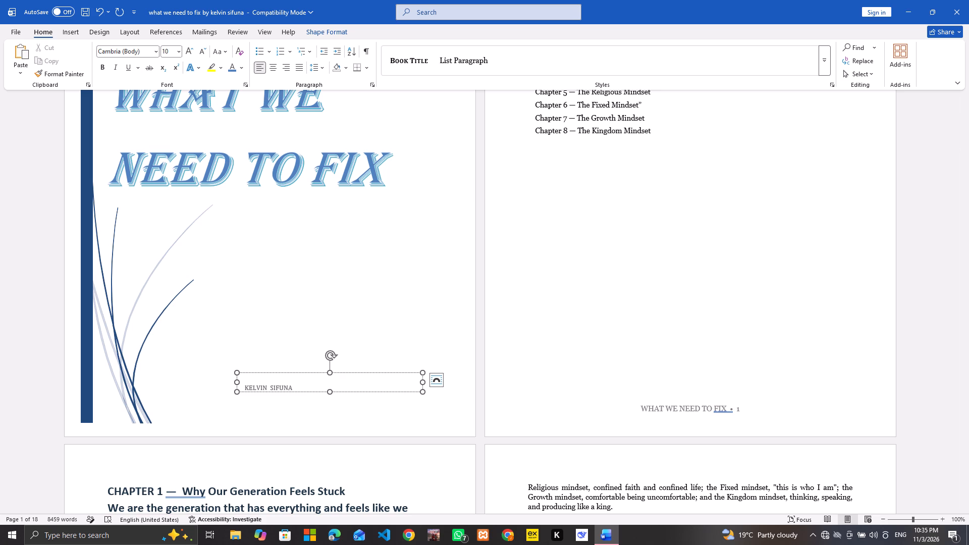
# Format the author's name at the bottom of the cover page in bold 28-point Arial Narrow.
pyautogui.click(256, 386)
pyautogui.moveTo(293, 387); pyautogui.dragTo(243, 390)
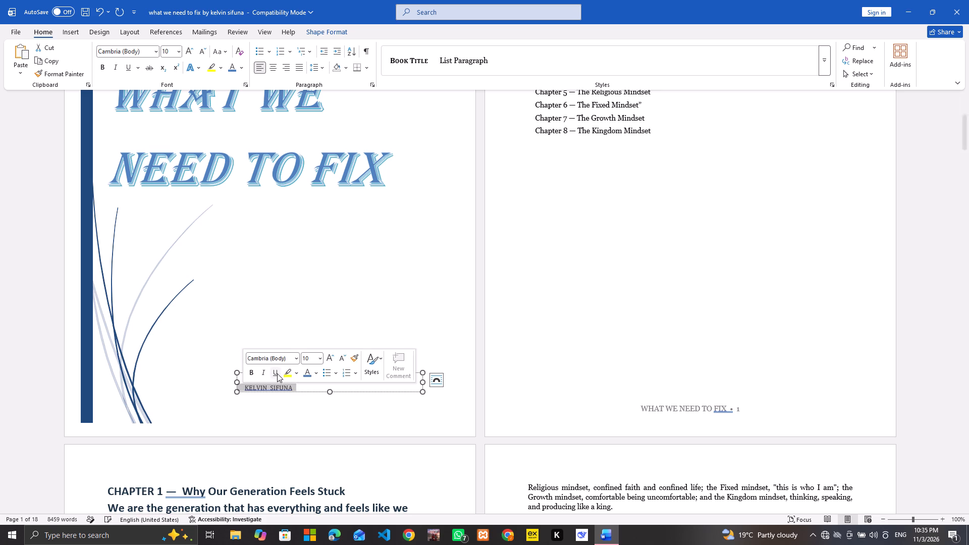
pyautogui.click(318, 355)
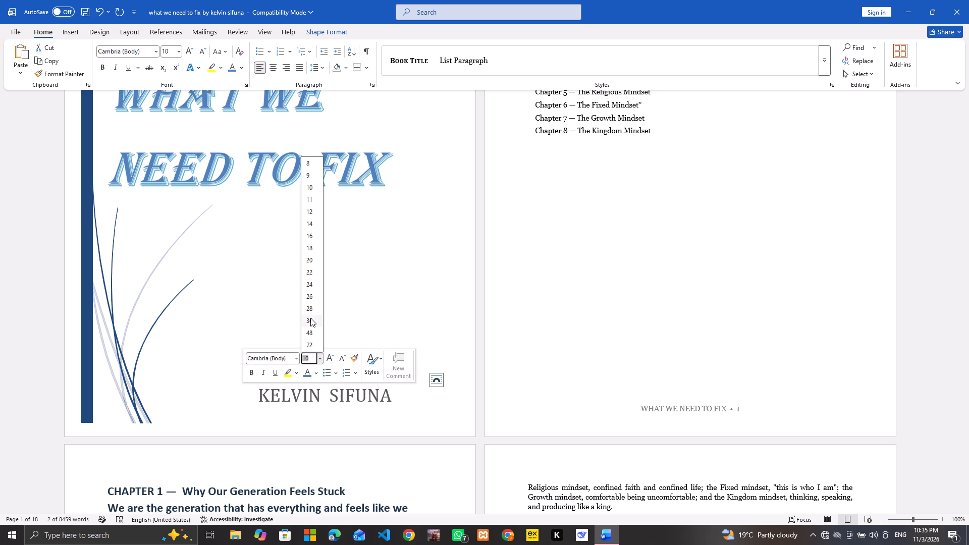
pyautogui.click(314, 305)
pyautogui.click(252, 373)
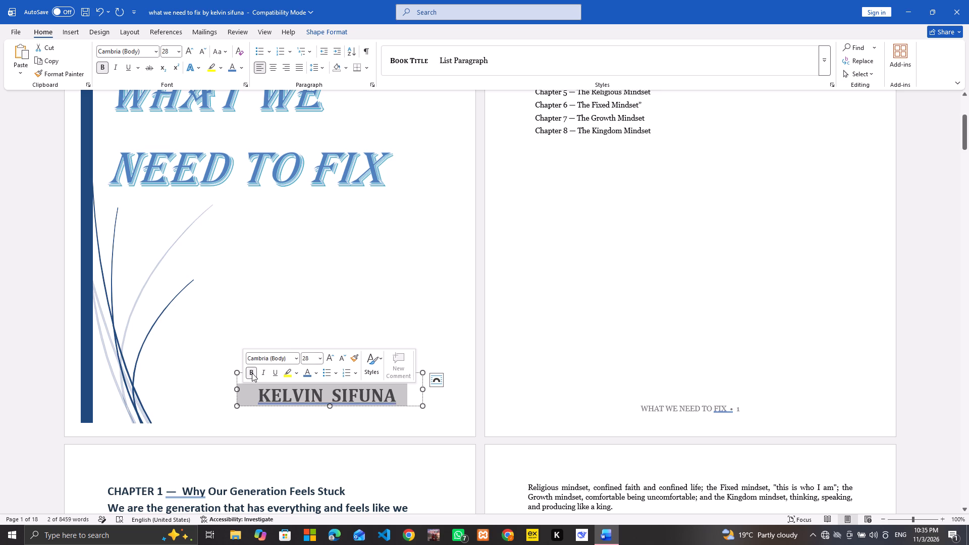
pyautogui.click(293, 359)
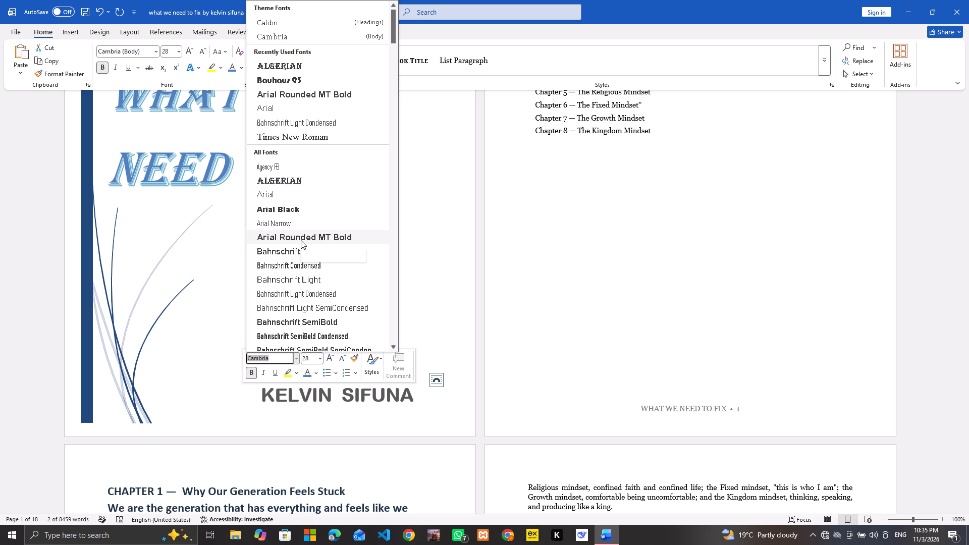
pyautogui.click(278, 221)
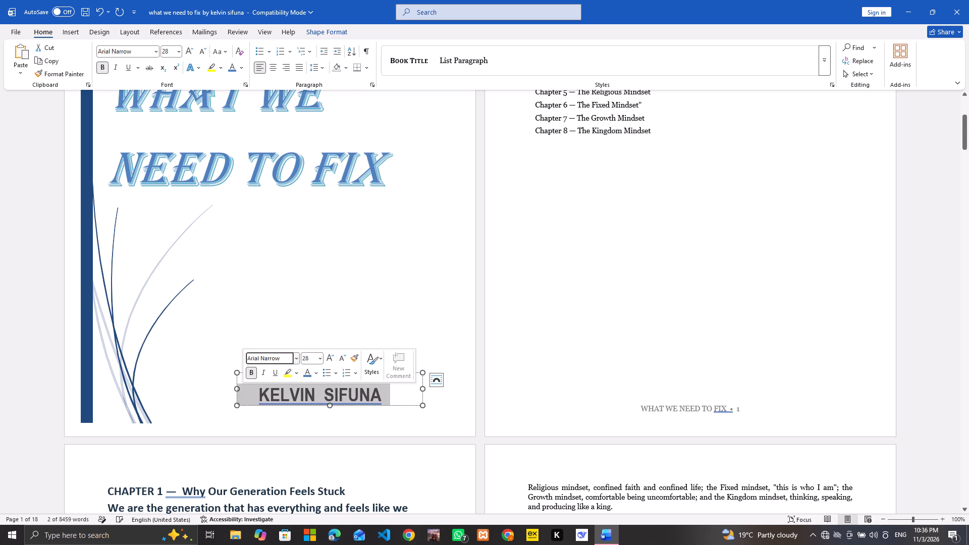
# Set the font colour of the author's name to the same medium theme blue as the cover title.
pyautogui.click(312, 377)
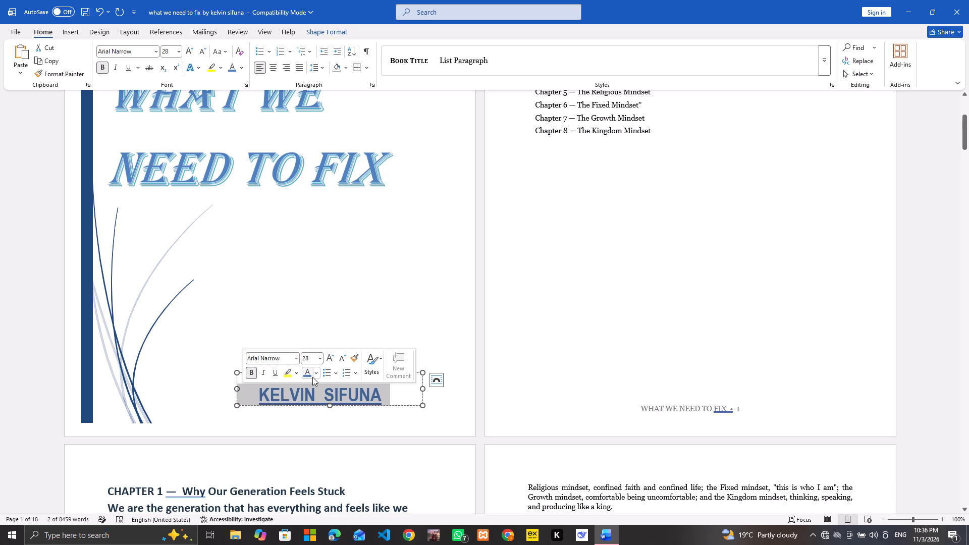
# Try underline and italic on the author's name, leaving it in italics only, without bold or underline.
pyautogui.click(280, 375)
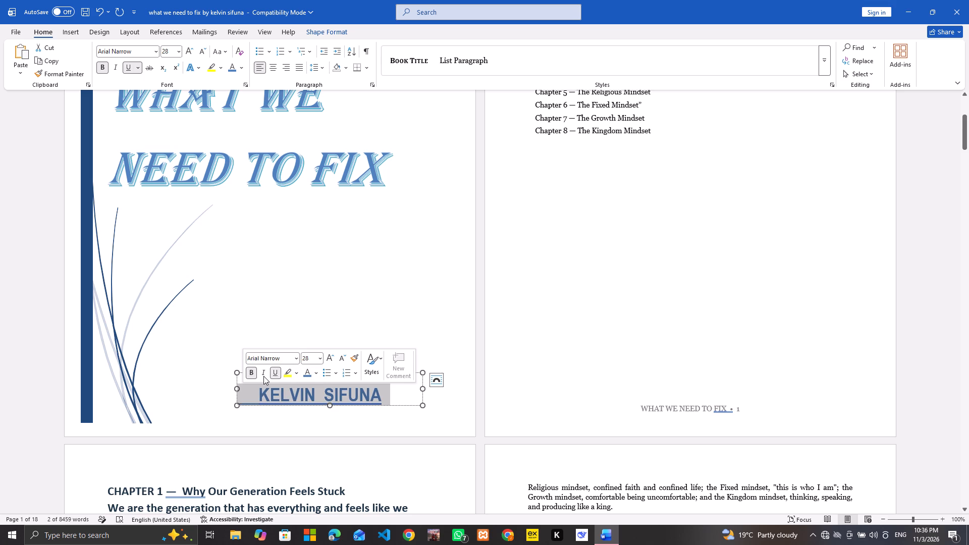
pyautogui.click(263, 376)
pyautogui.click(251, 376)
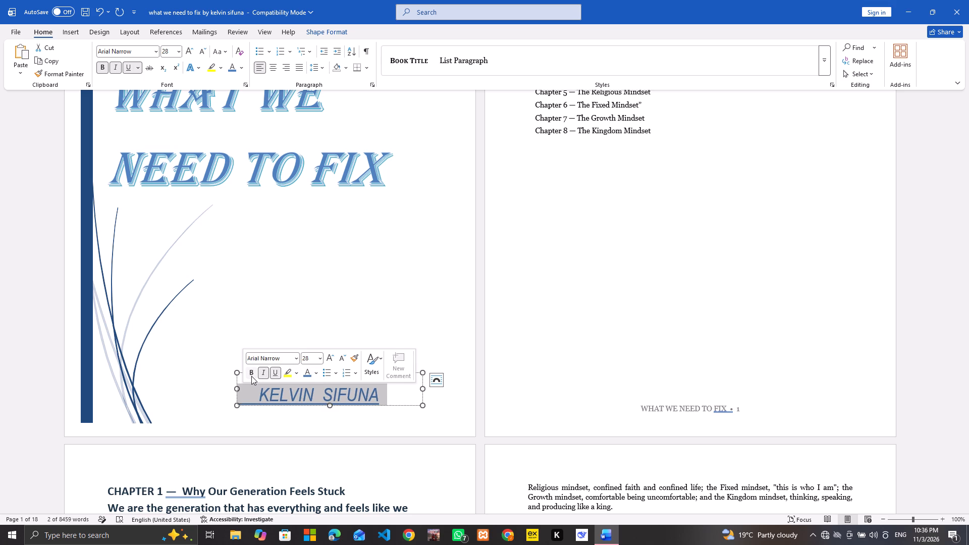
pyautogui.click(278, 373)
pyautogui.click(264, 376)
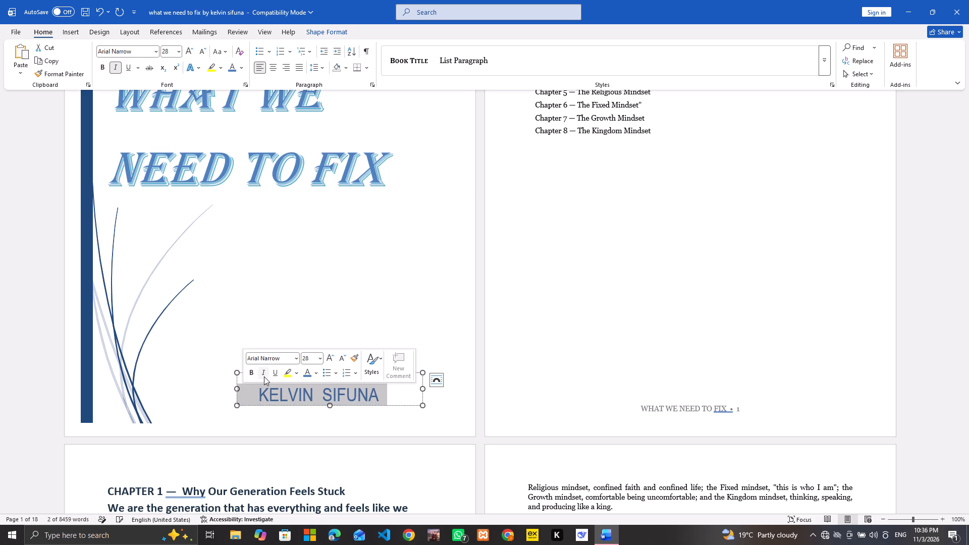
pyautogui.click(264, 376)
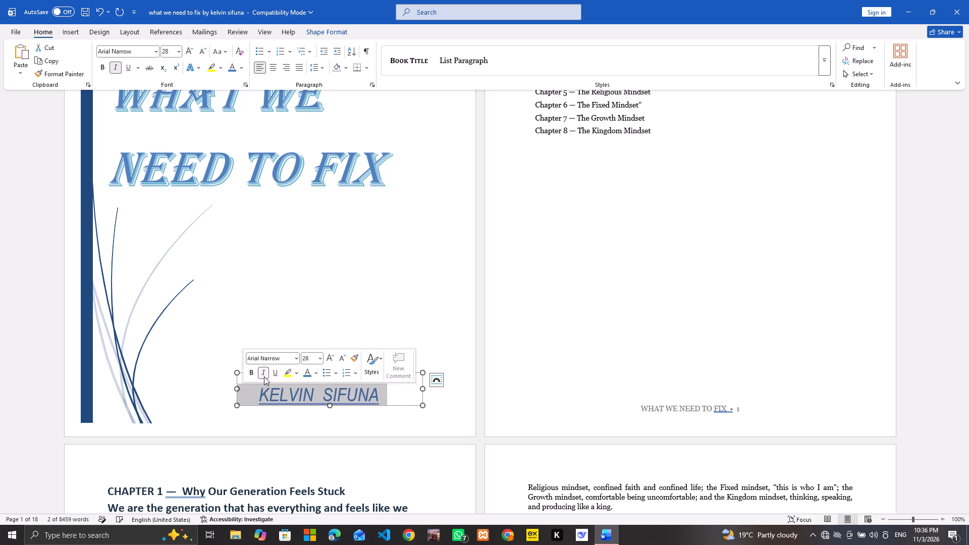
pyautogui.click(336, 317)
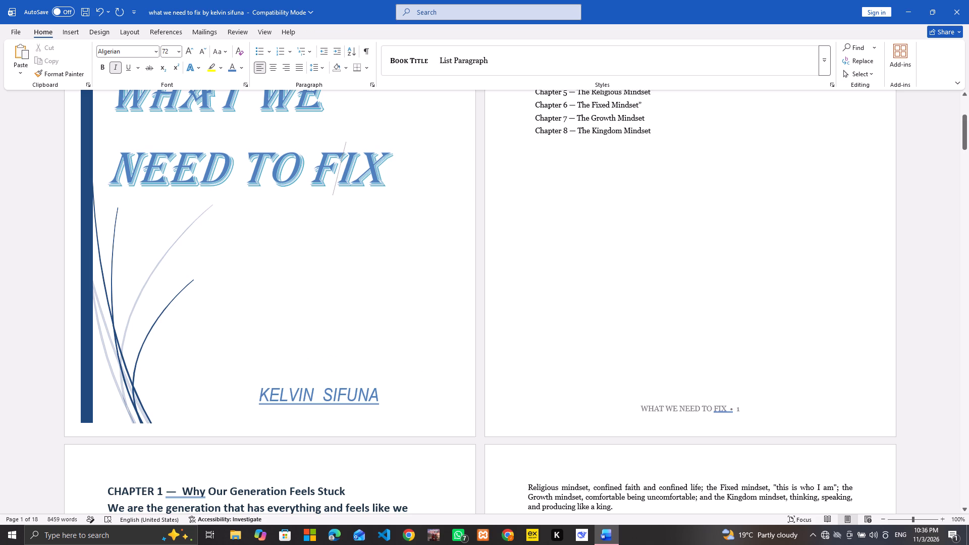
# Review the cover page from top to bottom, and read through the opening pages of Chapter 1 and Chapter 2.
pyautogui.scroll(-2, 341, 373)
pyautogui.scroll(8, 341, 373)
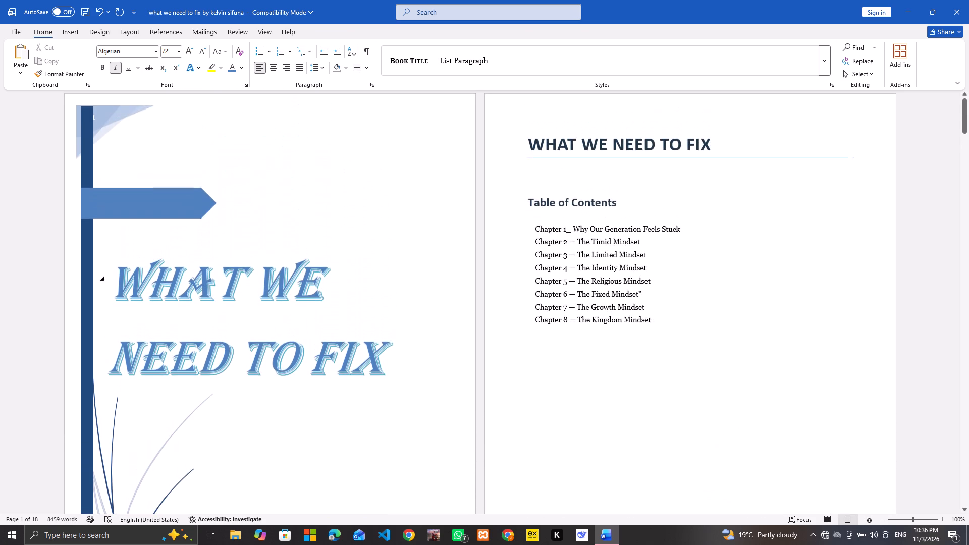
pyautogui.scroll(3, 341, 373)
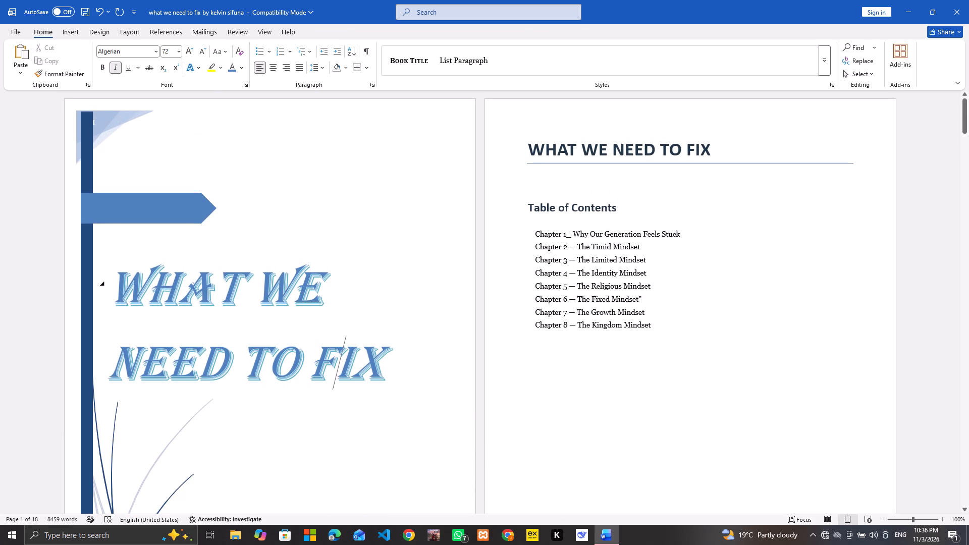
pyautogui.scroll(-16, 341, 373)
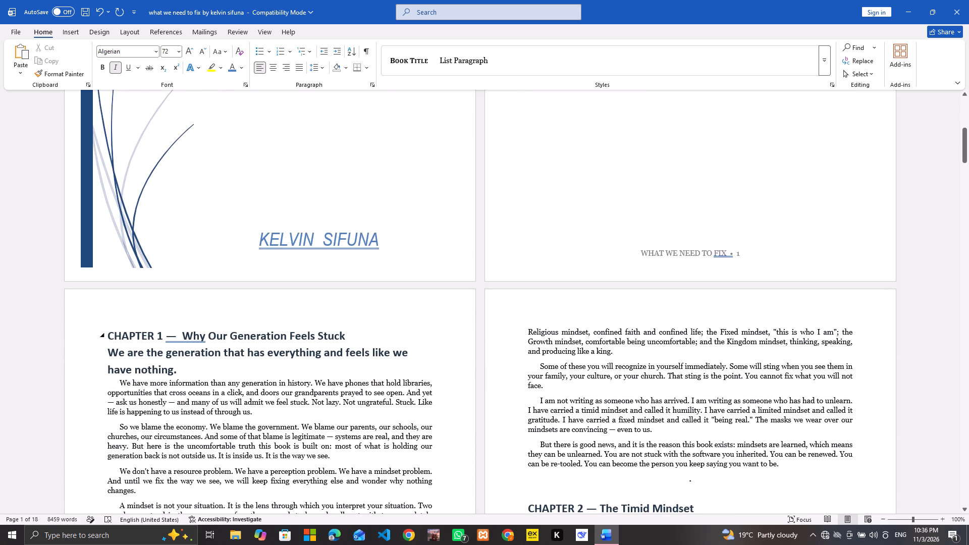
pyautogui.scroll(-5, 341, 373)
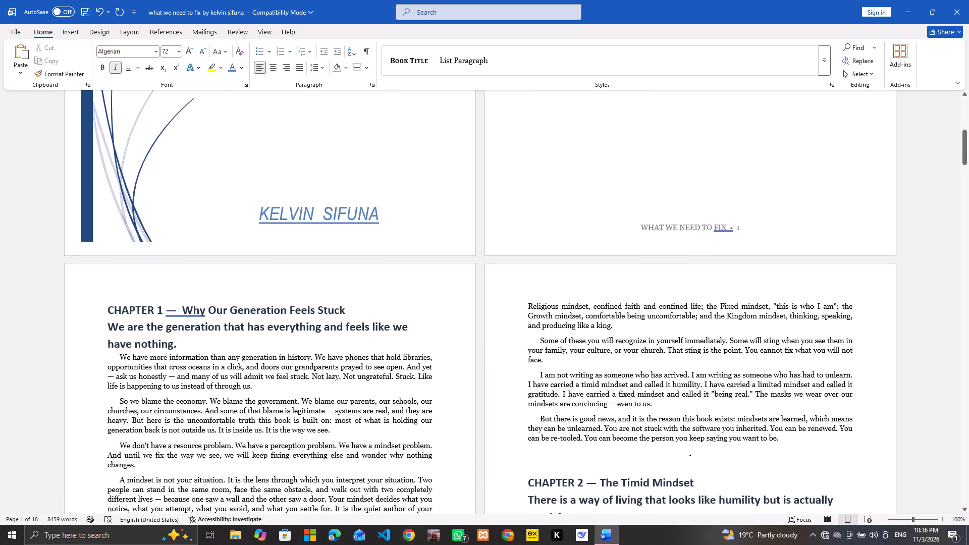
pyautogui.scroll(-5, 341, 373)
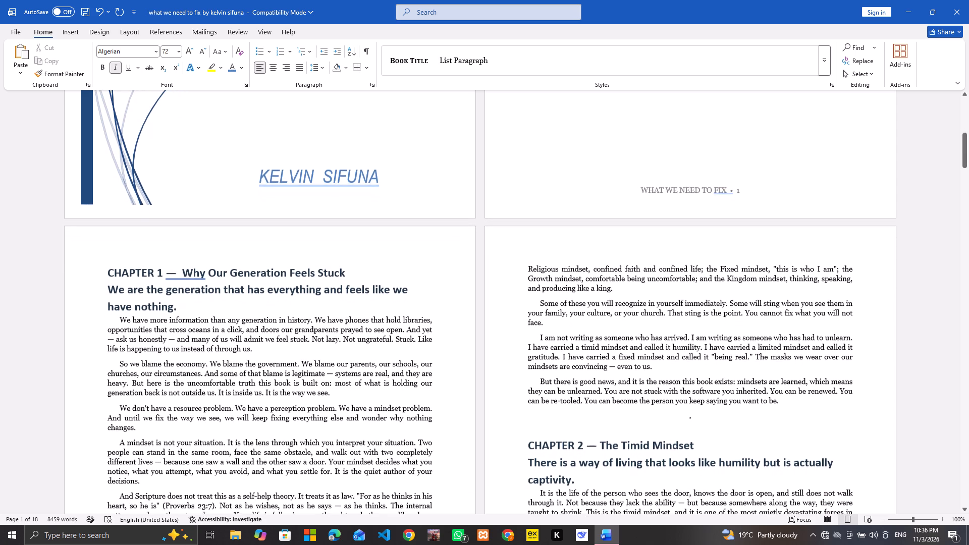
pyautogui.scroll(-3, 341, 373)
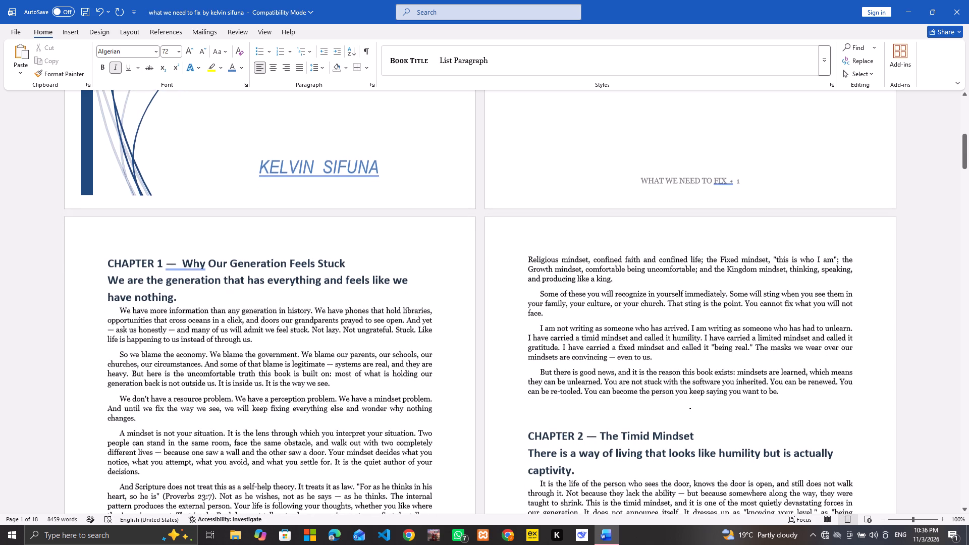
pyautogui.scroll(-4, 341, 373)
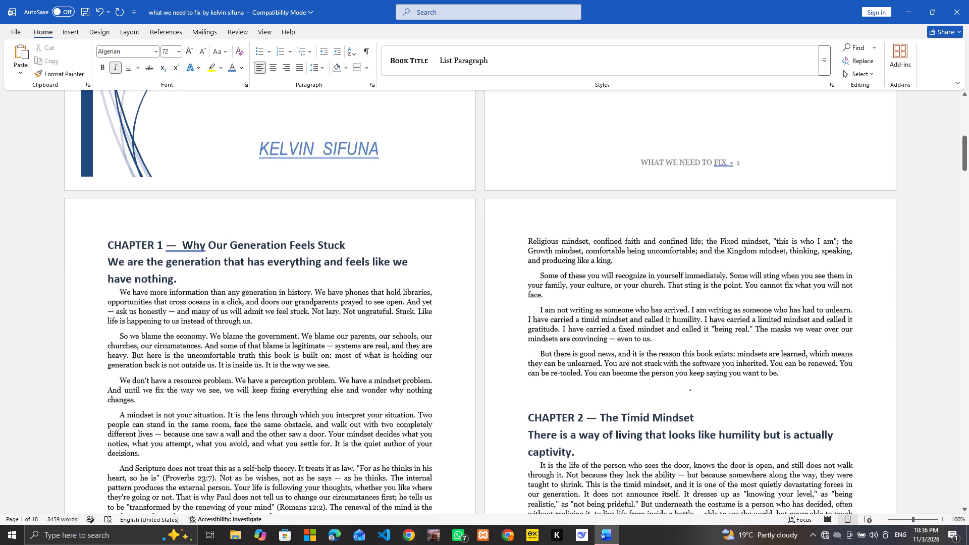
pyautogui.scroll(-2, 341, 373)
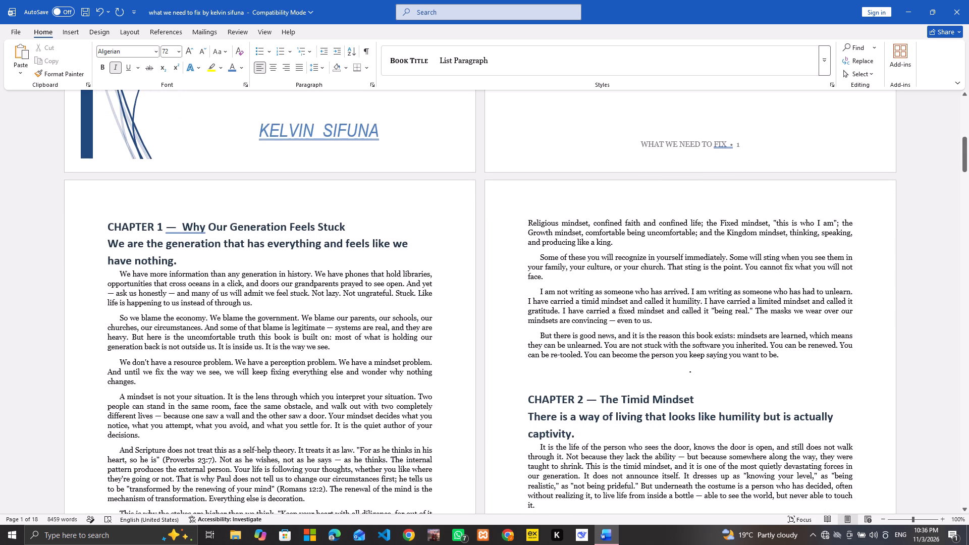
pyautogui.scroll(-1, 341, 373)
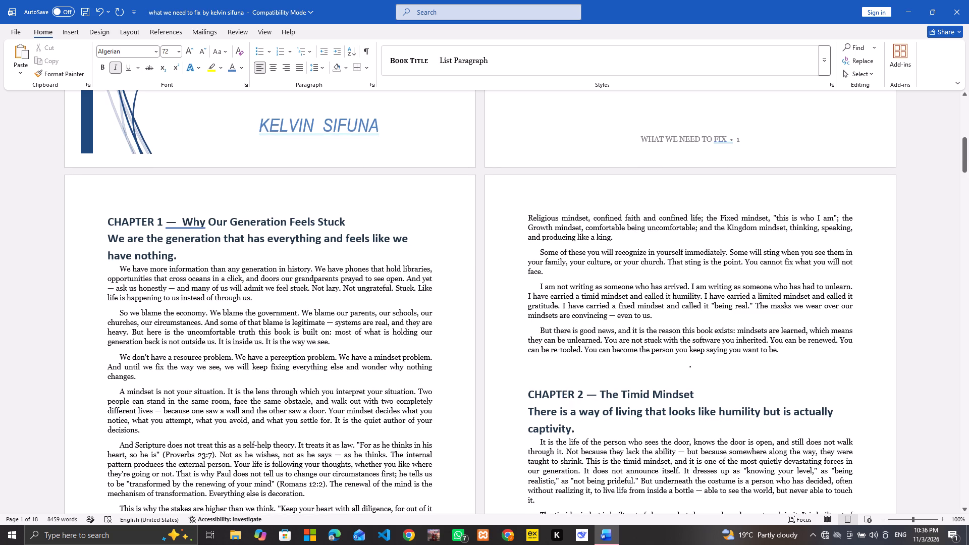
pyautogui.rightClick(341, 373)
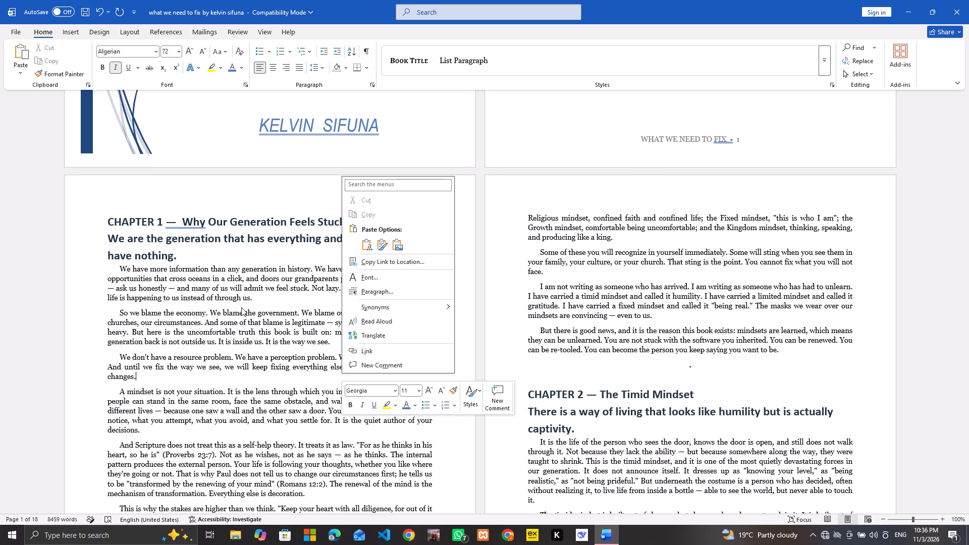
pyautogui.click(93, 295)
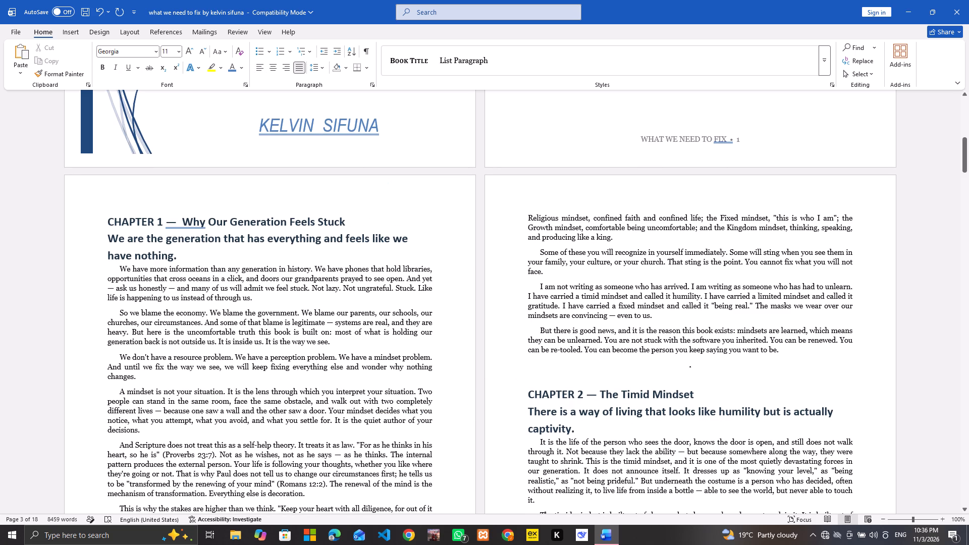
pyautogui.hscroll(1, 93, 295)
pyautogui.scroll(-3, 162, 310)
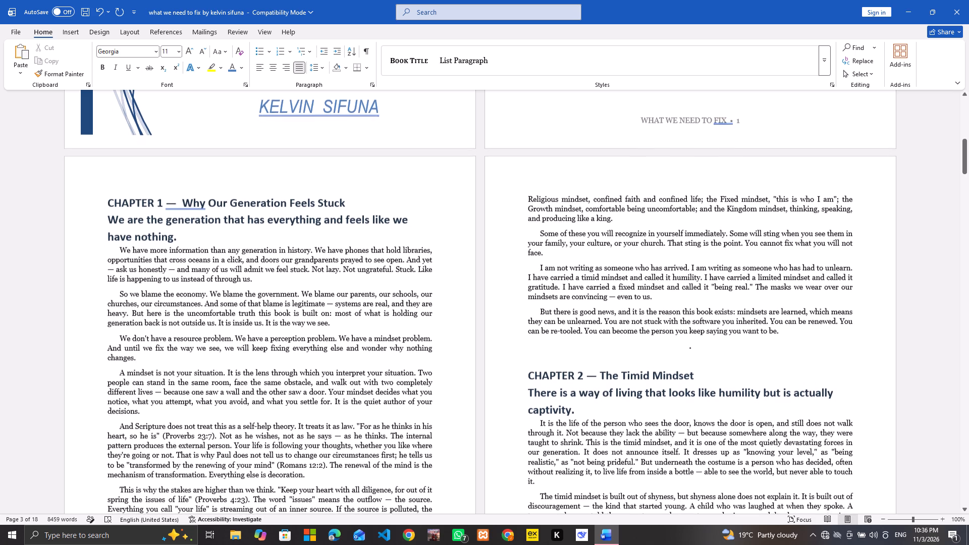
pyautogui.scroll(-3, 162, 310)
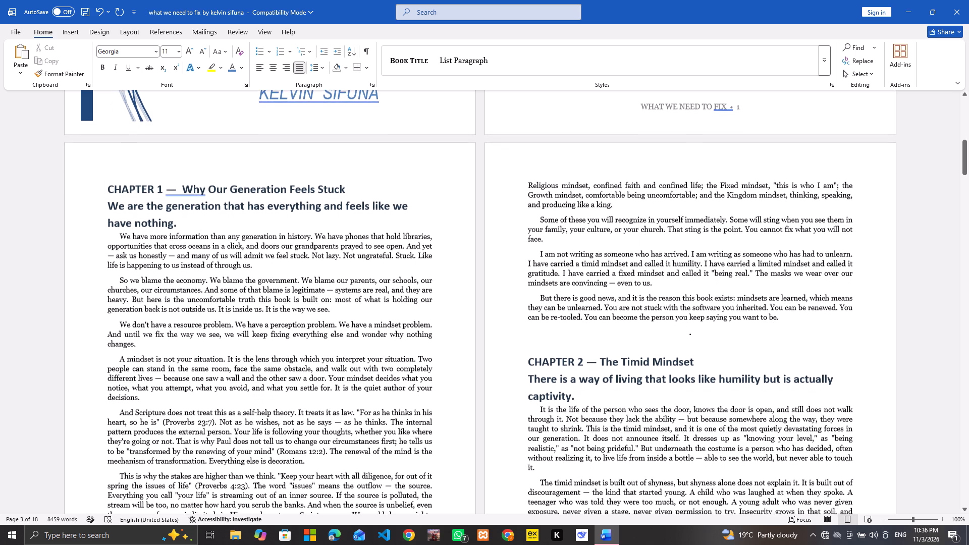
pyautogui.scroll(-4, 162, 310)
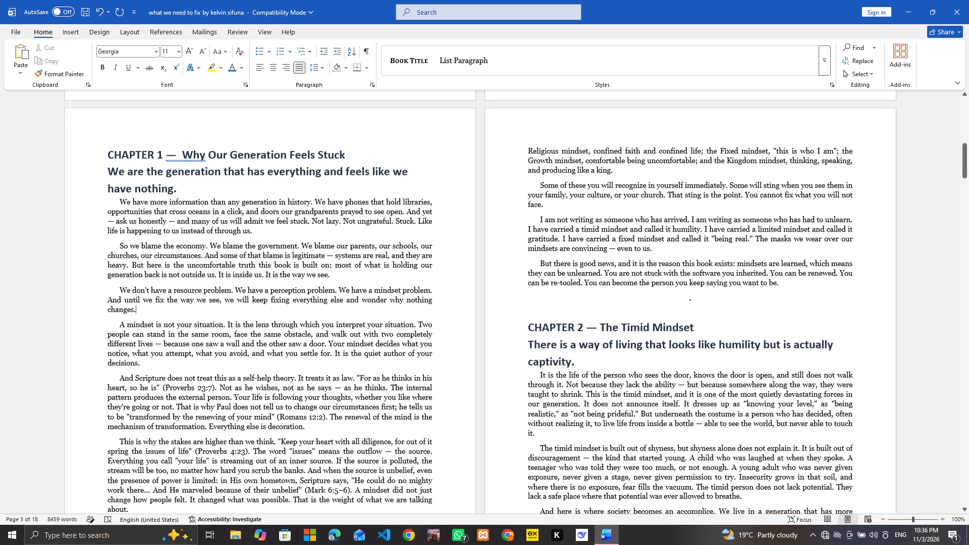
pyautogui.scroll(-1, 162, 310)
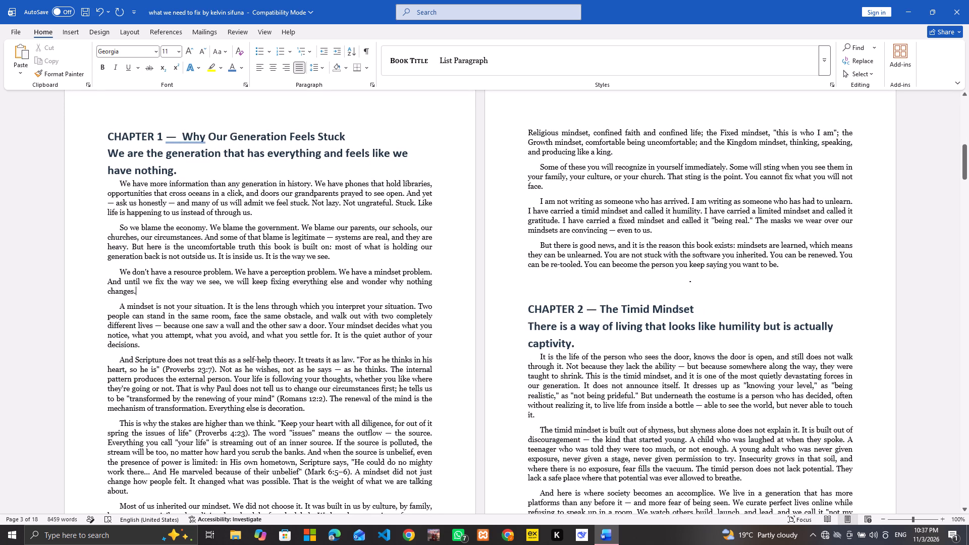
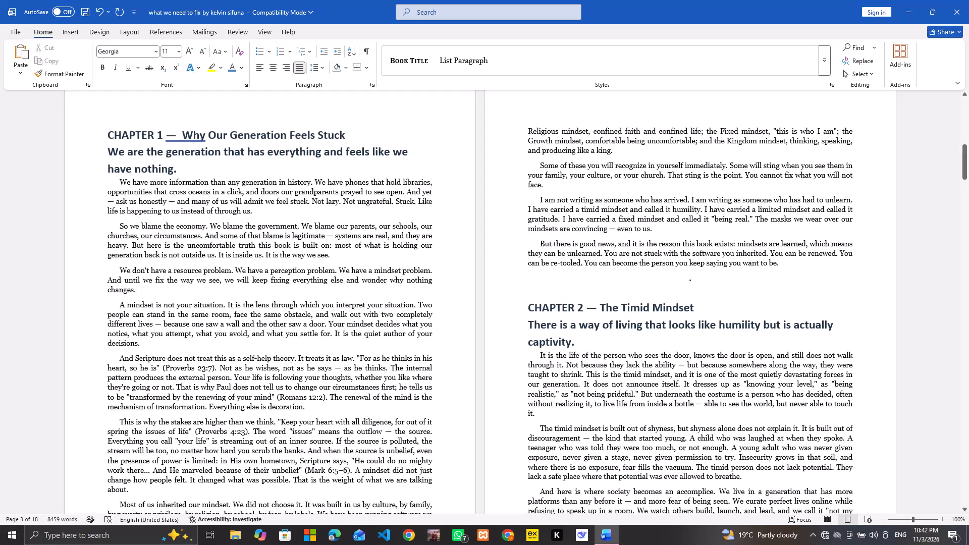
# Read through the rest of the Chapter 1 opening page and the facing page that begins Chapter 2, The Timid Mindset, down to their footers.
pyautogui.scroll(-1, 162, 310)
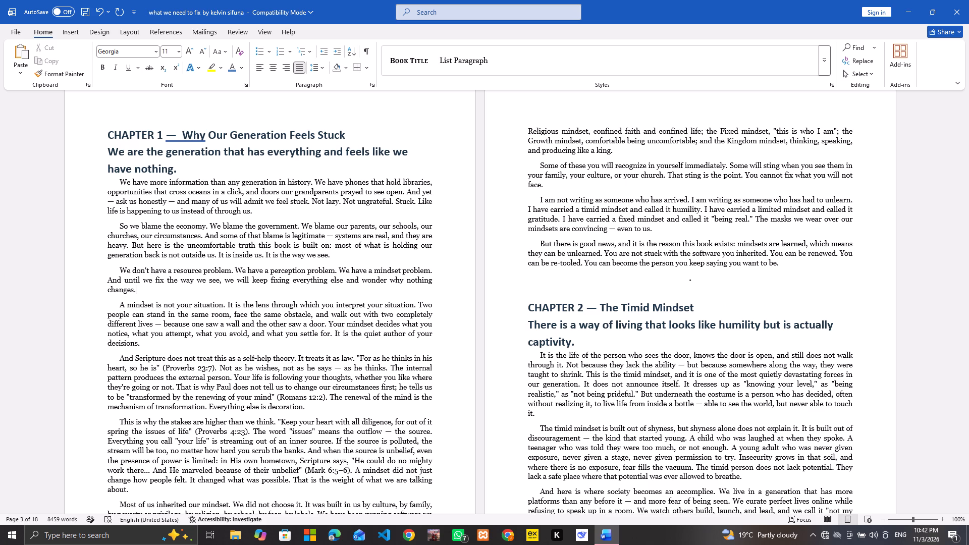
pyautogui.scroll(-2, 162, 310)
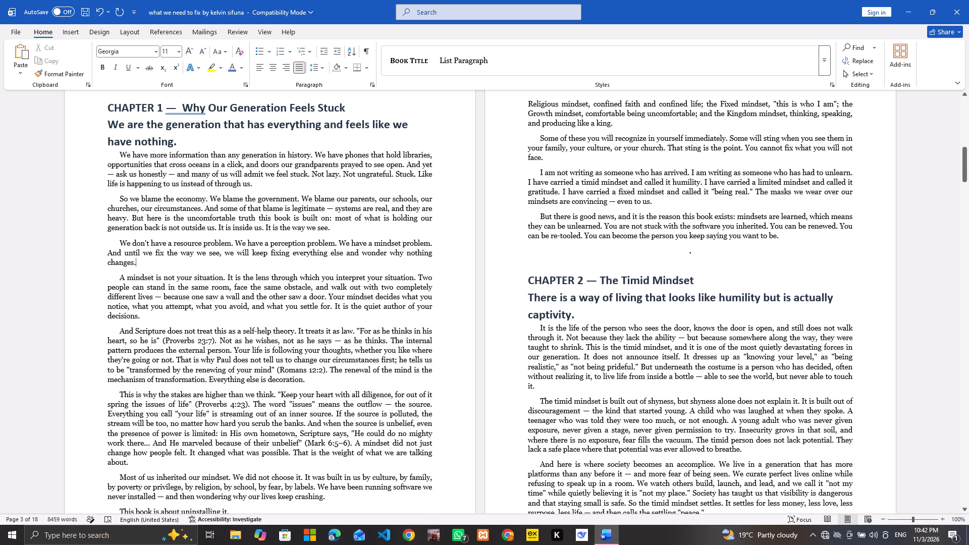
pyautogui.scroll(-2, 162, 310)
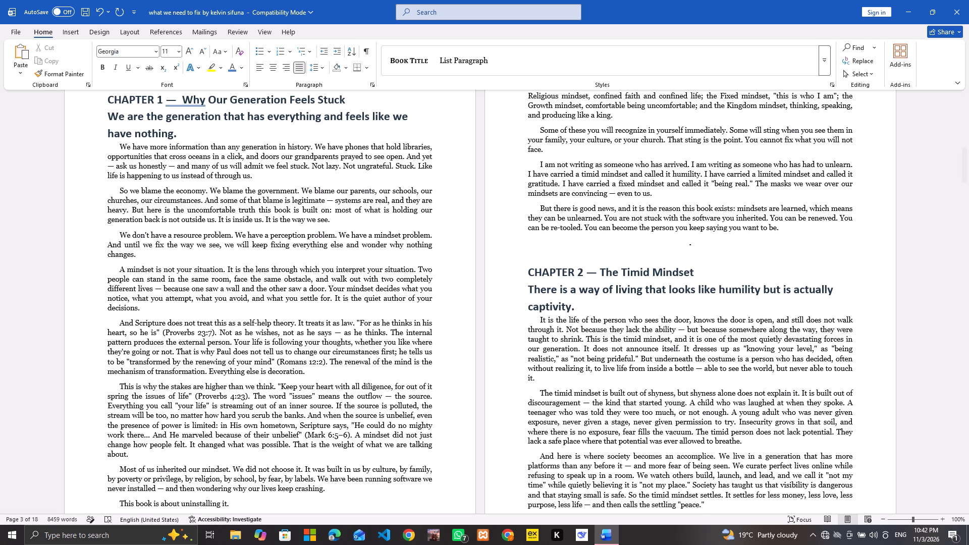
pyautogui.scroll(-3, 162, 310)
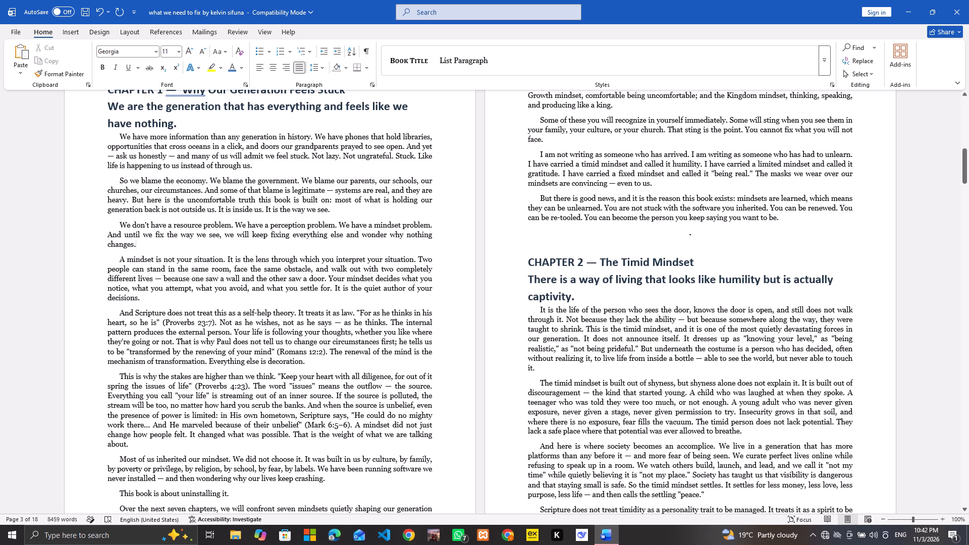
pyautogui.scroll(-4, 162, 310)
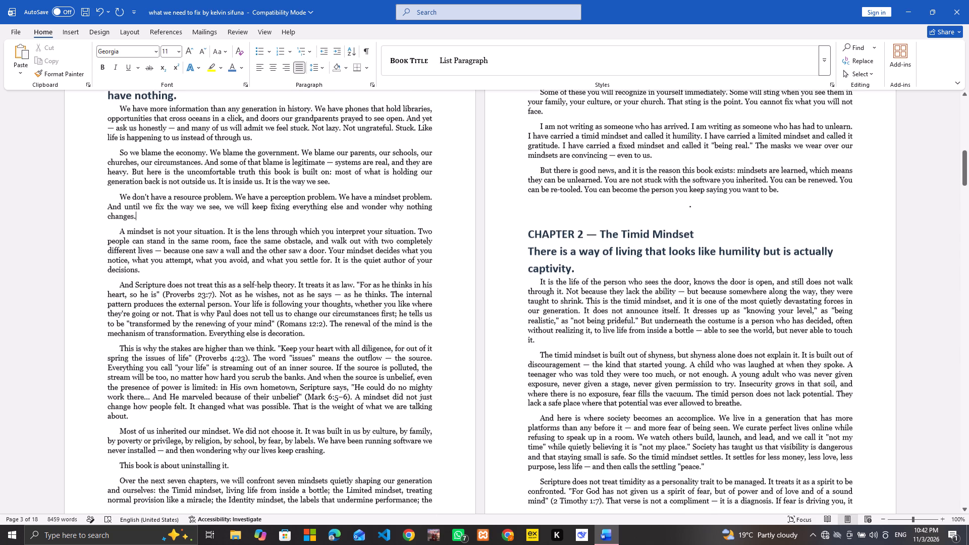
pyautogui.scroll(-3, 162, 310)
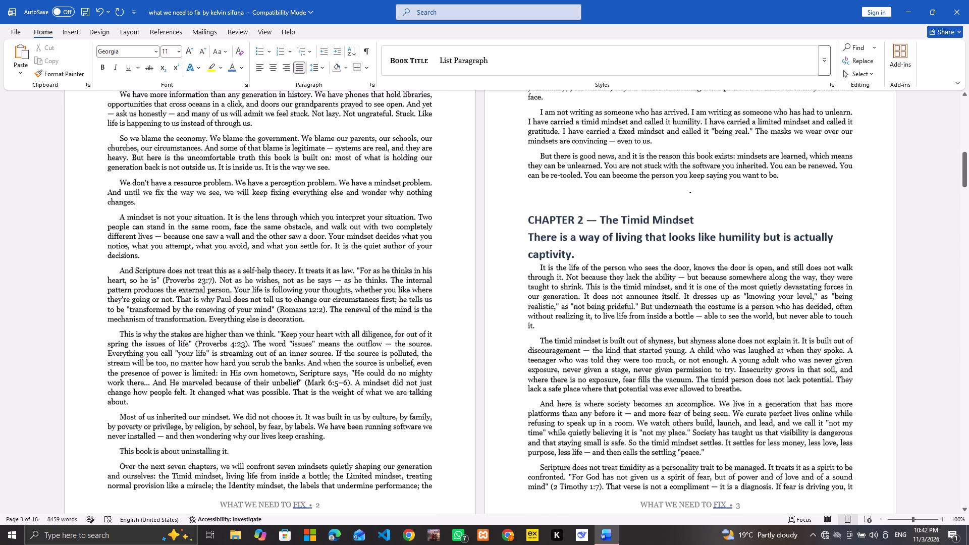
pyautogui.scroll(-2, 162, 310)
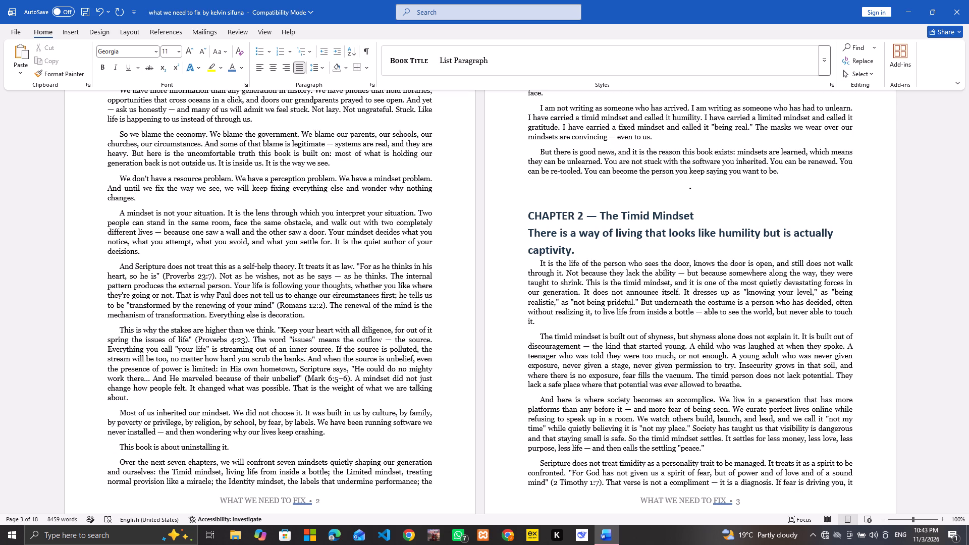
pyautogui.scroll(-2, 162, 310)
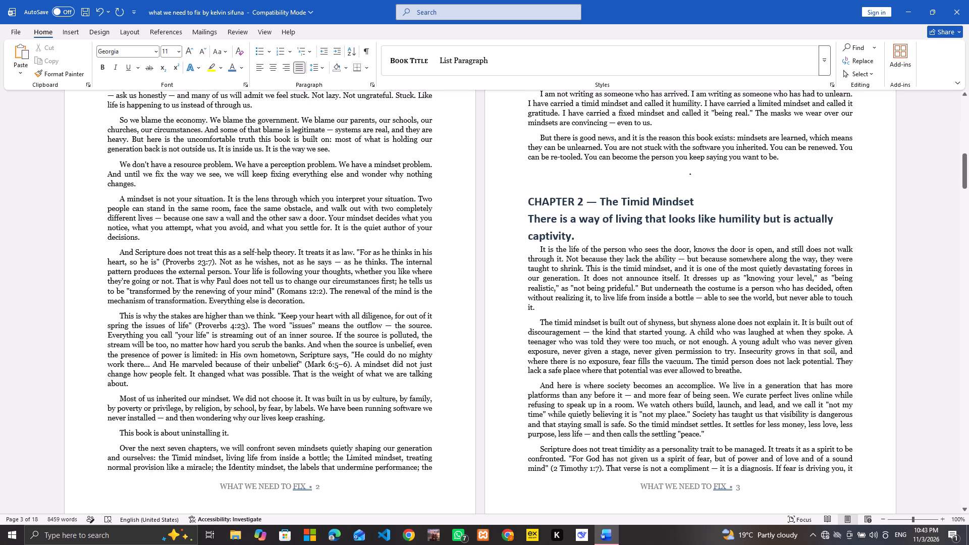
pyautogui.scroll(-2, 162, 310)
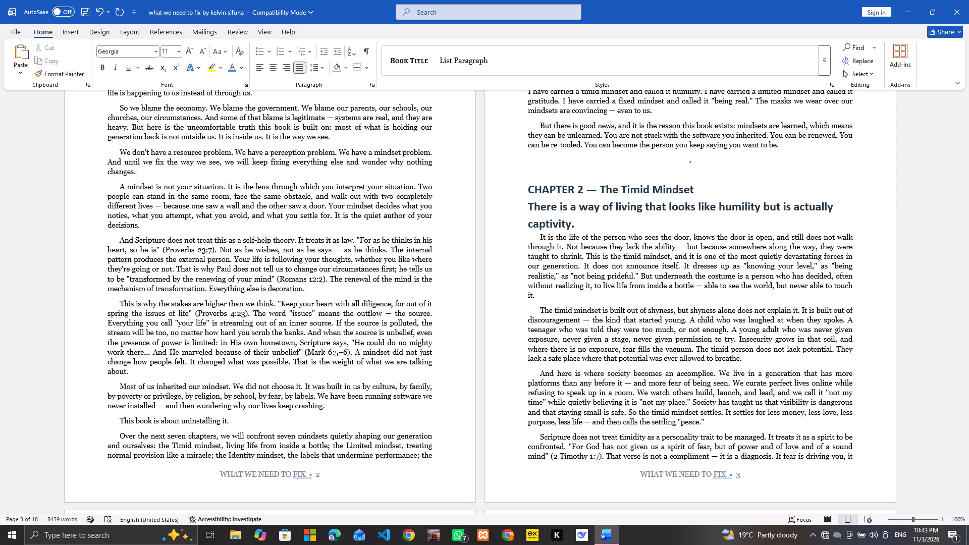
pyautogui.scroll(-2, 162, 310)
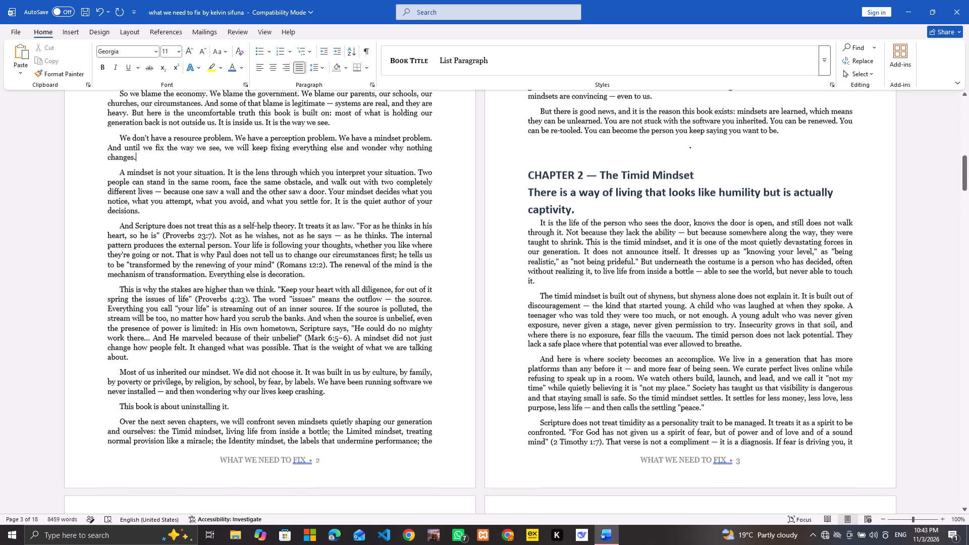
pyautogui.scroll(-5, 162, 310)
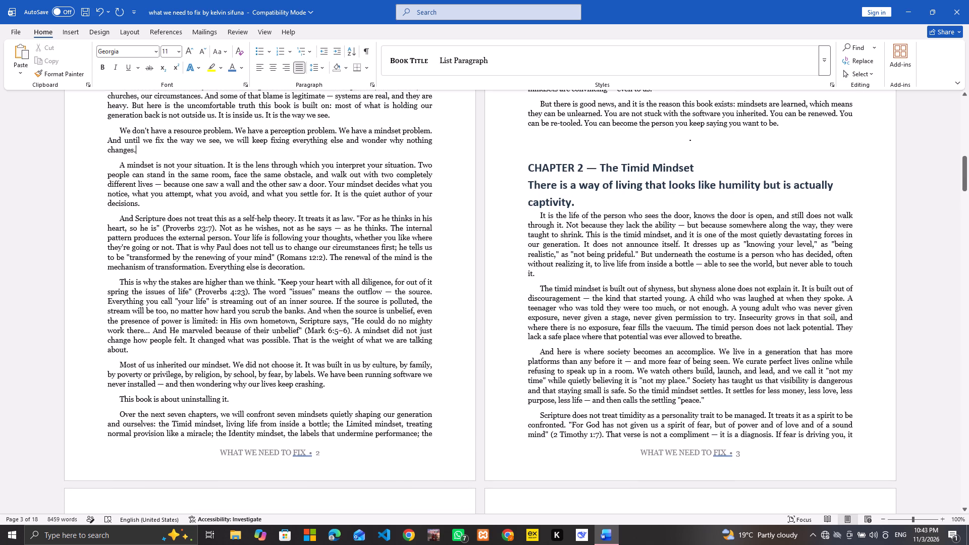
pyautogui.scroll(-2, 162, 310)
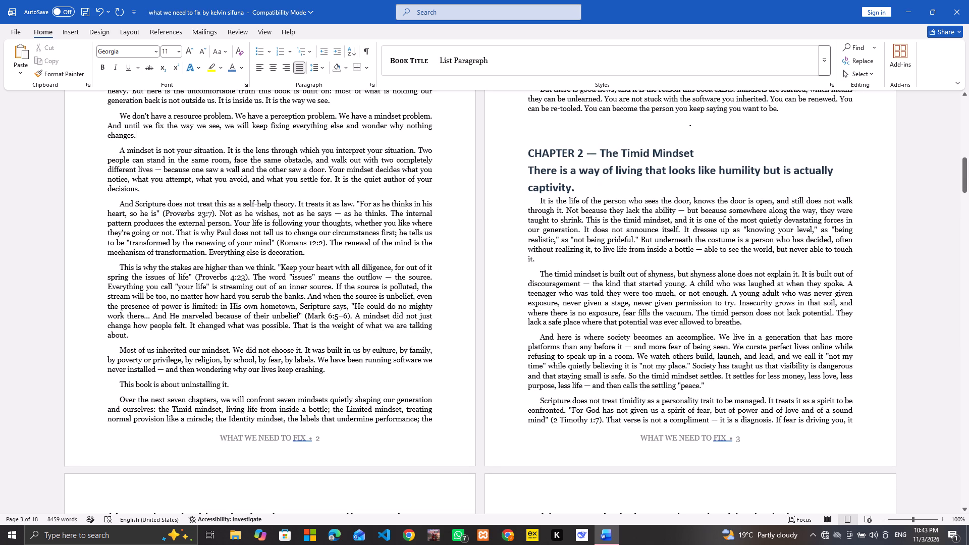
pyautogui.scroll(-2, 162, 310)
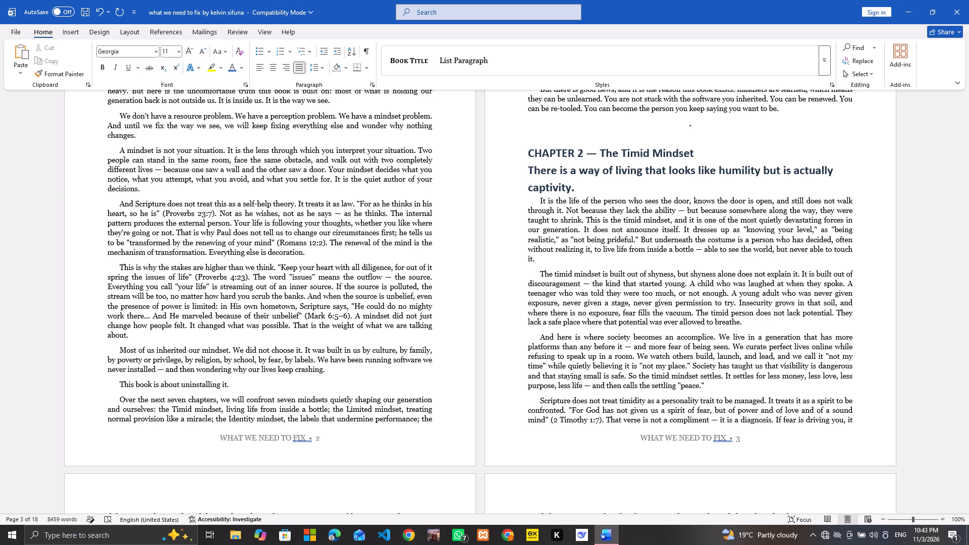
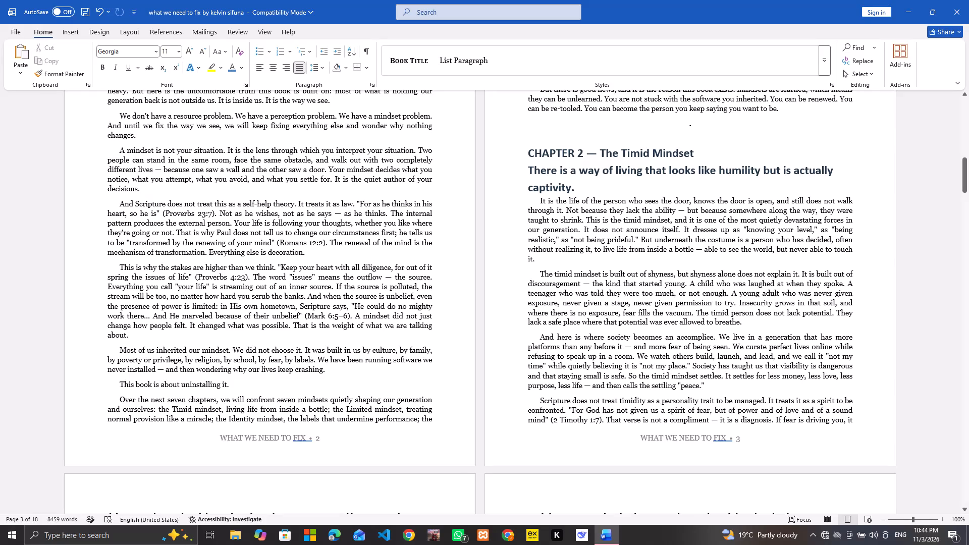
# Skim the document from Chapter 2, The Timid Mindset, through Chapter 8 to the final pages, checking the chapter headings and page layout.
pyautogui.scroll(-13, 232, 372)
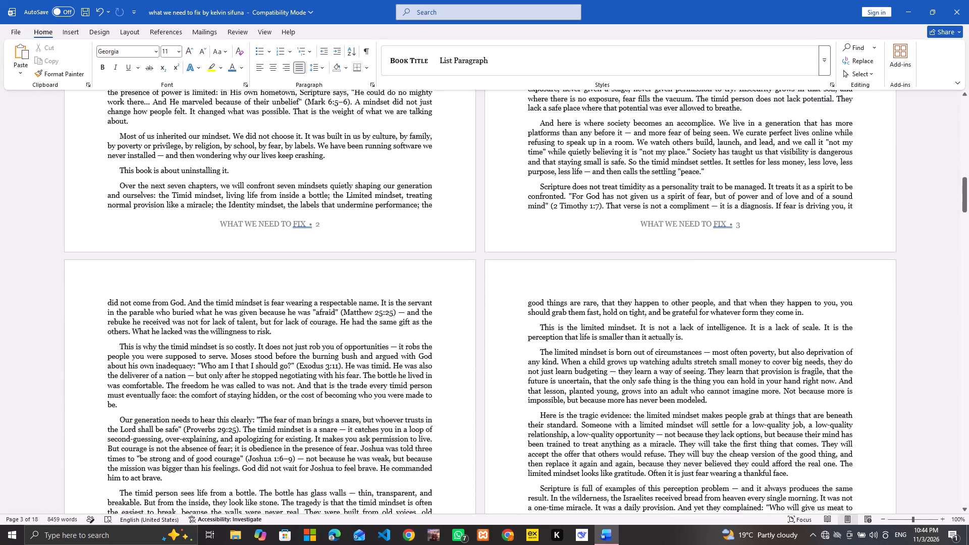
pyautogui.scroll(-18, 232, 372)
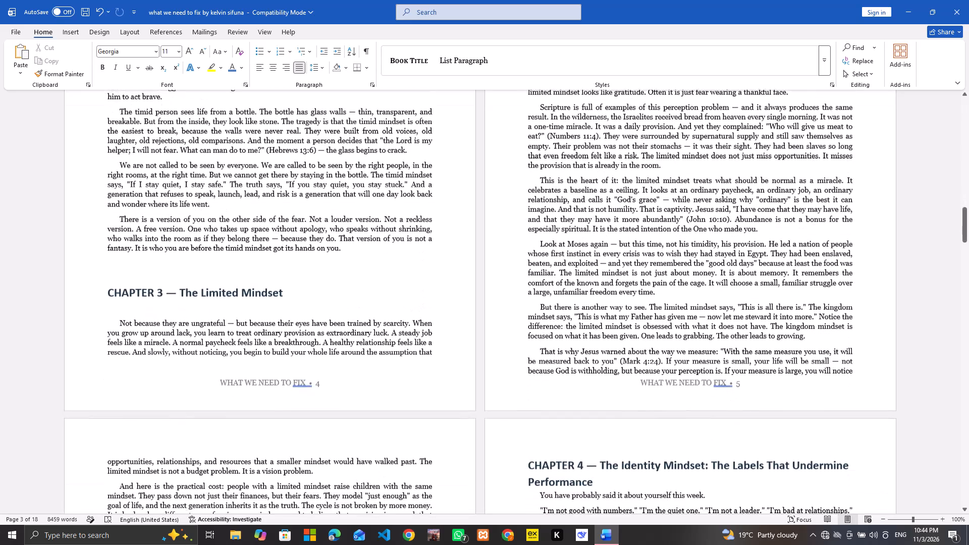
pyautogui.scroll(-17, 232, 358)
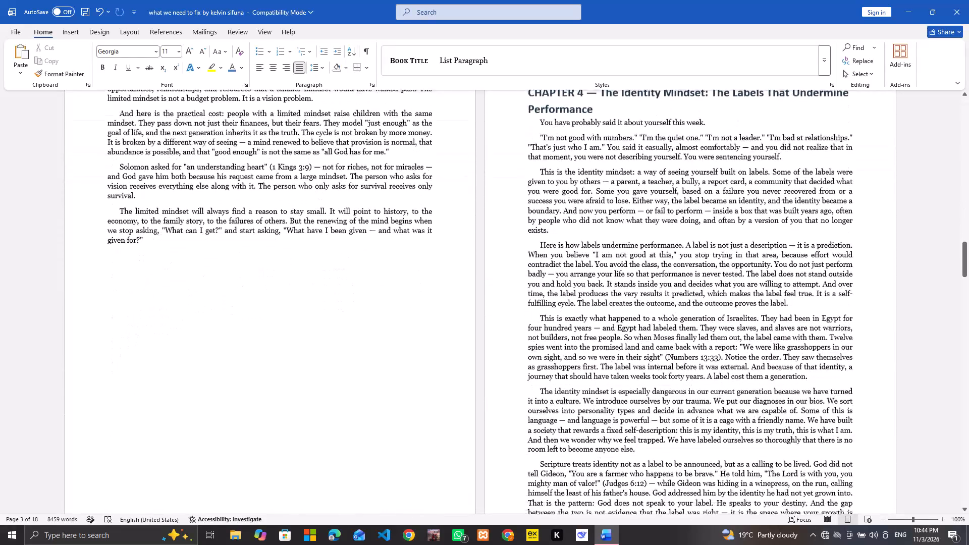
pyautogui.scroll(-6, 232, 358)
pyautogui.scroll(-20, 232, 358)
pyautogui.scroll(-1, 232, 358)
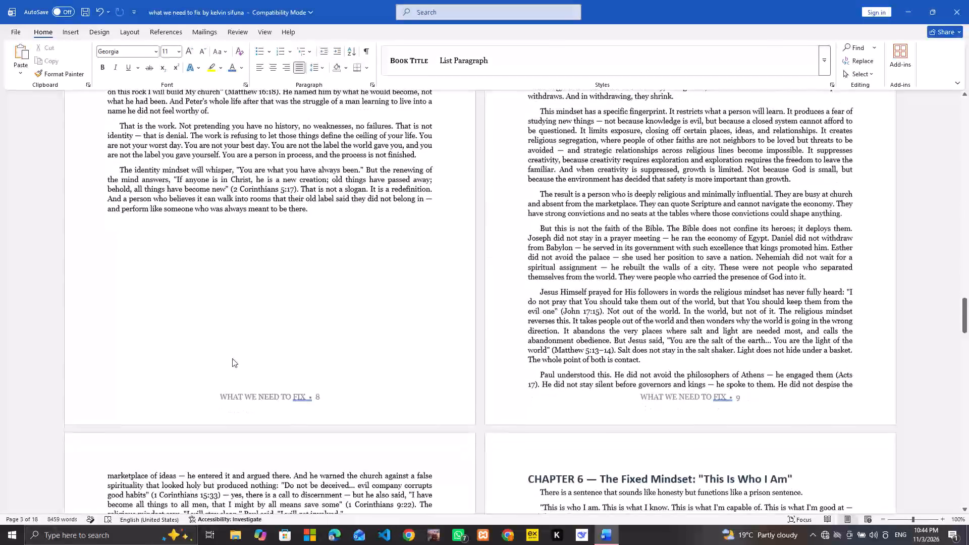
pyautogui.scroll(-20, 232, 358)
pyautogui.scroll(-13, 232, 358)
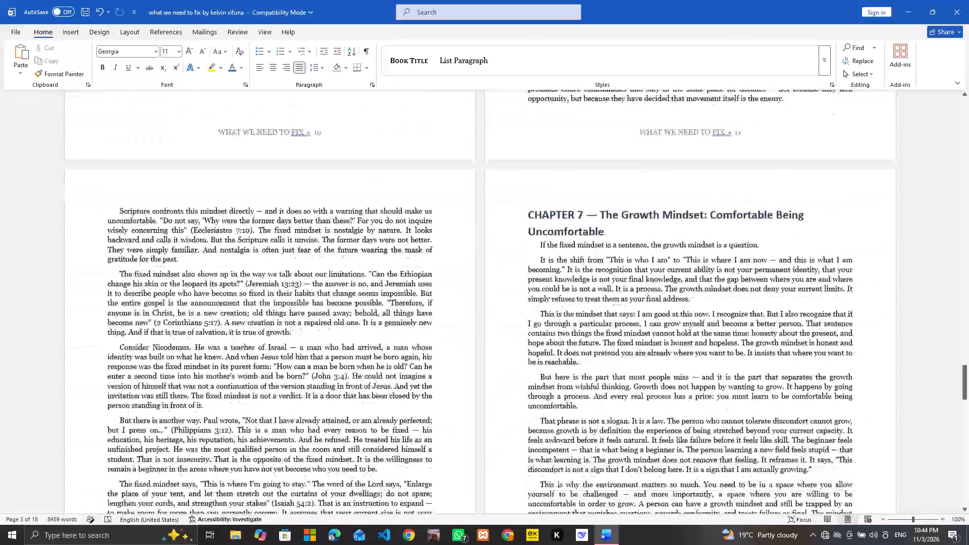
pyautogui.scroll(-20, 232, 358)
pyautogui.scroll(-13, 232, 358)
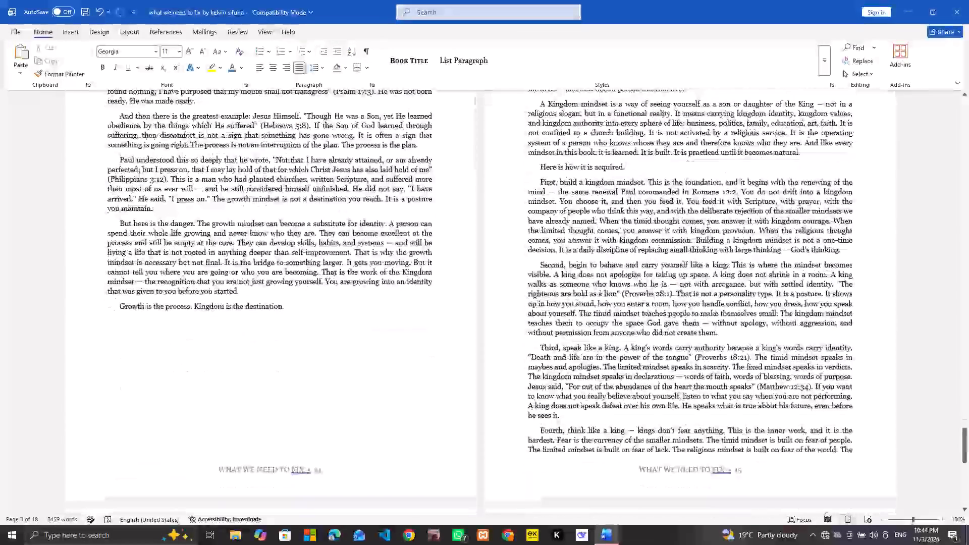
pyautogui.scroll(-20, 232, 358)
pyautogui.scroll(-7, 232, 358)
# Look back through the chapters from the end of the document to the cover page and Table of Contents.
pyautogui.scroll(5, 232, 358)
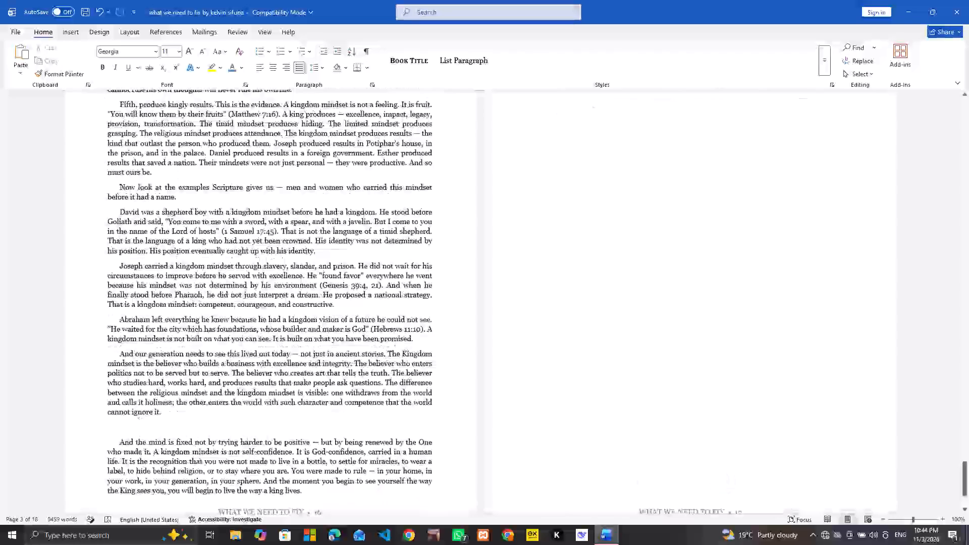
pyautogui.scroll(20, 232, 358)
pyautogui.scroll(20, 232, 358)
pyautogui.scroll(10, 232, 358)
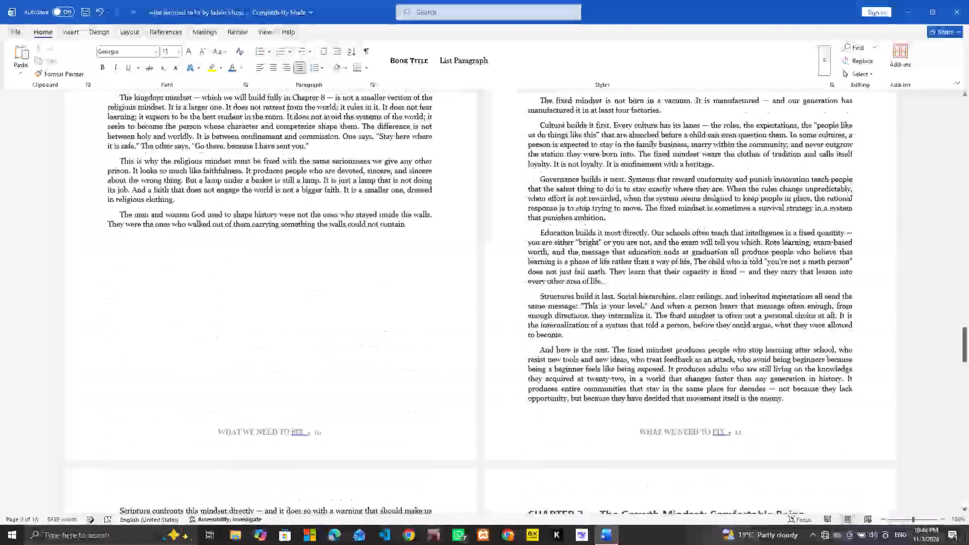
pyautogui.scroll(15, 232, 358)
pyautogui.scroll(19, 232, 358)
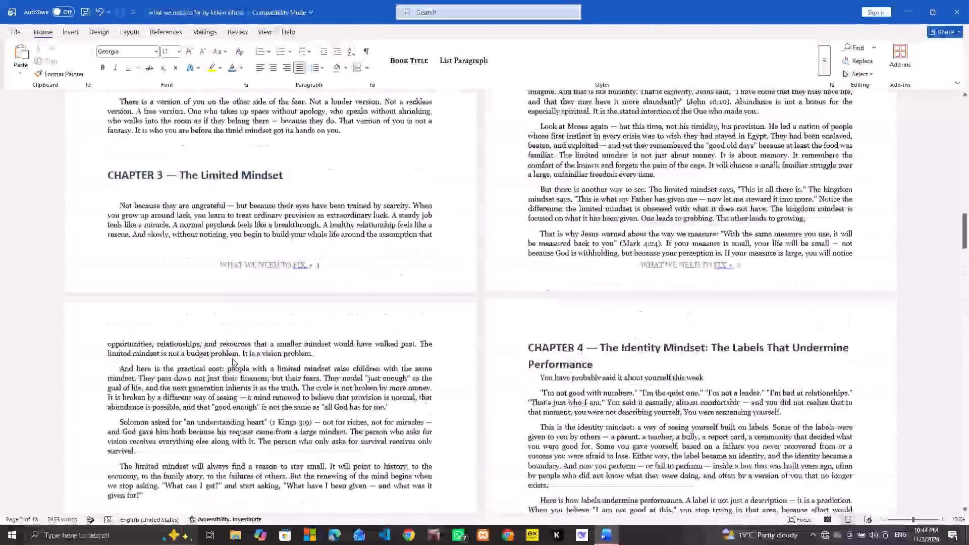
pyautogui.scroll(20, 232, 358)
pyautogui.scroll(20, 232, 358)
pyautogui.scroll(2, 232, 358)
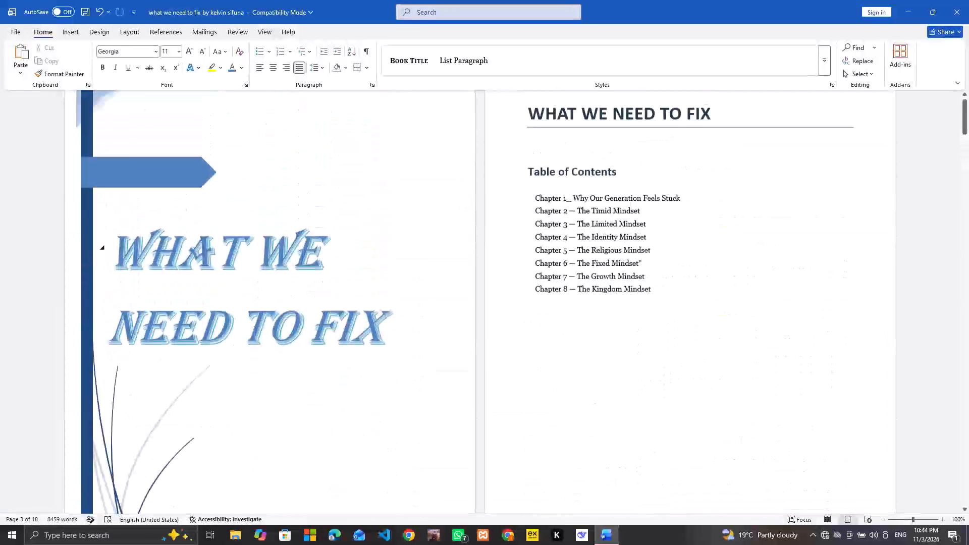
pyautogui.scroll(1, 232, 358)
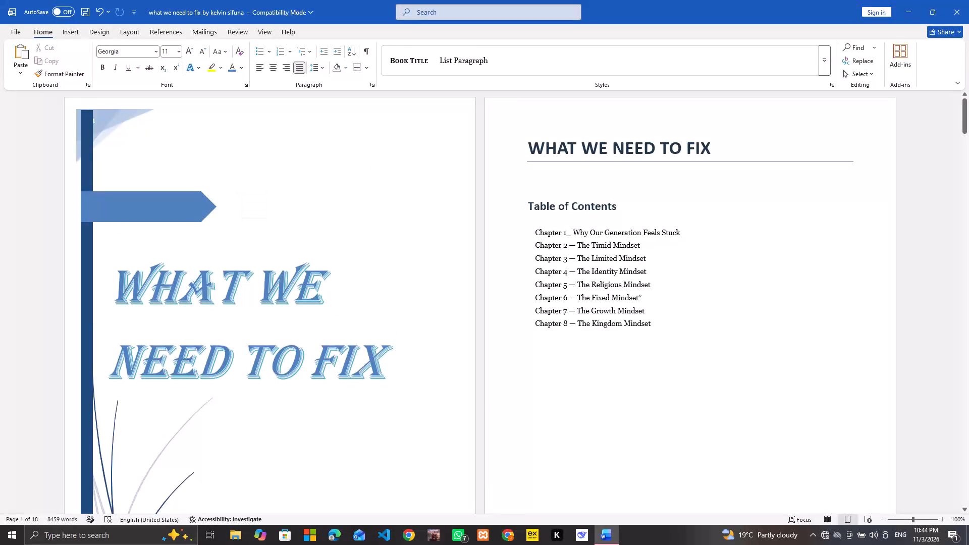
# Review the cover page down to the author's name, the contents page footer and the Chapter 1 heading.
pyautogui.scroll(-2, 607, 255)
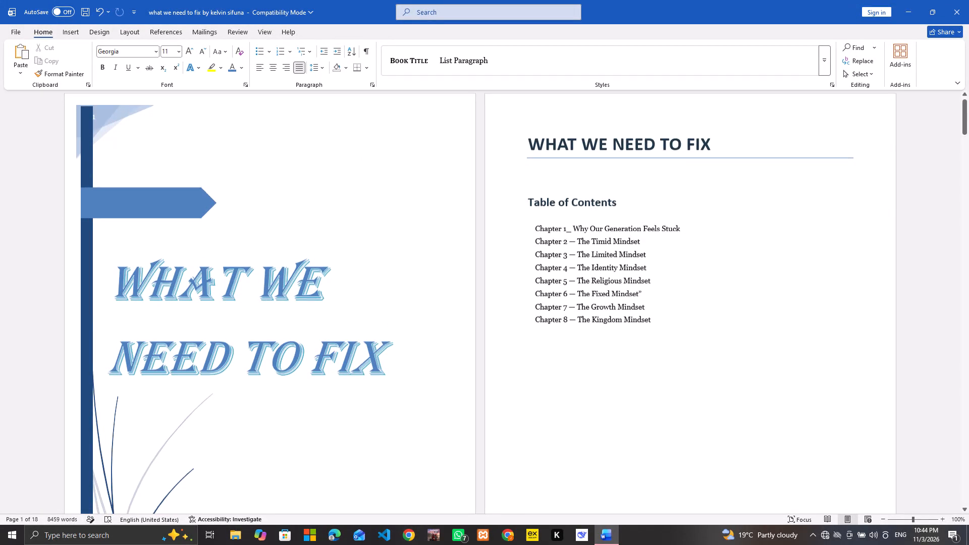
pyautogui.scroll(-14, 607, 255)
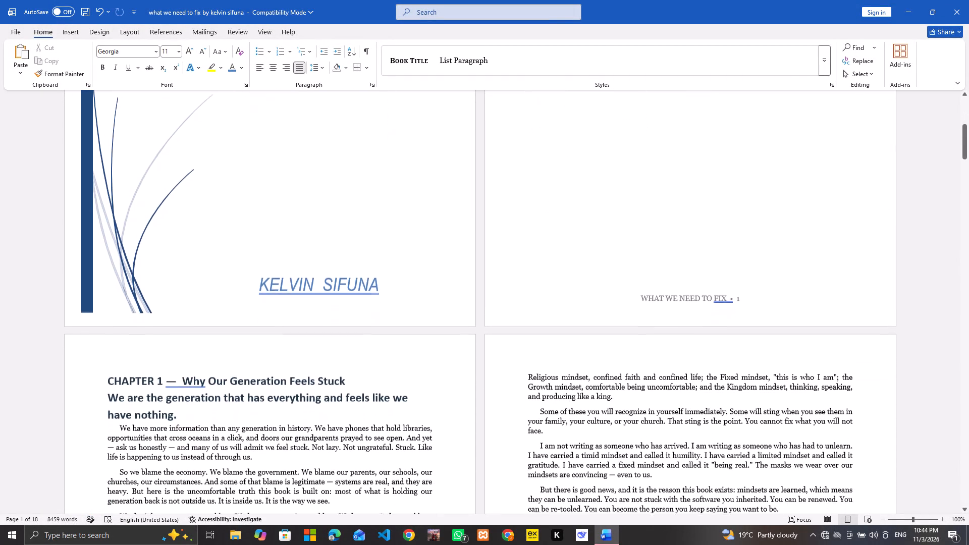
pyautogui.scroll(-4, 607, 255)
pyautogui.hscroll(1, 607, 255)
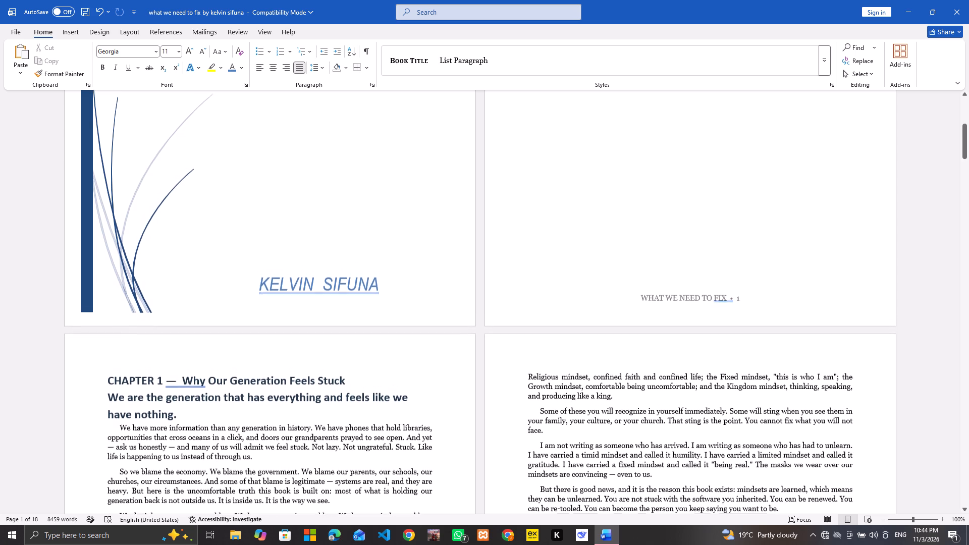
pyautogui.hscroll(1, 607, 255)
pyautogui.scroll(-3, 607, 255)
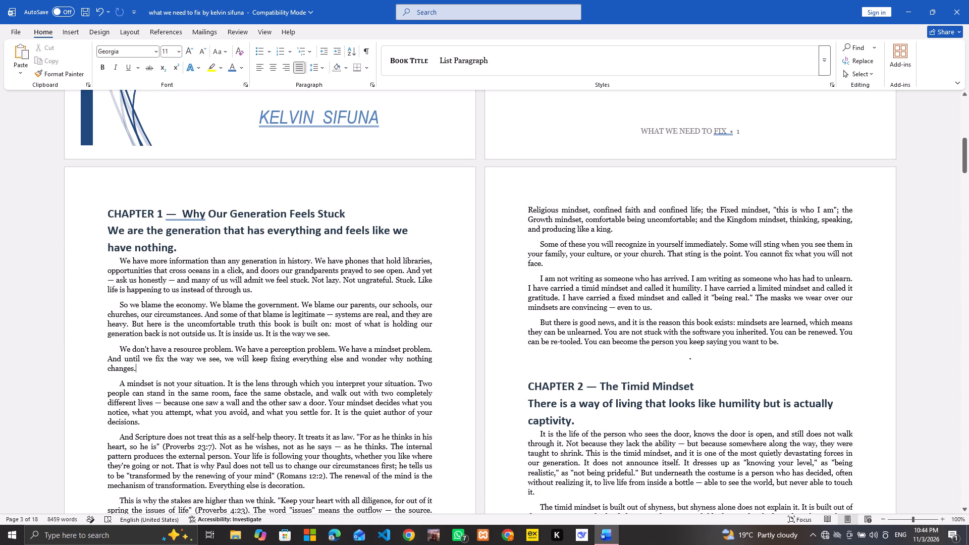
pyautogui.scroll(-8, 607, 255)
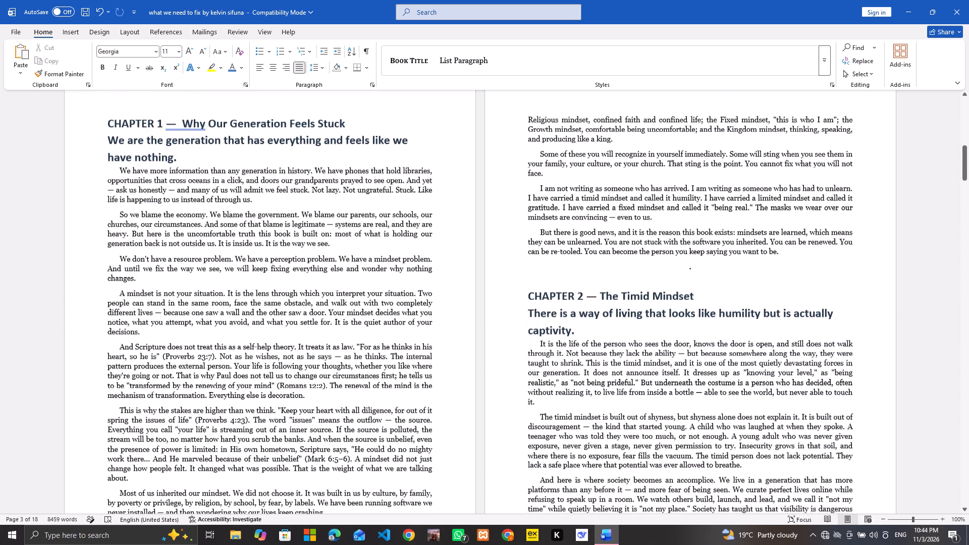
# Read through the Chapter 1 opening page and the facing page where Chapter 2, The Timid Mindset, begins.
pyautogui.scroll(-5, 607, 255)
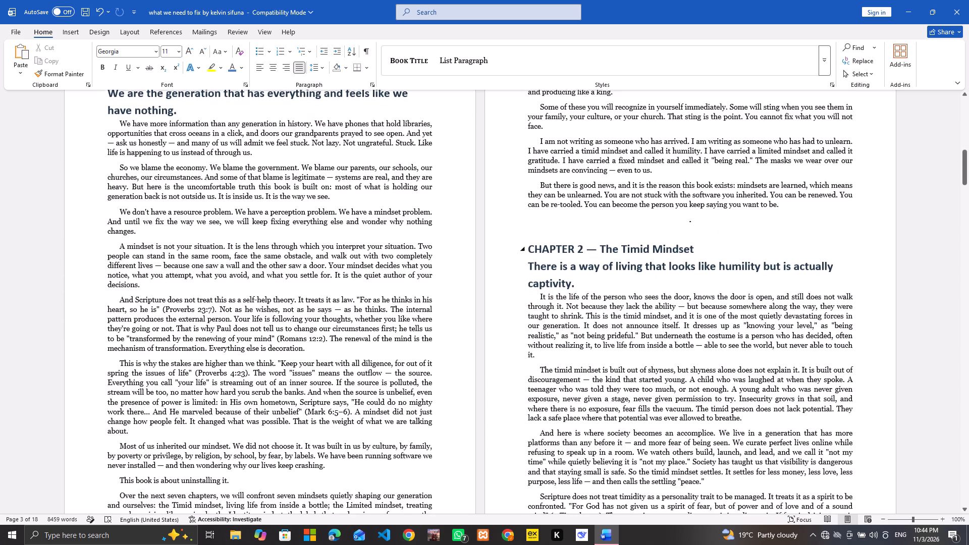
pyautogui.scroll(-2, 607, 255)
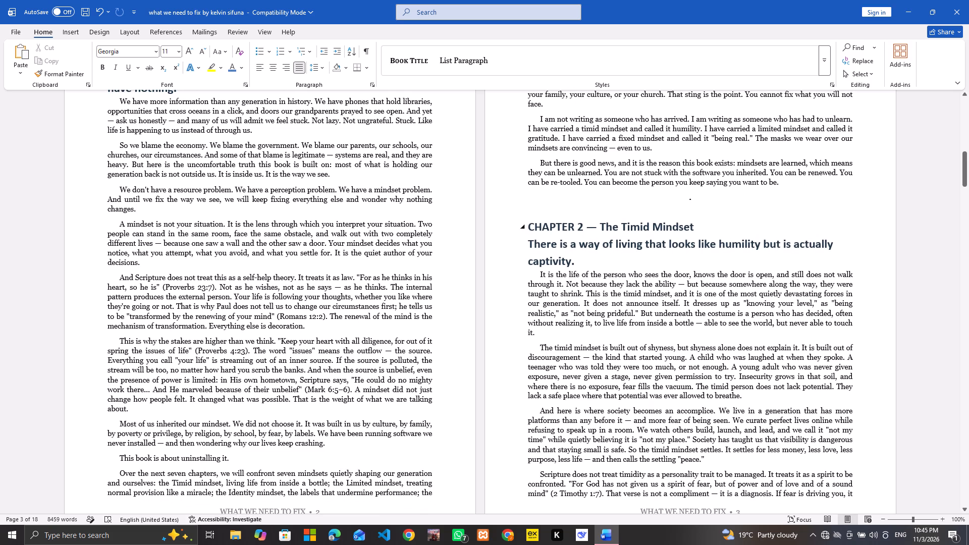
pyautogui.scroll(-2, 607, 255)
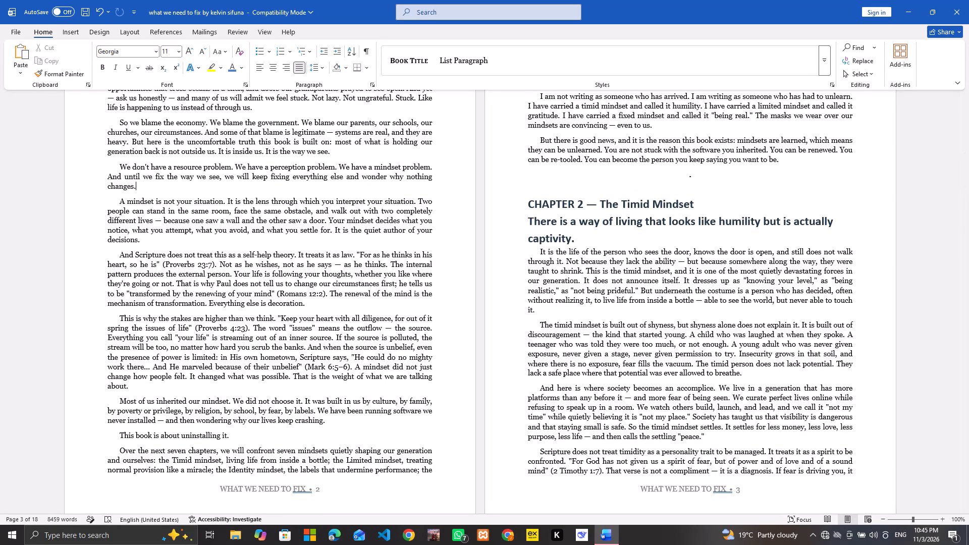
pyautogui.scroll(-1, 607, 255)
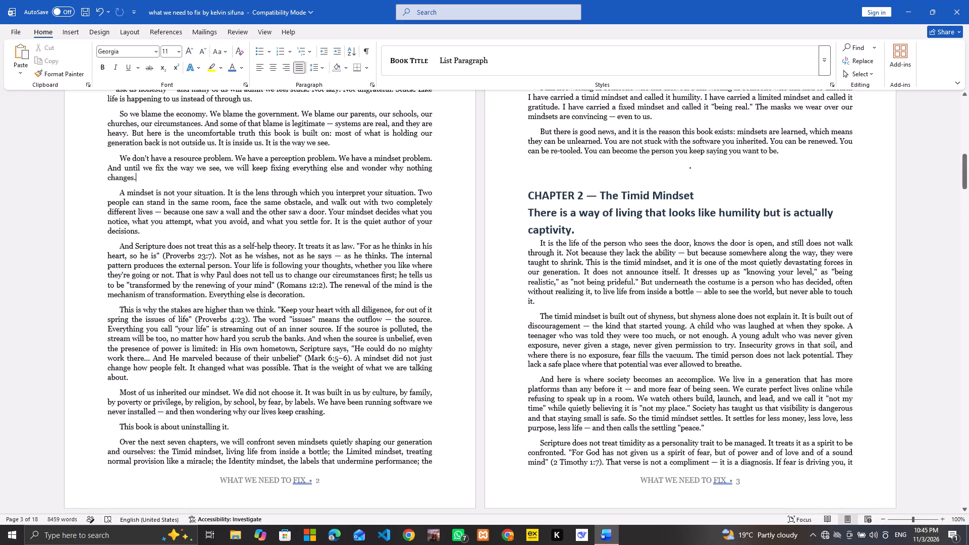
pyautogui.scroll(-4, 607, 255)
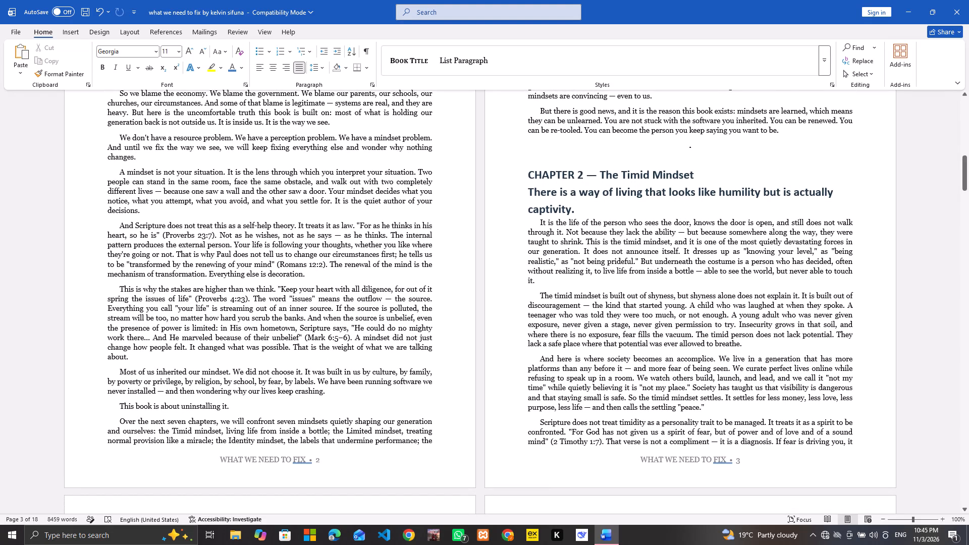
pyautogui.scroll(-2, 607, 255)
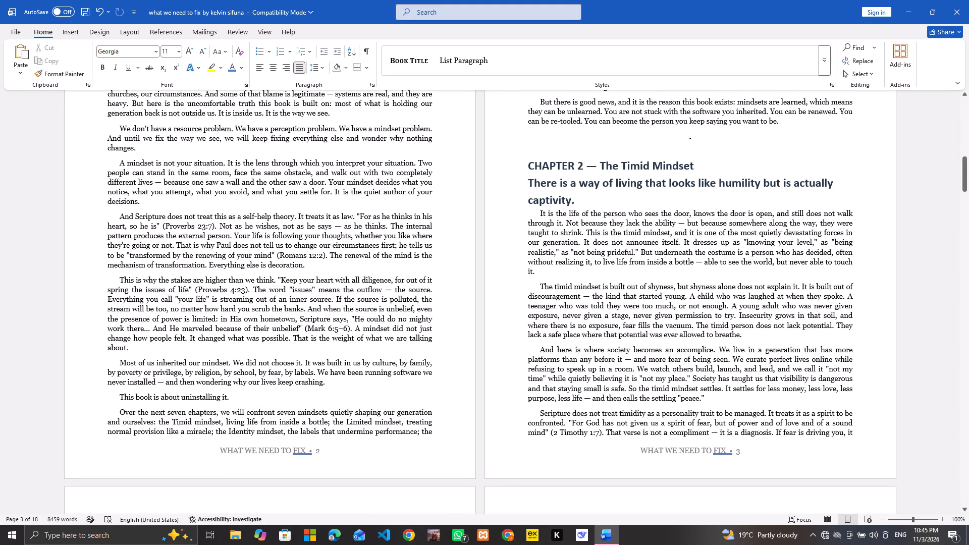
pyautogui.scroll(-2, 607, 255)
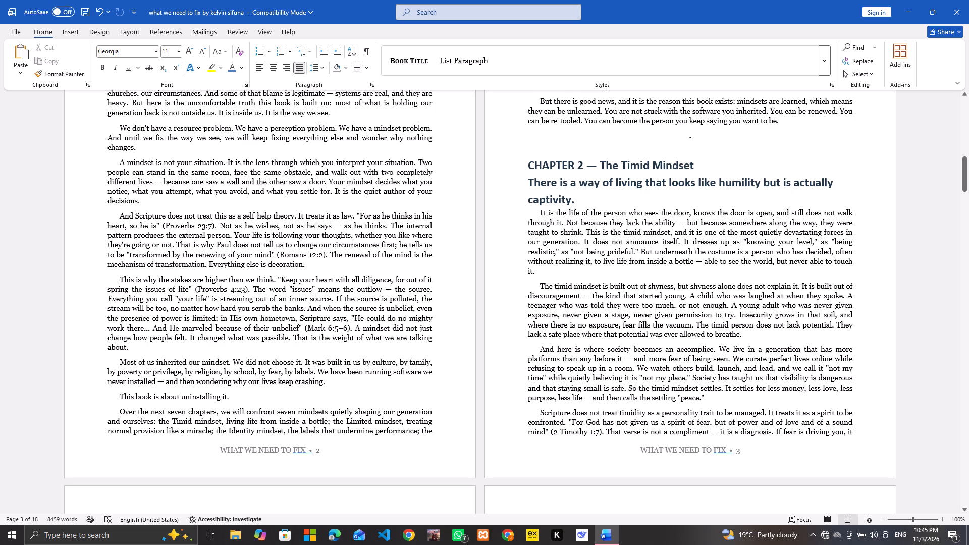
pyautogui.scroll(-5, 607, 255)
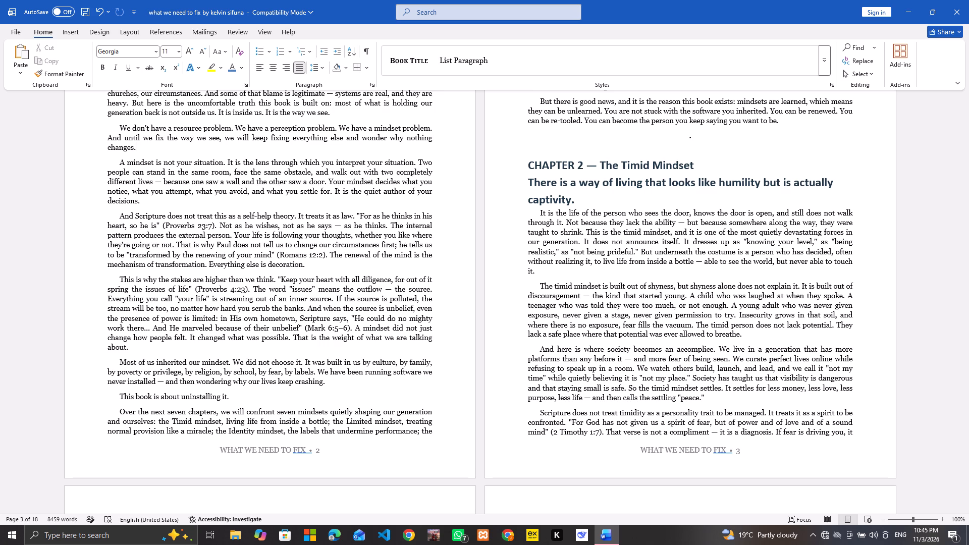
pyautogui.scroll(-1, 607, 255)
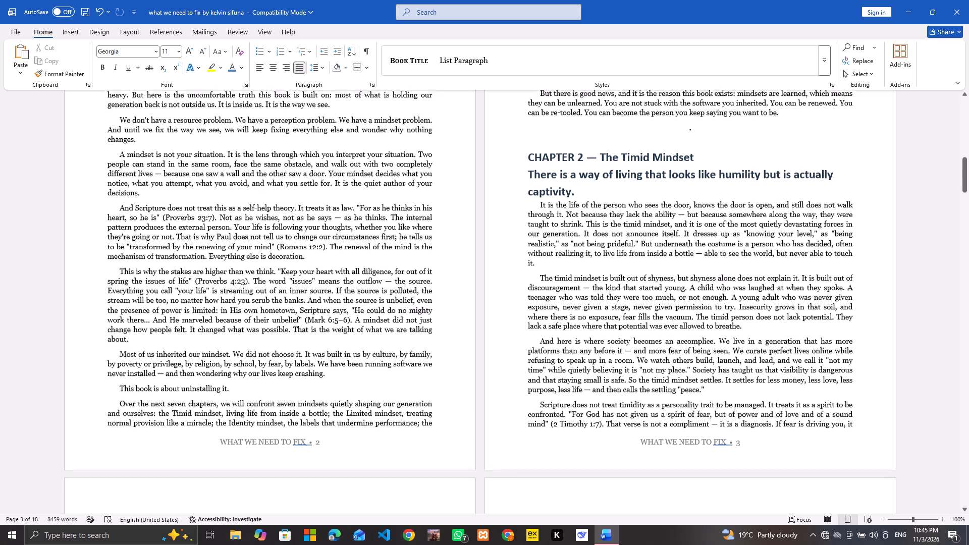
# Read the rest of the Chapter 1 opening page and the Chapter 2 opening, down to the top of the following two pages.
pyautogui.scroll(-6, 607, 255)
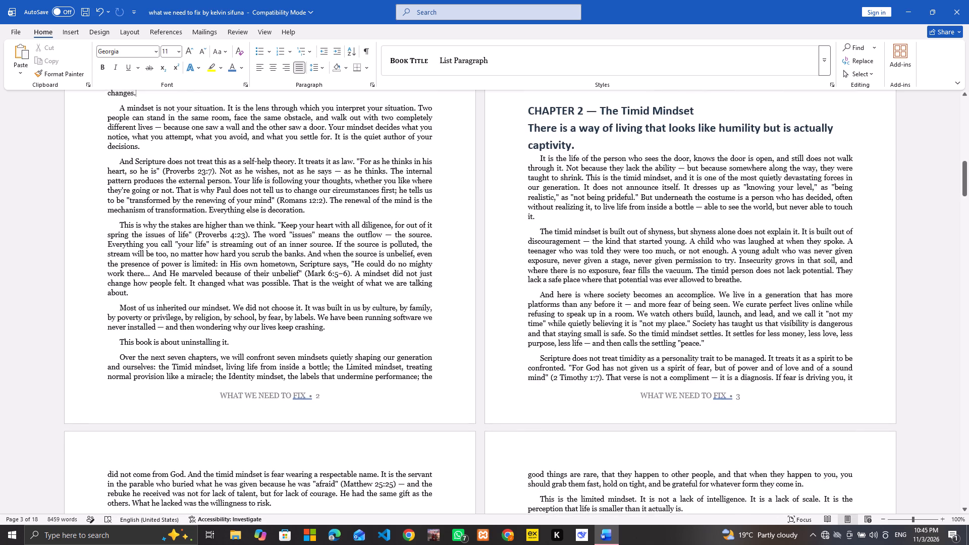
pyautogui.scroll(-6, 607, 255)
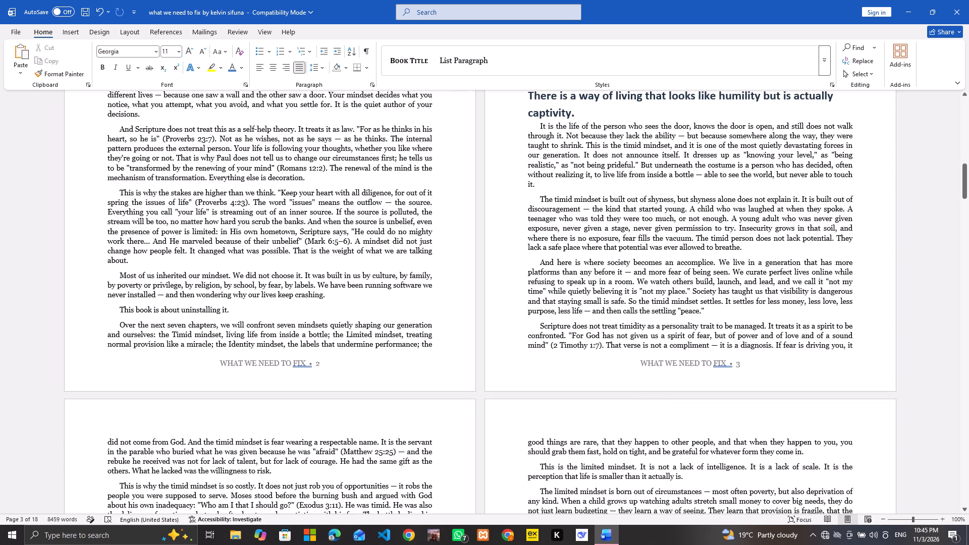
pyautogui.scroll(-2, 607, 255)
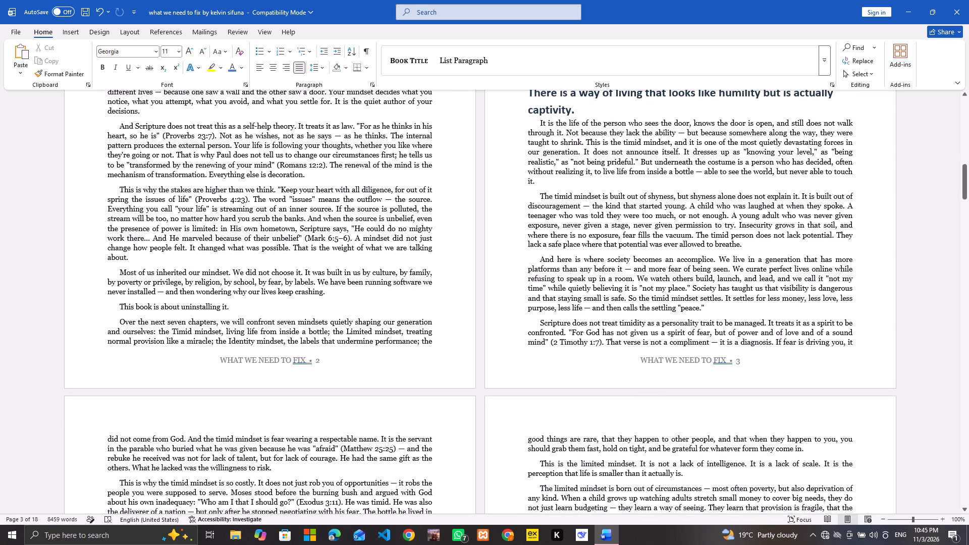
pyautogui.scroll(-2, 607, 255)
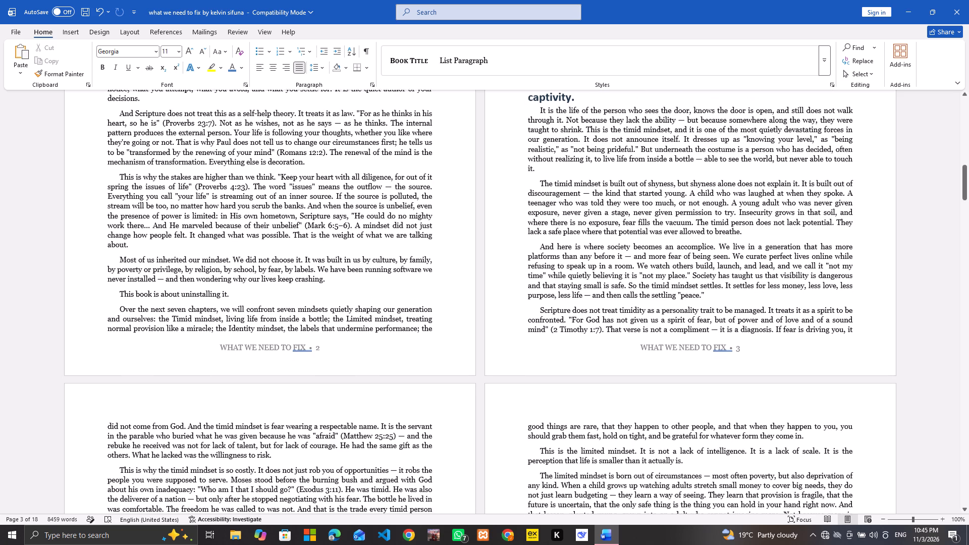
pyautogui.scroll(-3, 607, 255)
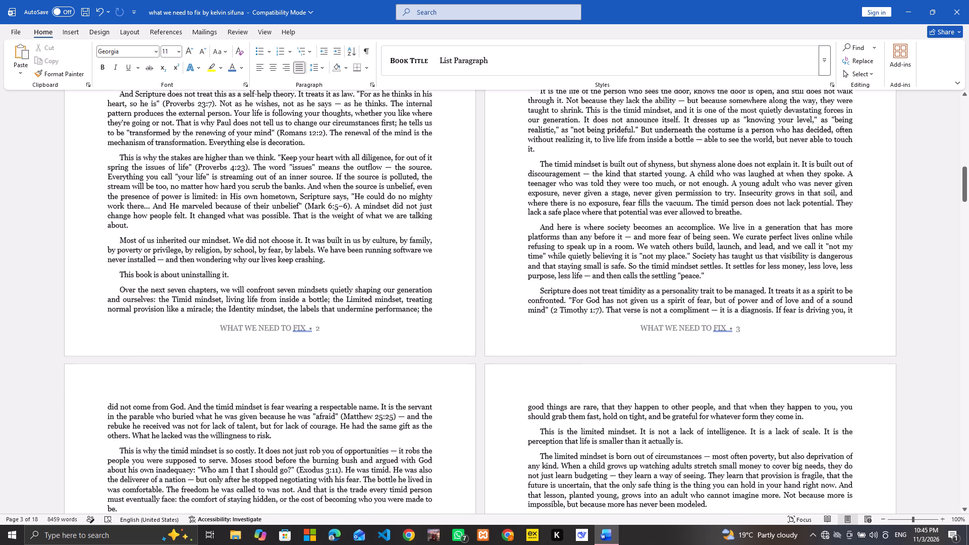
pyautogui.scroll(-3, 607, 255)
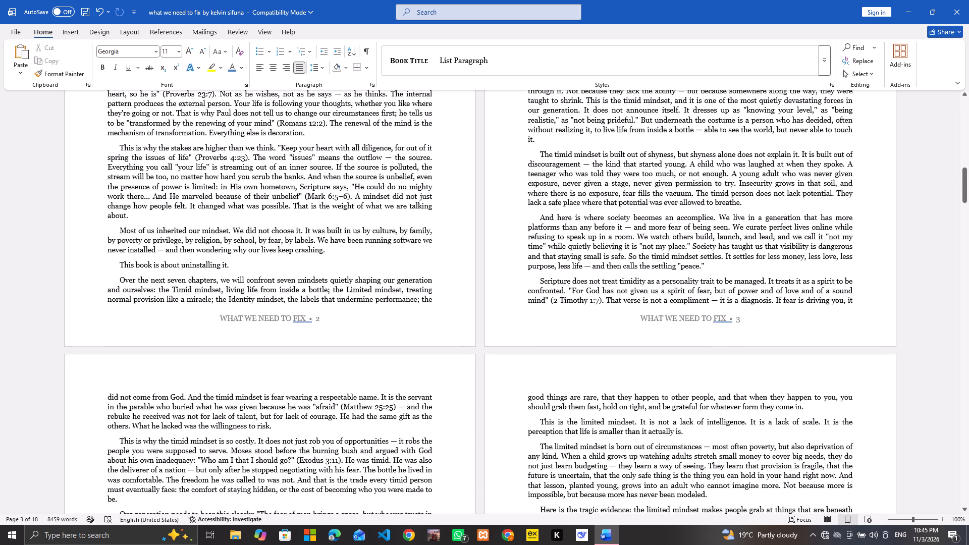
pyautogui.scroll(-1, 607, 255)
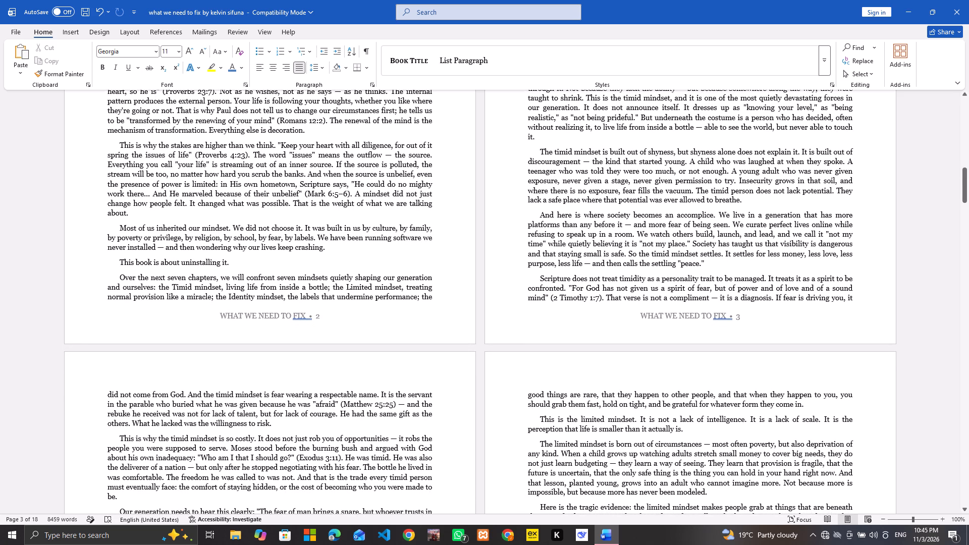
pyautogui.scroll(-2, 607, 255)
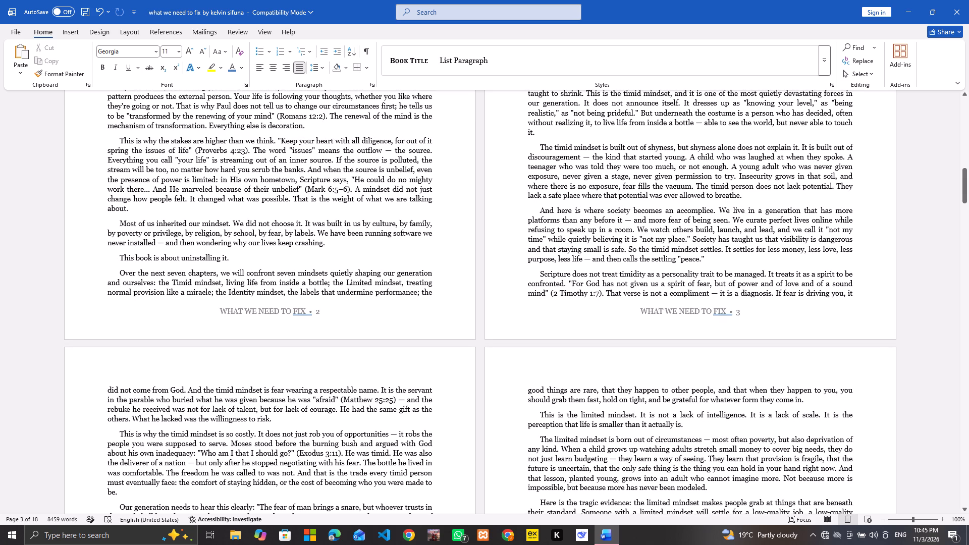
pyautogui.scroll(-3, 607, 255)
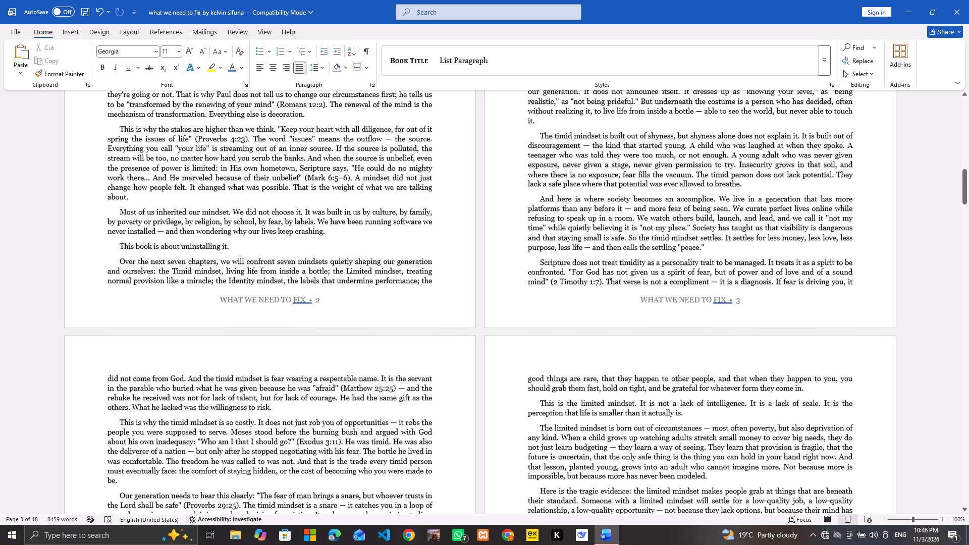
pyautogui.scroll(-4, 607, 255)
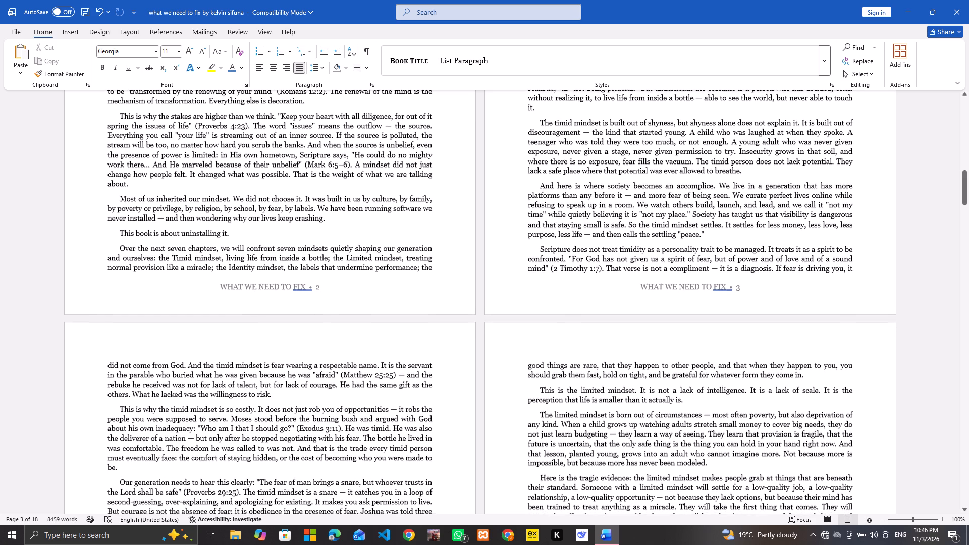
pyautogui.scroll(-3, 607, 255)
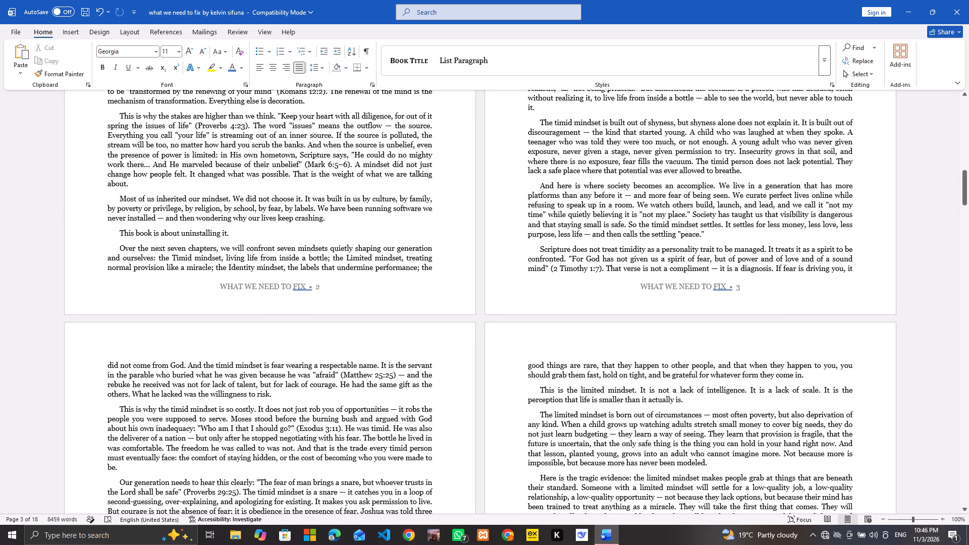
pyautogui.scroll(-3, 607, 255)
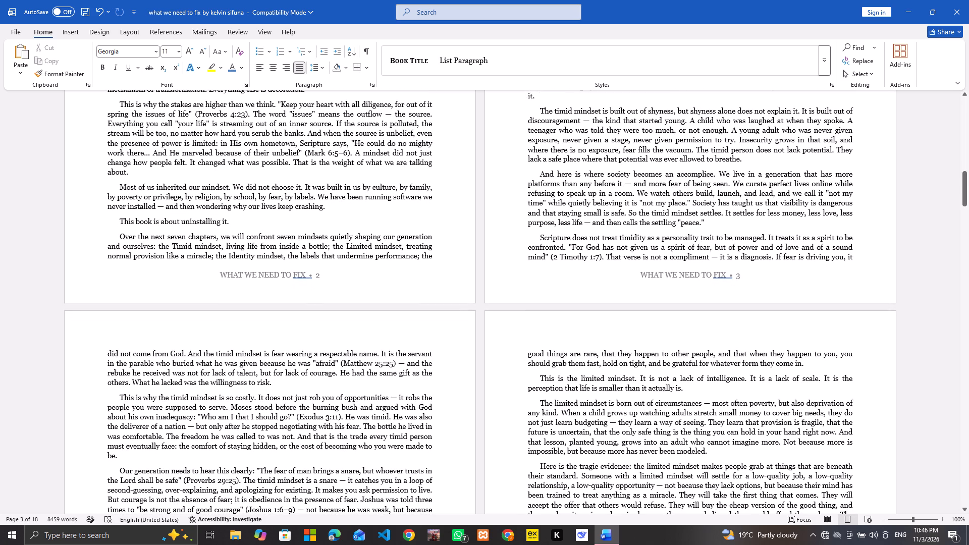
pyautogui.scroll(-1, 607, 255)
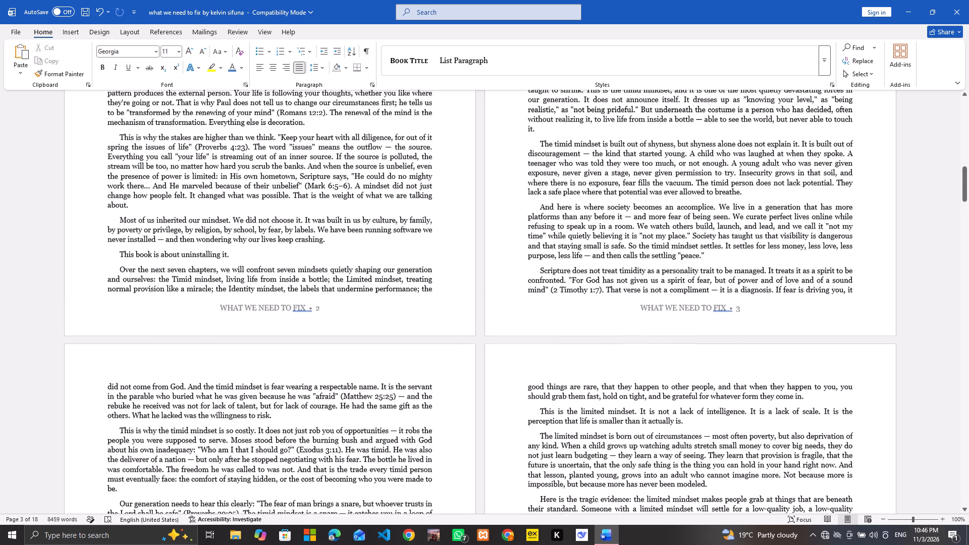
# Go back to the Chapter 1 heading and reread the chapter through its closing paragraphs above the Chapter 2 heading.
pyautogui.scroll(9, 607, 255)
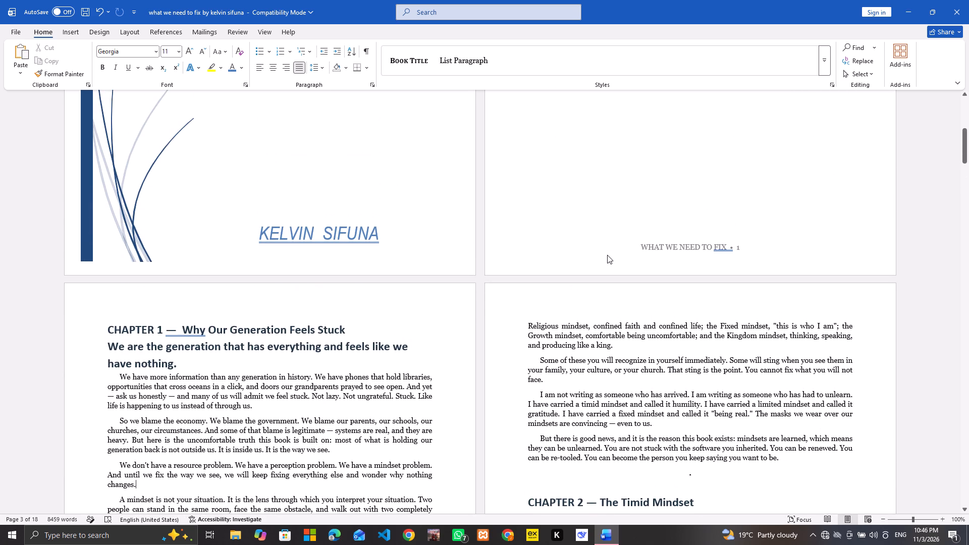
pyautogui.scroll(-7, 607, 255)
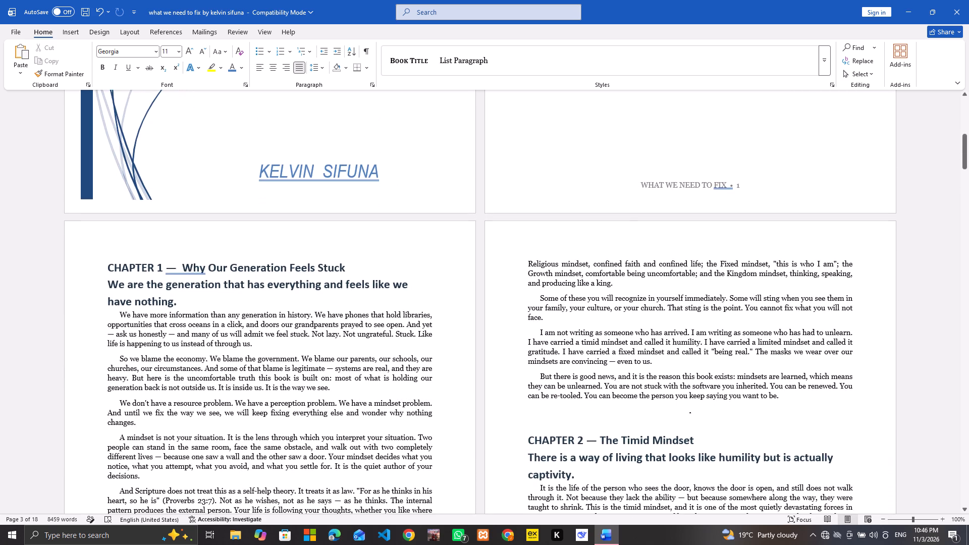
pyautogui.scroll(-2, 607, 255)
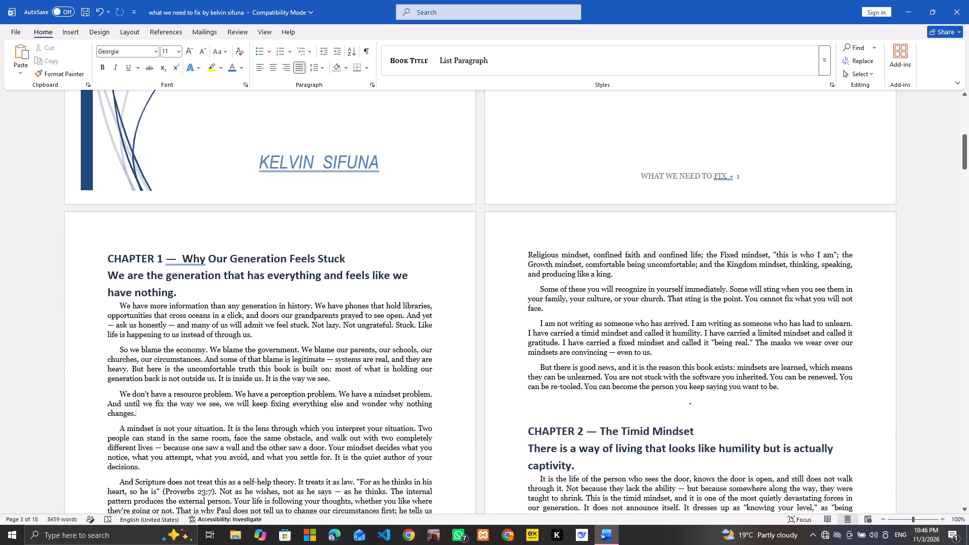
pyautogui.scroll(-4, 607, 255)
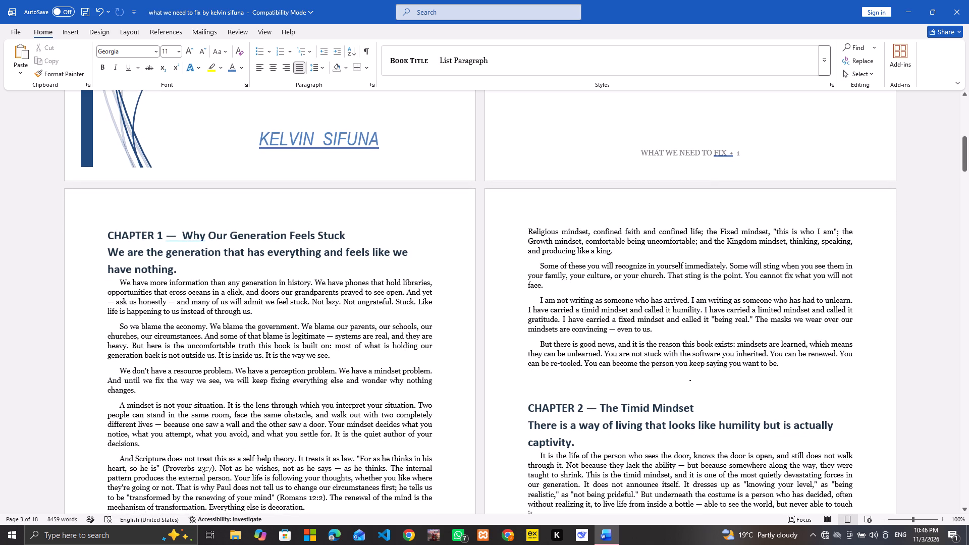
pyautogui.scroll(-2, 607, 255)
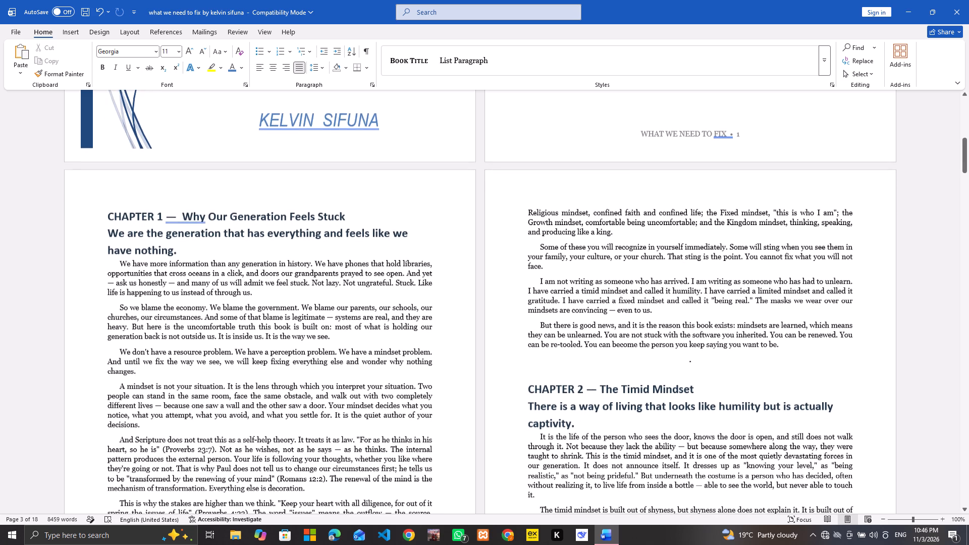
pyautogui.scroll(-3, 607, 255)
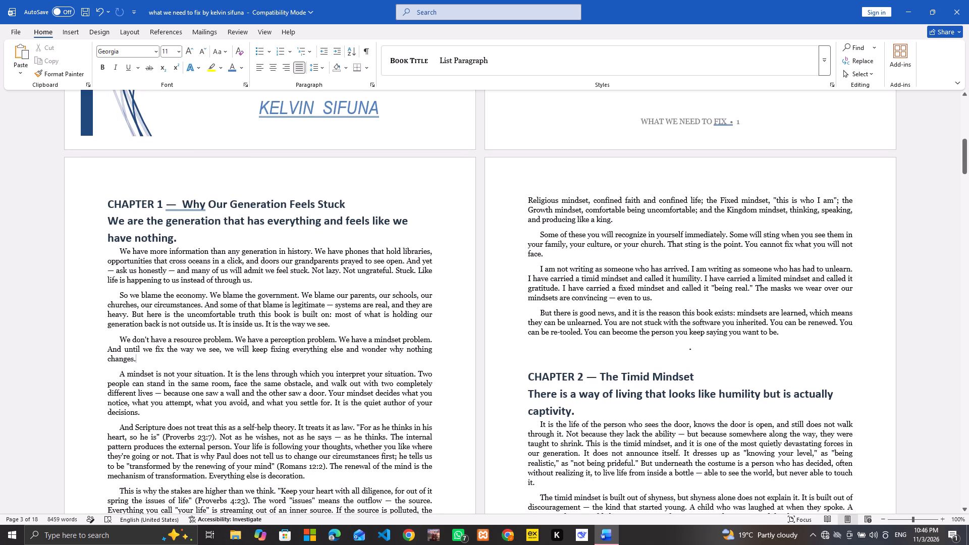
pyautogui.scroll(-4, 607, 255)
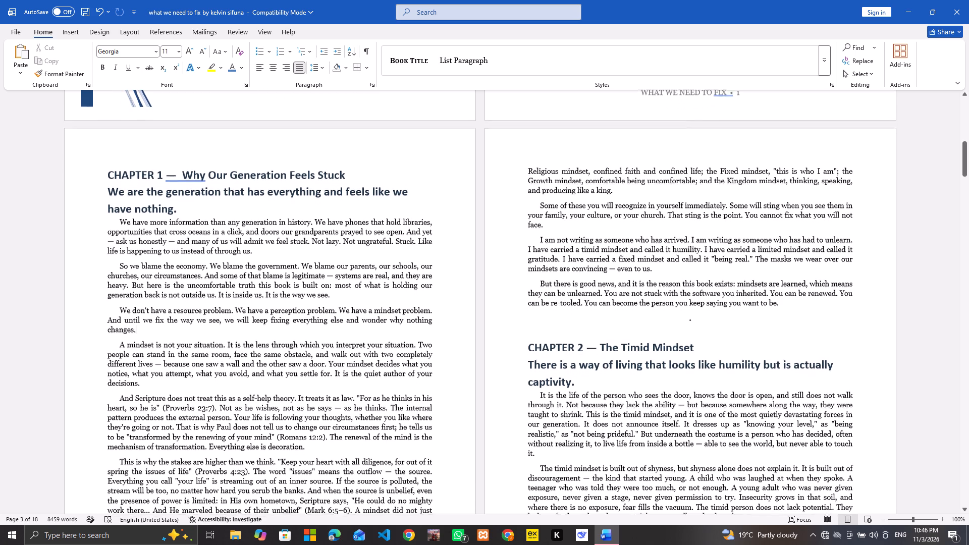
pyautogui.scroll(-3, 607, 255)
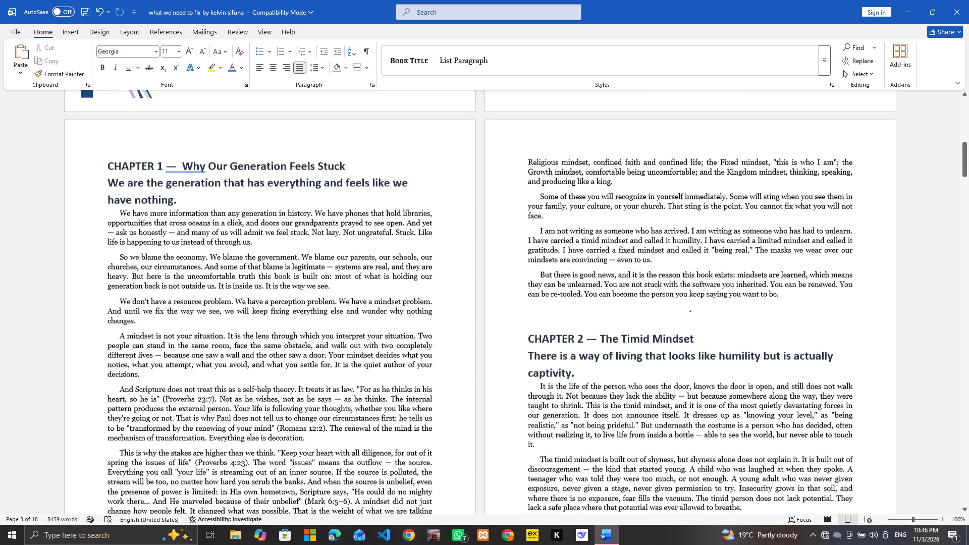
pyautogui.scroll(-1, 607, 255)
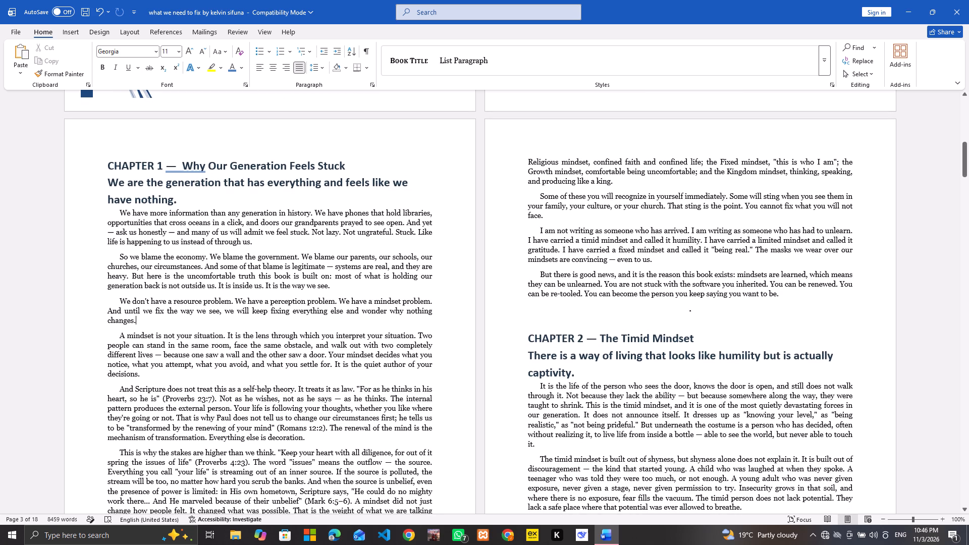
pyautogui.scroll(-1, 607, 255)
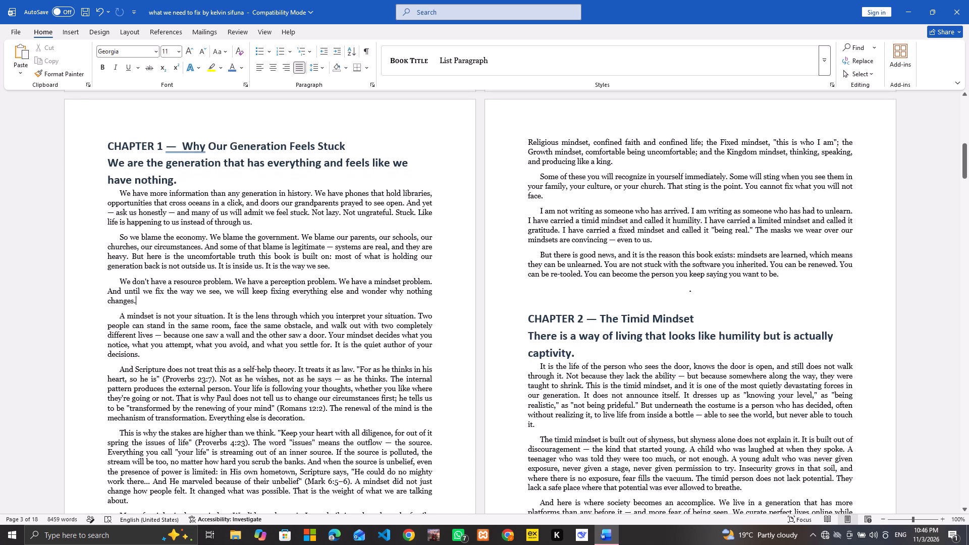
pyautogui.scroll(-7, 607, 255)
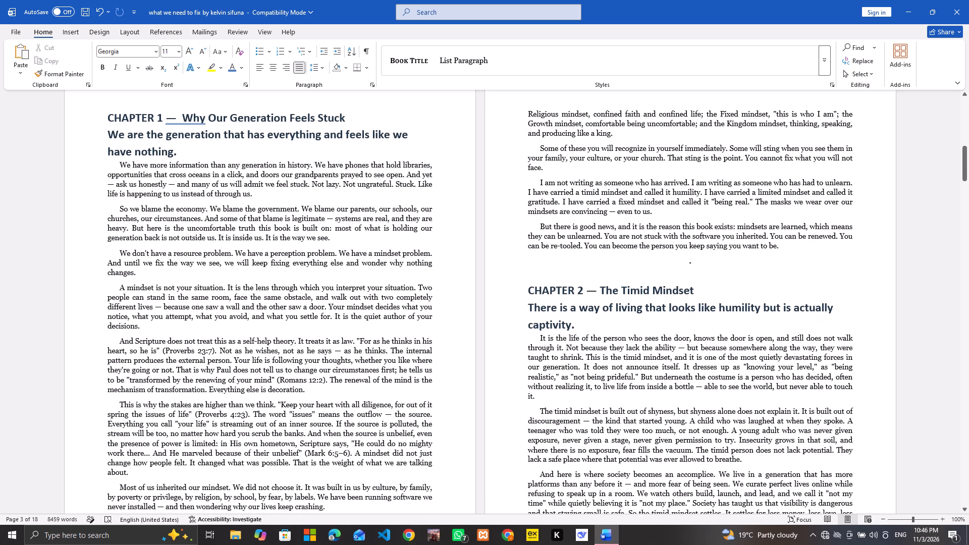
pyautogui.scroll(-2, 607, 255)
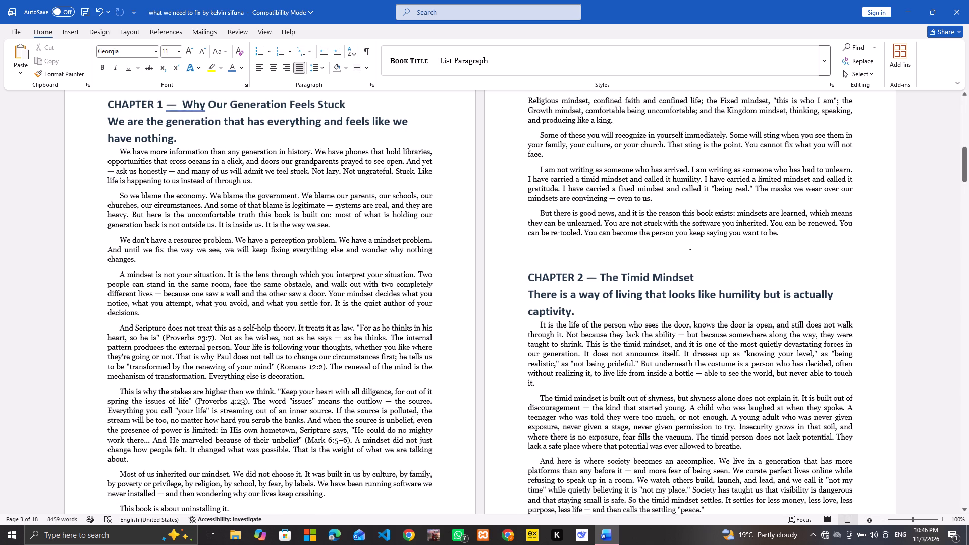
pyautogui.scroll(-3, 607, 255)
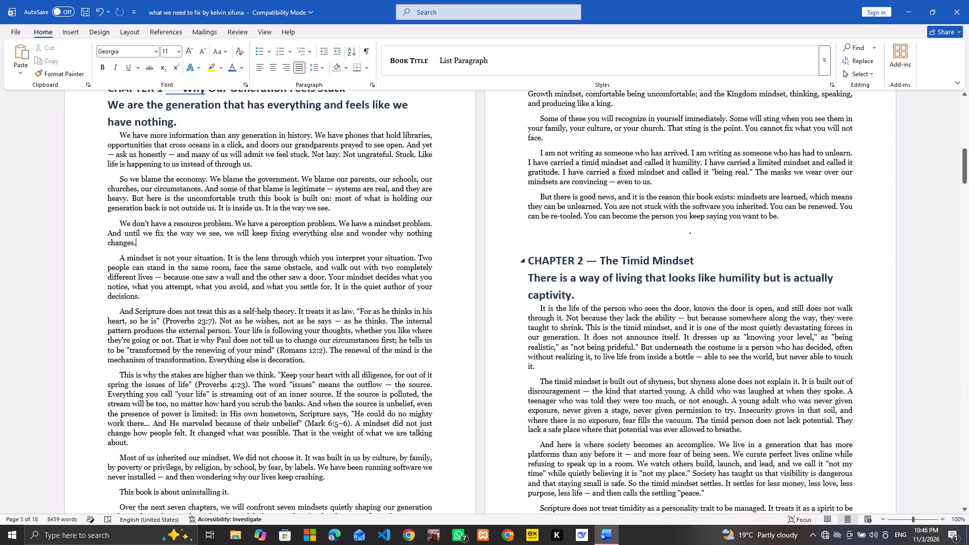
pyautogui.scroll(-2, 607, 255)
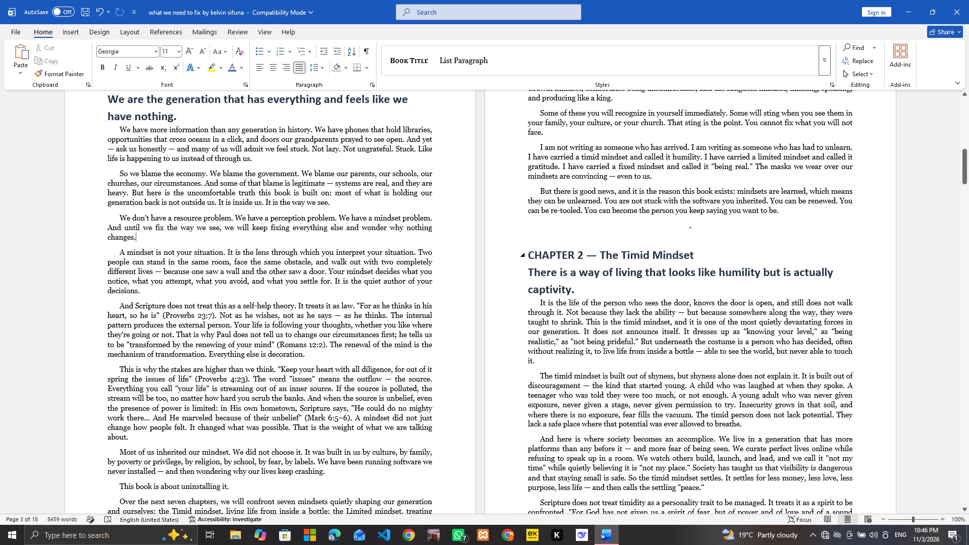
pyautogui.scroll(-2, 607, 255)
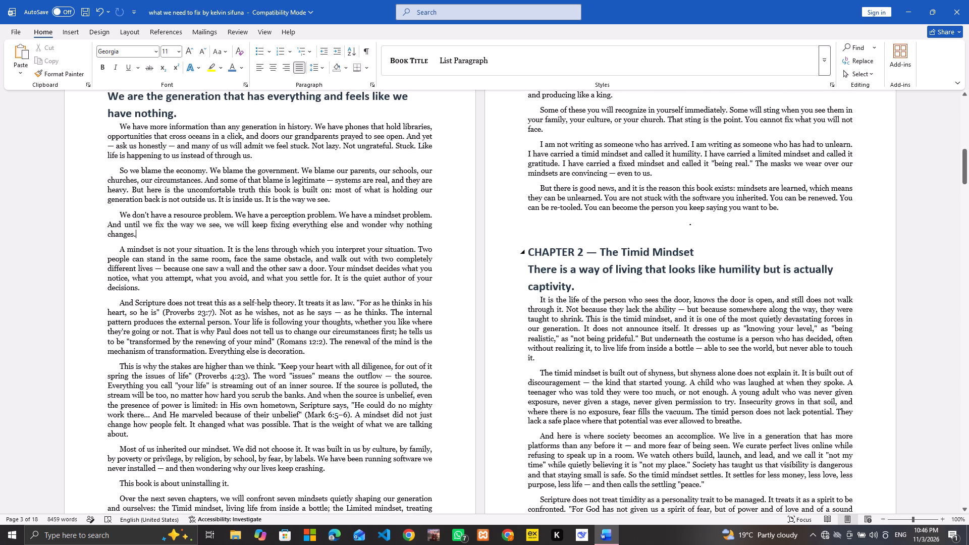
pyautogui.scroll(-3, 607, 255)
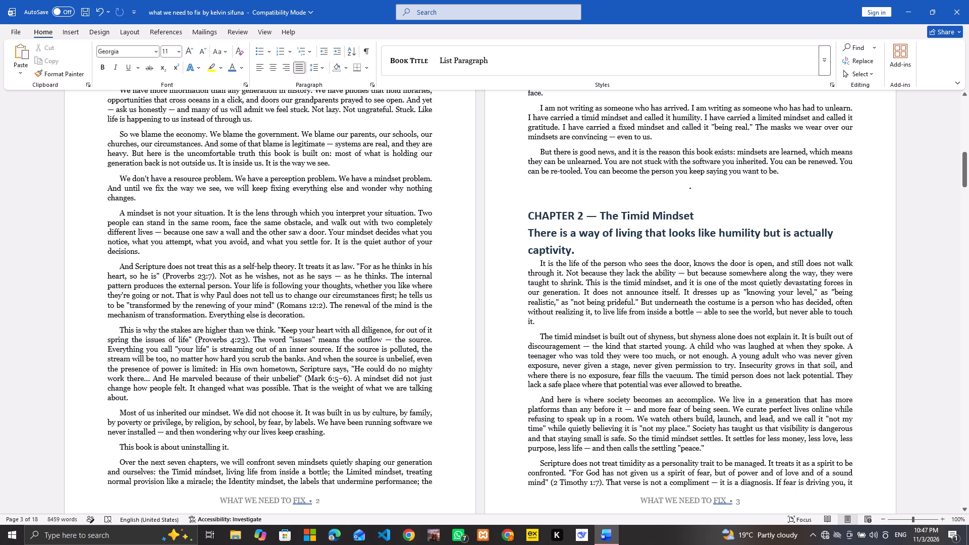
# Delete "and it is the reason this book exists:" from Chapter 1's closing paragraph, leaving "But there is good news, mindsets are learned".
pyautogui.click(734, 150)
pyautogui.press('BackSpace')
pyautogui.press('BackSpace')
pyautogui.press('BackSpace')
pyautogui.press('BackSpace')
pyautogui.press('BackSpace')
pyautogui.press('BackSpace')
pyautogui.press('BackSpace')
pyautogui.press('BackSpace')
pyautogui.press('BackSpace')
pyautogui.press('BackSpace')
pyautogui.press('BackSpace')
pyautogui.press('BackSpace')
pyautogui.press('BackSpace')
pyautogui.press('BackSpace')
pyautogui.press('BackSpace')
pyautogui.press('BackSpace')
pyautogui.press('BackSpace')
pyautogui.press('BackSpace')
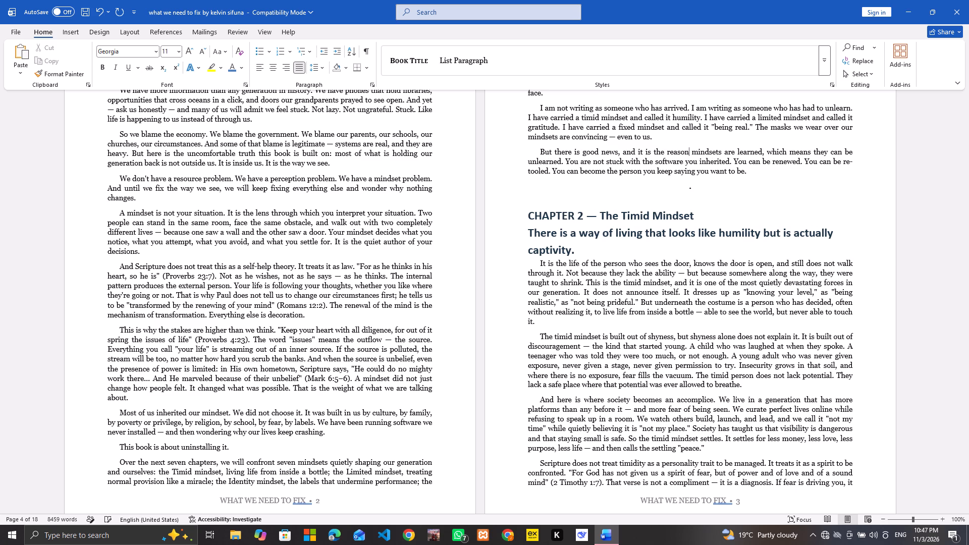
pyautogui.press('BackSpace')
pyautogui.press('BackSpace')
pyautogui.press('BackSpace')
pyautogui.press('BackSpace')
pyautogui.press('BackSpace')
pyautogui.press('BackSpace')
pyautogui.press('BackSpace')
pyautogui.press('BackSpace')
pyautogui.press('BackSpace')
pyautogui.press('BackSpace')
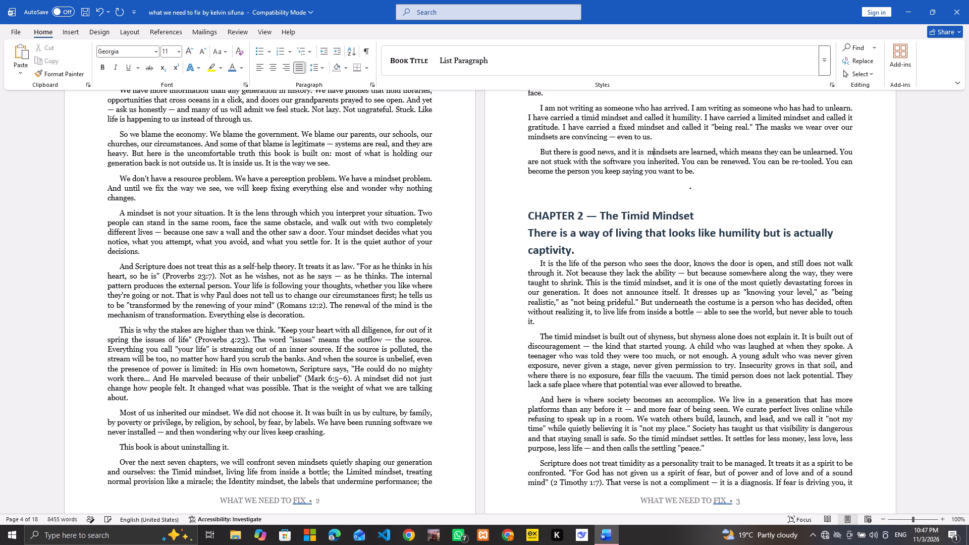
pyautogui.press('BackSpace')
pyautogui.press('BackSpace')
pyautogui.press('BackSpace')
pyautogui.press('BackSpace')
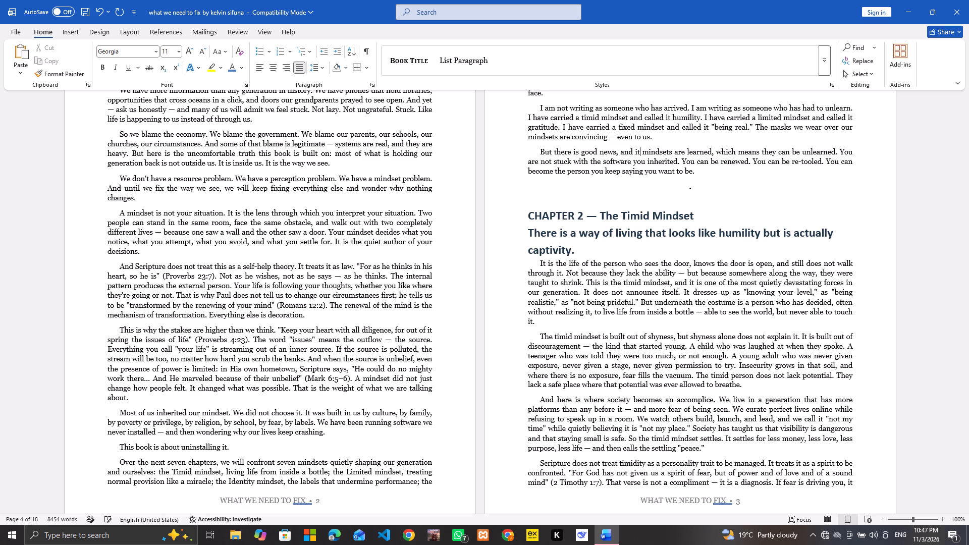
pyautogui.press('BackSpace')
pyautogui.press('BackSpace')
pyautogui.press('BackSpace')
pyautogui.press('BackSpace')
pyautogui.press('BackSpace')
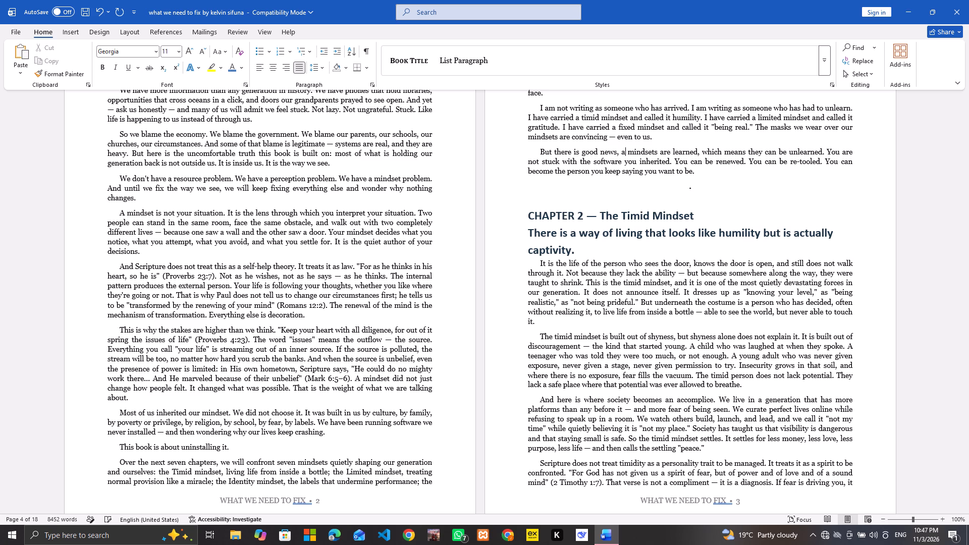
pyautogui.press('BackSpace')
pyautogui.press('BackSpace')
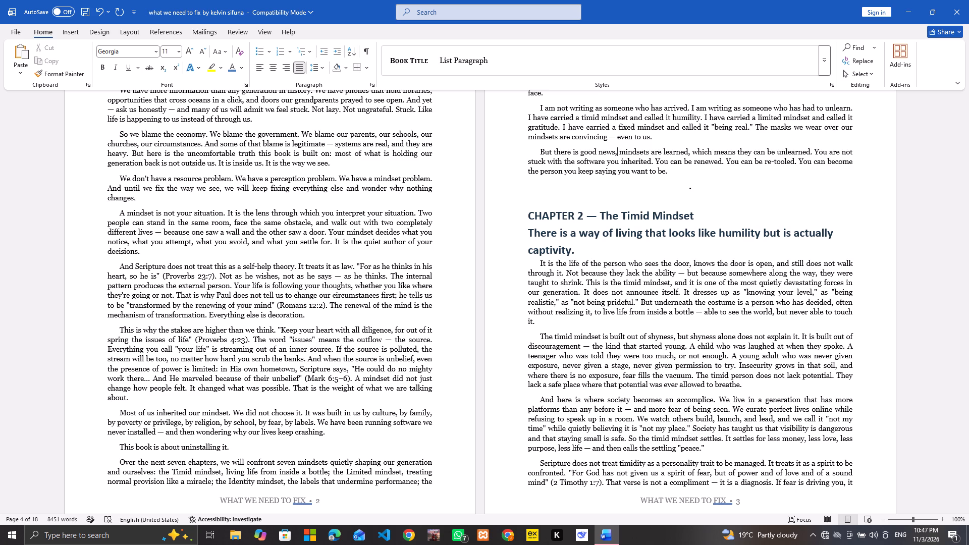
# Read on through the opening page of Chapter 2, The Timid Mindset, towards the following two pages.
pyautogui.hscroll(2, 734, 150)
pyautogui.scroll(-5, 734, 150)
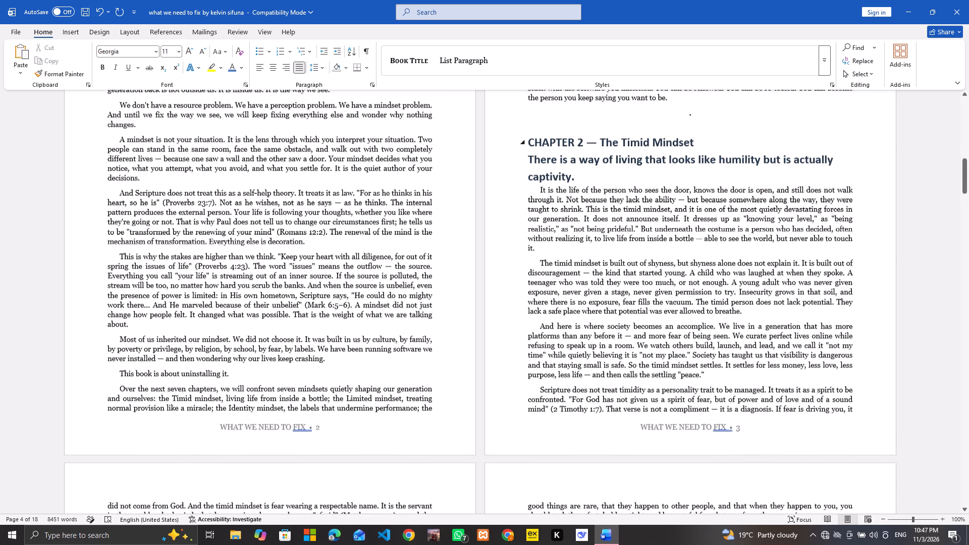
pyautogui.scroll(-1, 734, 150)
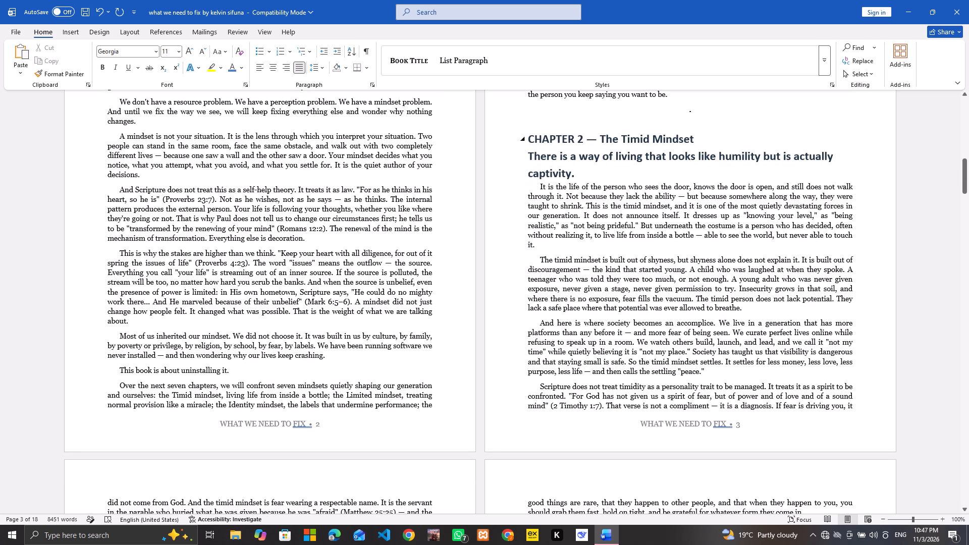
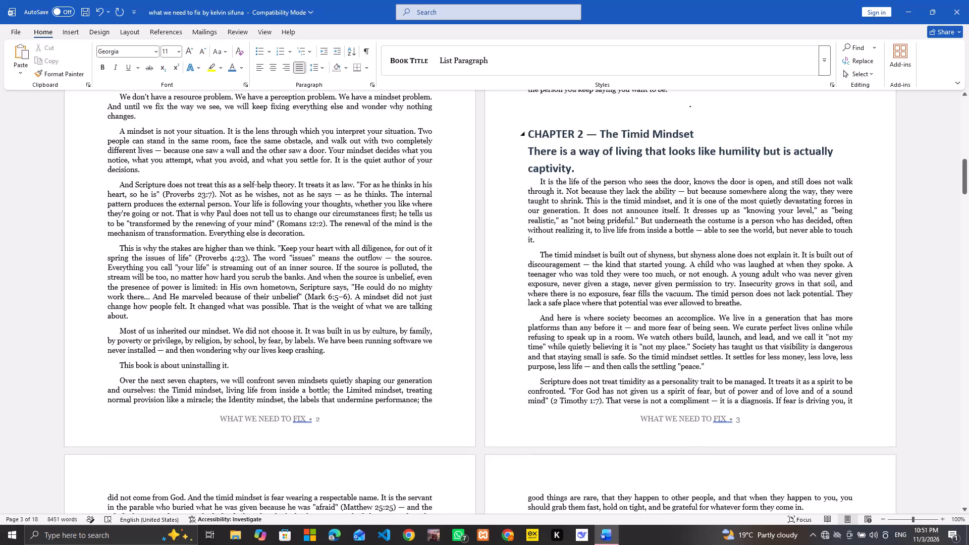
# Read the rest of Chapter 2's opening page, from the life-in-a-bottle paragraph through the paragraph quoting 2 Timothy 1:7.
pyautogui.scroll(-3, 734, 150)
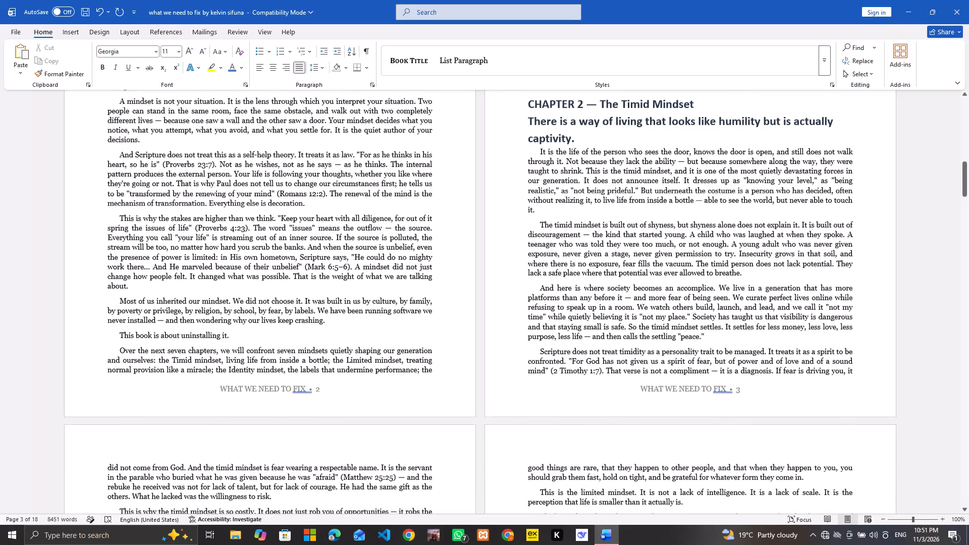
pyautogui.scroll(-3, 734, 150)
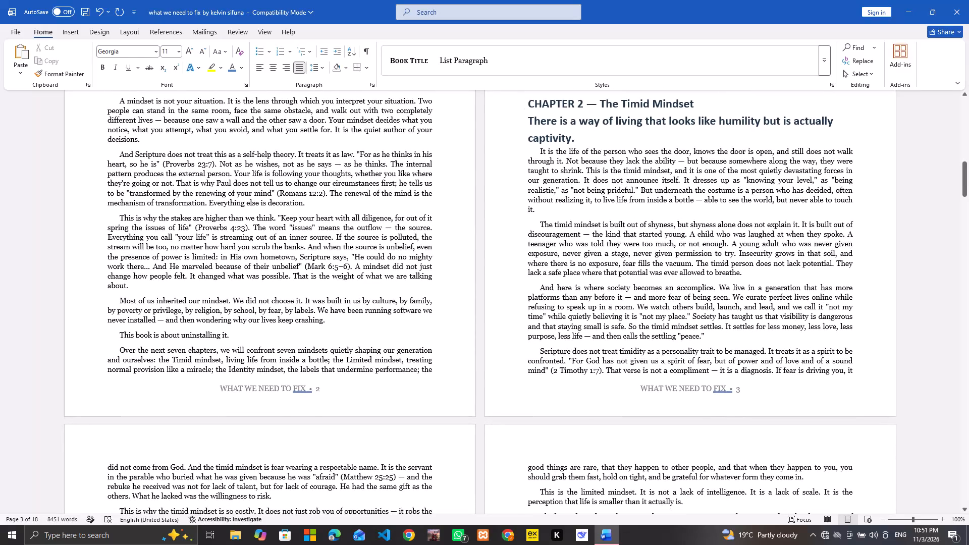
pyautogui.scroll(-8, 734, 150)
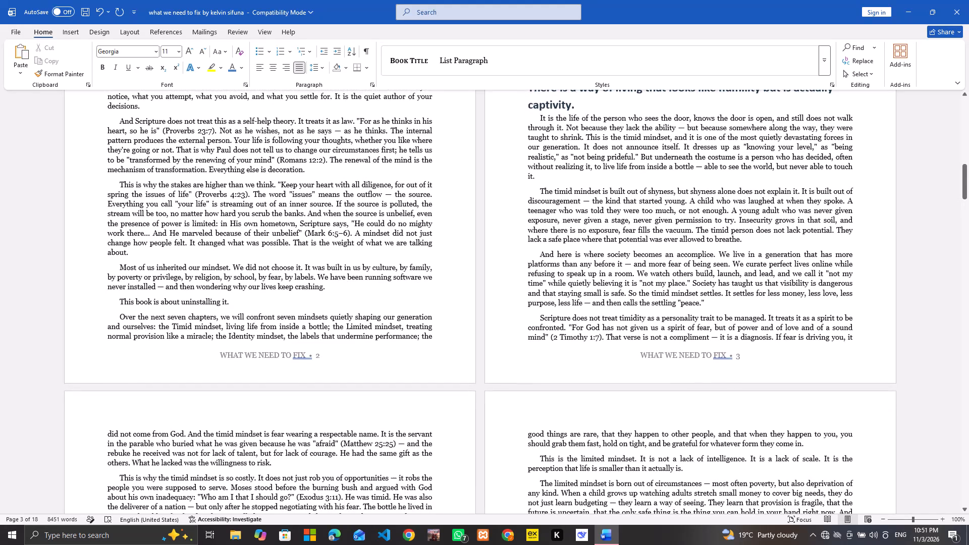
pyautogui.scroll(-6, 734, 150)
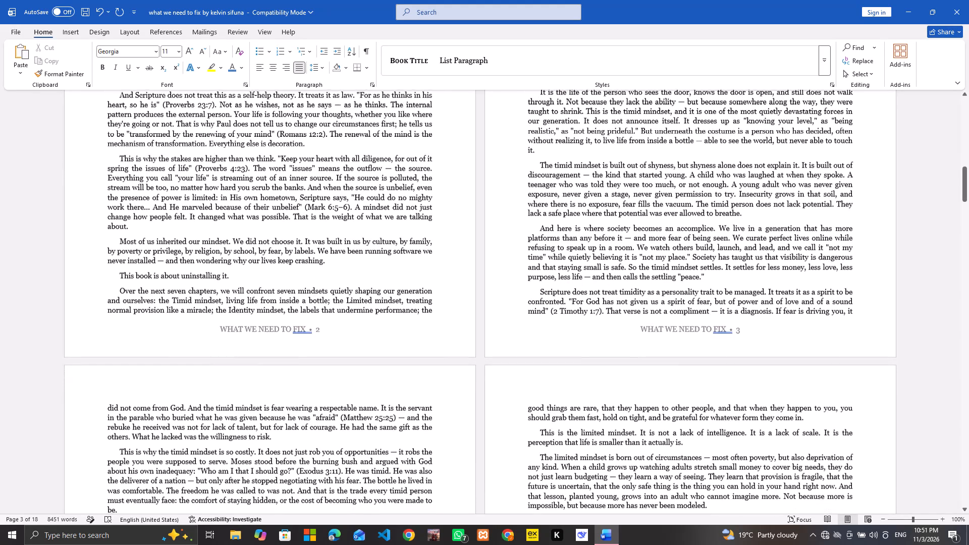
pyautogui.scroll(-3, 734, 150)
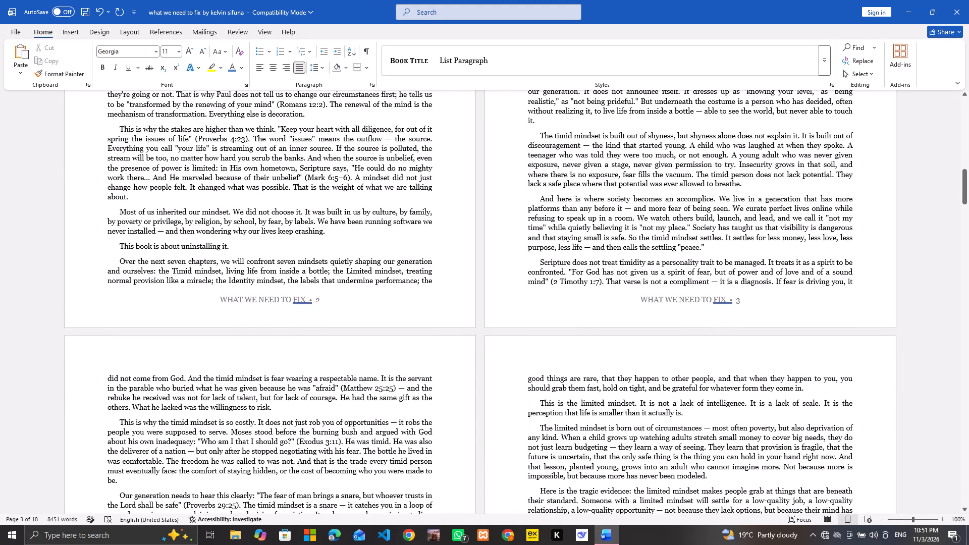
pyautogui.scroll(-3, 734, 150)
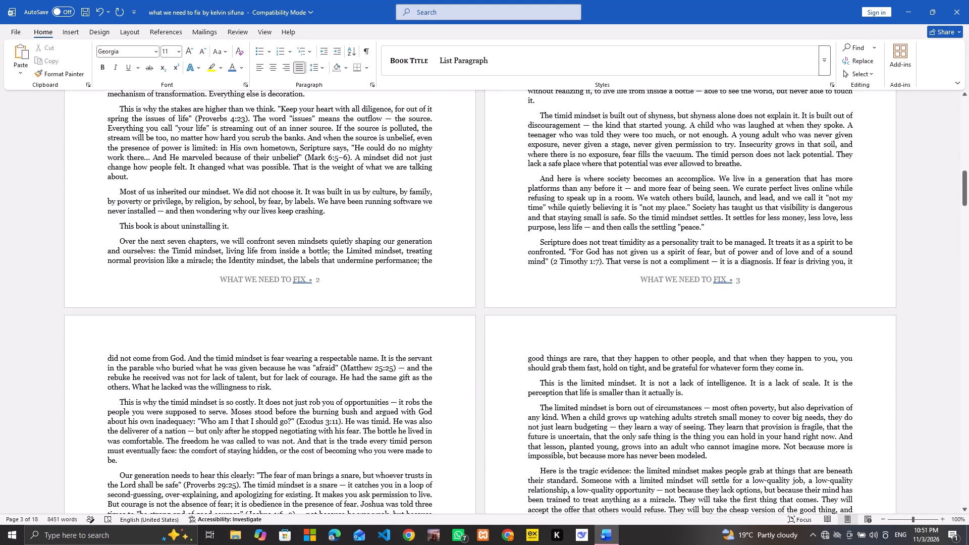
pyautogui.scroll(-3, 734, 150)
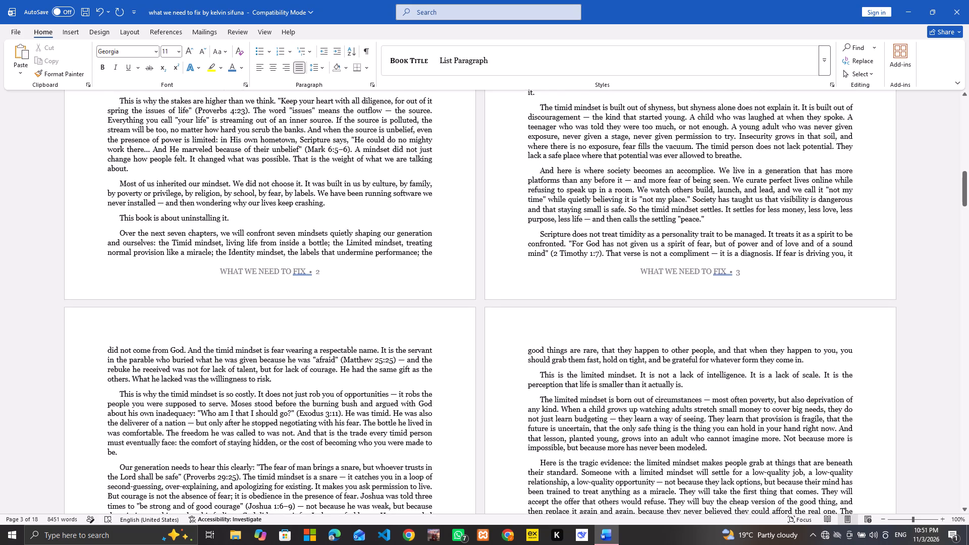
pyautogui.scroll(-1, 734, 150)
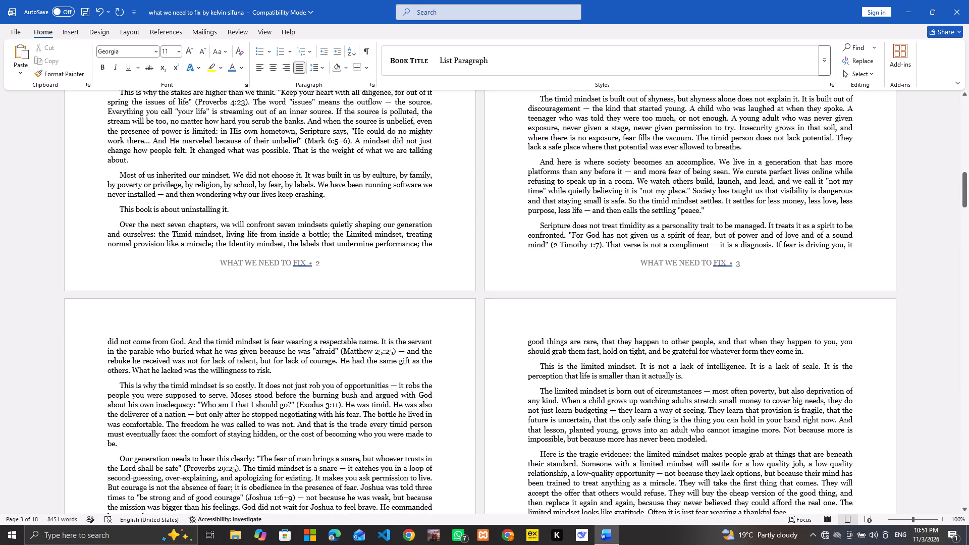
pyautogui.scroll(-3, 734, 150)
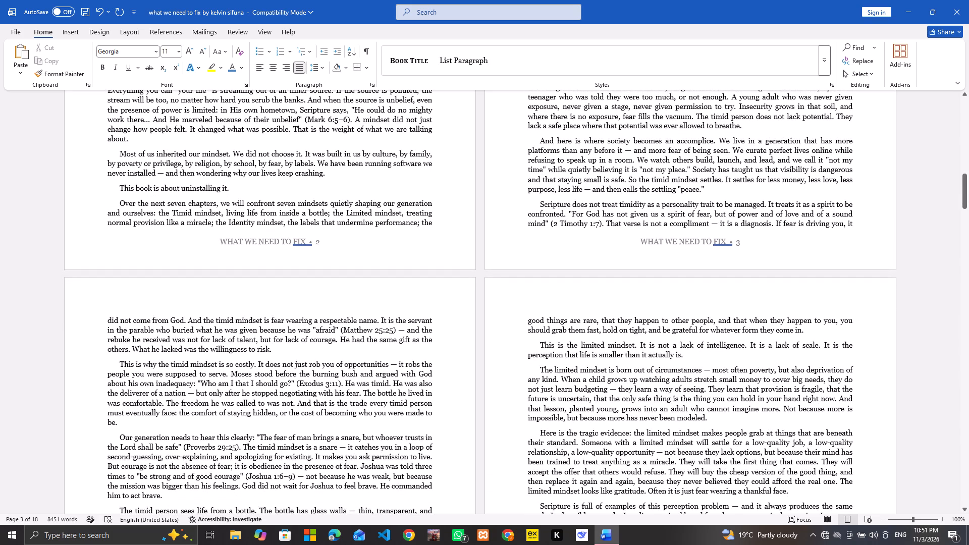
pyautogui.scroll(-1, 734, 150)
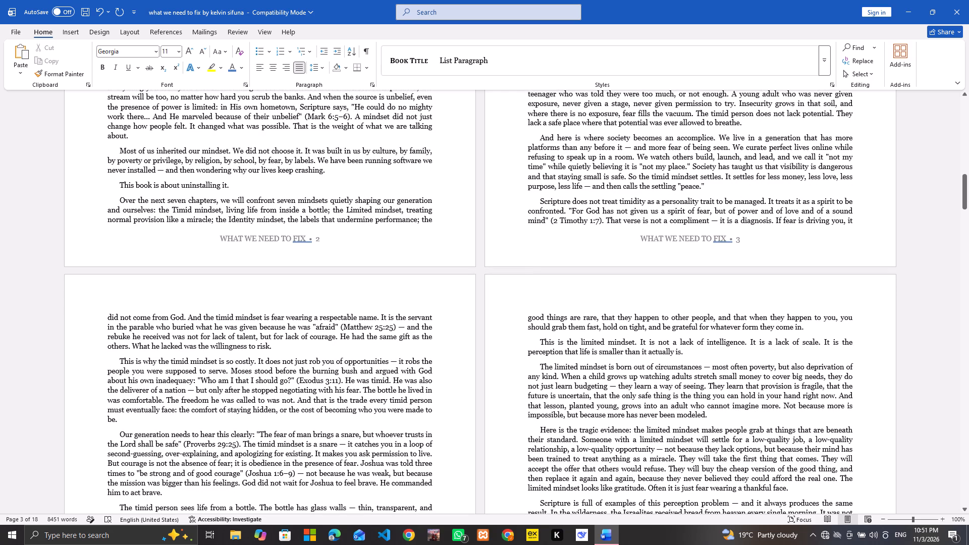
pyautogui.scroll(-3, 734, 150)
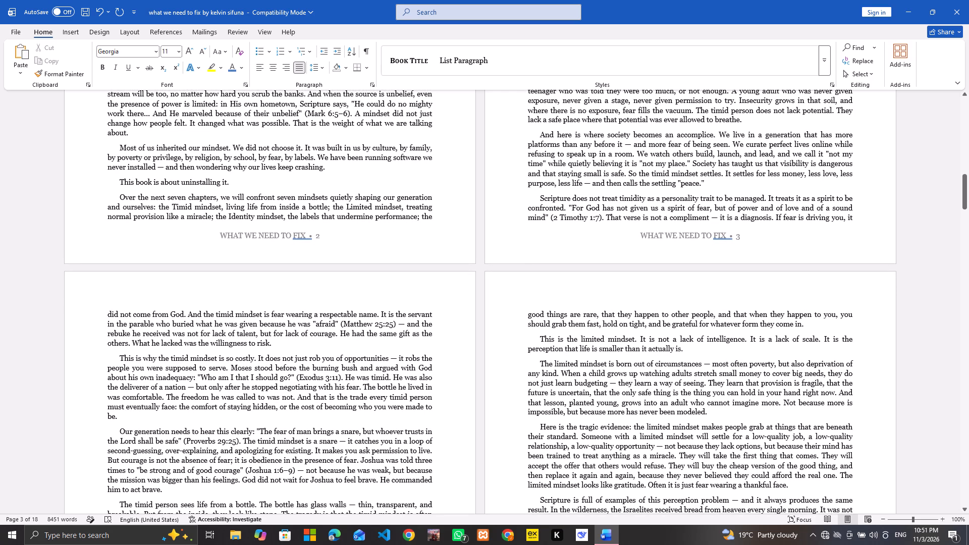
pyautogui.scroll(-4, 734, 150)
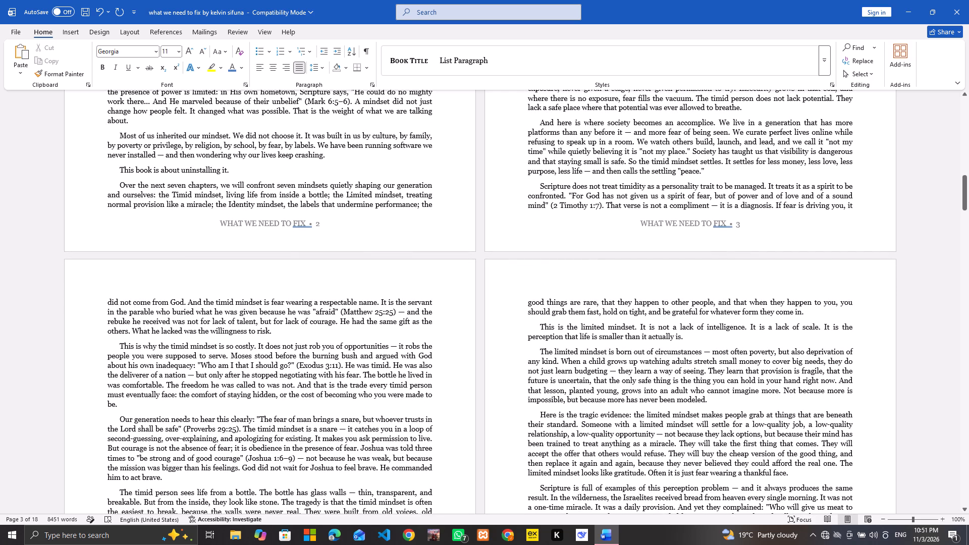
pyautogui.scroll(-2, 734, 150)
# Read the remainder of Chapter 2 on the following page, from the Matthew 25:25 passage down to the Chapter 3 heading.
pyautogui.scroll(-4, 734, 150)
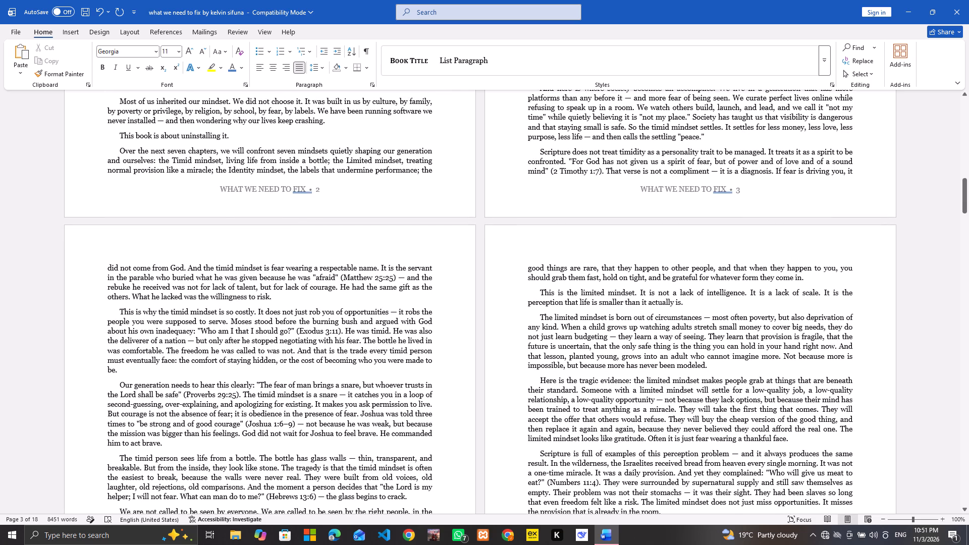
pyautogui.scroll(-3, 734, 150)
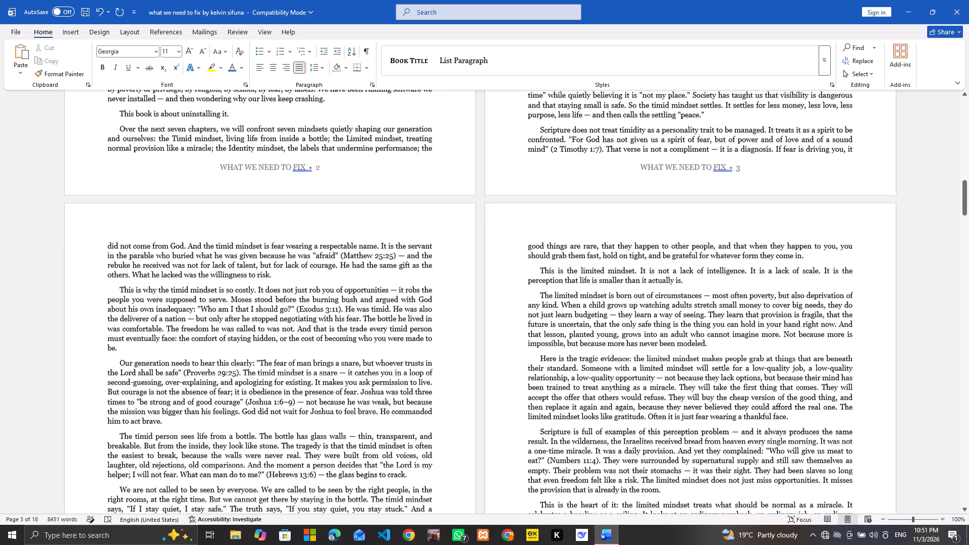
pyautogui.scroll(-2, 734, 150)
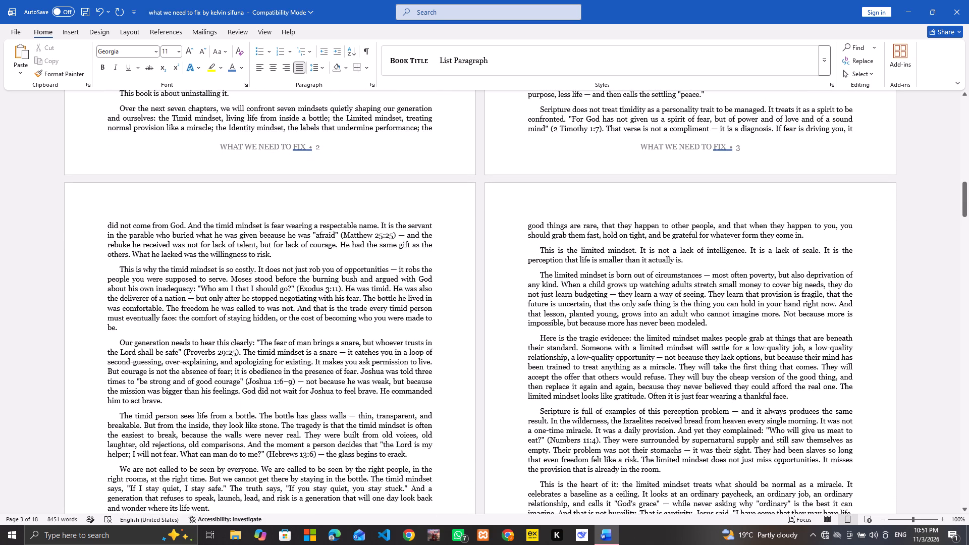
pyautogui.scroll(-3, 734, 150)
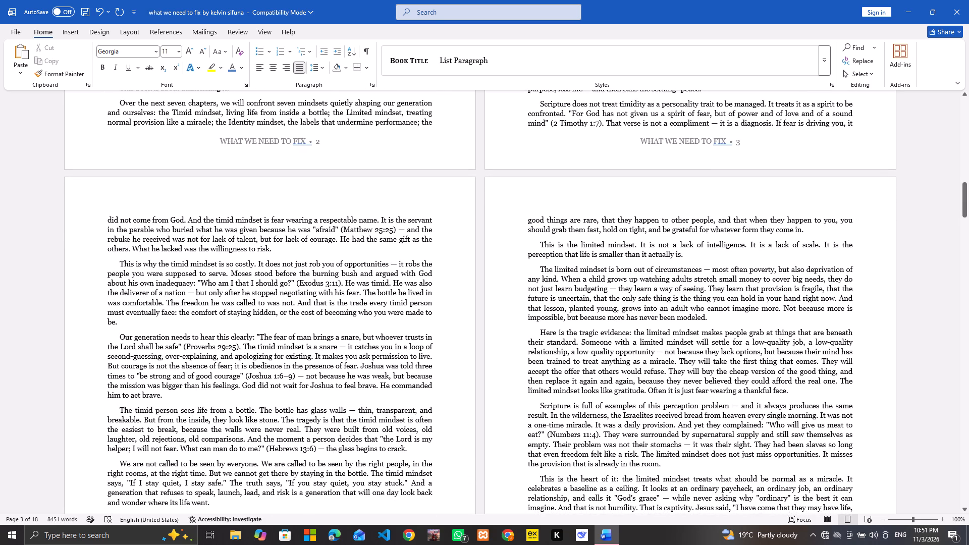
pyautogui.scroll(-1, 734, 150)
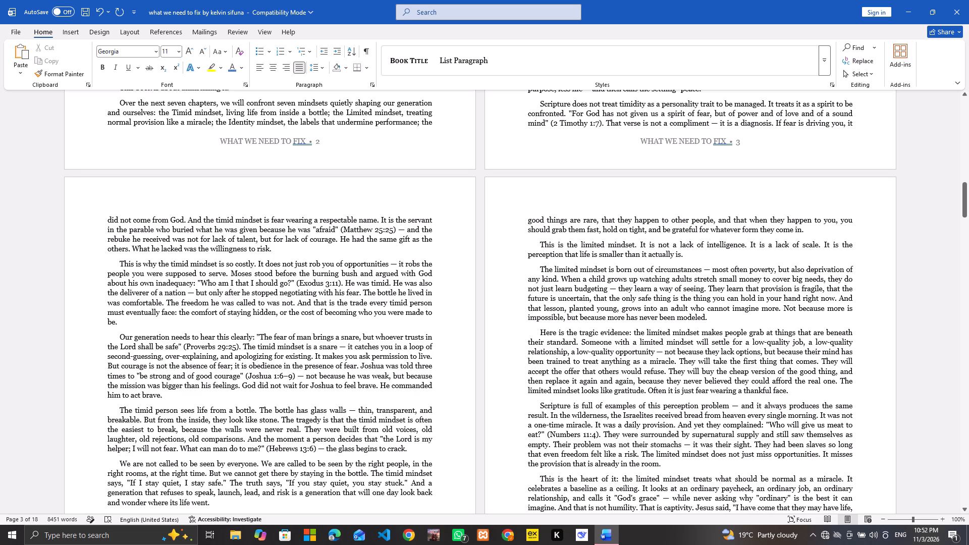
pyautogui.scroll(-2, 734, 150)
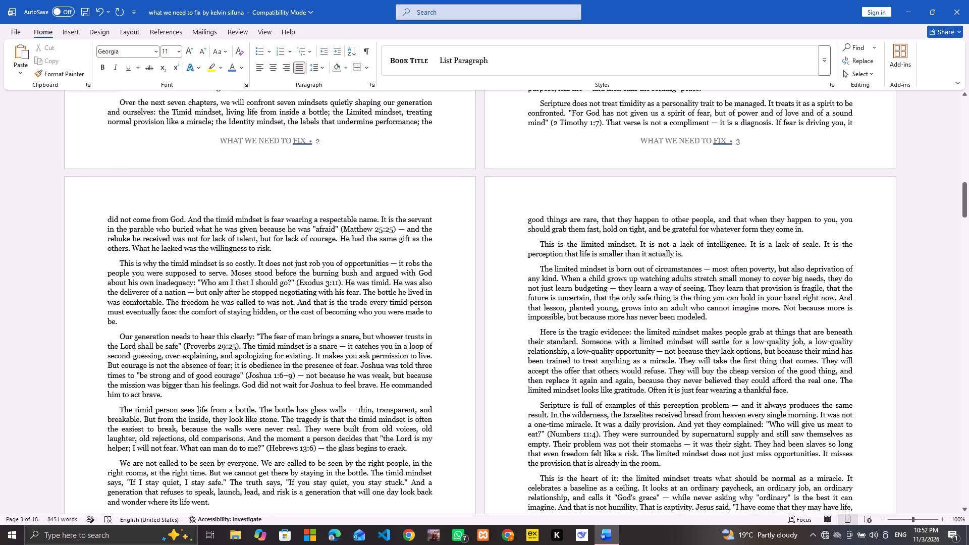
pyautogui.scroll(-2, 734, 150)
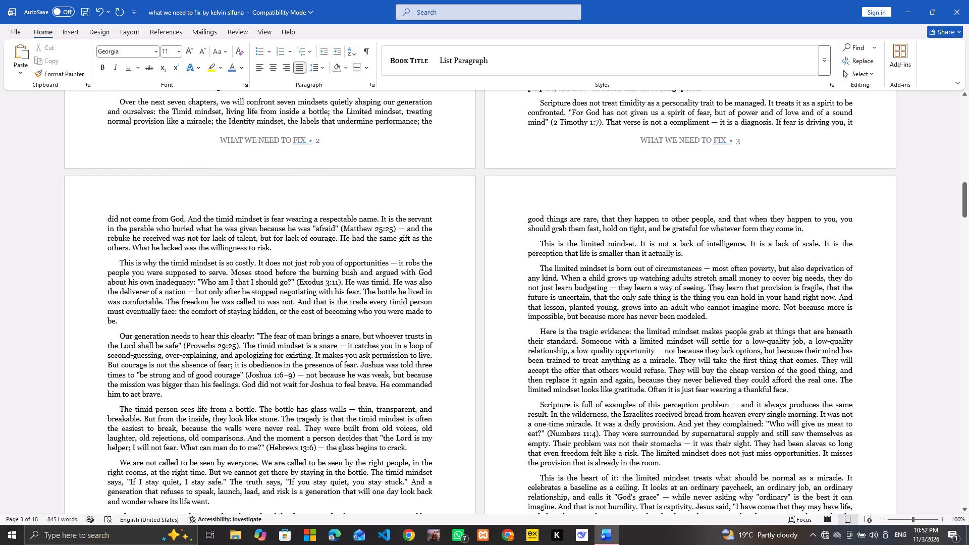
pyautogui.scroll(-2, 734, 150)
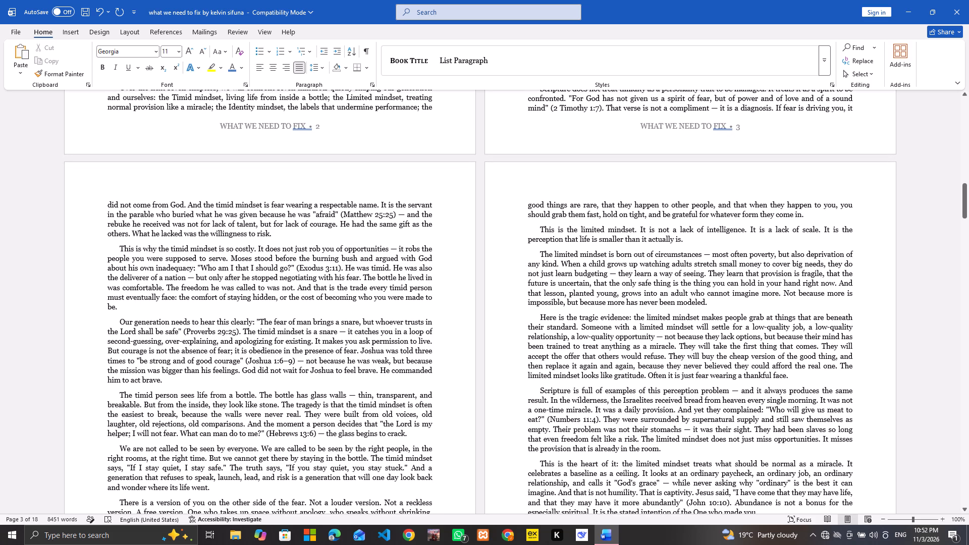
pyautogui.scroll(-7, 734, 150)
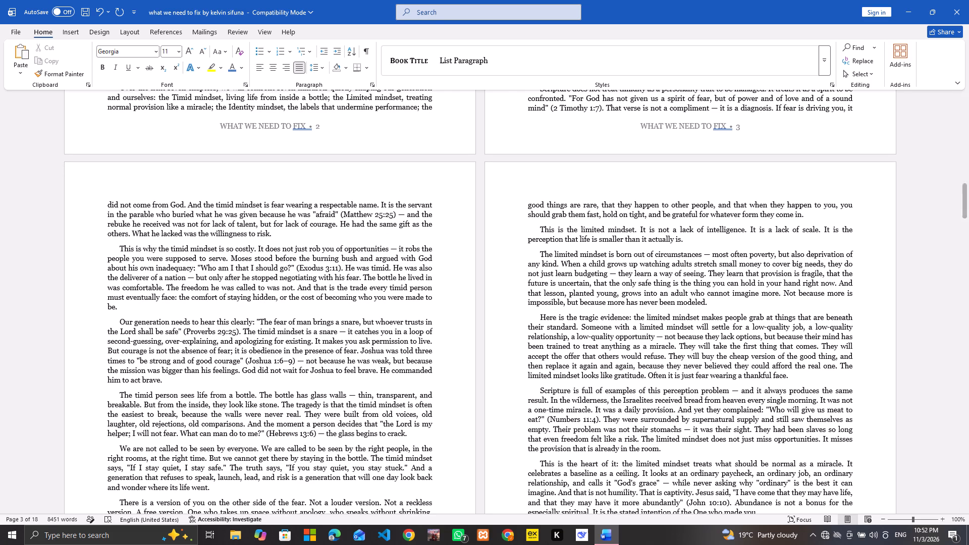
pyautogui.scroll(-1, 734, 150)
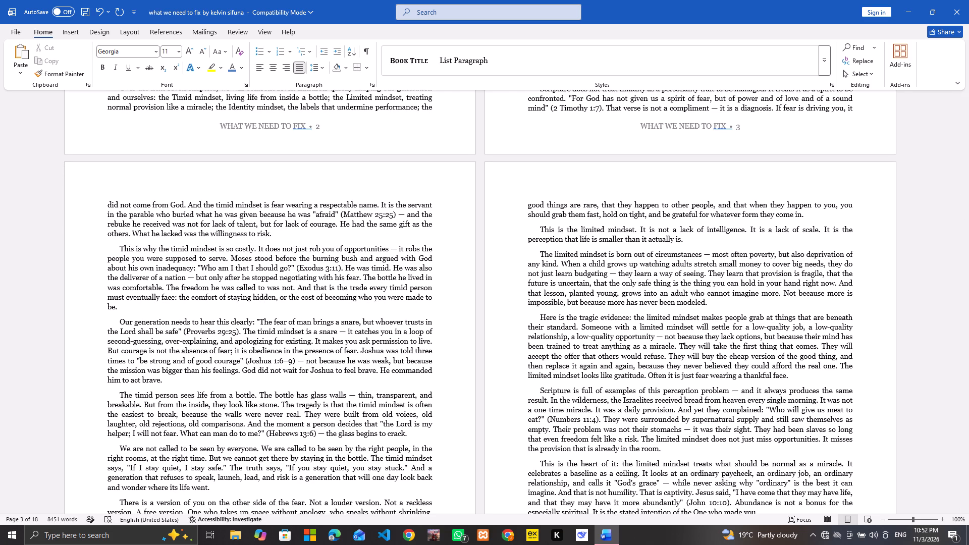
pyautogui.scroll(-2, 734, 150)
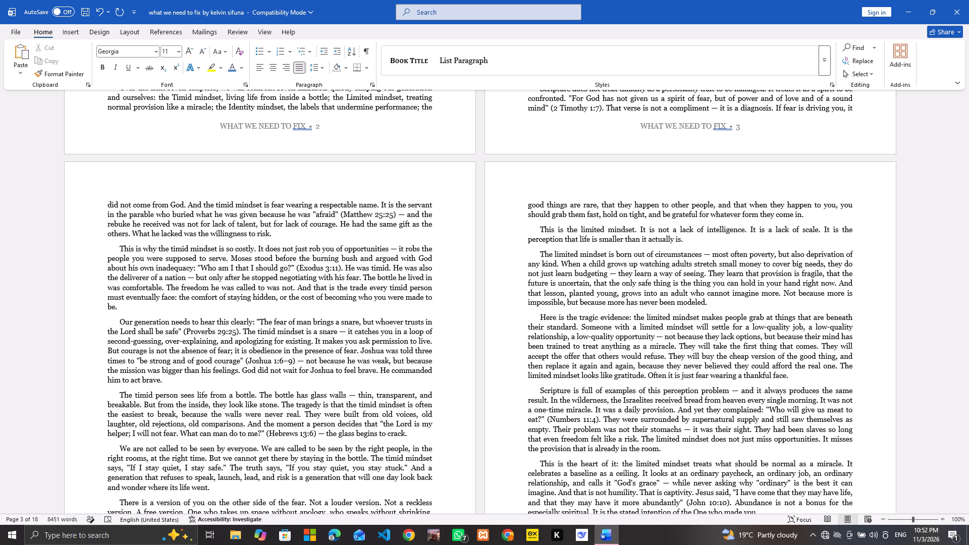
pyautogui.click(734, 150)
pyautogui.scroll(-3, 734, 150)
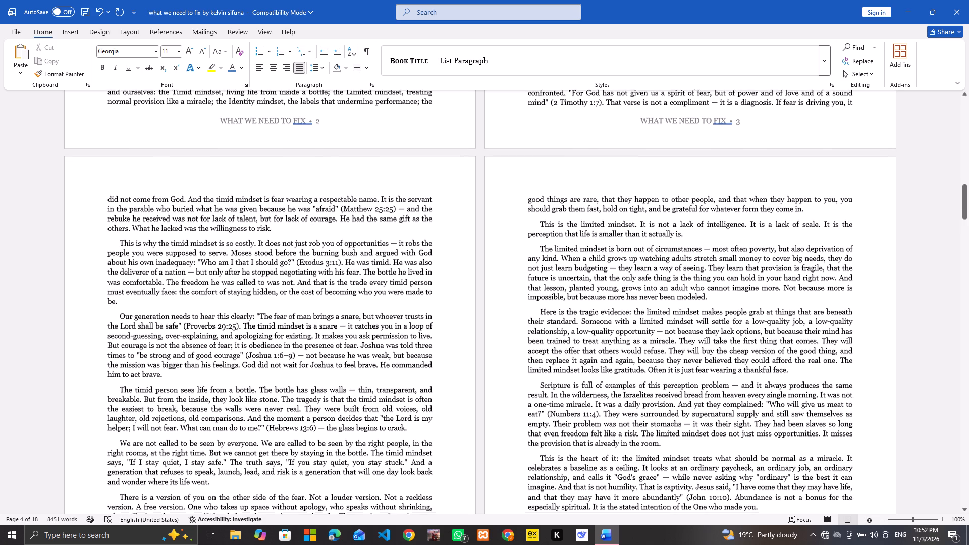
pyautogui.scroll(-1, 734, 150)
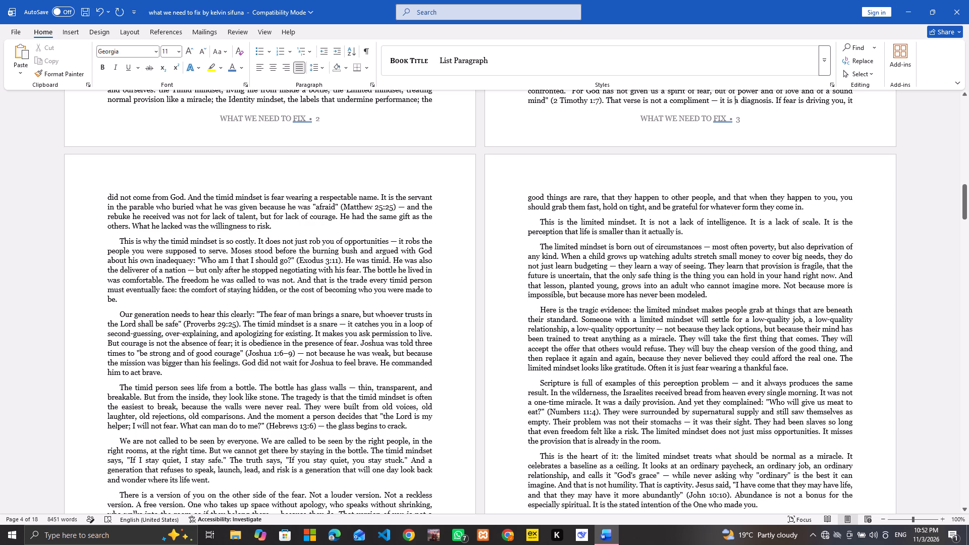
pyautogui.scroll(-3, 734, 150)
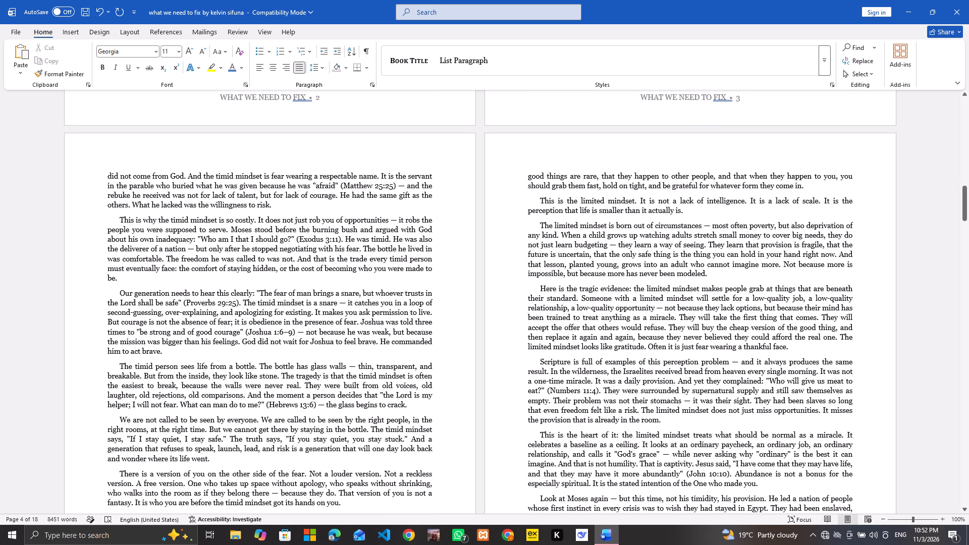
pyautogui.scroll(-1, 734, 150)
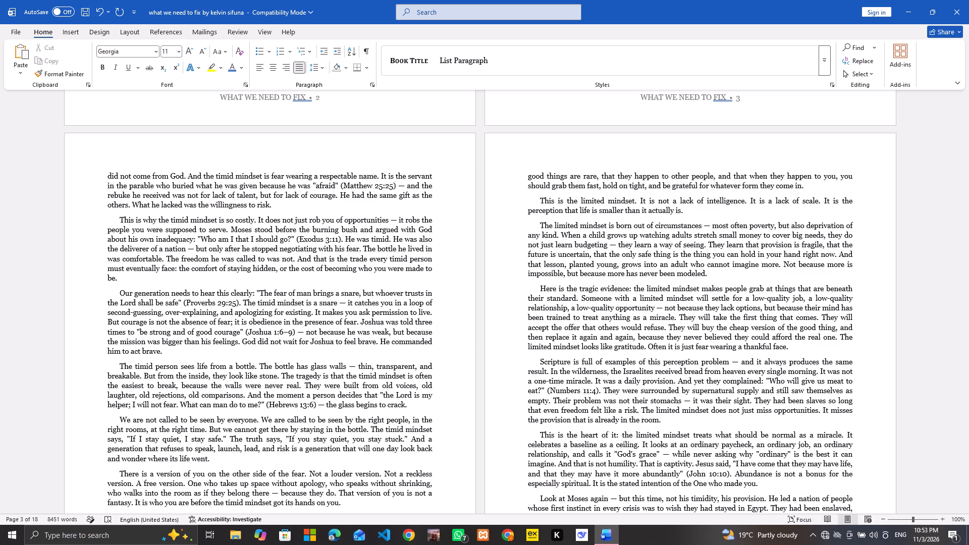
pyautogui.scroll(-6, 734, 150)
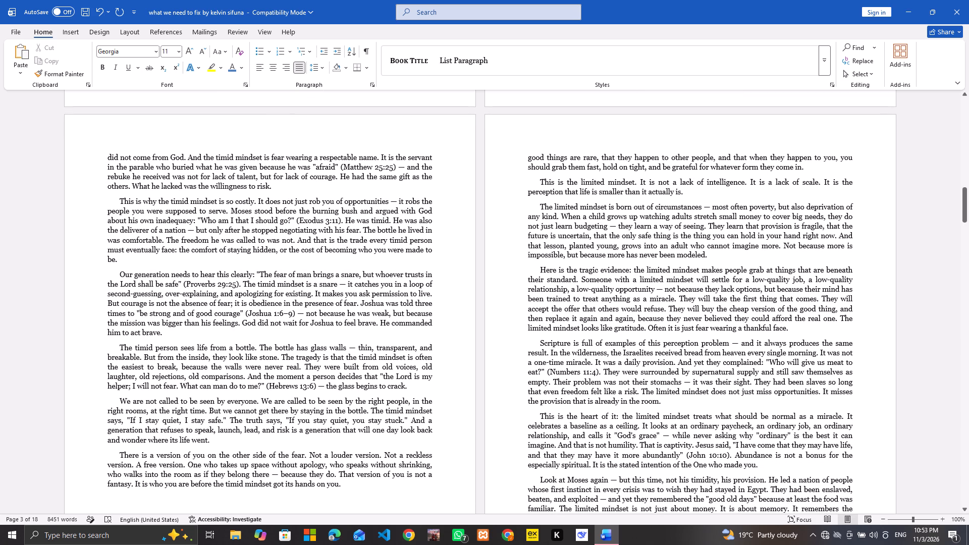
pyautogui.scroll(-3, 734, 150)
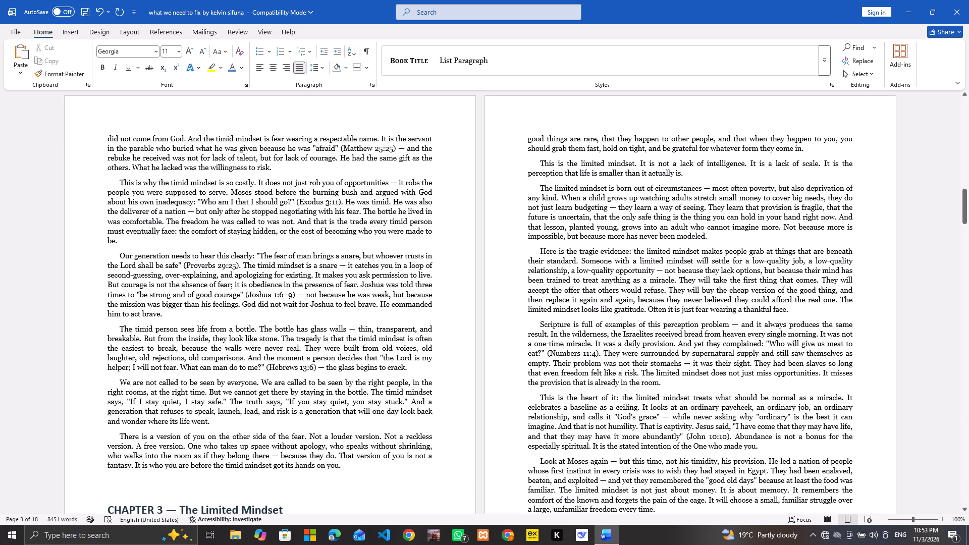
# Proofread the closing paragraphs of Chapter 2, down to the opening lines of Chapter 3, The Limited Mindset.
pyautogui.scroll(-6, 734, 150)
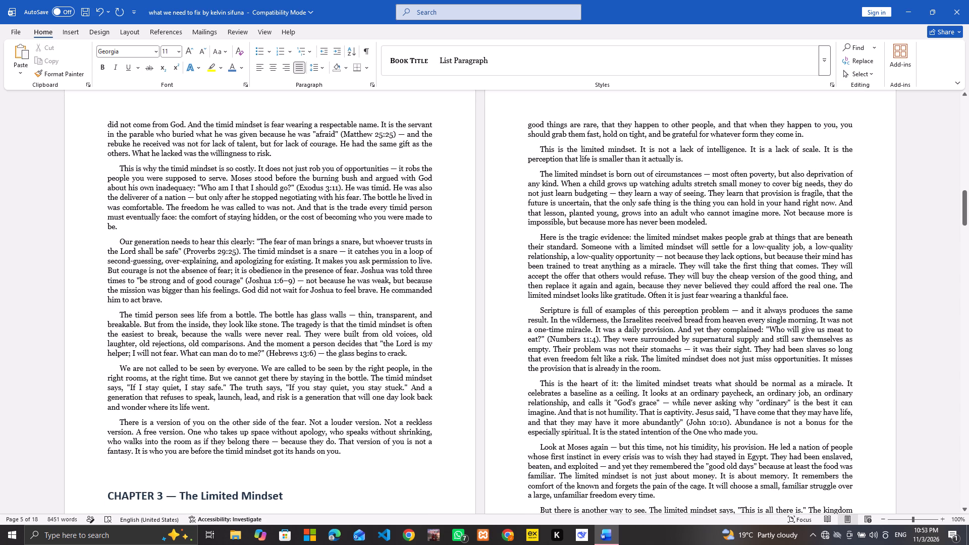
pyautogui.scroll(-5, 734, 150)
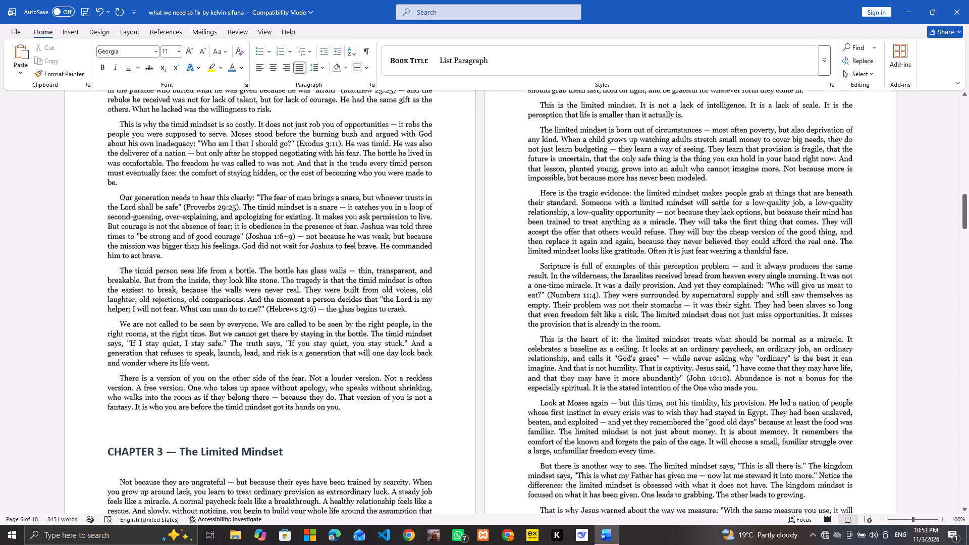
pyautogui.scroll(-3, 734, 150)
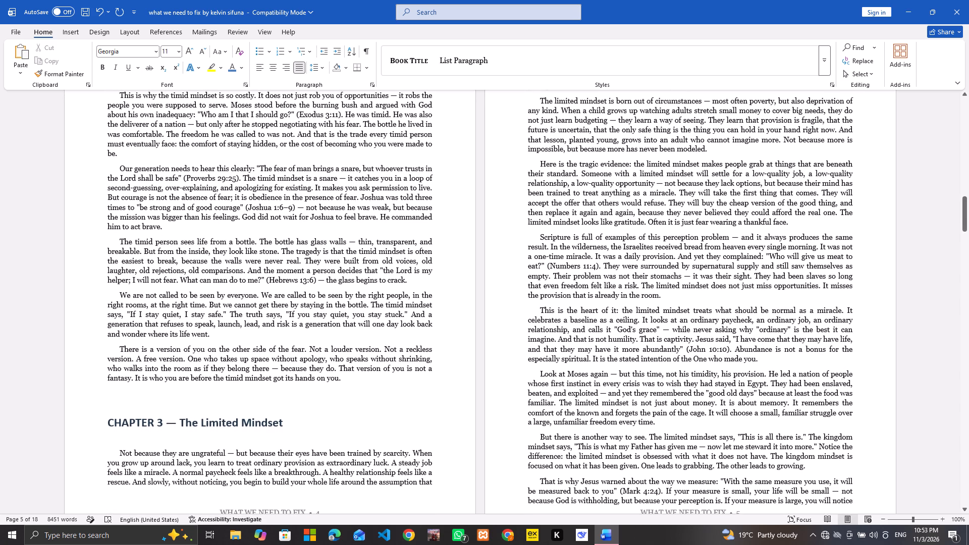
pyautogui.scroll(-3, 734, 150)
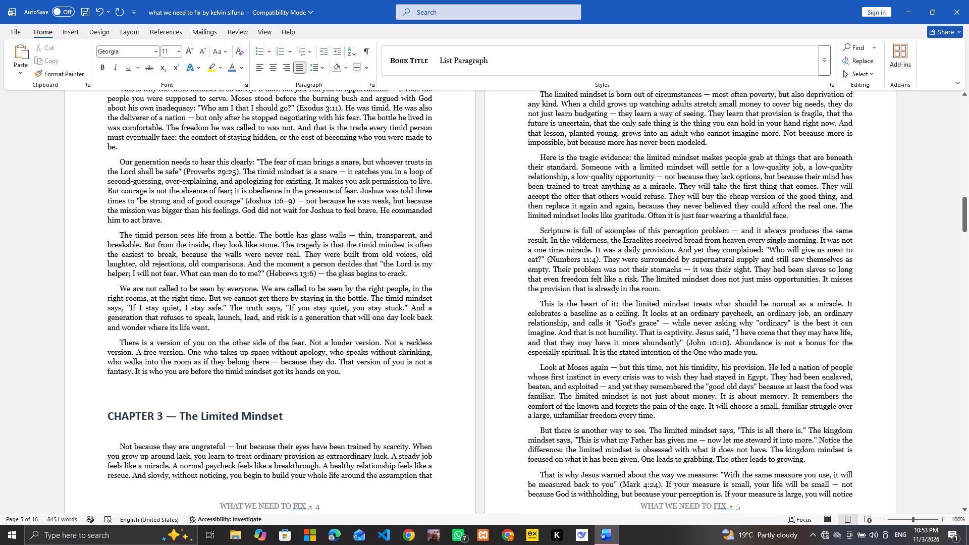
pyautogui.scroll(-1, 734, 150)
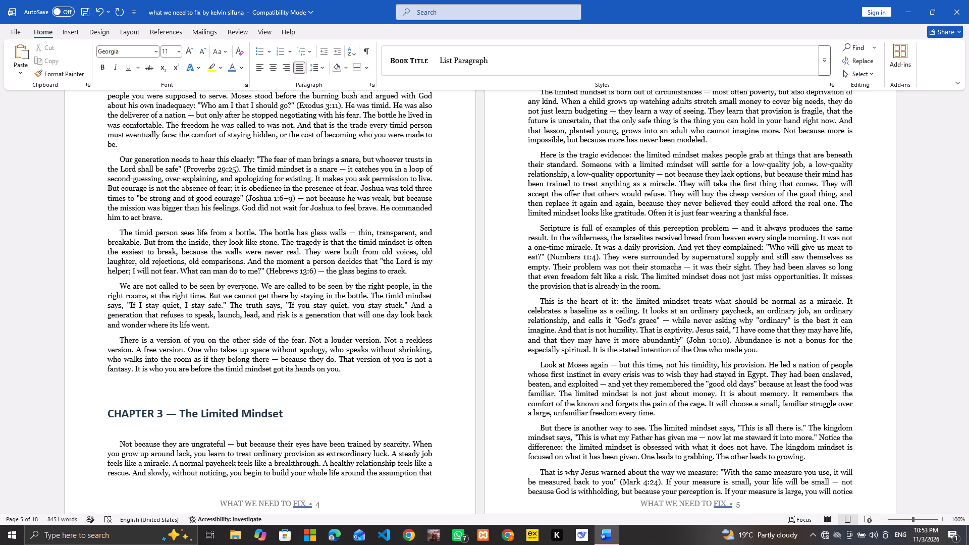
# In Chapter 2's paragraph beginning "The timid person sees life from a bottle", change "stone" to "stones" in "they look like stone".
pyautogui.click(276, 242)
pyautogui.press('s')
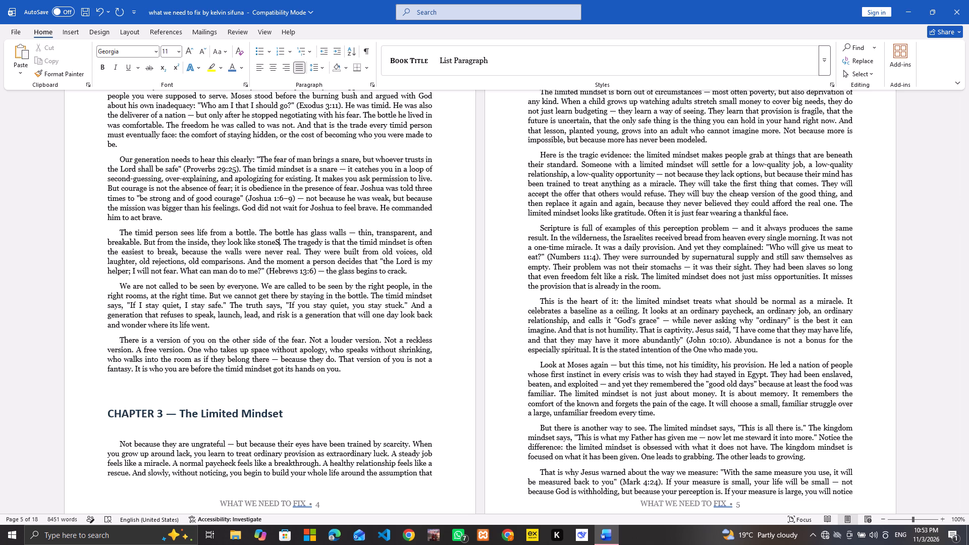
pyautogui.press('BackSpace')
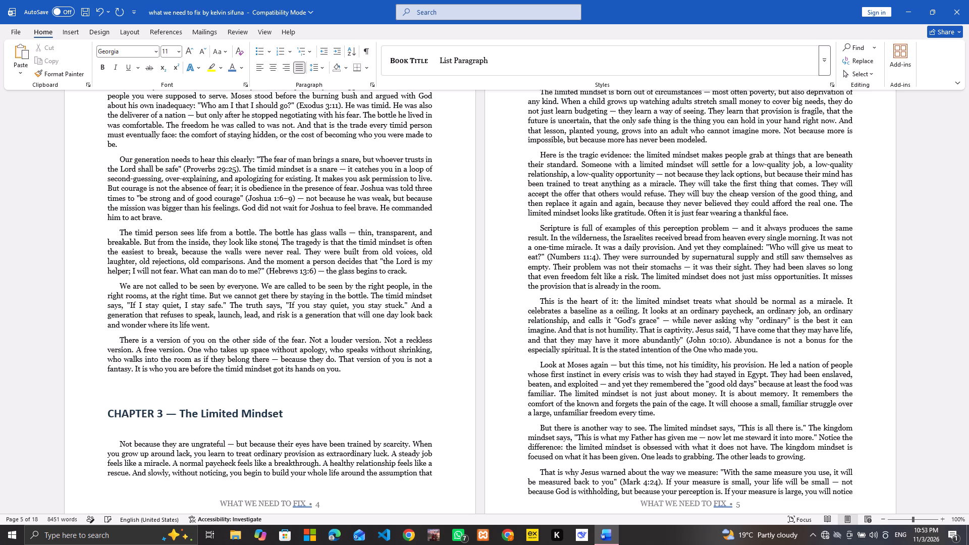
pyautogui.press('s')
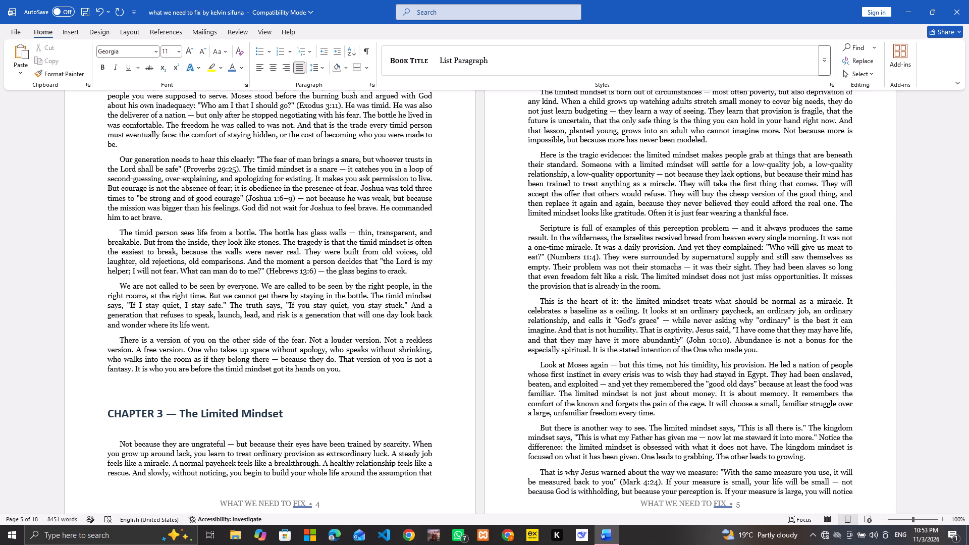
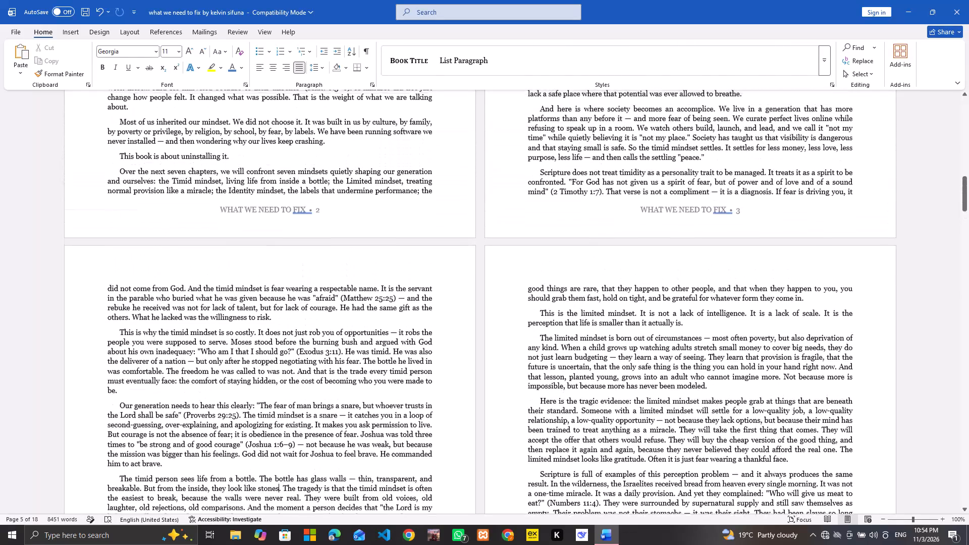
# Below the Chapter 3 heading, add the line "There are people seeking for miracles and then failing to recognizing those standing infront of them.".
pyautogui.scroll(-1, 276, 242)
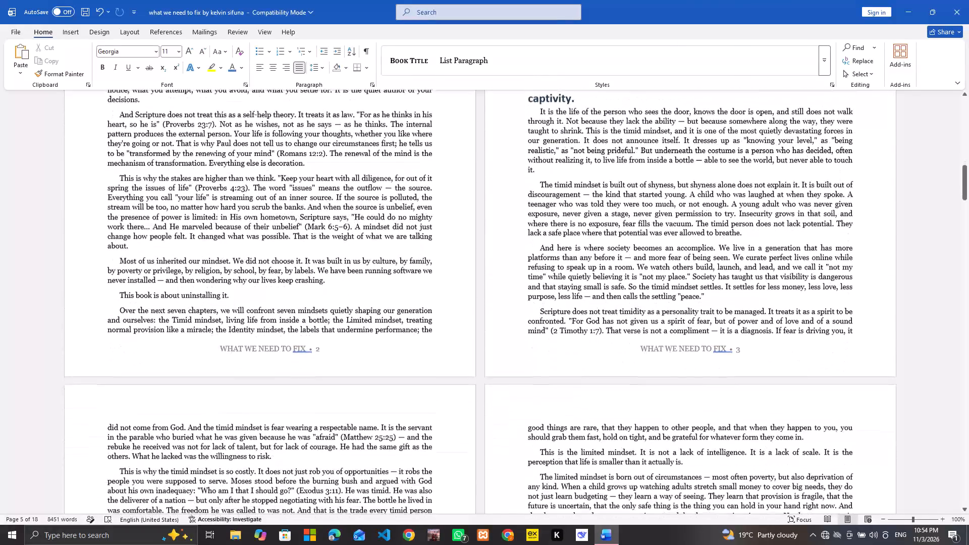
pyautogui.scroll(-11, 276, 242)
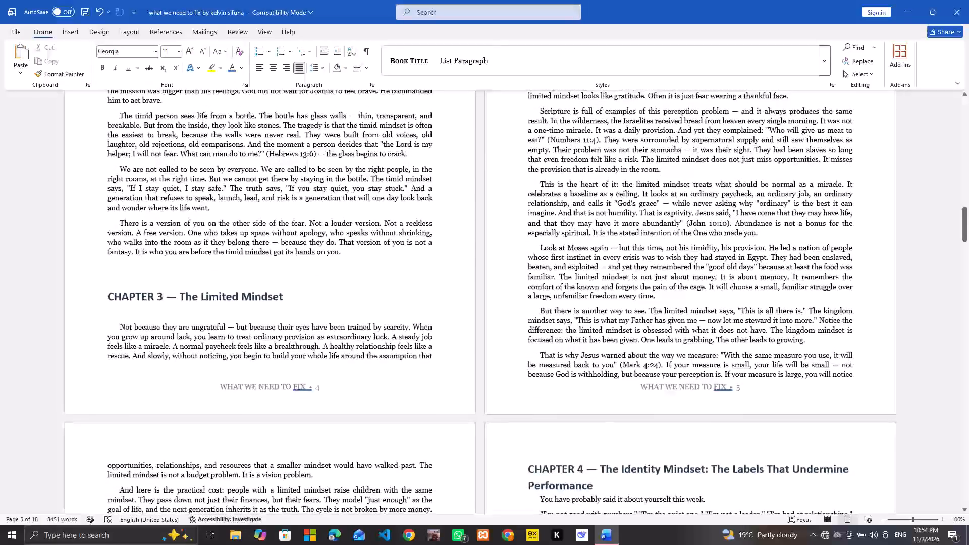
pyautogui.scroll(-1, 276, 242)
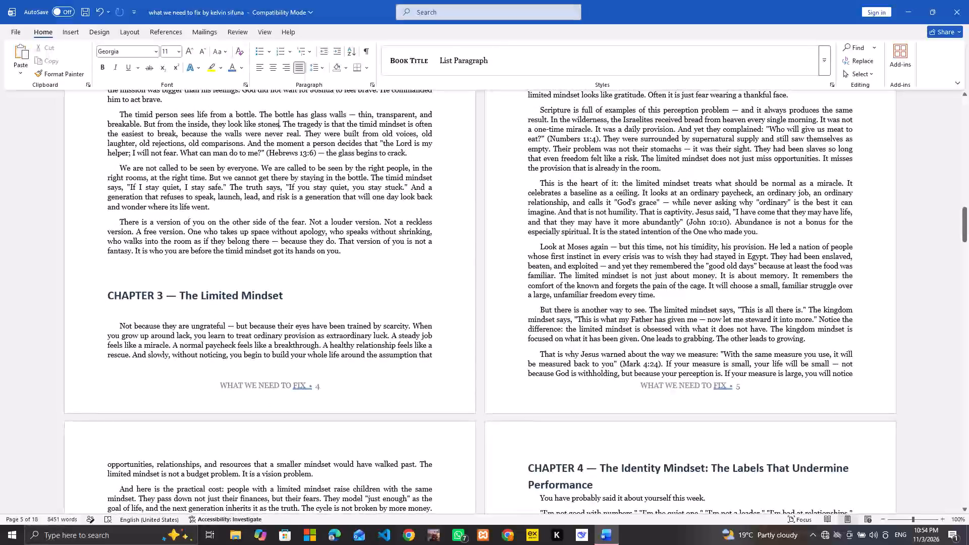
pyautogui.scroll(1, 276, 242)
pyautogui.scroll(-1, 276, 242)
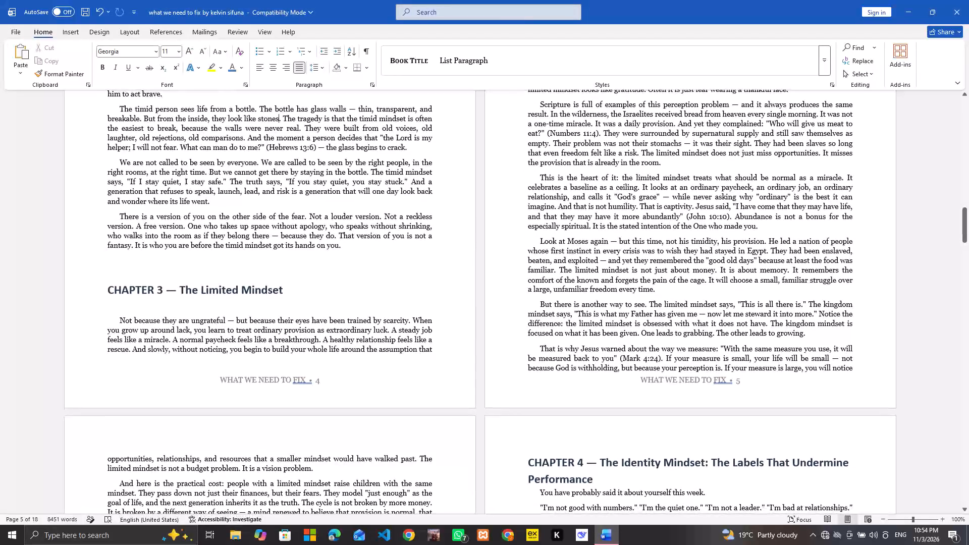
pyautogui.scroll(-2, 276, 242)
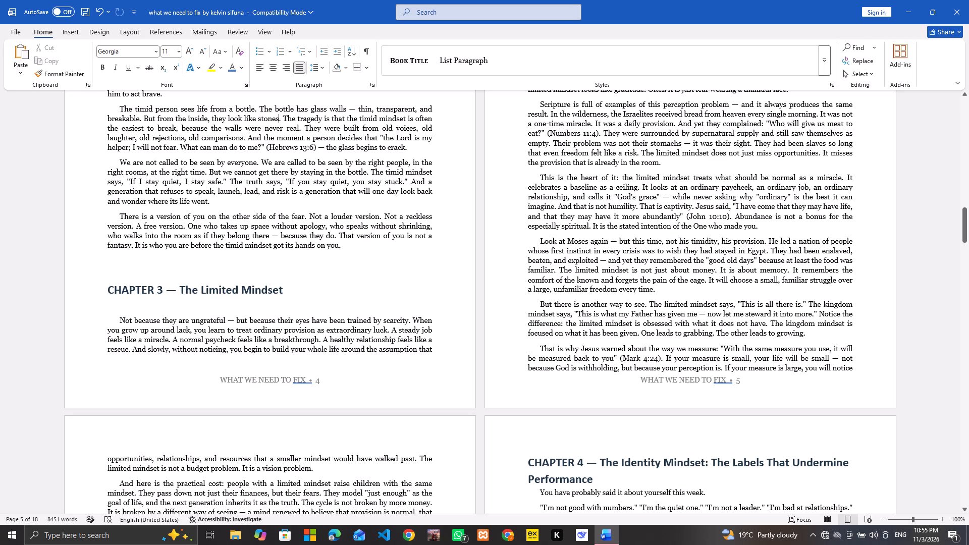
pyautogui.click(284, 289)
pyautogui.press('Return')
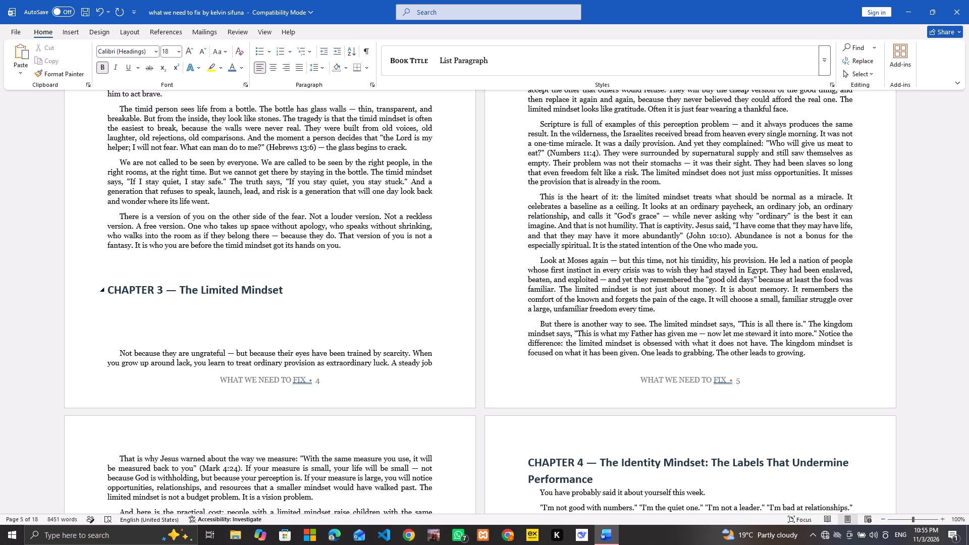
pyautogui.press('h')
pyautogui.press('BackSpace')
pyautogui.press('space')
pyautogui.write('are')
pyautogui.press('space')
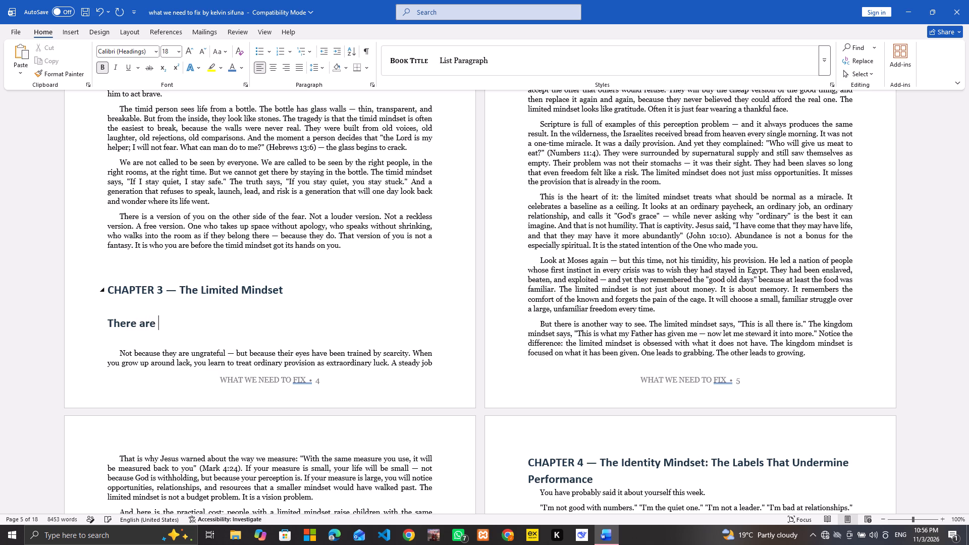
pyautogui.press('p')
pyautogui.write('eople see')
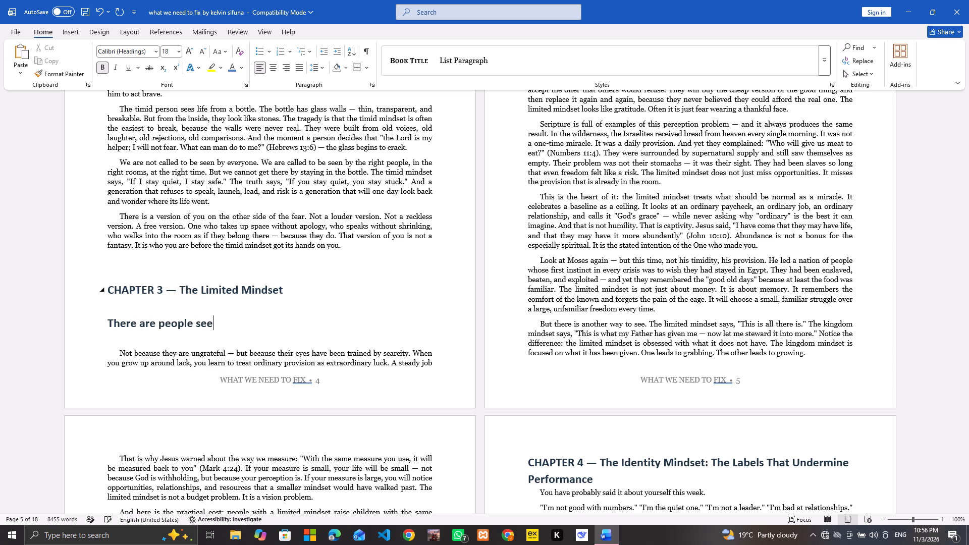
pyautogui.write('kin')
pyautogui.write('g for mirac')
pyautogui.press('l')
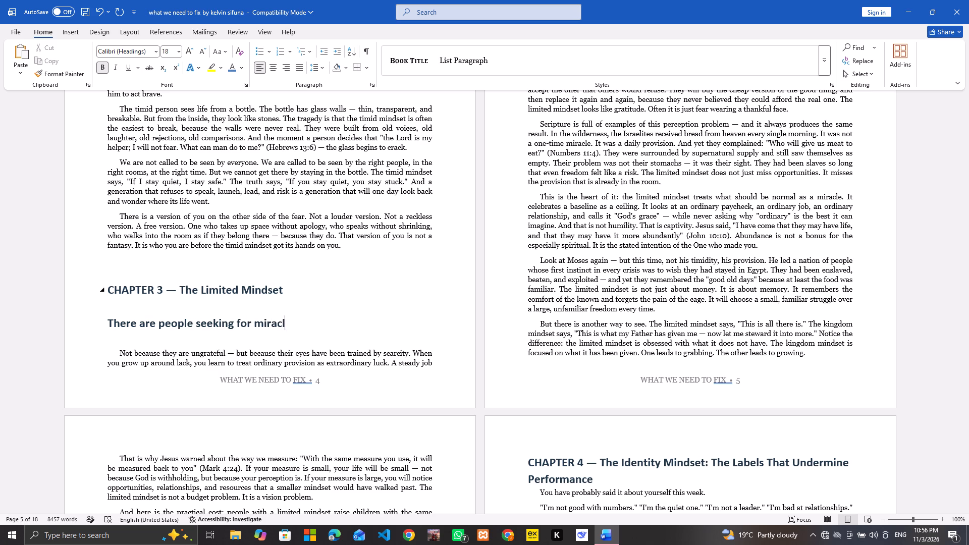
pyautogui.write('es')
pyautogui.press('space')
pyautogui.write('and th')
pyautogui.press('e')
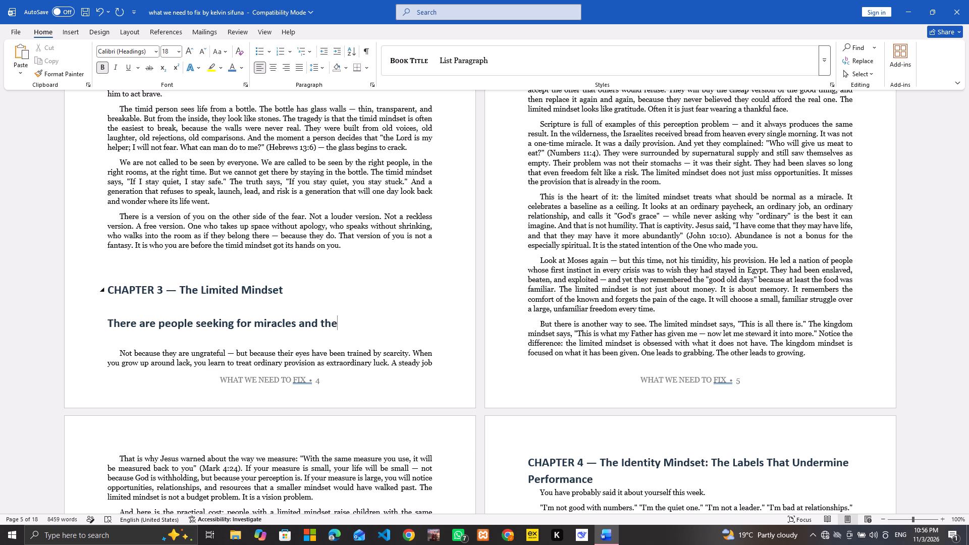
pyautogui.write('n fai')
pyautogui.write('ling')
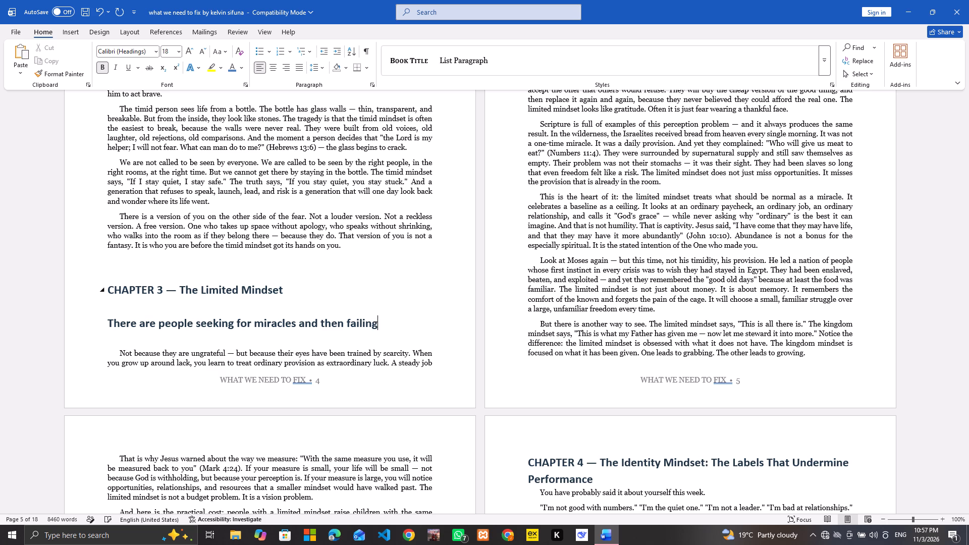
pyautogui.press('space')
pyautogui.write('to rec')
pyautogui.write('ogni')
pyautogui.write('zing')
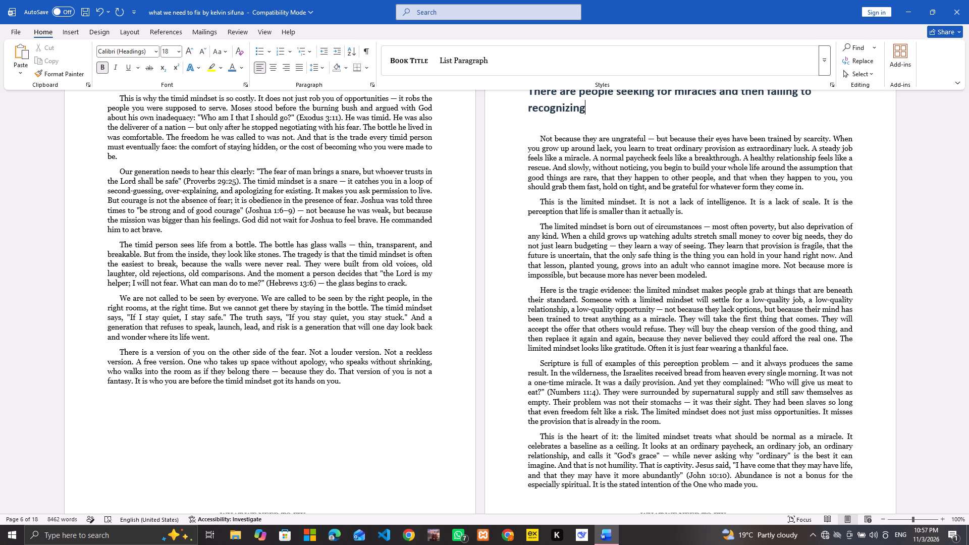
pyautogui.press('space')
pyautogui.write('th')
pyautogui.write('os')
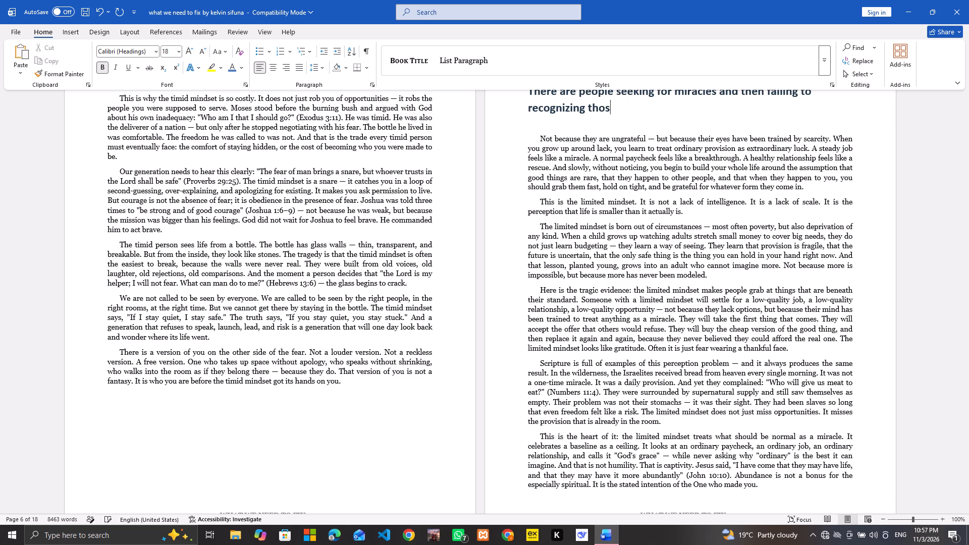
pyautogui.write('e standing infront of th')
pyautogui.write('em')
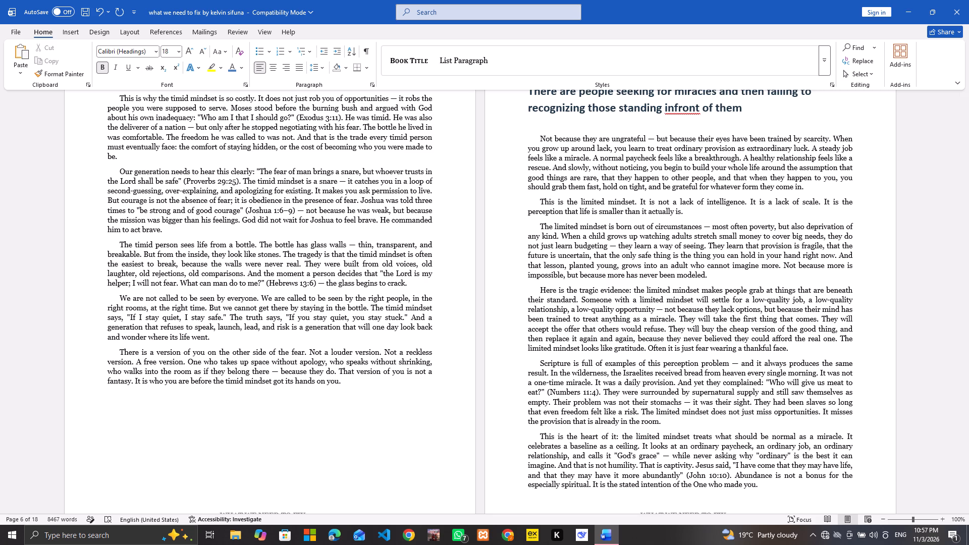
pyautogui.press('.')
# Proofread the opening page of Chapter 3, from "Not because they are ungrateful" through the paragraph quoting John 10:10.
pyautogui.scroll(-1, 281, 230)
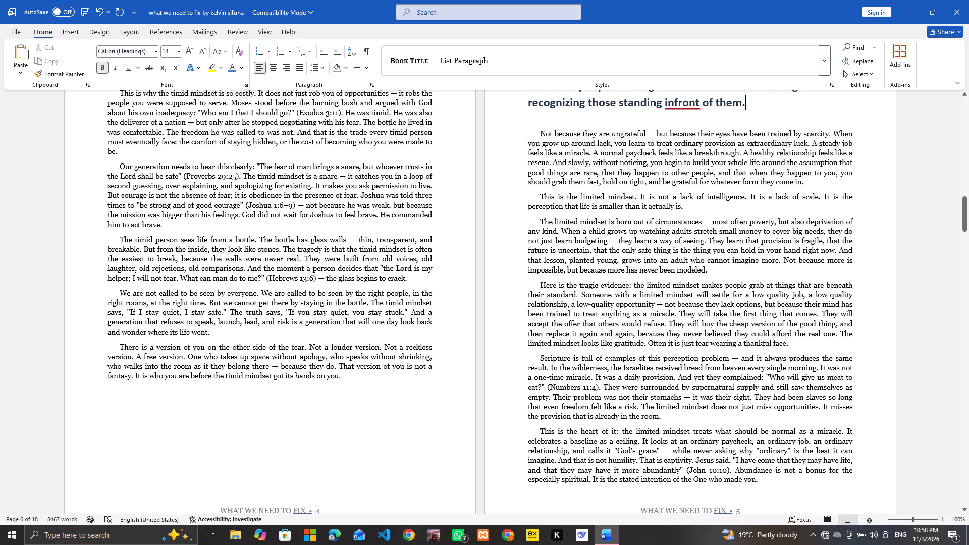
pyautogui.scroll(-3, 281, 230)
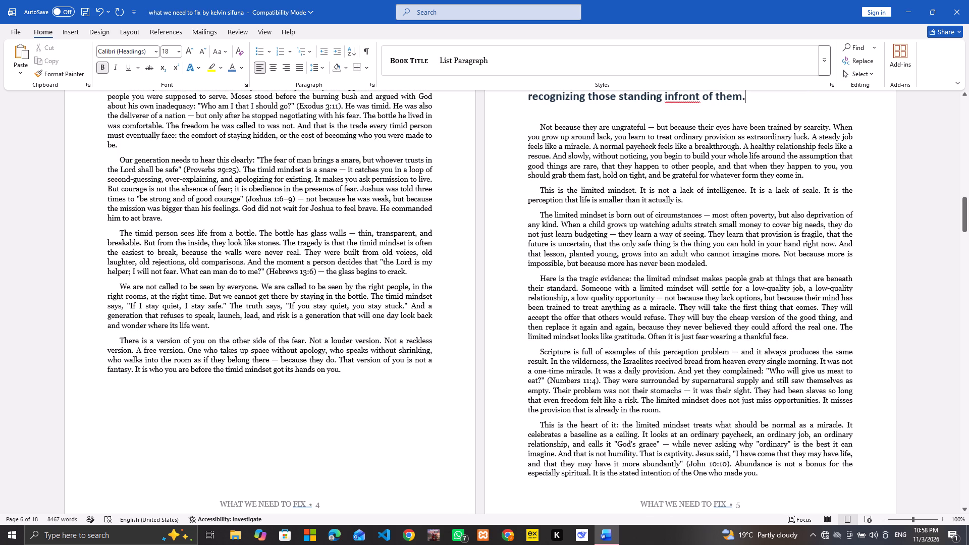
pyautogui.scroll(-2, 281, 230)
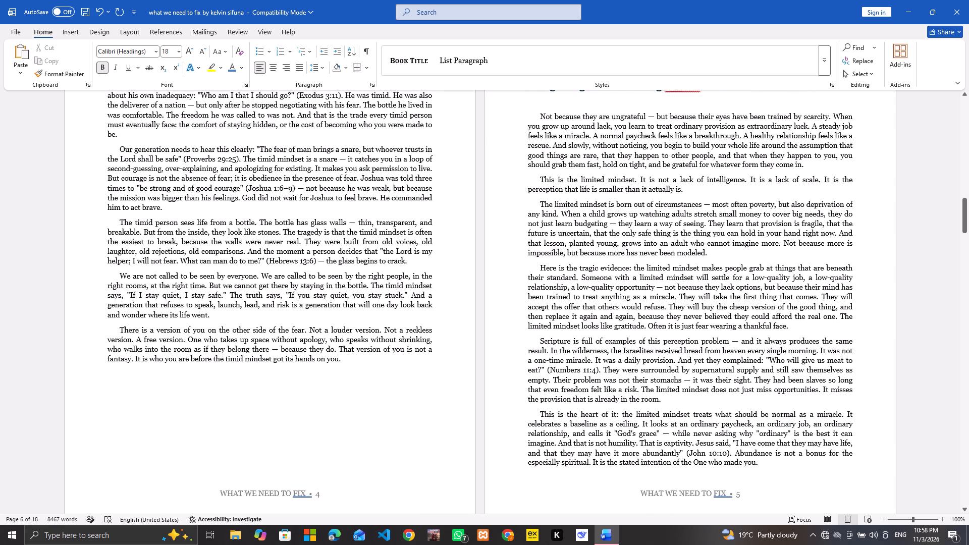
pyautogui.scroll(-2, 281, 230)
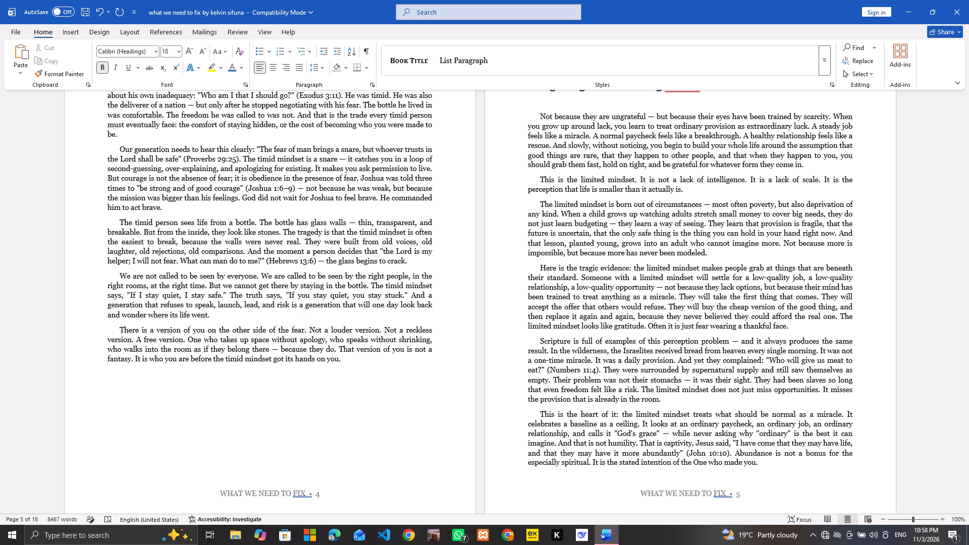
pyautogui.scroll(-2, 281, 230)
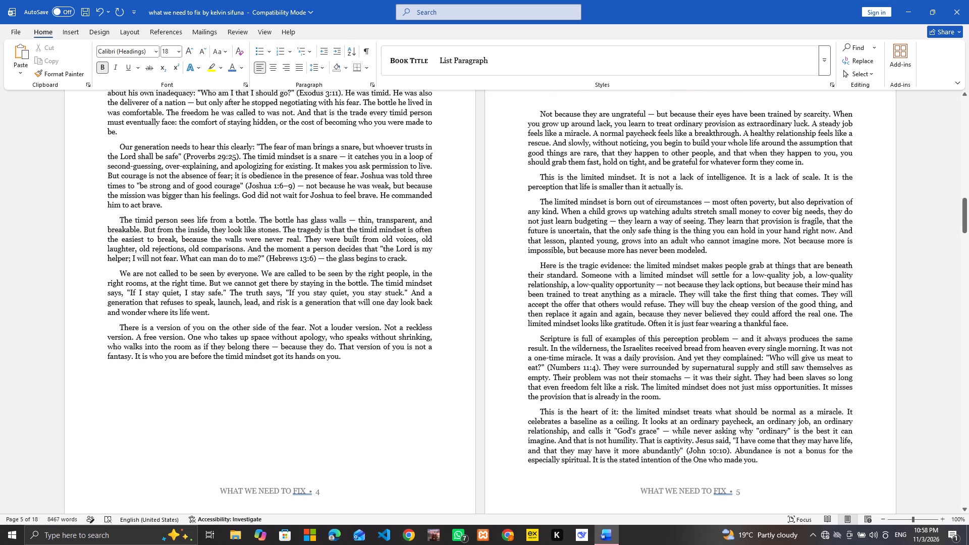
pyautogui.scroll(-2, 281, 230)
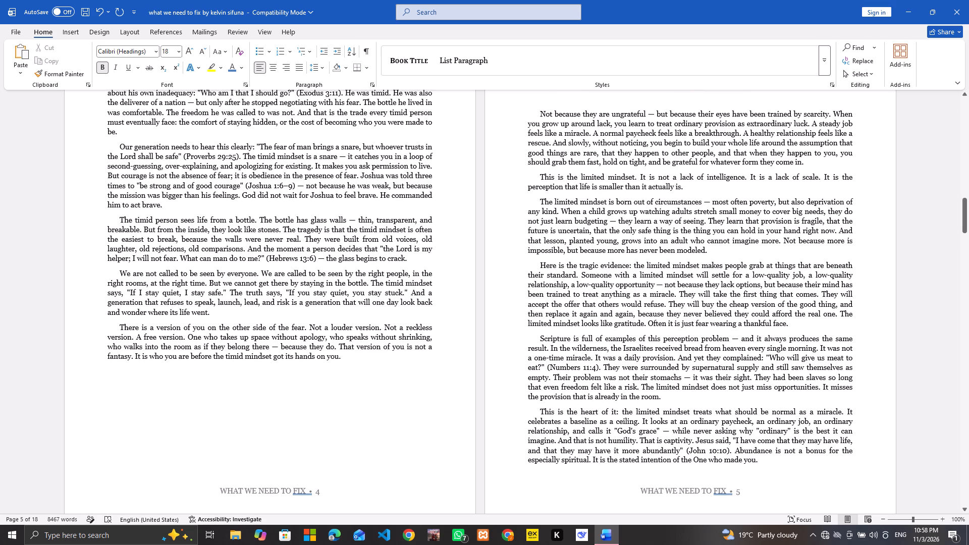
pyautogui.scroll(-2, 281, 230)
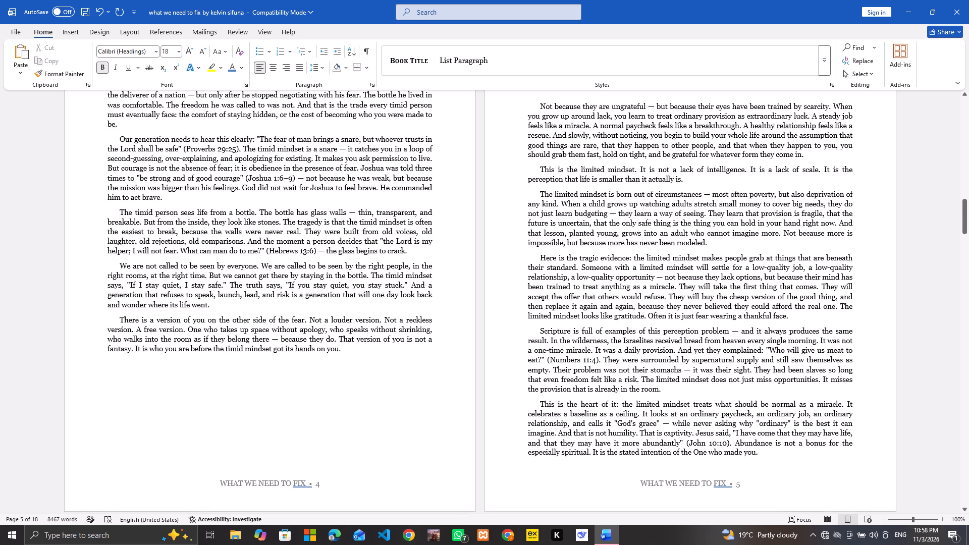
pyautogui.scroll(-1, 281, 230)
# At the end of Chapter 3's paragraph "Not because they are ungrateful", add "[the kingdom of god suffereth violenc and the violent takes it by force]".
pyautogui.scroll(-2, 281, 230)
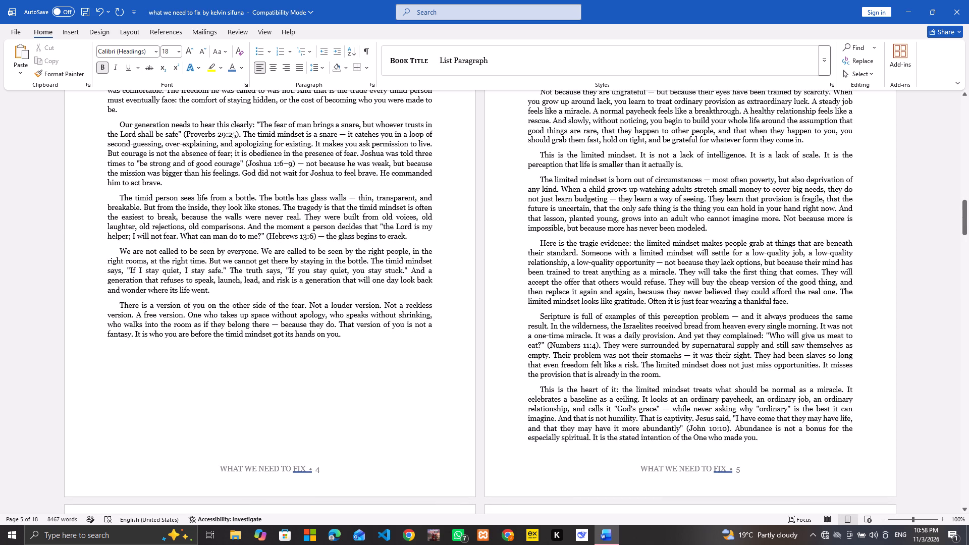
pyautogui.scroll(-1, 281, 230)
pyautogui.scroll(1, 775, 144)
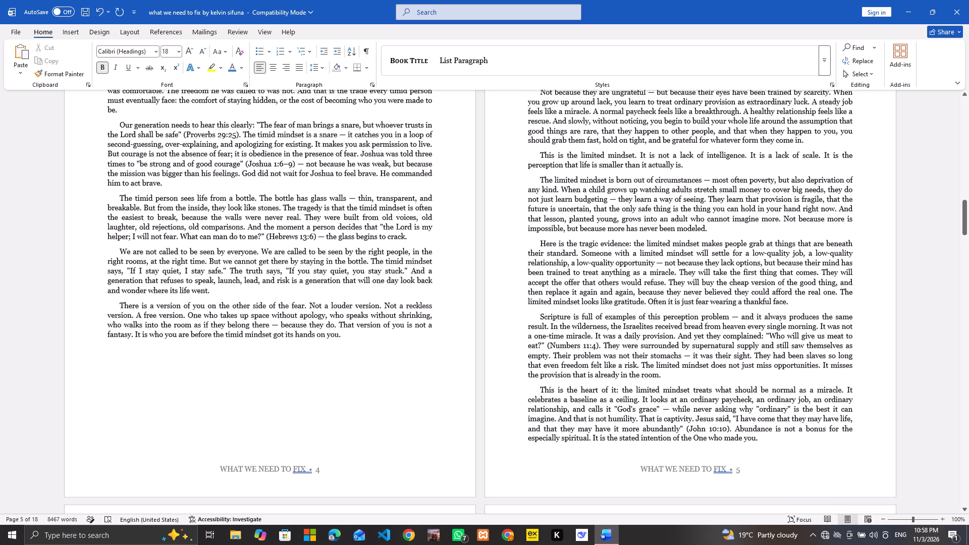
pyautogui.scroll(2, 775, 144)
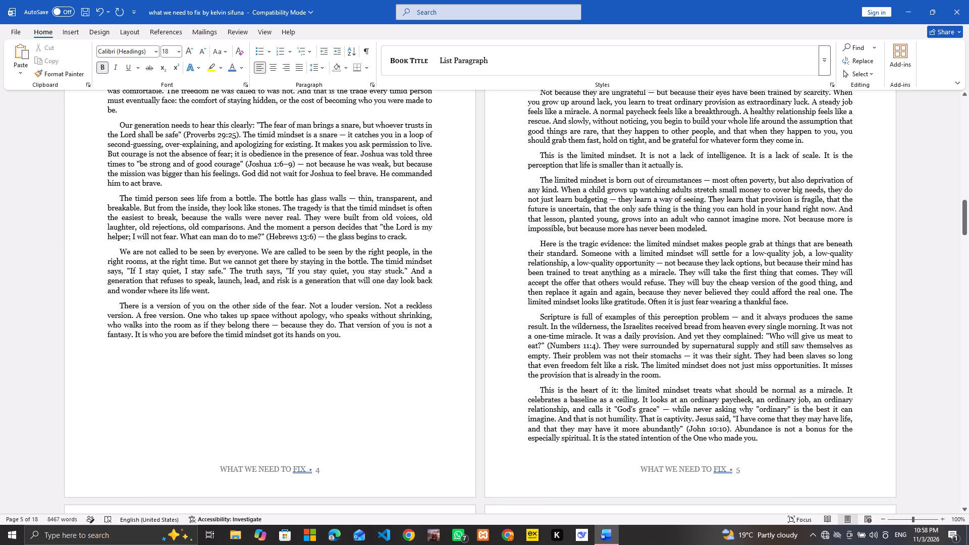
pyautogui.scroll(1, 775, 144)
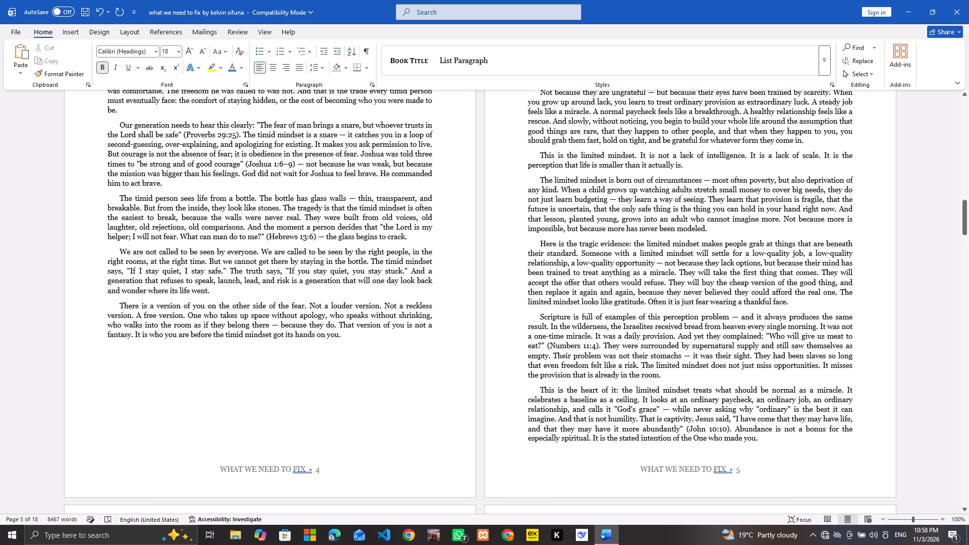
pyautogui.click(803, 142)
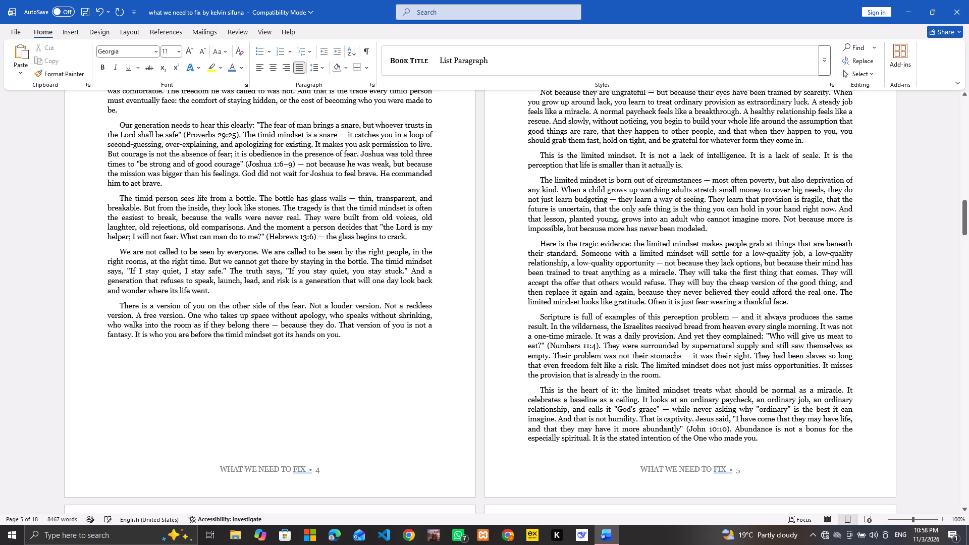
pyautogui.press('[')
pyautogui.write('th')
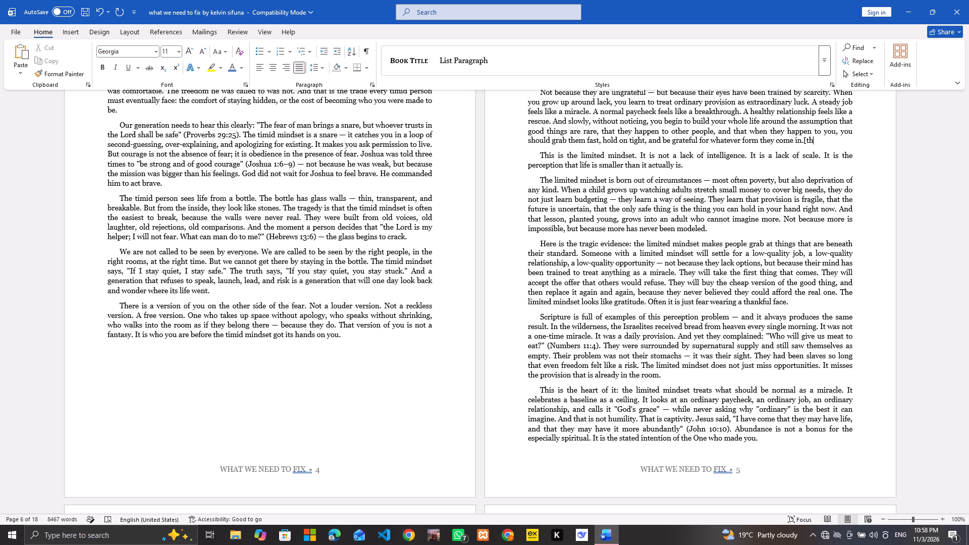
pyautogui.write('e')
pyautogui.press('space')
pyautogui.write('kin')
pyautogui.press('g')
pyautogui.write('dom')
pyautogui.press('space')
pyautogui.write('of')
pyautogui.press('space')
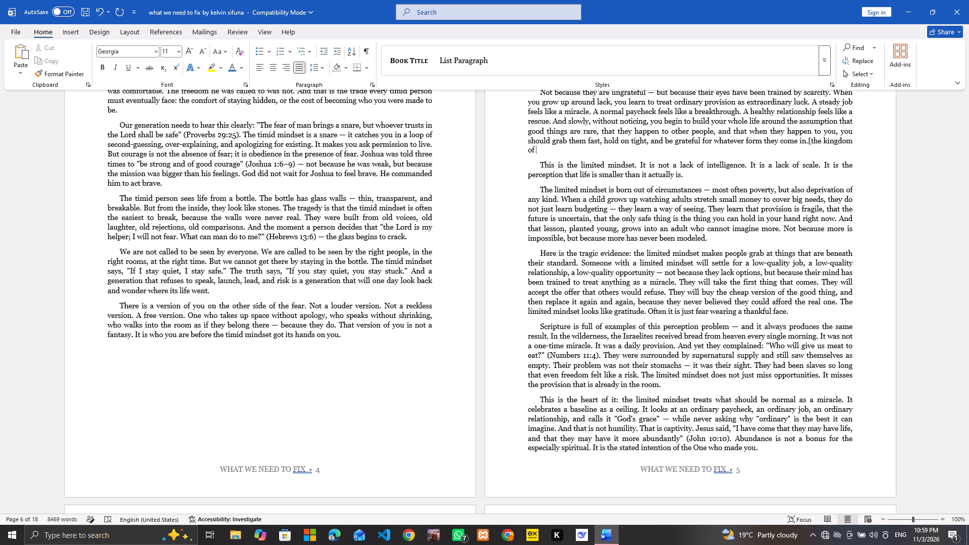
pyautogui.write('god sufferen')
pyautogui.press('t')
pyautogui.press('BackSpace')
pyautogui.press('BackSpace')
pyautogui.write('th violenc and')
pyautogui.press('space')
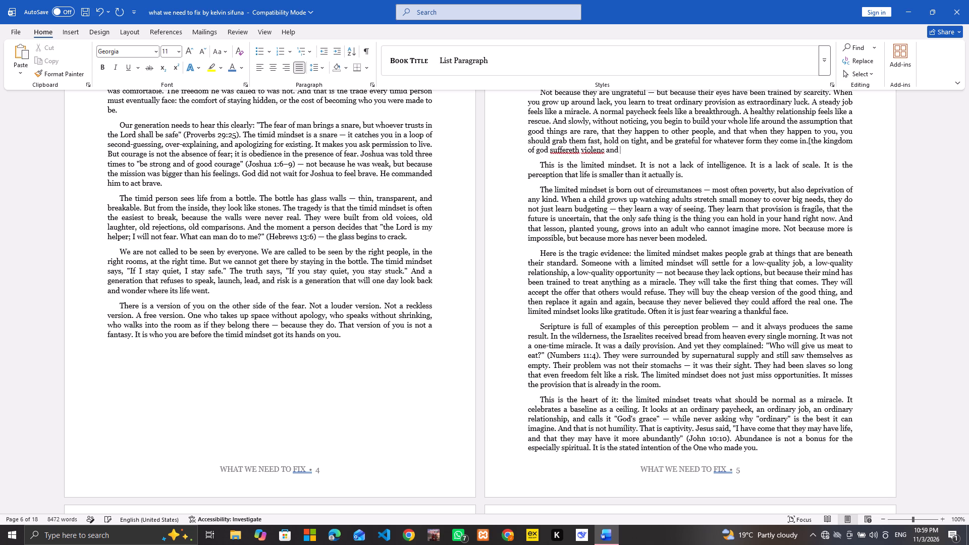
pyautogui.write('the')
pyautogui.press('space')
pyautogui.write('violent')
pyautogui.press('space')
pyautogui.write('takes it by force')
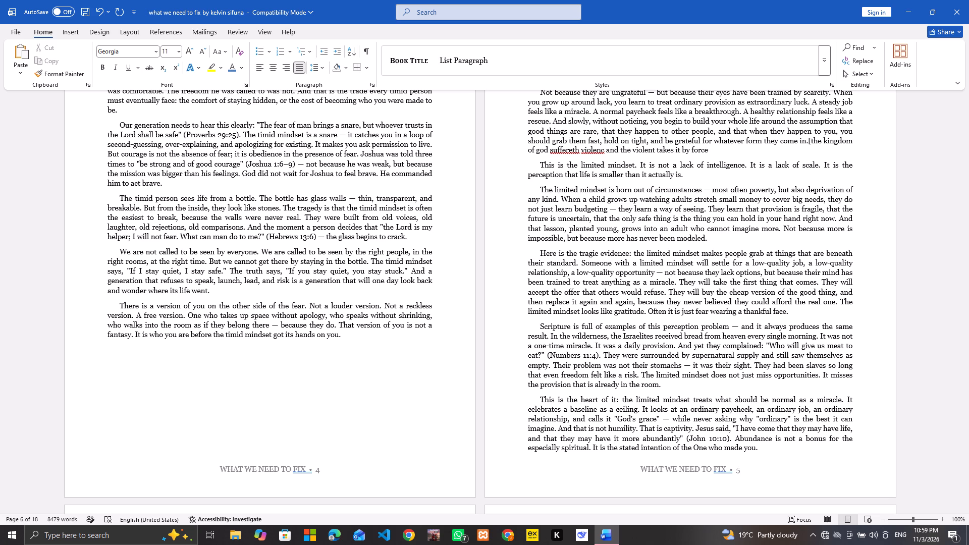
pyautogui.press(']')
# Reread Chapter 3's opening page, from the heading and added line through the paragraphs on the limited mindset.
pyautogui.scroll(1, 803, 142)
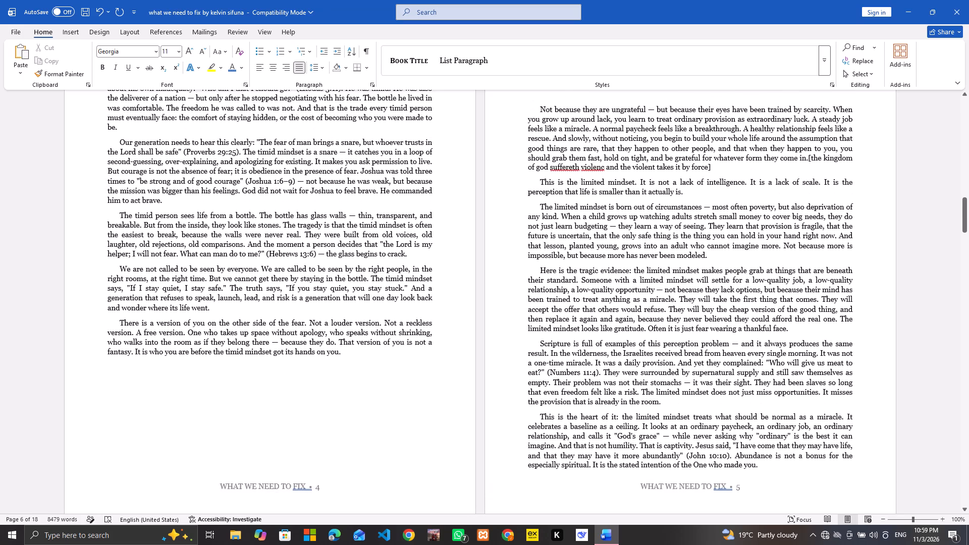
pyautogui.scroll(2, 803, 142)
pyautogui.hscroll(1, 803, 142)
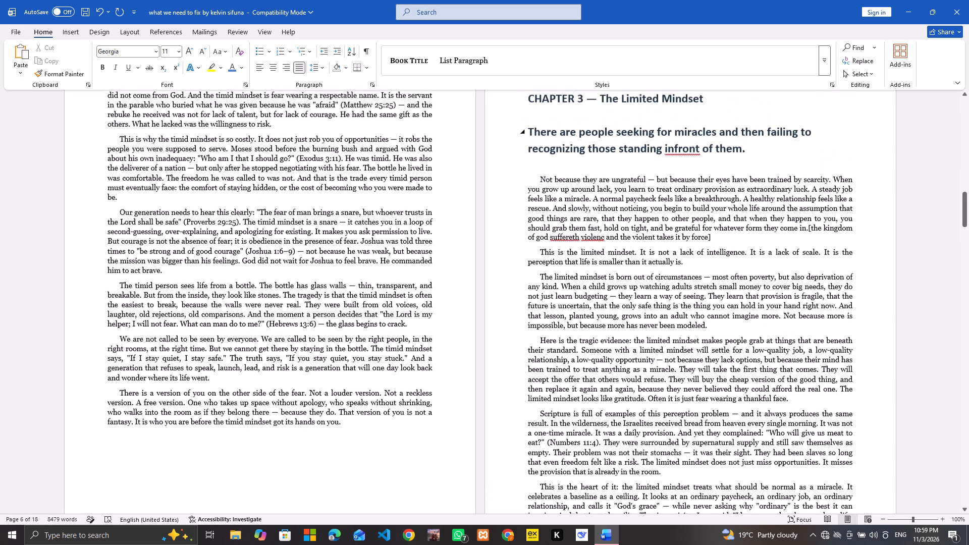
pyautogui.hscroll(1, 803, 142)
pyautogui.scroll(-1, 803, 142)
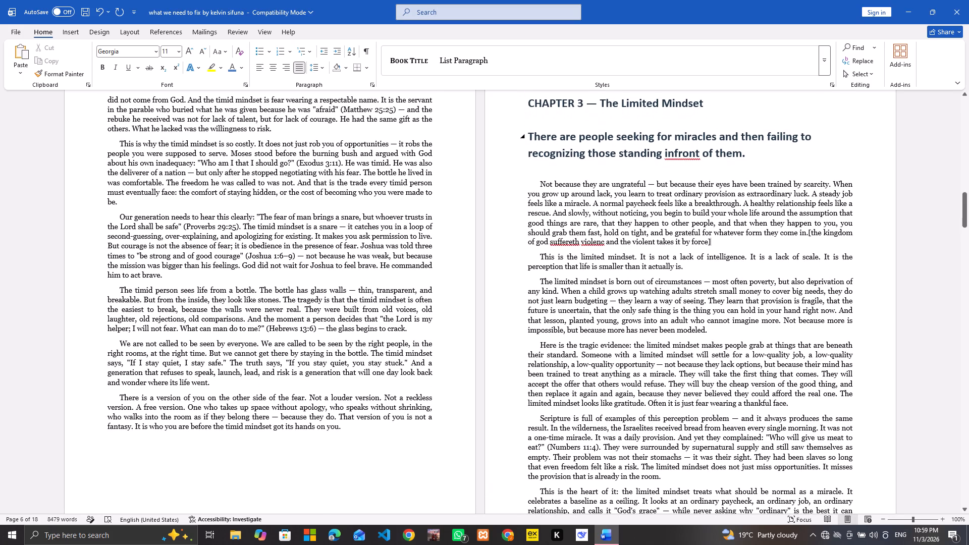
pyautogui.scroll(-2, 803, 142)
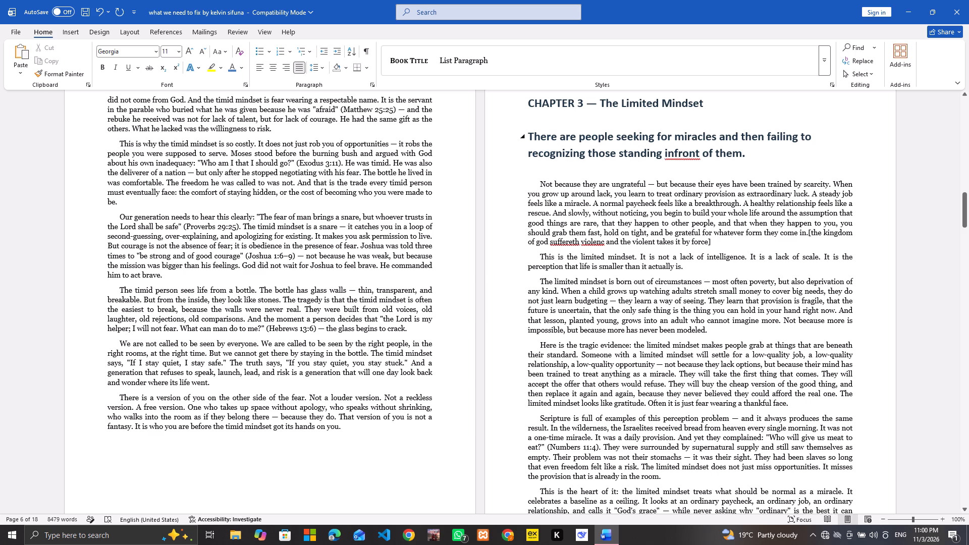
pyautogui.scroll(-5, 803, 142)
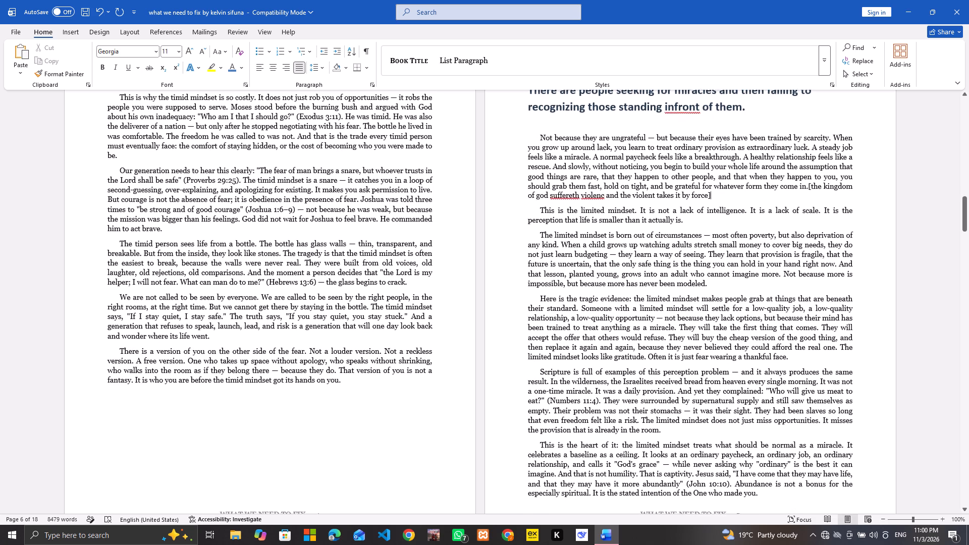
pyautogui.scroll(-2, 803, 142)
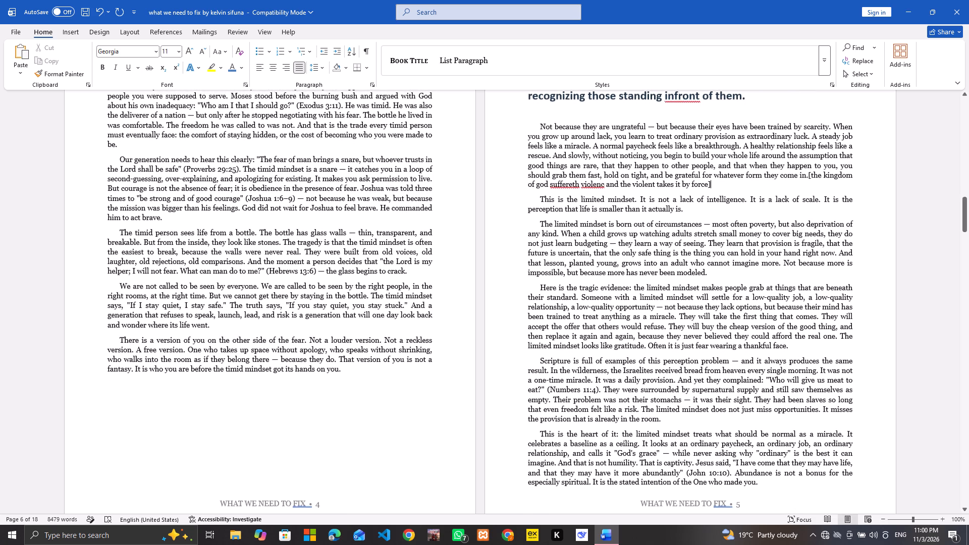
pyautogui.scroll(-4, 803, 142)
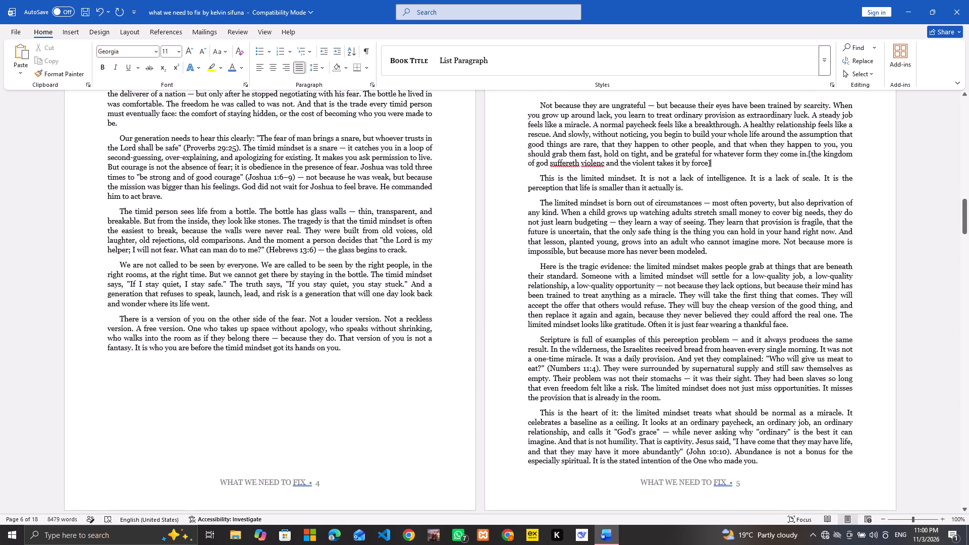
pyautogui.scroll(-3, 803, 142)
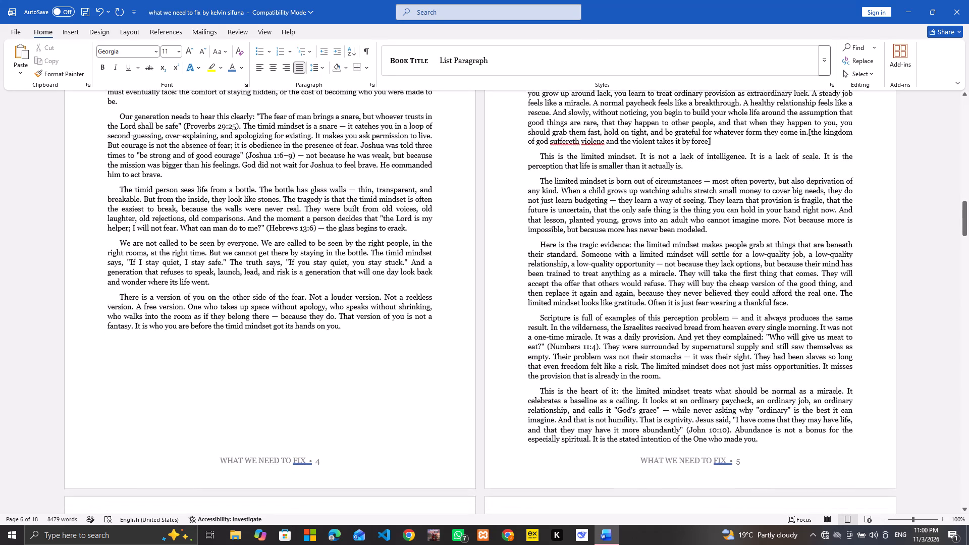
pyautogui.scroll(-4, 803, 142)
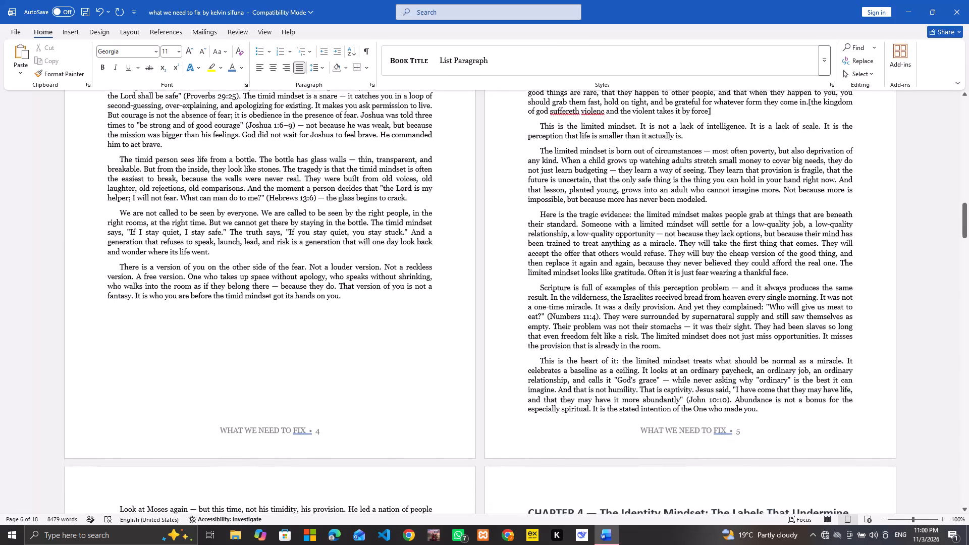
# Proofread Chapter 3 from "This is the limited mindset" through the paragraphs on the tragic evidence and the Israelites' perception problem.
pyautogui.scroll(-3, 803, 142)
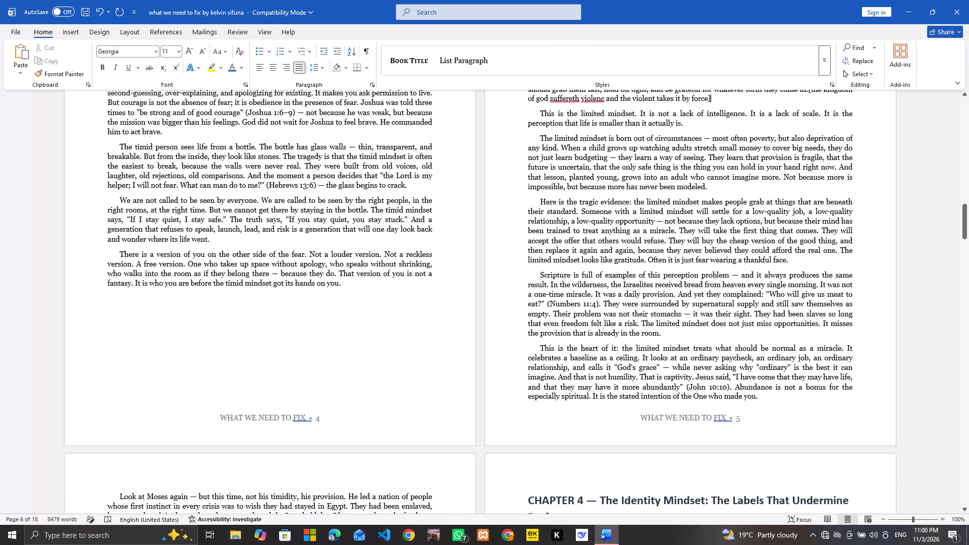
pyautogui.scroll(-3, 803, 142)
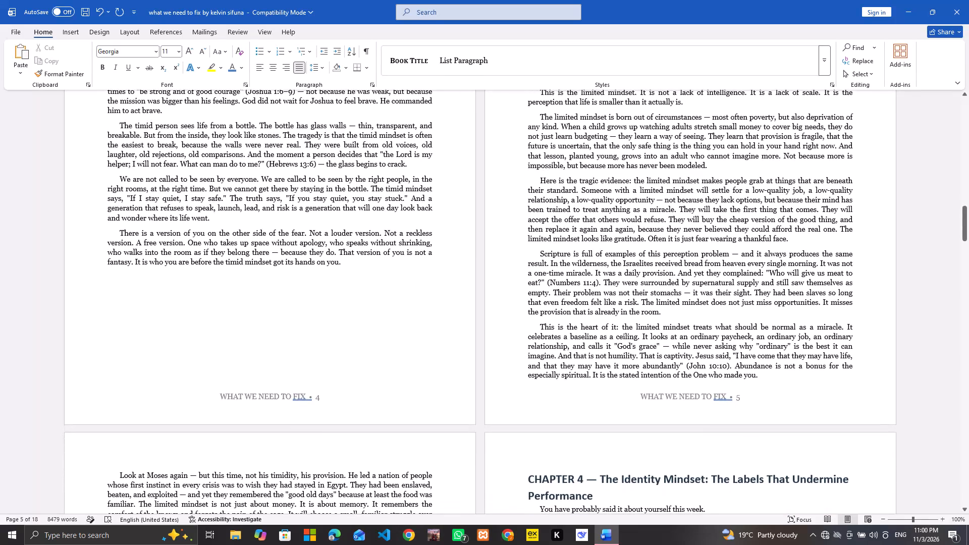
pyautogui.scroll(-4, 803, 142)
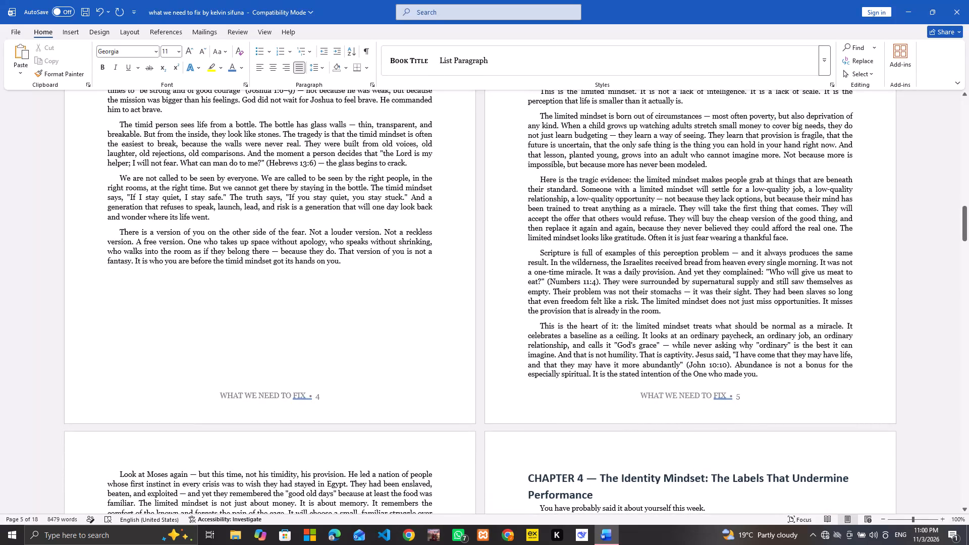
pyautogui.scroll(-3, 803, 142)
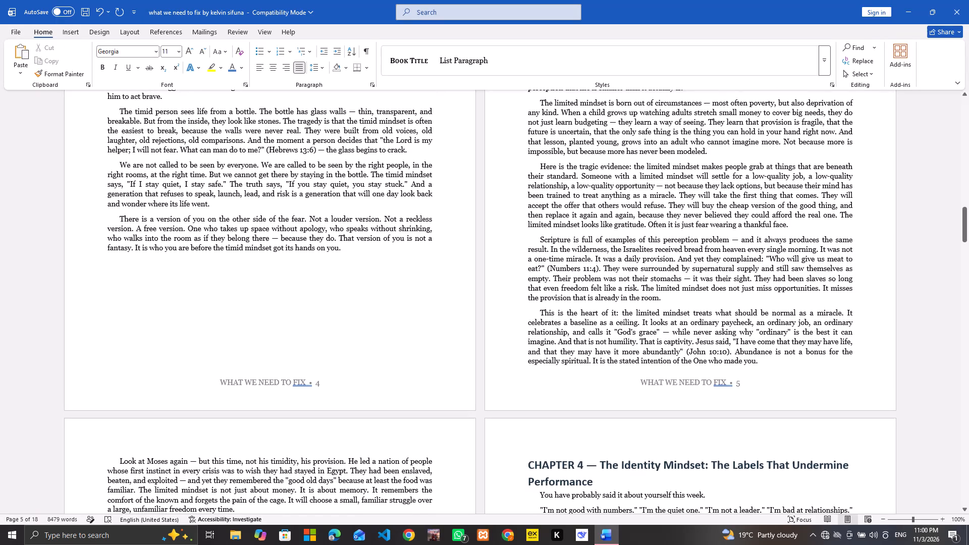
pyautogui.scroll(-3, 803, 142)
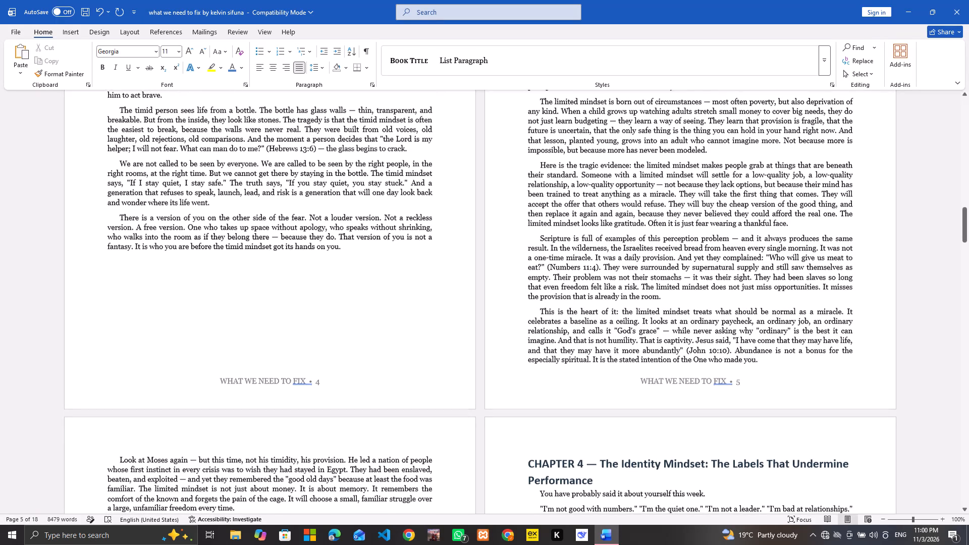
pyautogui.scroll(-2, 803, 142)
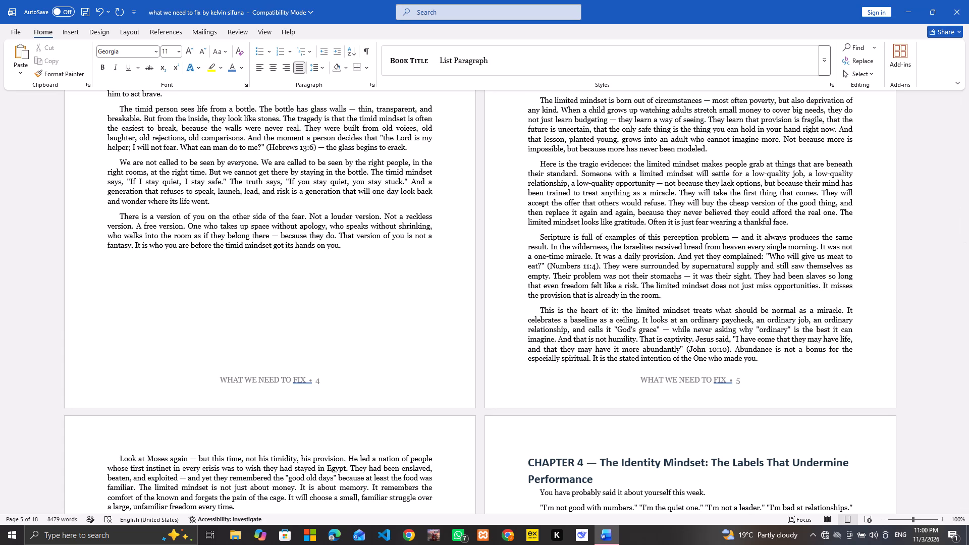
pyautogui.scroll(-2, 803, 142)
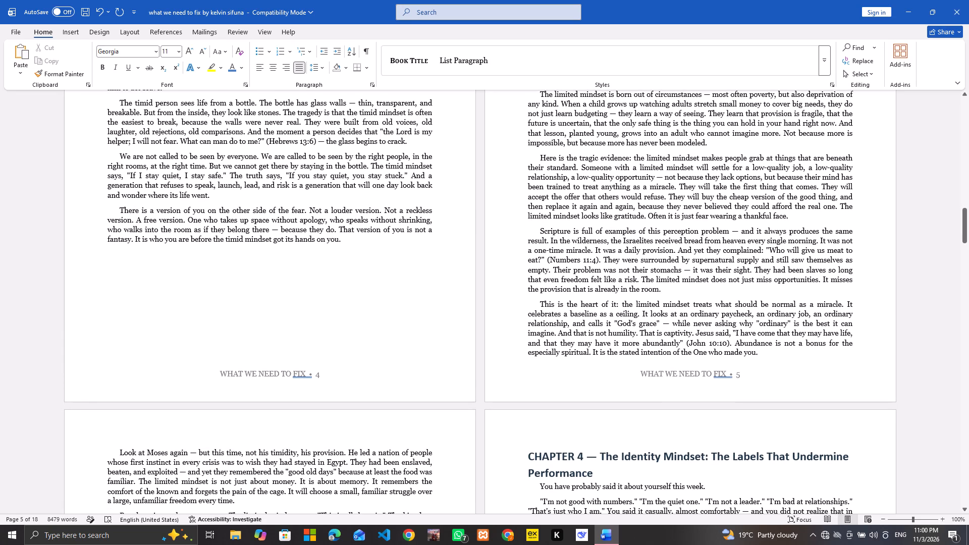
pyautogui.scroll(-2, 803, 142)
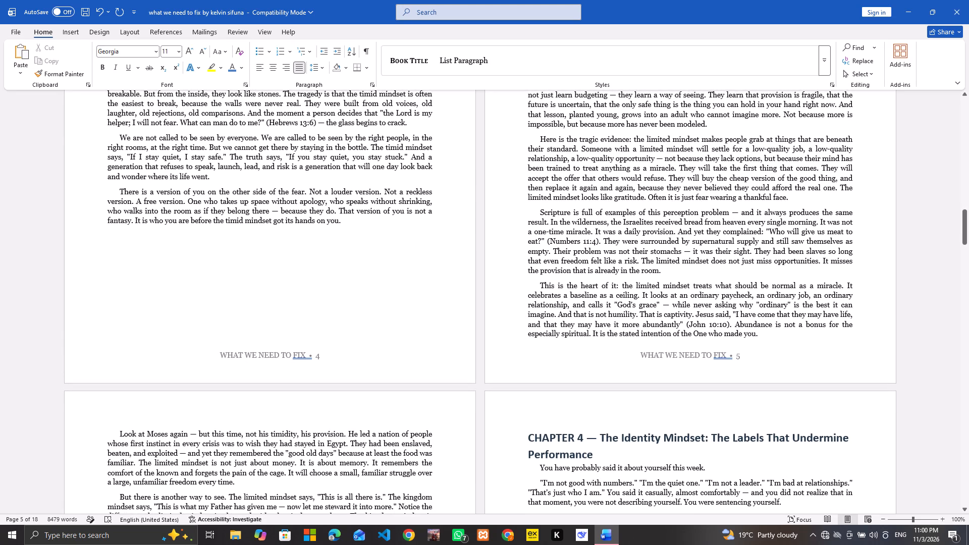
pyautogui.scroll(-2, 803, 142)
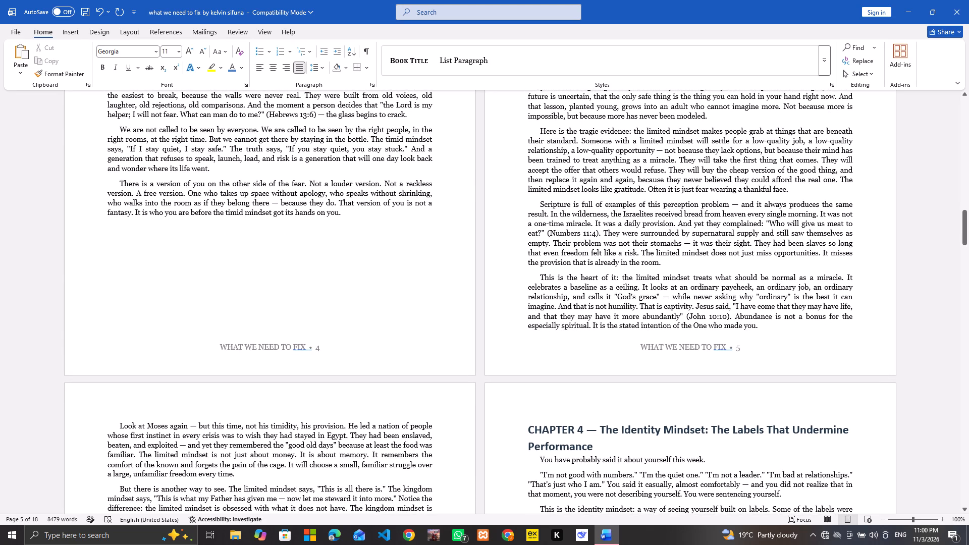
pyautogui.scroll(-2, 803, 142)
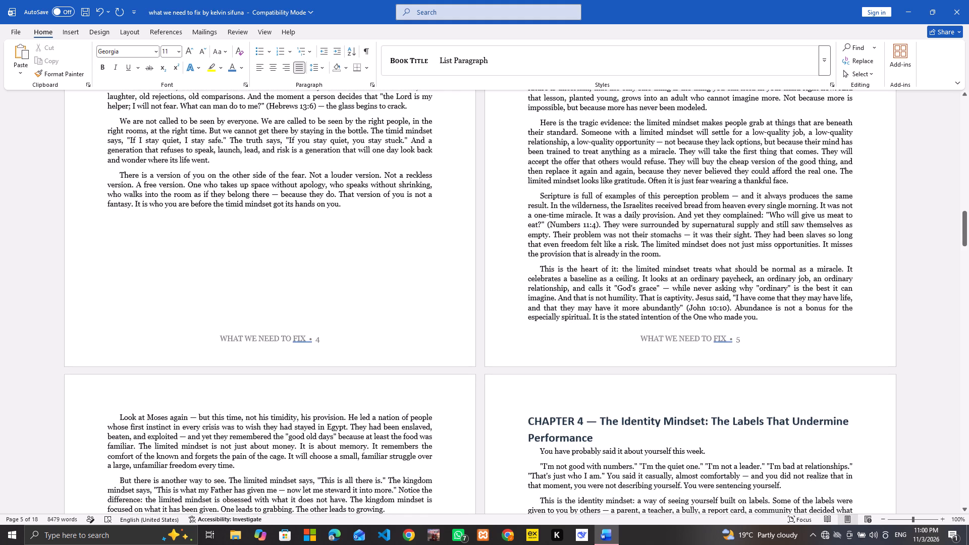
pyautogui.scroll(-2, 803, 142)
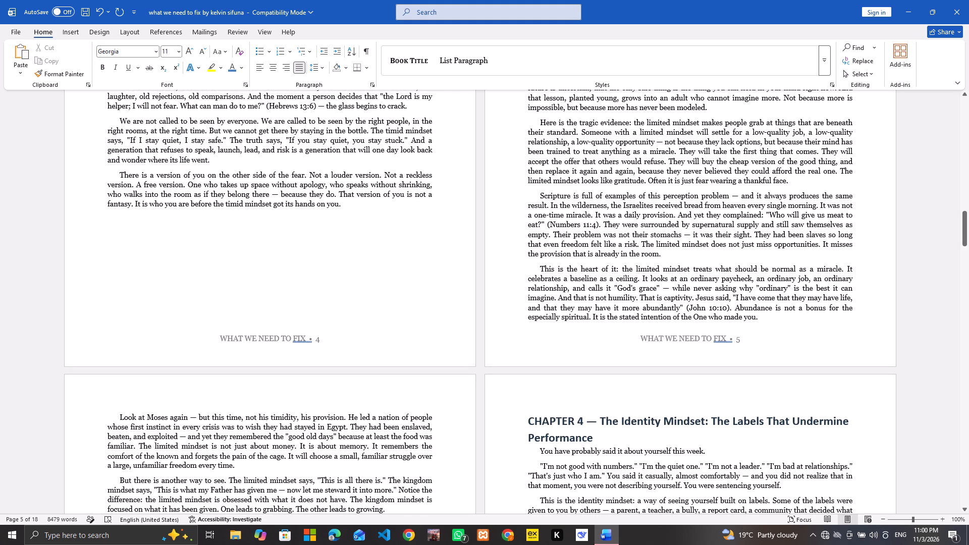
pyautogui.scroll(-2, 803, 142)
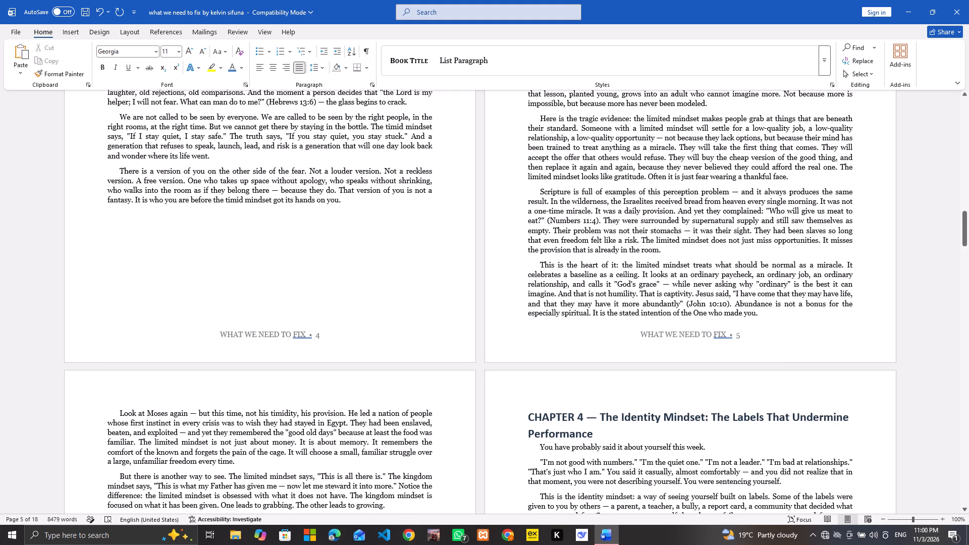
pyautogui.scroll(-1, 803, 142)
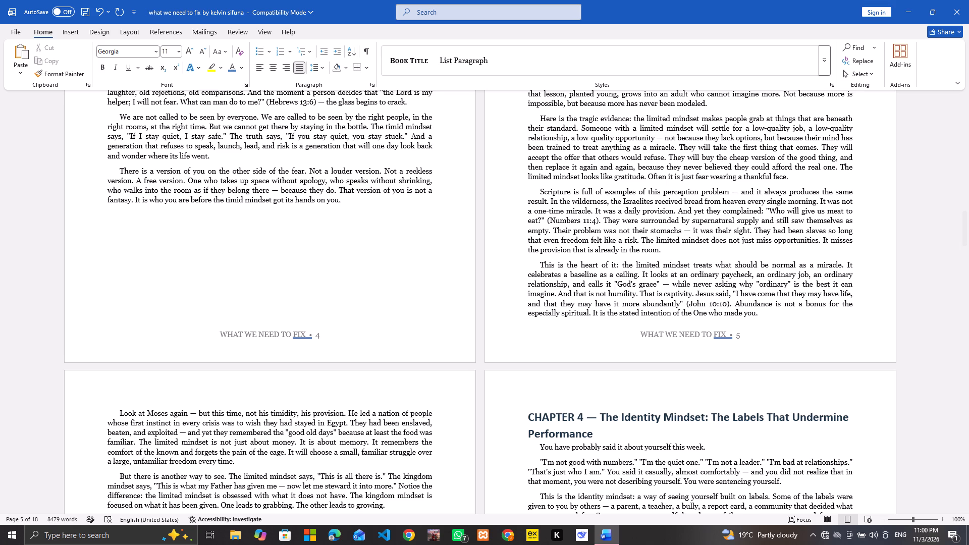
pyautogui.scroll(-1, 803, 142)
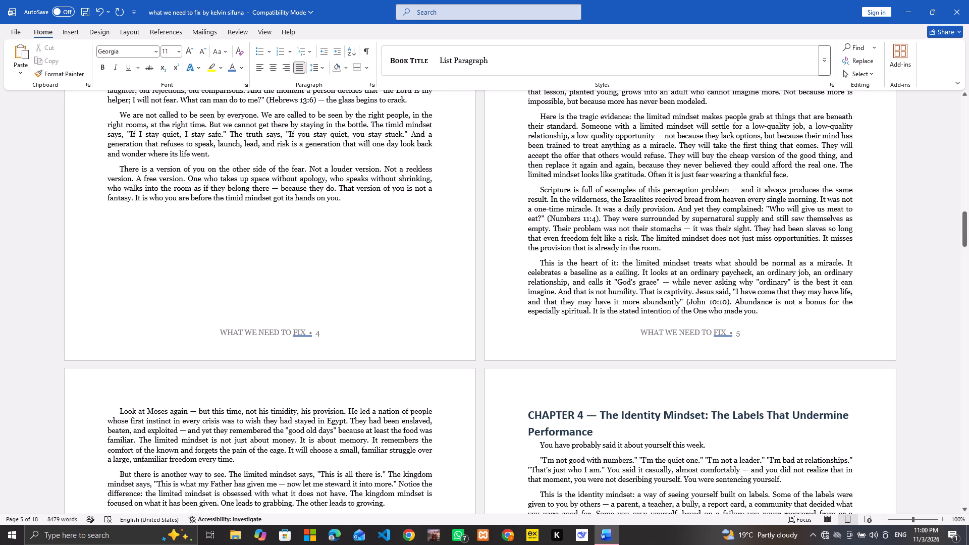
pyautogui.scroll(-3, 803, 142)
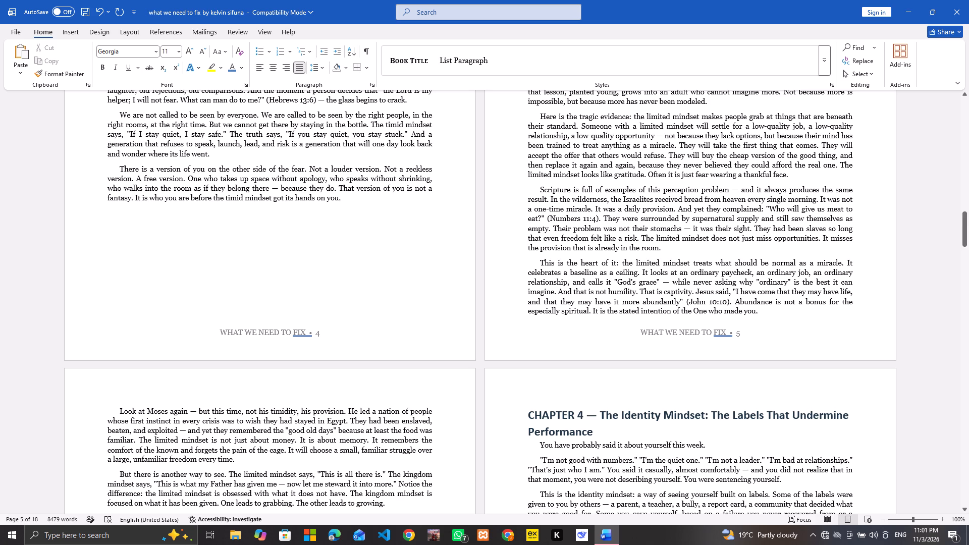
# At the end of Chapter 3's "Here is the tragic evidence" paragraph, add "They like to settle for the bare minimum replacing it with" and begin a quotation.
pyautogui.click(791, 174)
pyautogui.press('space')
pyautogui.write('the')
pyautogui.press('space')
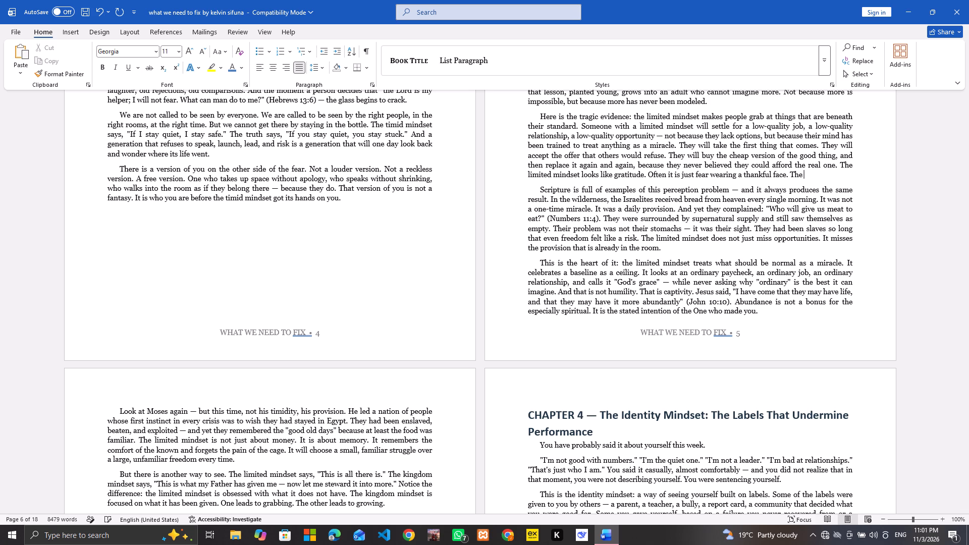
pyautogui.press('BackSpace')
pyautogui.press('y')
pyautogui.press('space')
pyautogui.write('like')
pyautogui.press('space')
pyautogui.write('to s')
pyautogui.write('ett')
pyautogui.write('le')
pyautogui.press('space')
pyautogui.write('for the bare minimum')
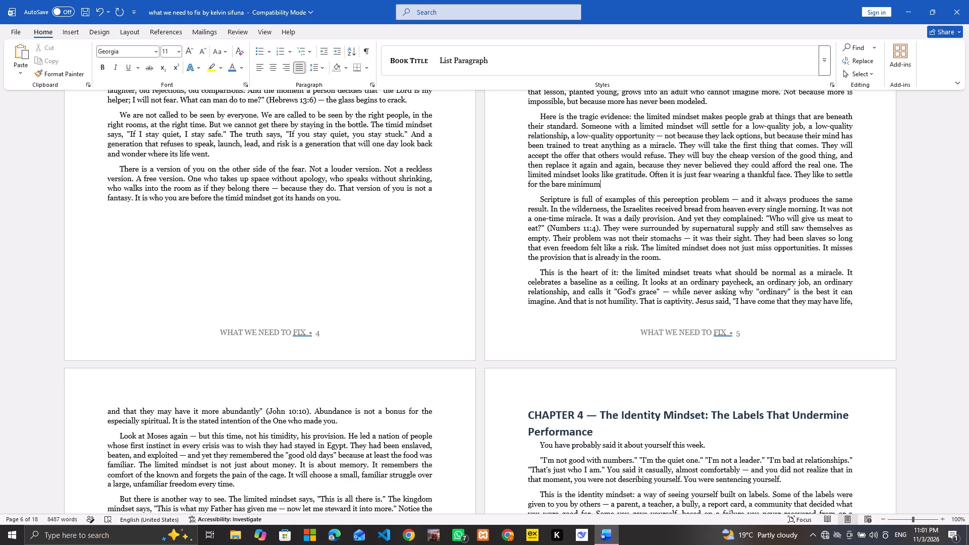
pyautogui.press('space')
pyautogui.write('re')
pyautogui.write('placing')
pyautogui.press('space')
pyautogui.write('it with')
pyautogui.press('space')
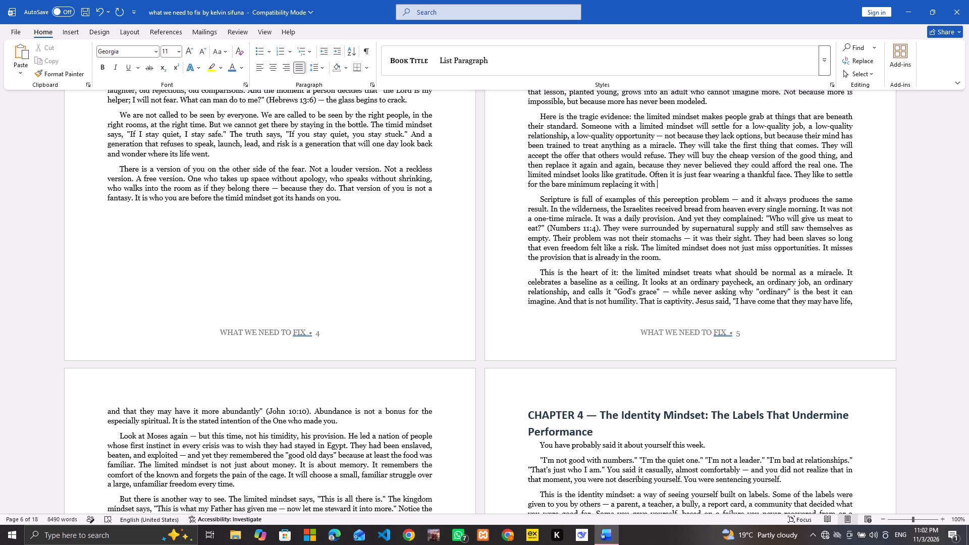
pyautogui.hotkey('shift', '"')
pyautogui.write('im')
pyautogui.press('space')
pyautogui.press('BackSpace')
pyautogui.press("'")
pyautogui.press('BackSpace')
pyautogui.press('BackSpace')
# Complete the added sentence in Chapter 3's "Here is the tragic evidence" paragraph with the quotation "I'm okay" and a full stop.
pyautogui.press("'")
pyautogui.press('m')
pyautogui.press('space')
pyautogui.write('ok')
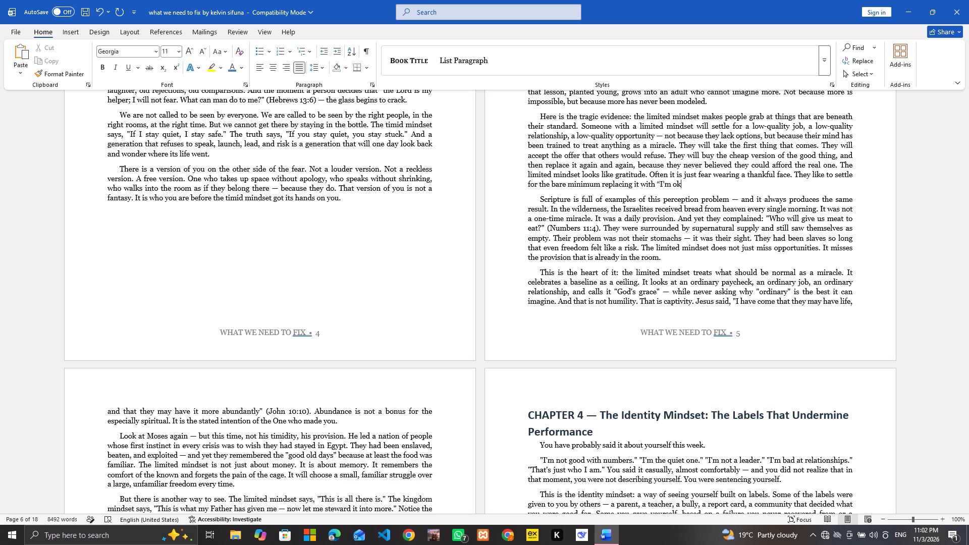
pyautogui.write('ay')
pyautogui.hotkey('shift', '"')
pyautogui.press('.')
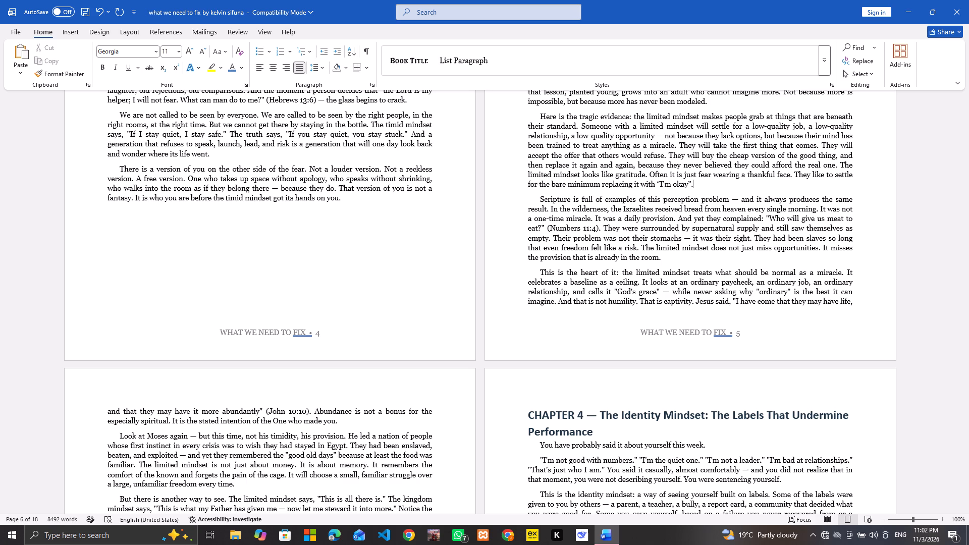
# Proofread Chapter 3 from the paragraph on the Israelites' perception problem through "This is the heart of it" and "Look at Moses again".
pyautogui.scroll(-5, 791, 174)
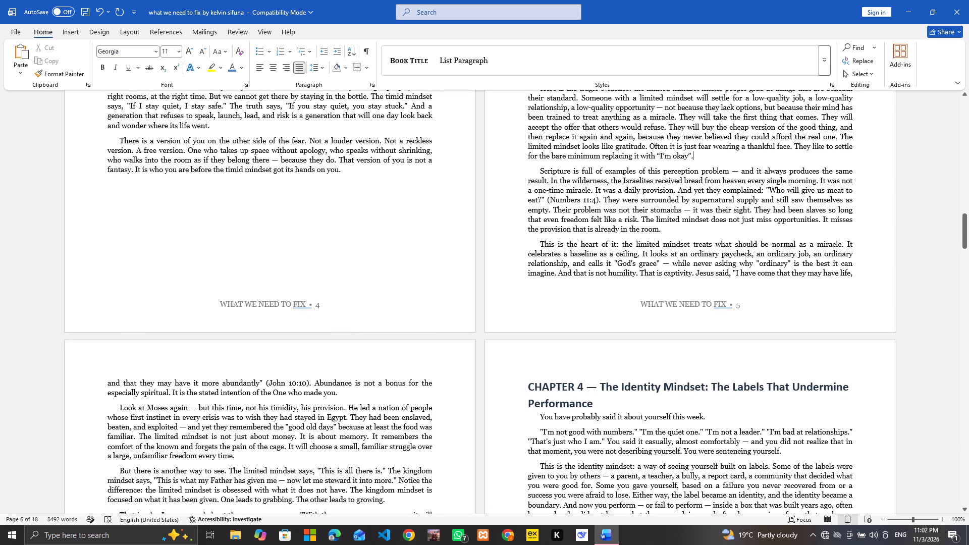
pyautogui.scroll(-4, 791, 174)
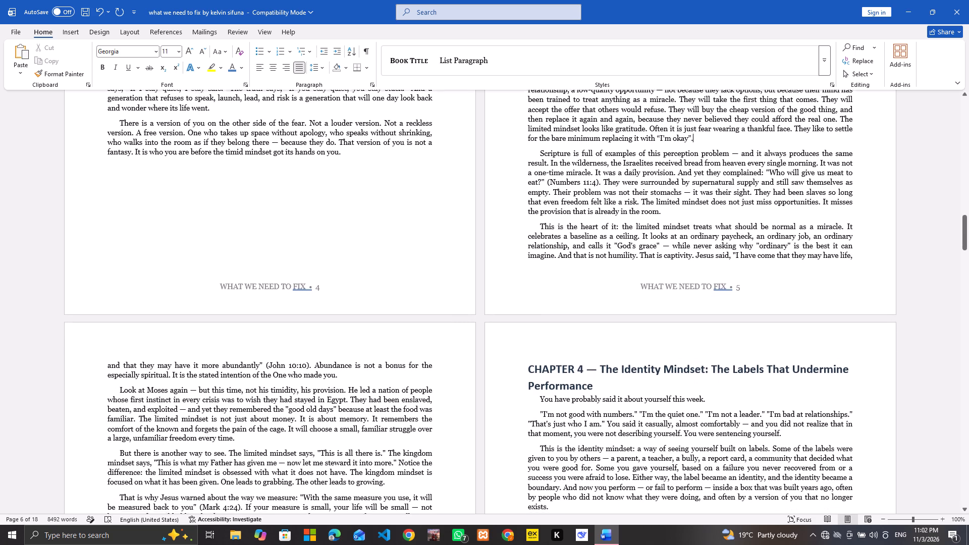
pyautogui.scroll(-4, 791, 174)
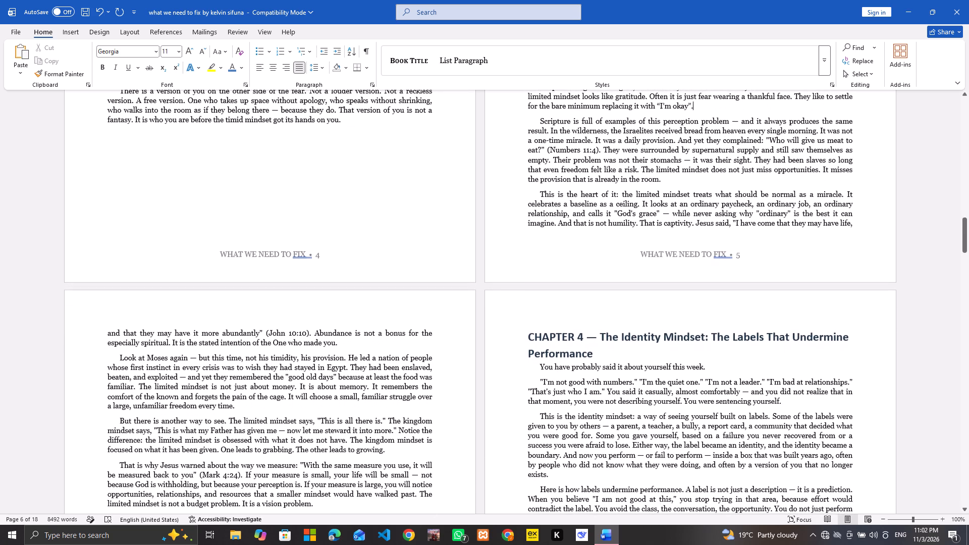
pyautogui.scroll(-5, 791, 174)
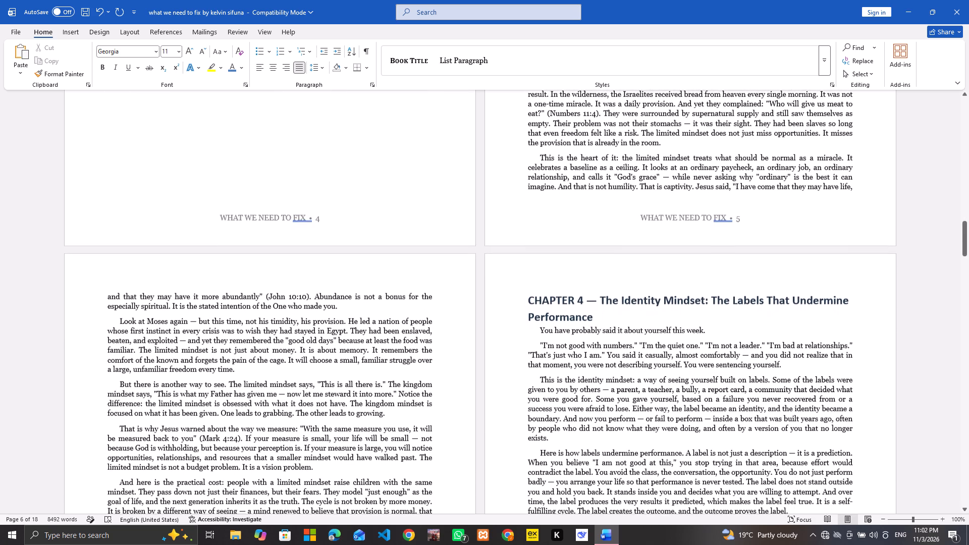
pyautogui.scroll(-3, 791, 174)
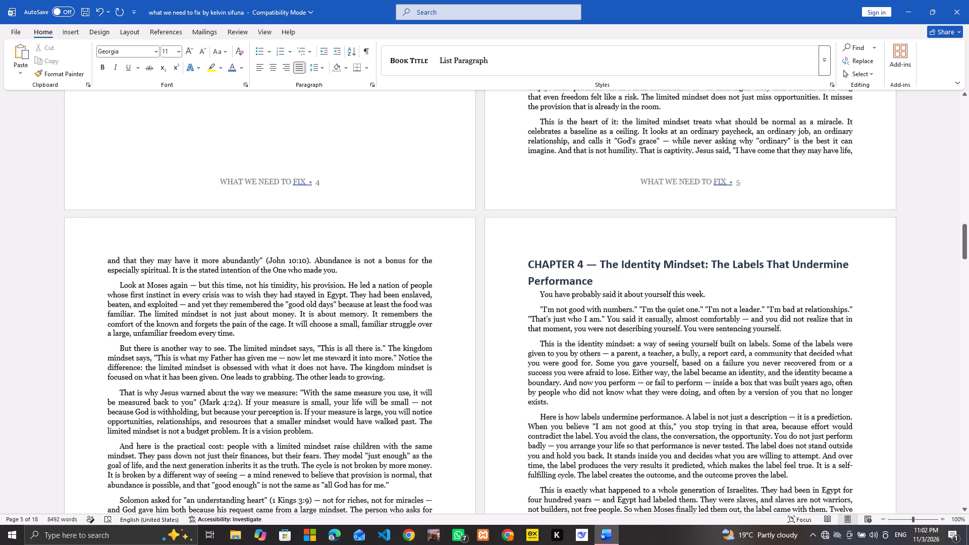
pyautogui.scroll(-3, 791, 174)
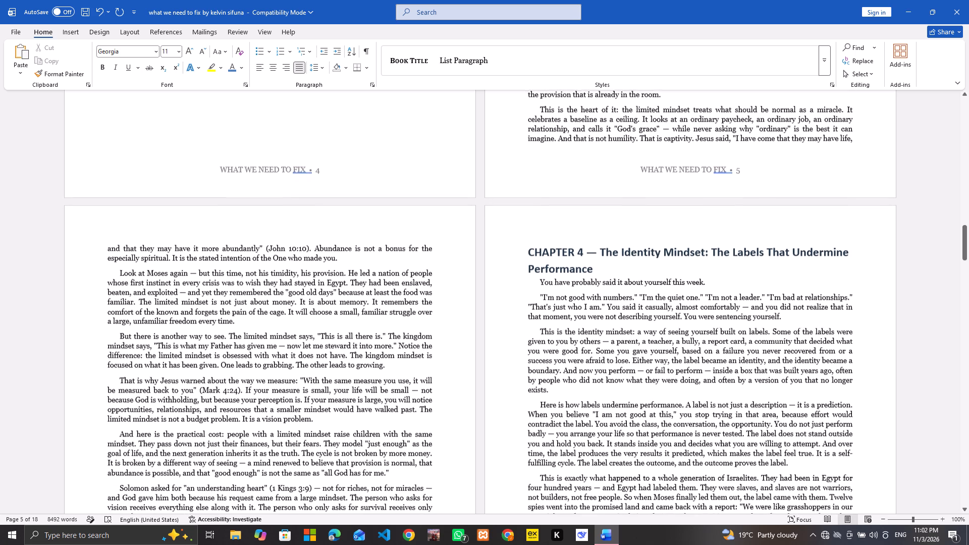
pyautogui.scroll(-2, 791, 174)
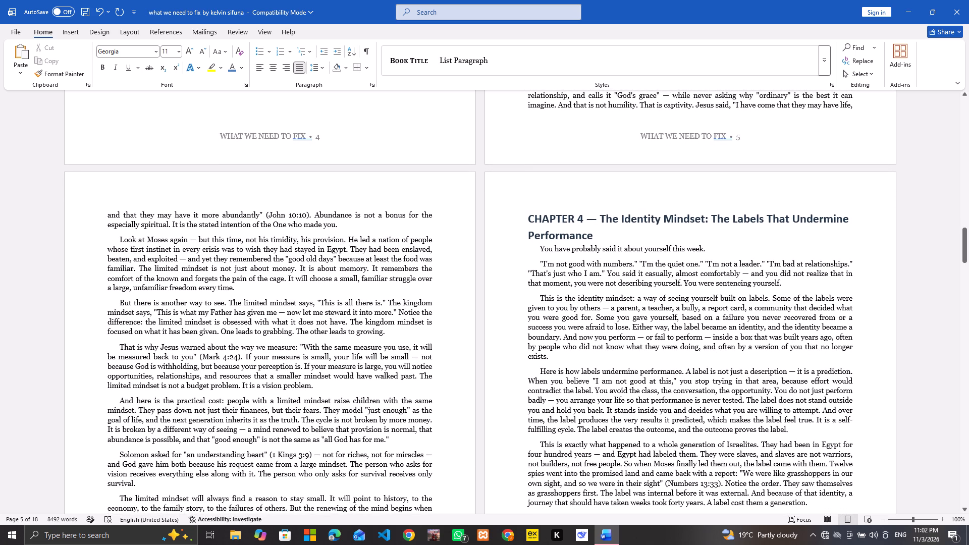
pyautogui.scroll(-3, 791, 174)
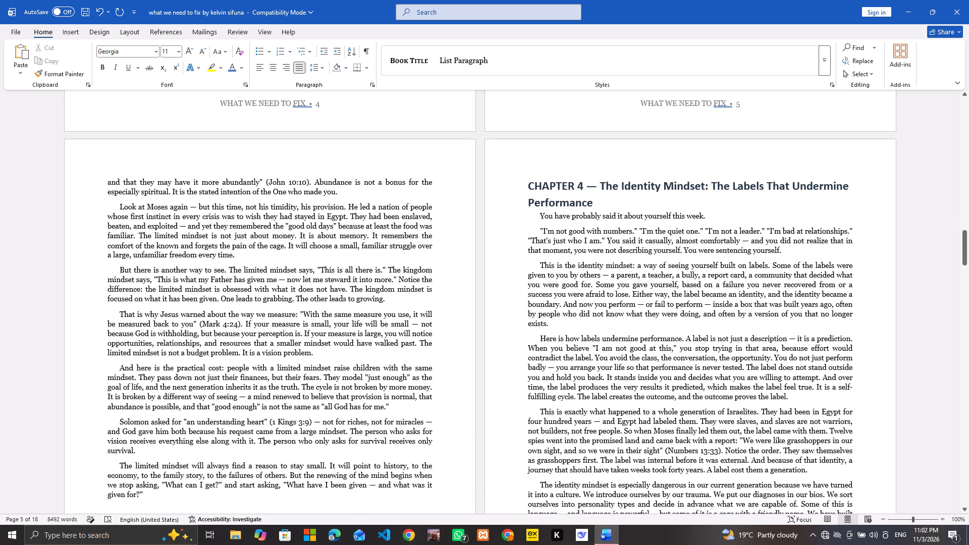
pyautogui.scroll(-2, 794, 174)
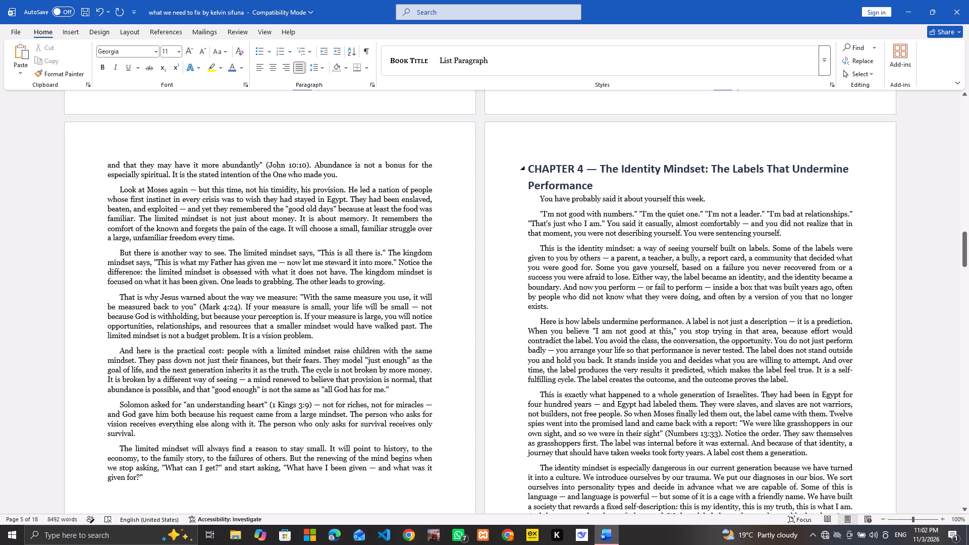
# Proofread the rest of Chapter 3, from "But there is another way to see" to the closing paragraph on staying small.
pyautogui.scroll(-4, 794, 174)
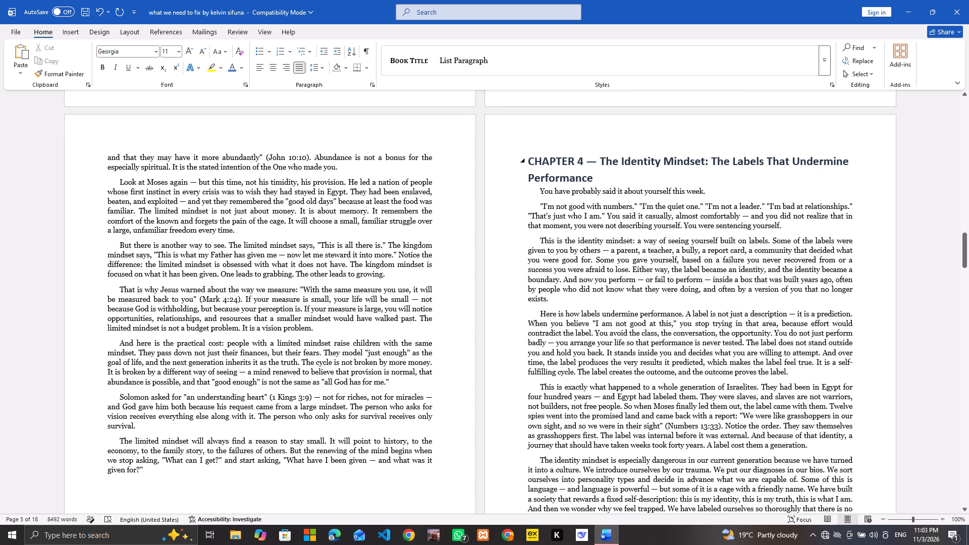
pyautogui.scroll(-5, 794, 174)
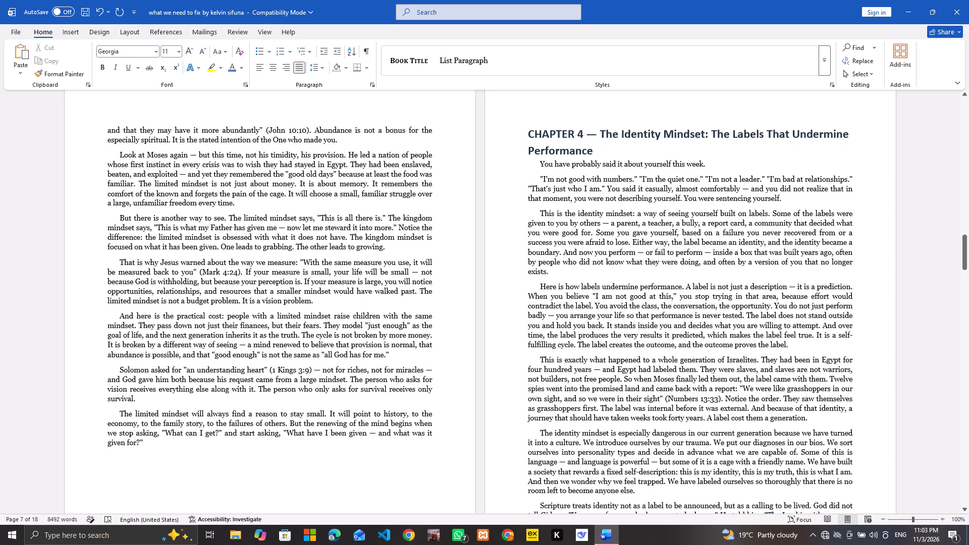
pyautogui.scroll(-1, 794, 174)
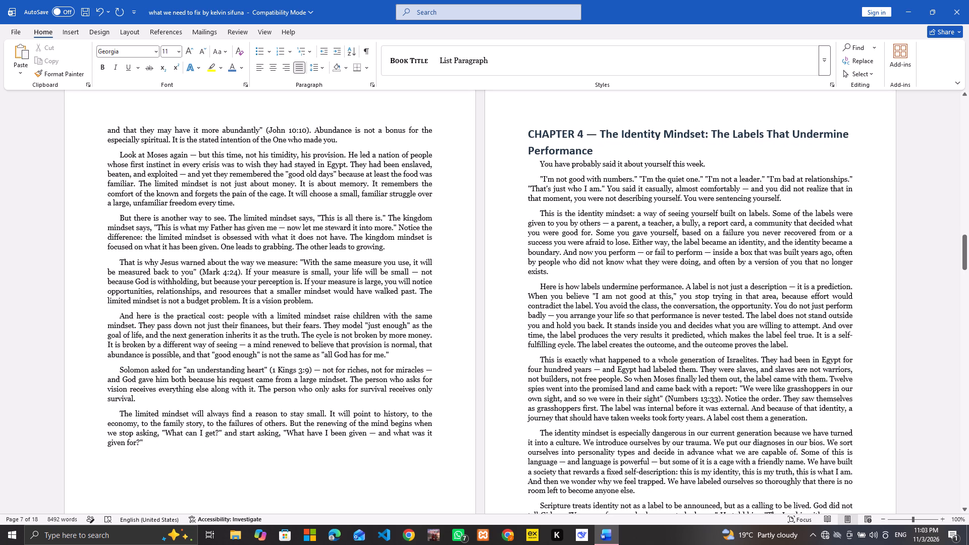
pyautogui.scroll(-4, 794, 174)
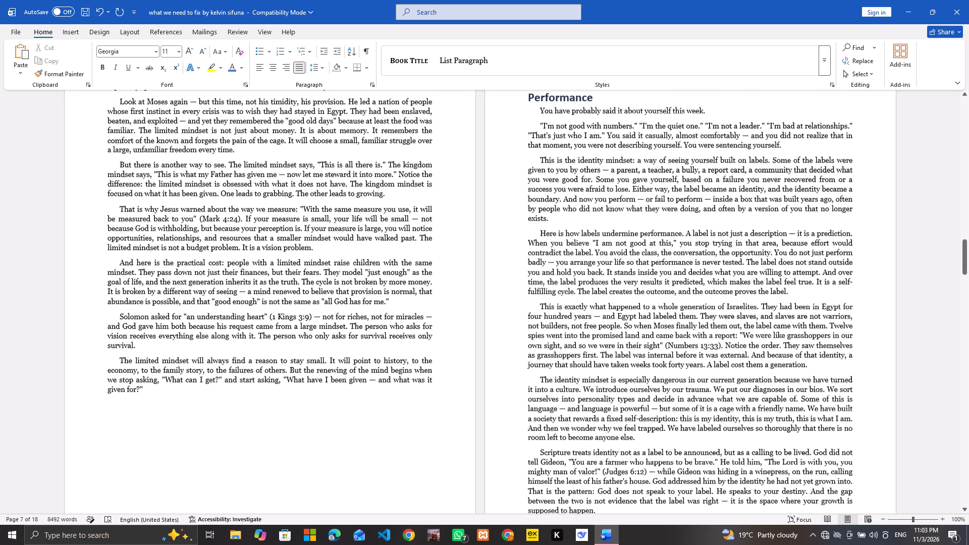
pyautogui.scroll(-1, 794, 174)
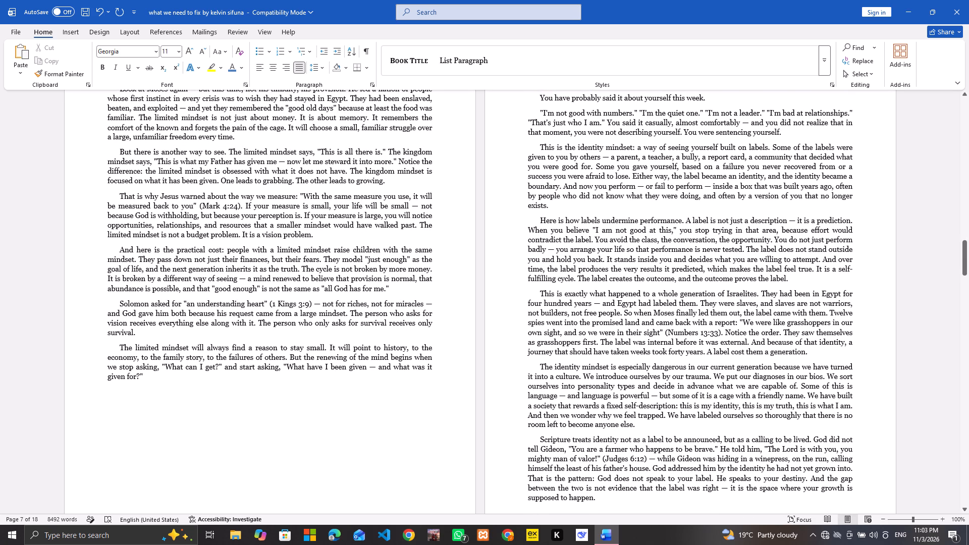
pyautogui.scroll(-4, 794, 174)
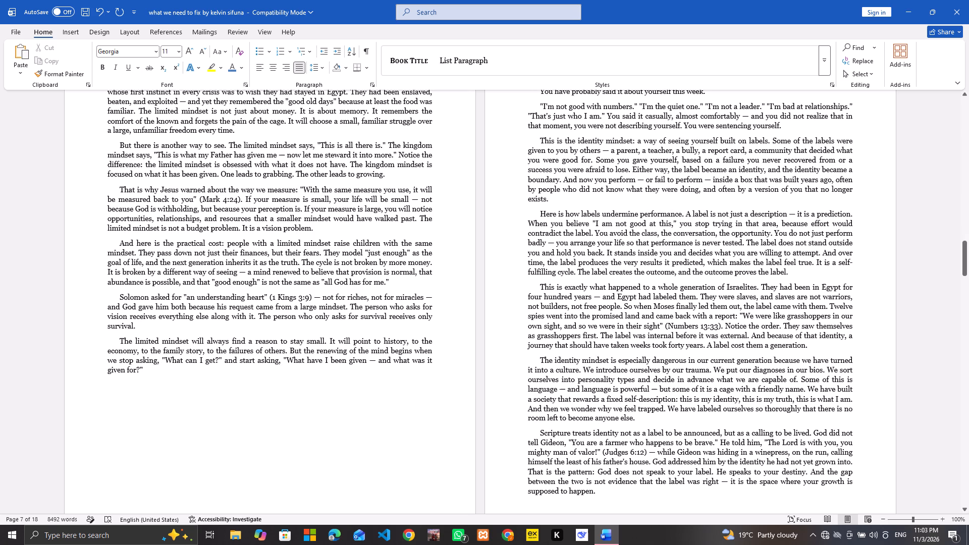
pyautogui.scroll(-2, 794, 174)
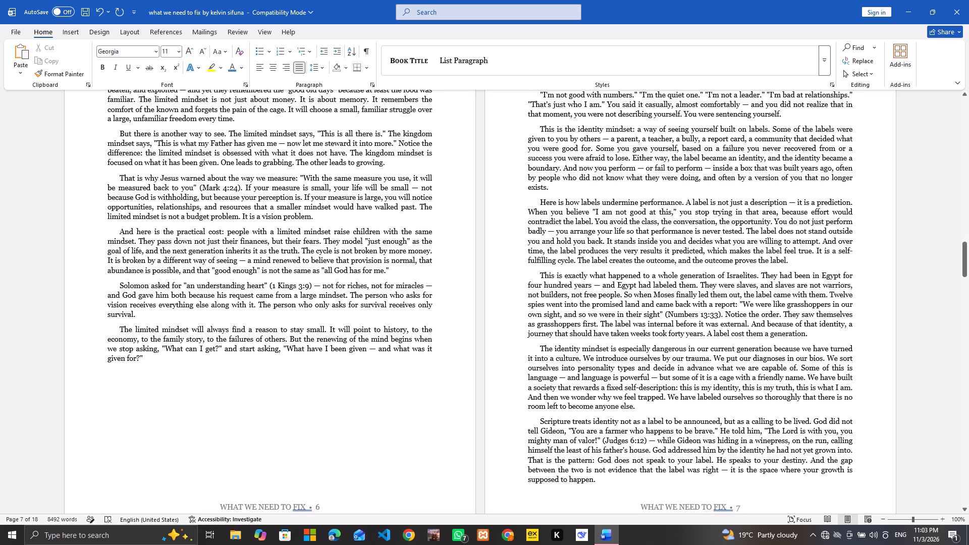
pyautogui.scroll(-2, 794, 174)
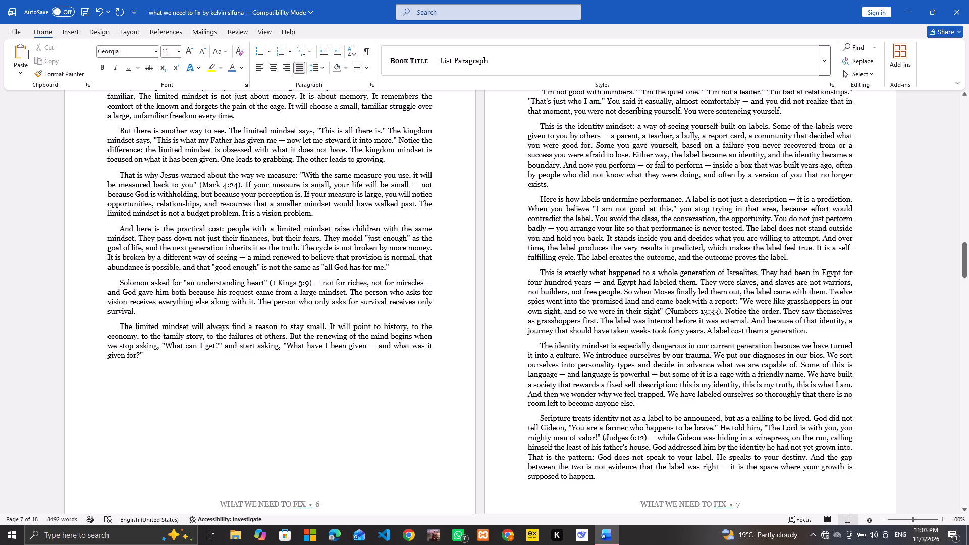
pyautogui.scroll(-3, 794, 174)
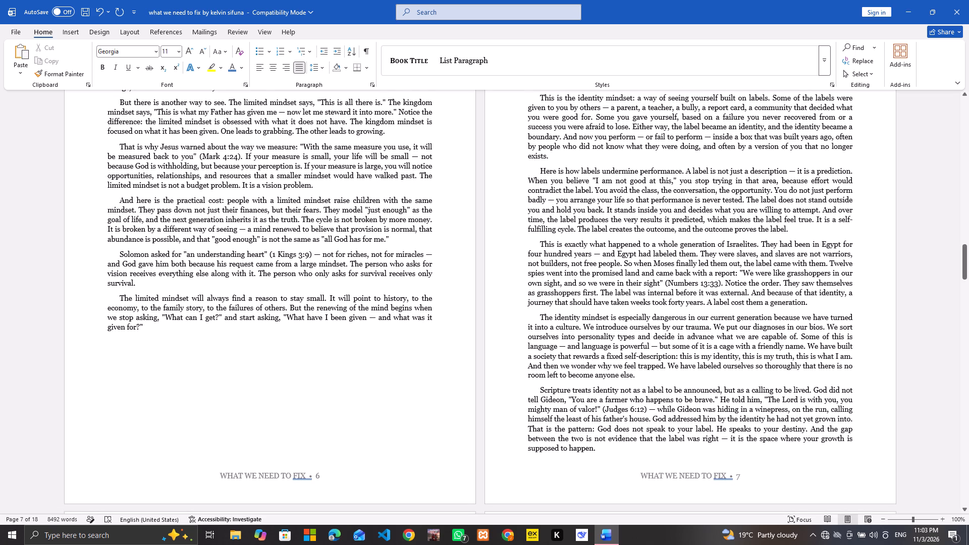
# Look over Chapter 4 from its heading through the Gideon paragraph and on to the paragraphs beginning "The identity mindset says".
pyautogui.scroll(5, 794, 174)
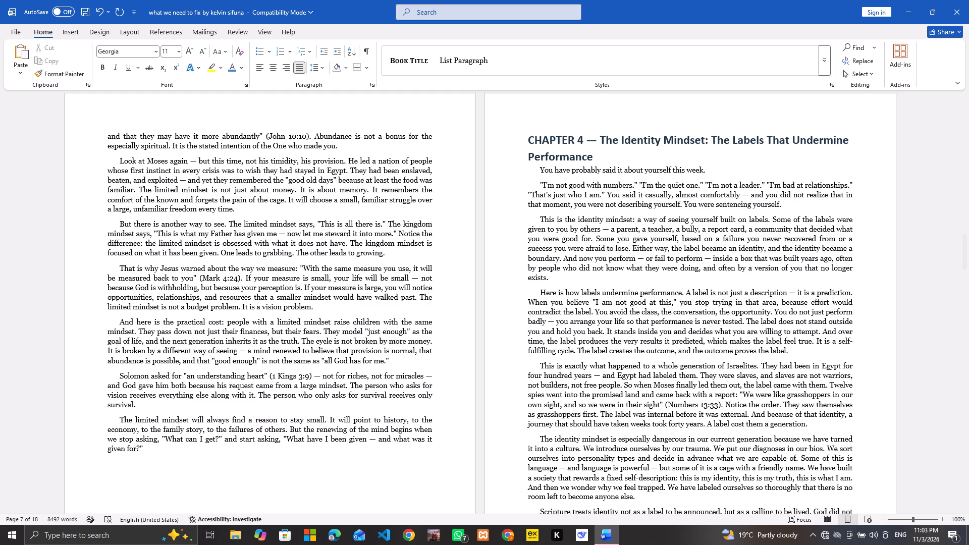
pyautogui.scroll(-14, 794, 174)
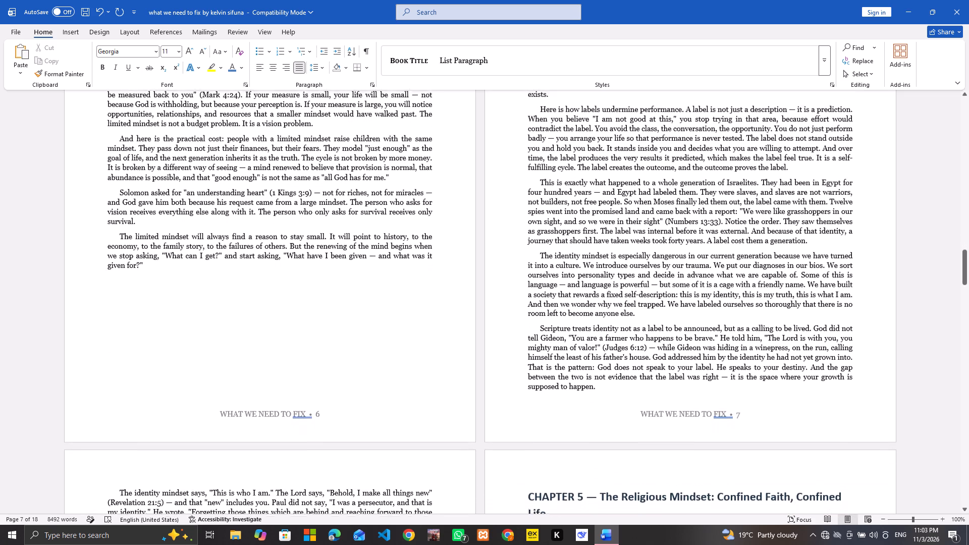
pyautogui.scroll(-8, 794, 174)
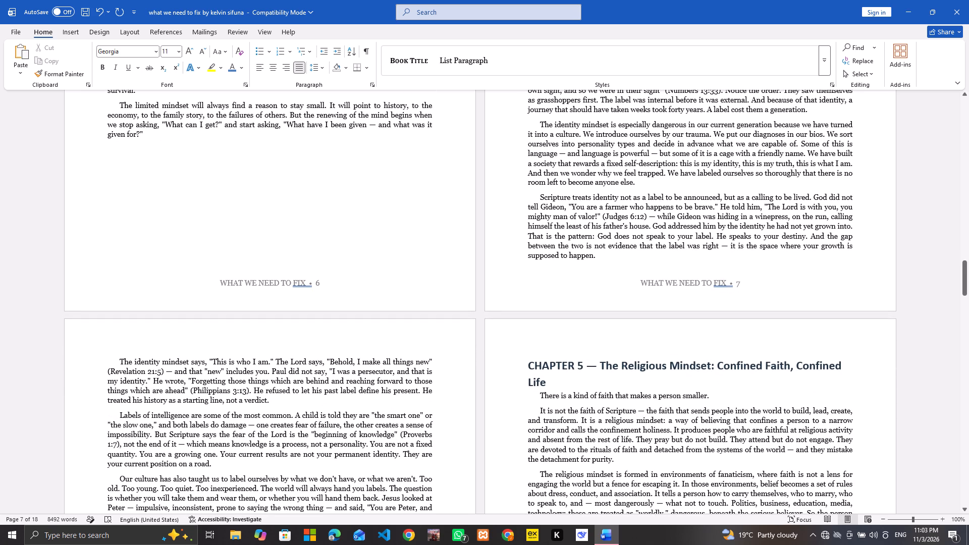
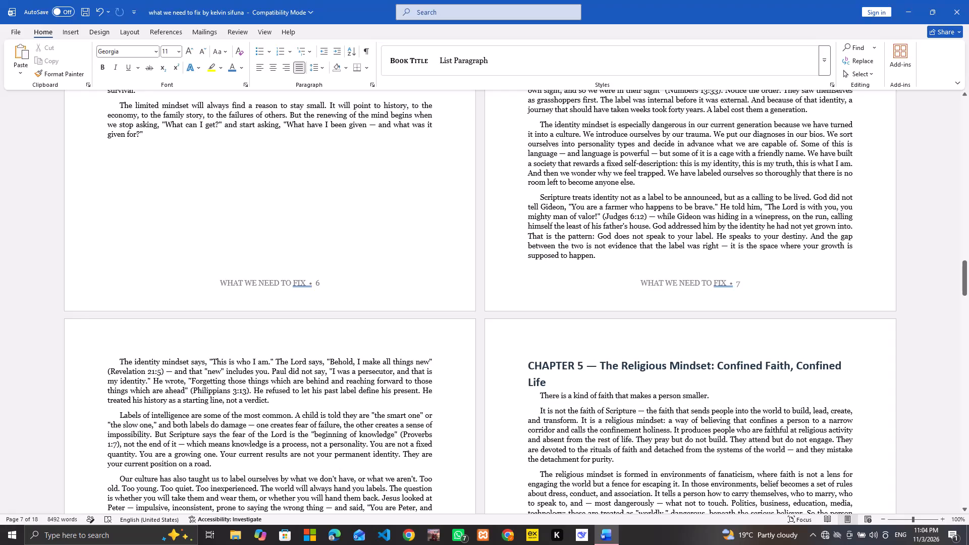
# Proofread Chapter 4 from the paragraph beginning "The identity mindset says" through the "Labels of intelligence" paragraph.
pyautogui.scroll(-4, 813, 190)
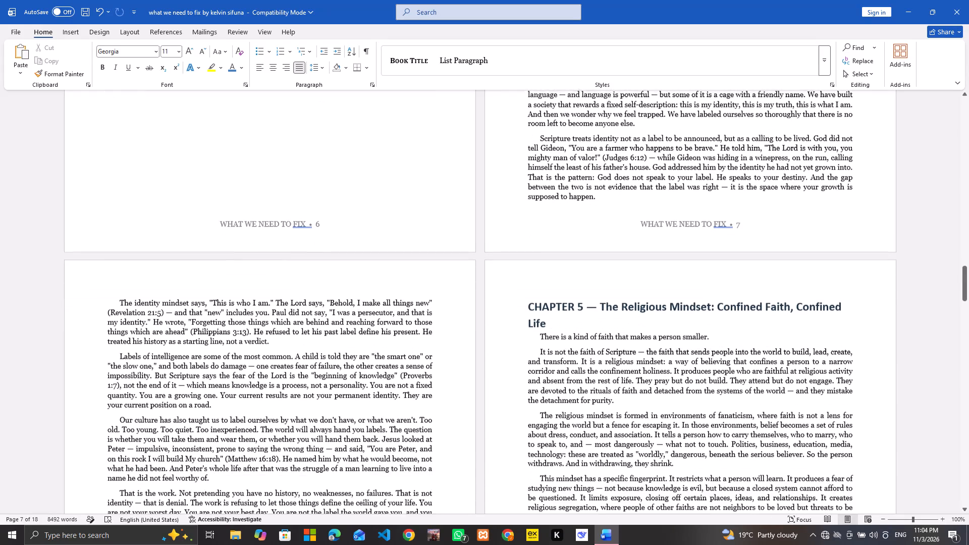
pyautogui.scroll(-6, 813, 190)
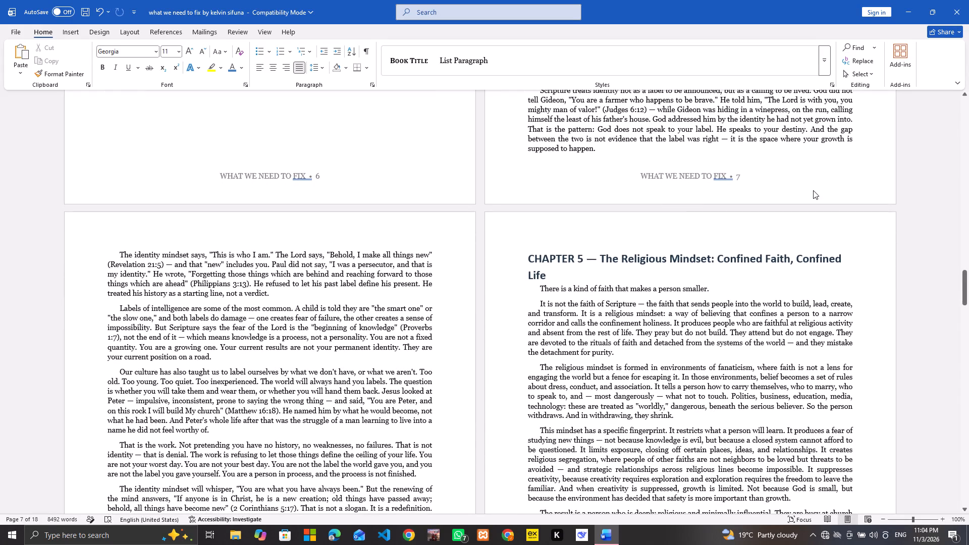
pyautogui.scroll(-5, 813, 190)
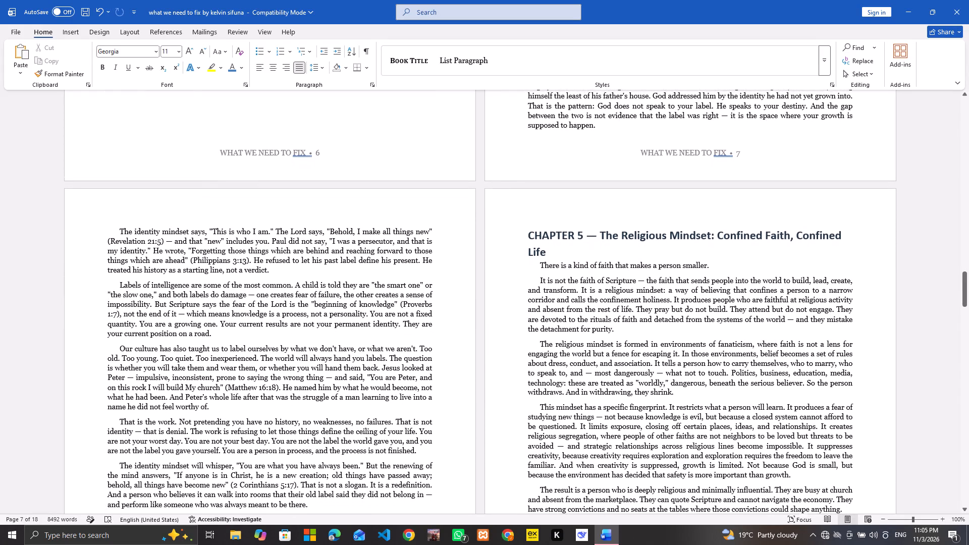
pyautogui.scroll(-3, 813, 190)
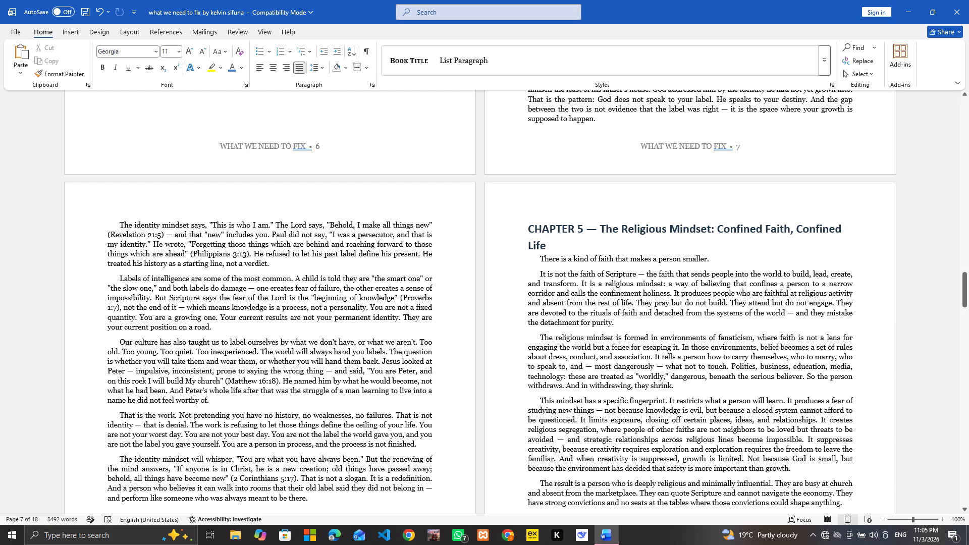
pyautogui.scroll(-6, 813, 190)
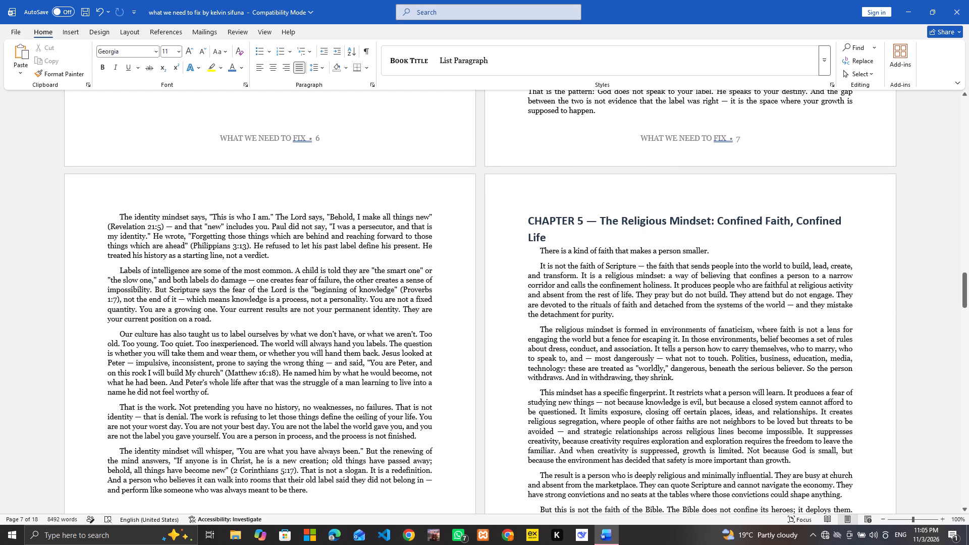
# Proofread the rest of Chapter 4, from "Our culture has also taught us" to the closing paragraph "The identity mindset will whisper".
pyautogui.scroll(-3, 813, 190)
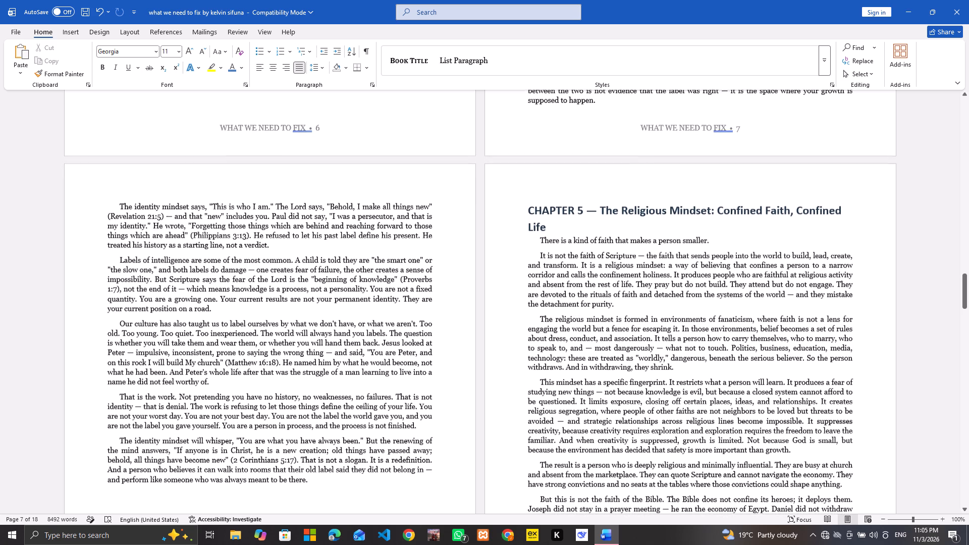
pyautogui.scroll(-3, 813, 190)
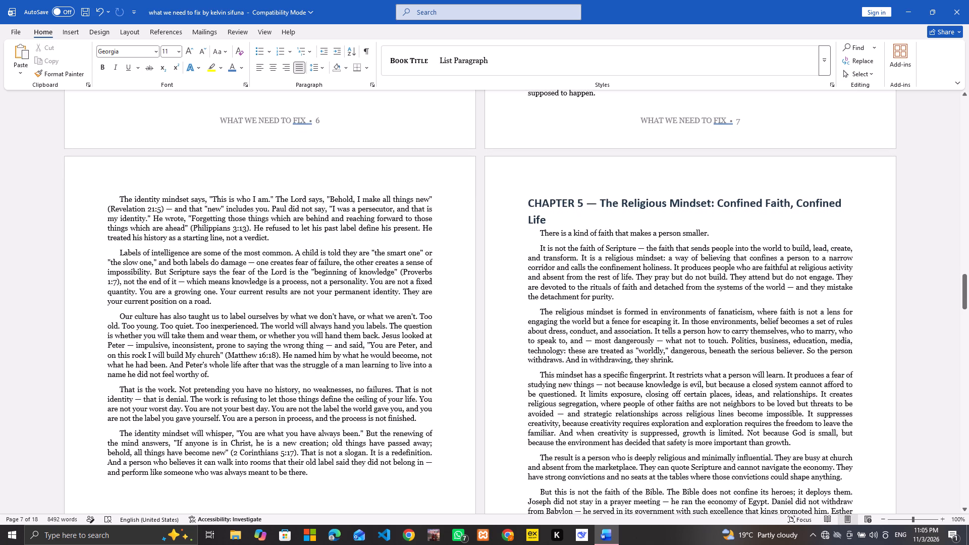
pyautogui.scroll(-5, 813, 190)
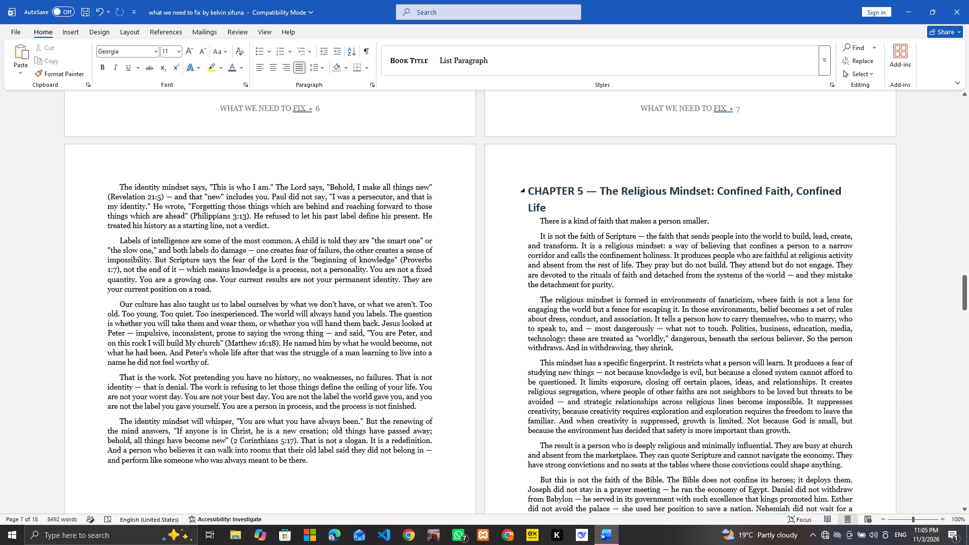
pyautogui.scroll(-2, 813, 190)
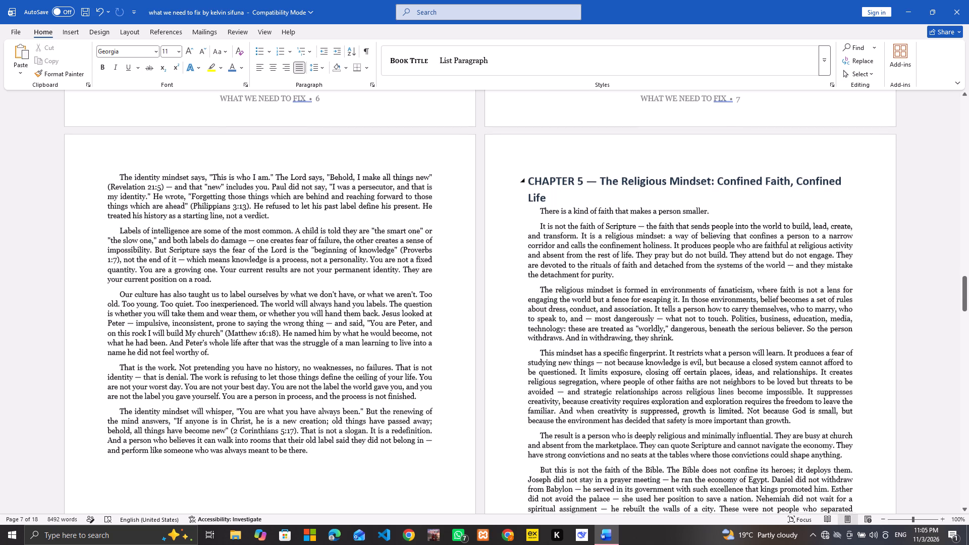
pyautogui.scroll(-2, 813, 190)
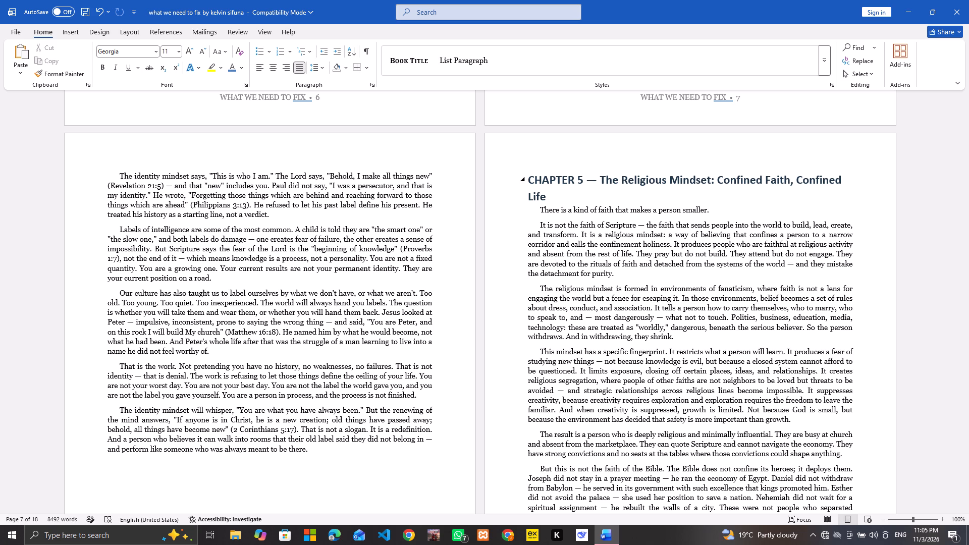
pyautogui.scroll(-2, 813, 190)
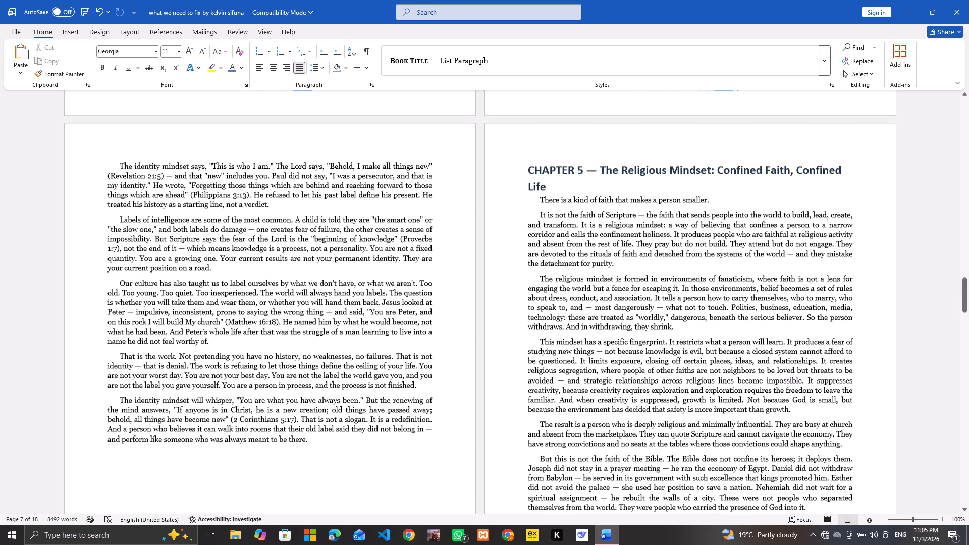
# Delete the subtitle "Confined Faith, Confined Life" from the Chapter 5 heading, keeping "CHAPTER 5 — The Religious Mindset".
pyautogui.scroll(-6, 813, 190)
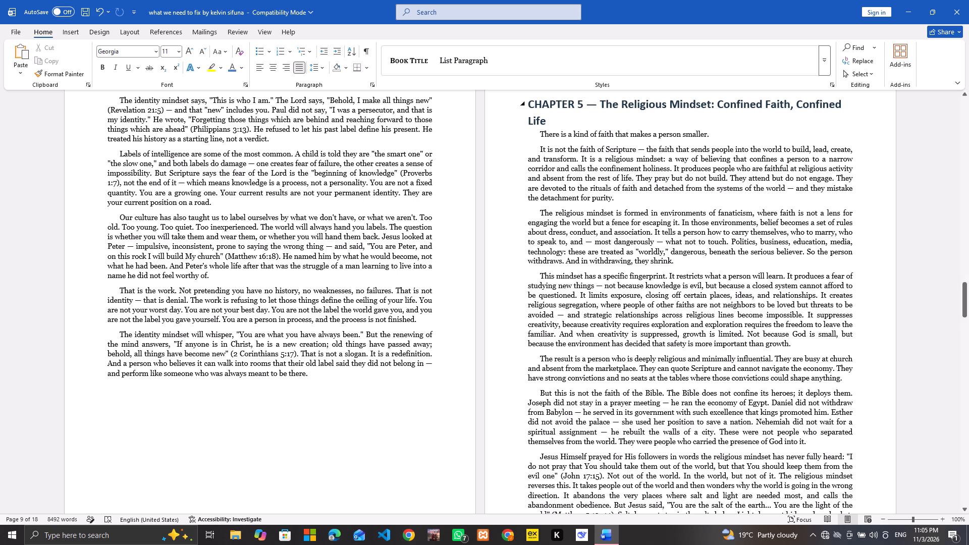
pyautogui.click(551, 121)
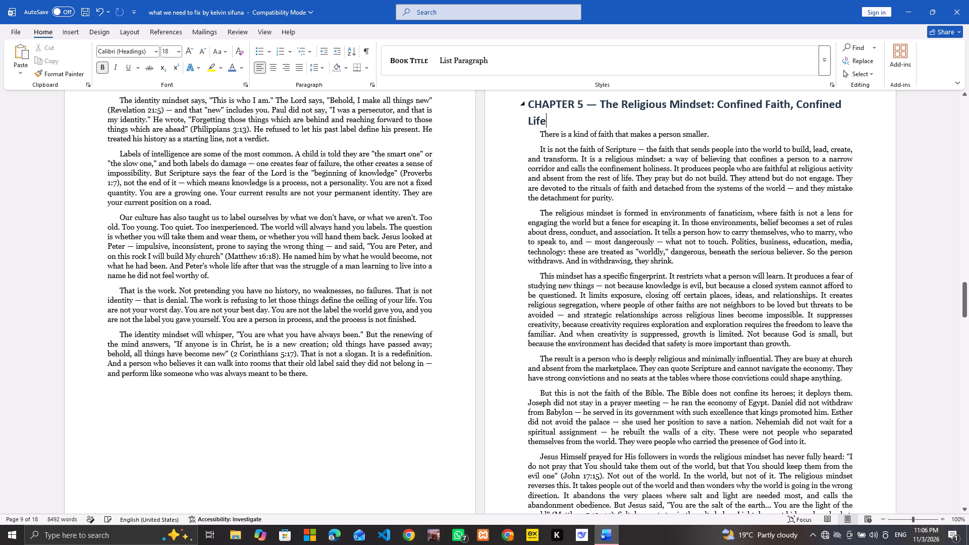
pyautogui.press('BackSpace')
pyautogui.press('BackSpace')
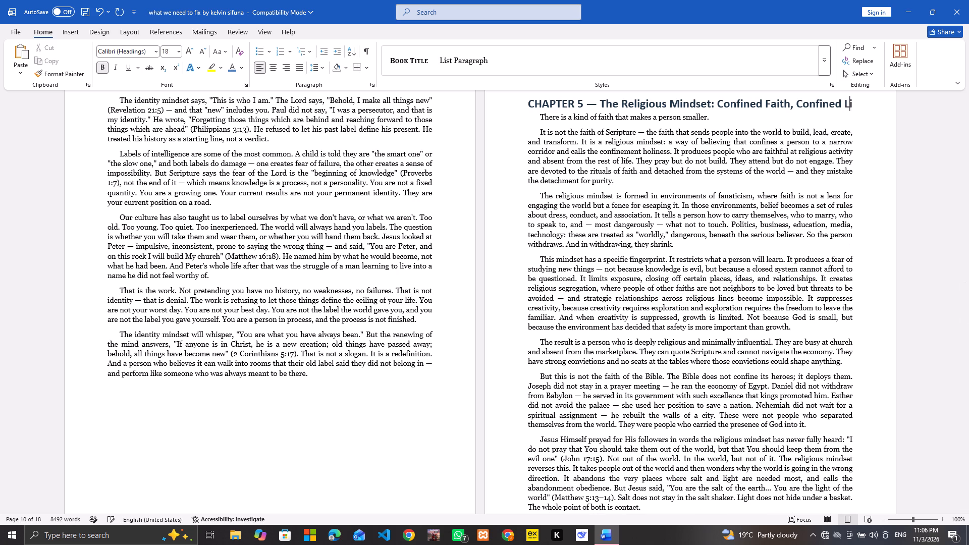
pyautogui.press('BackSpace')
pyautogui.press('BackSpace')
pyautogui.press('BackSpace')
pyautogui.press('BackSpace')
pyautogui.press('BackSpace')
pyautogui.press('BackSpace')
pyautogui.press('BackSpace')
pyautogui.press('BackSpace')
pyautogui.press('BackSpace')
pyautogui.press('BackSpace')
pyautogui.press('BackSpace')
pyautogui.press('BackSpace')
pyautogui.press('BackSpace')
pyautogui.press('BackSpace')
pyautogui.press('BackSpace')
pyautogui.press('BackSpace')
pyautogui.press('BackSpace')
pyautogui.press('BackSpace')
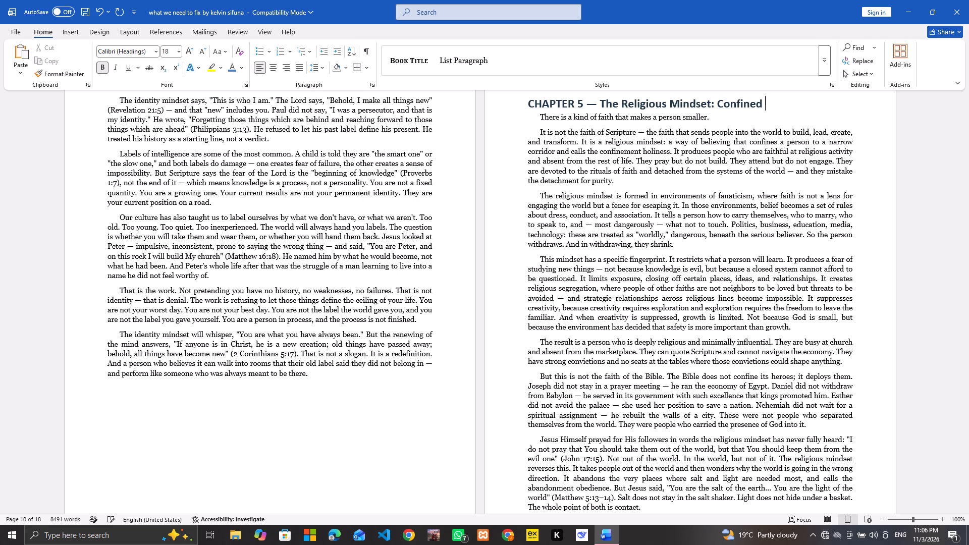
pyautogui.press('BackSpace')
pyautogui.press('BackSpace')
pyautogui.press('BackSpace')
pyautogui.press('BackSpace')
pyautogui.press('BackSpace')
pyautogui.press('BackSpace')
pyautogui.press('BackSpace')
pyautogui.press('BackSpace')
pyautogui.press('BackSpace')
pyautogui.press('BackSpace')
pyautogui.press('BackSpace')
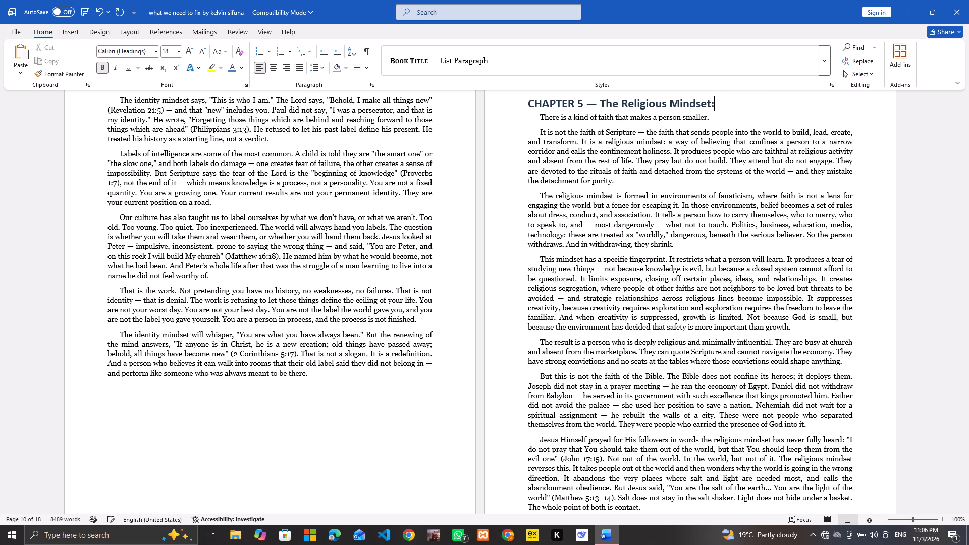
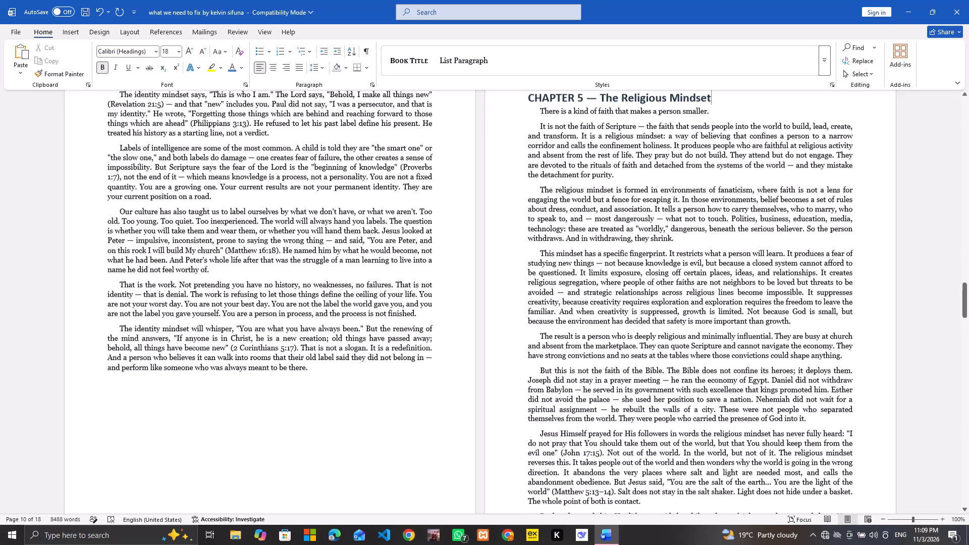
# Proofread the first page of Chapter 5, from its opening line through the paragraph beginning "Paul understood this".
pyautogui.scroll(-4, 551, 145)
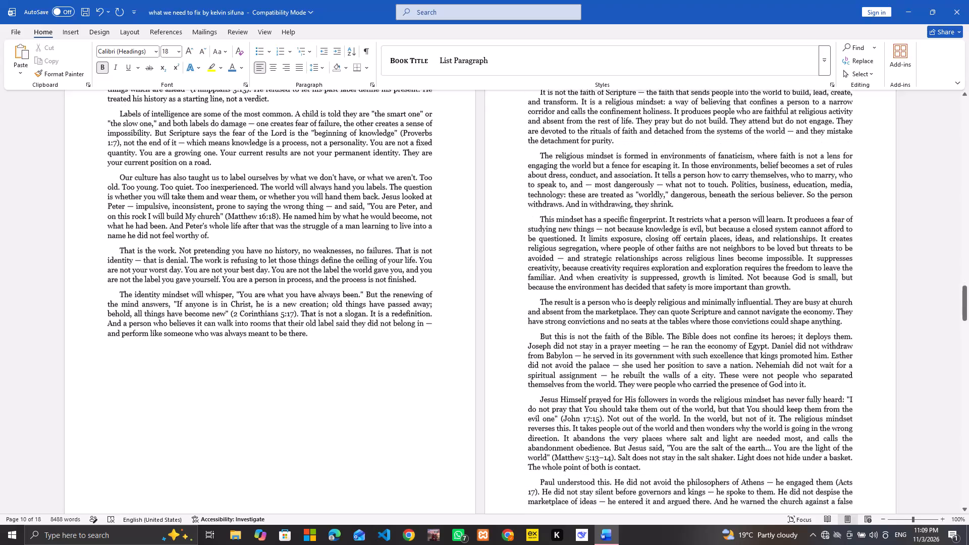
pyautogui.scroll(-9, 551, 145)
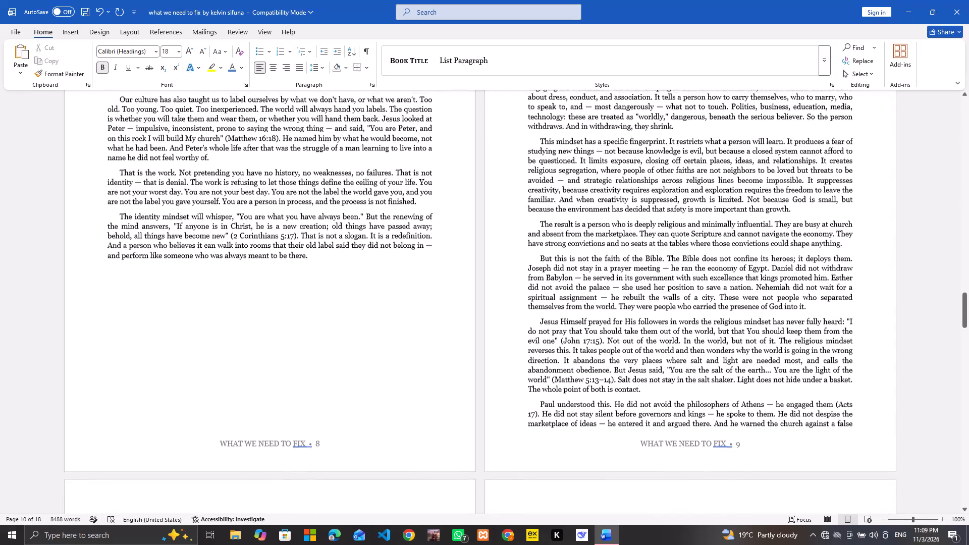
pyautogui.scroll(-5, 551, 145)
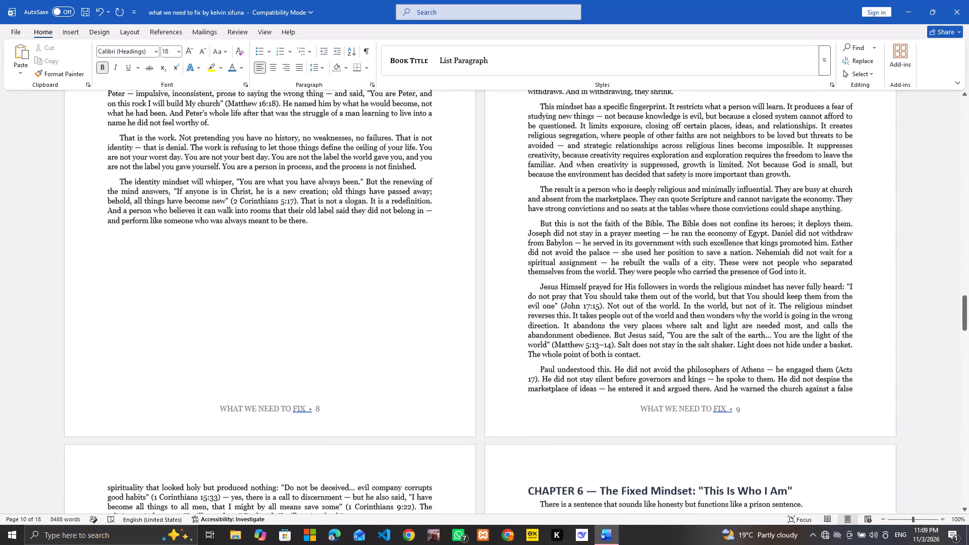
pyautogui.scroll(-2, 551, 145)
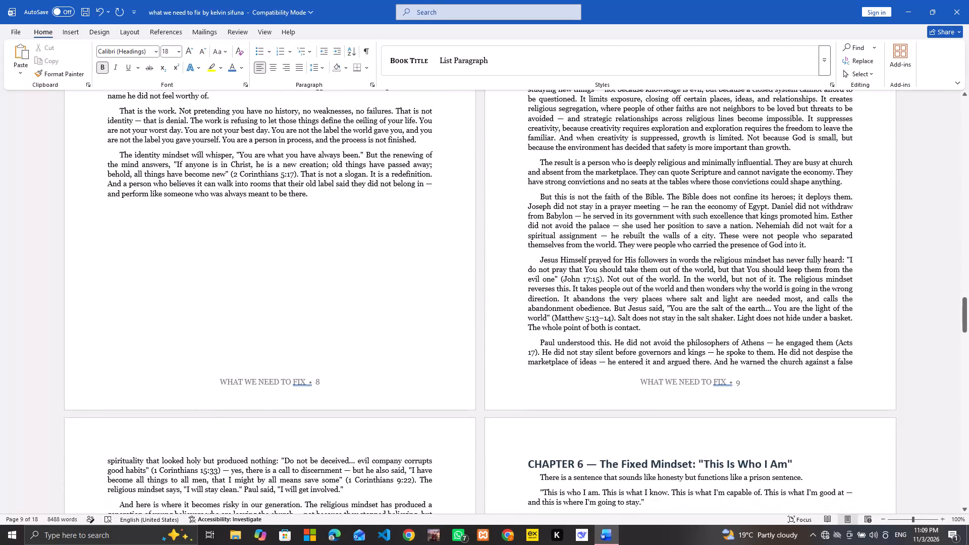
pyautogui.scroll(-3, 551, 145)
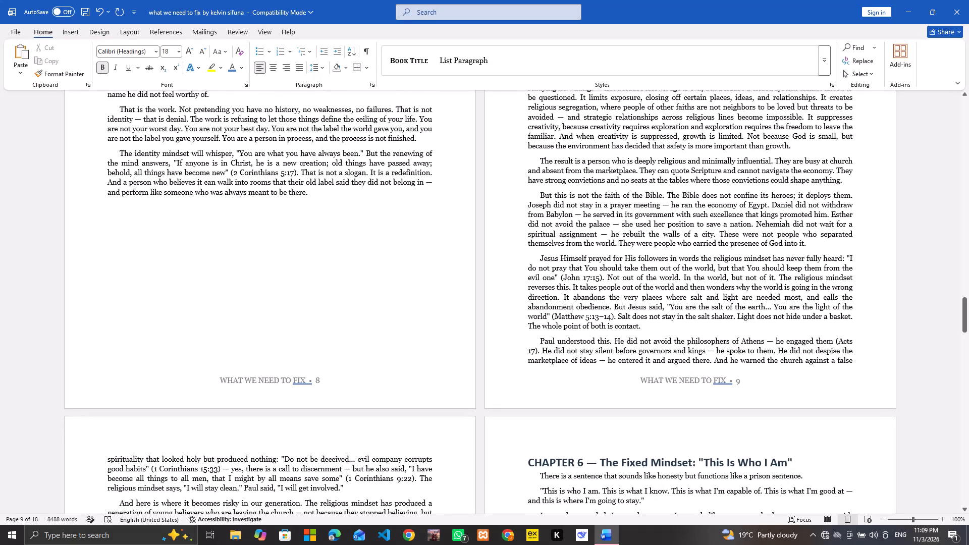
pyautogui.scroll(-4, 551, 145)
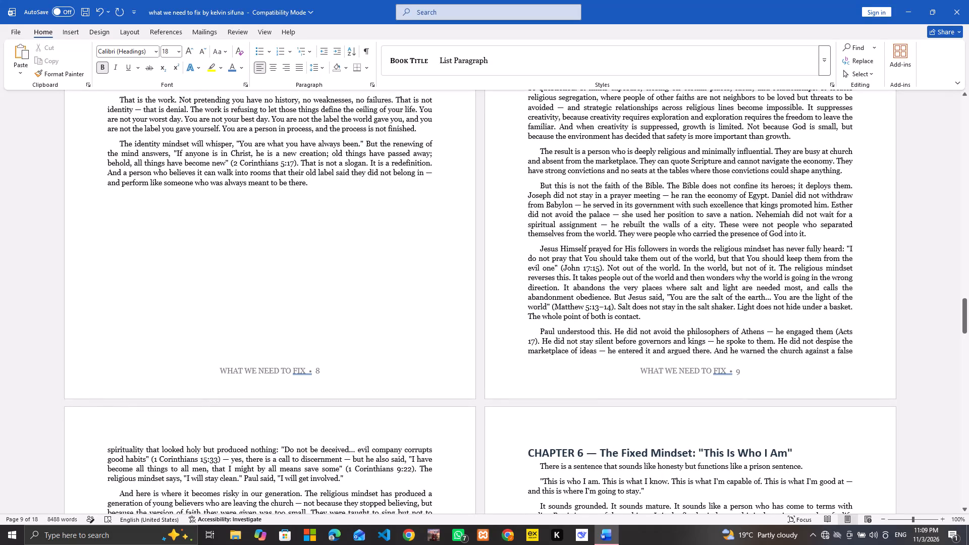
pyautogui.scroll(-4, 551, 145)
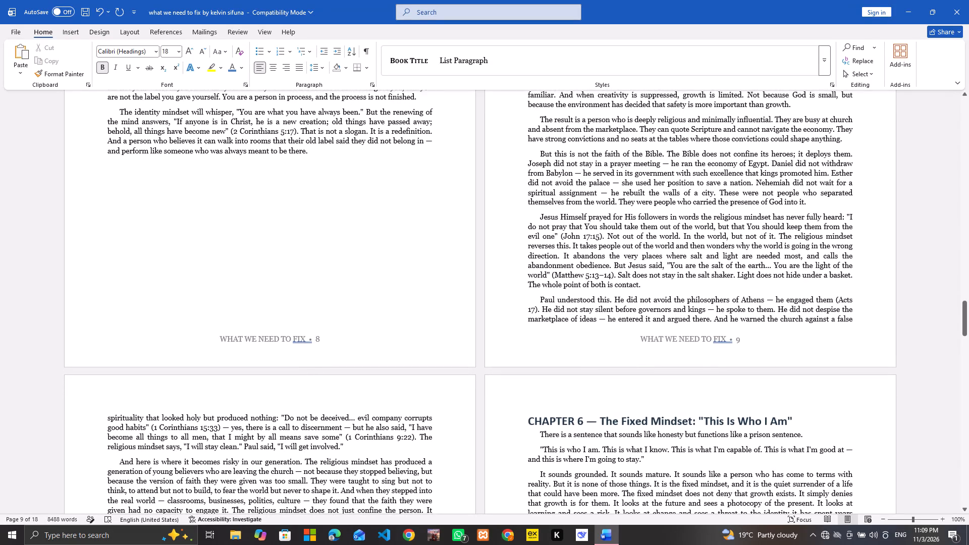
pyautogui.scroll(-4, 551, 145)
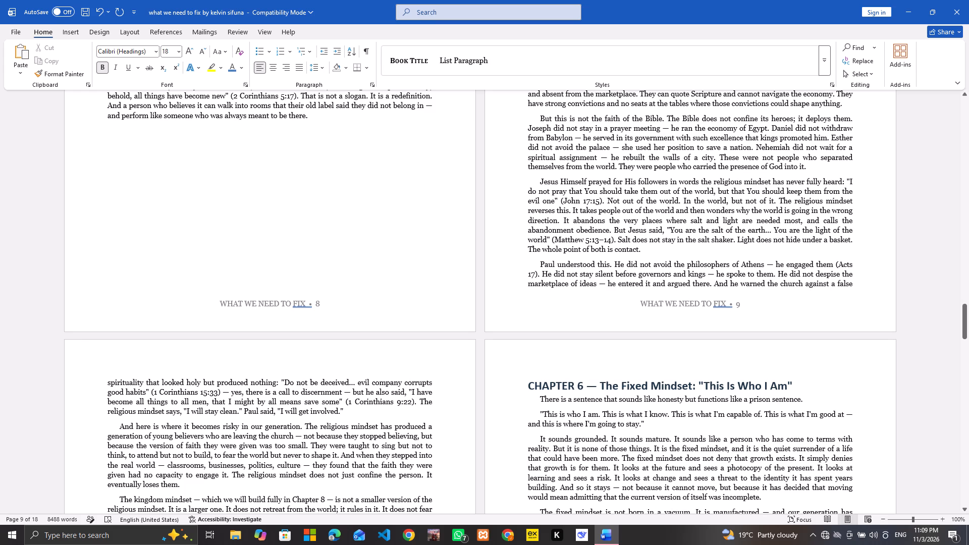
# Proofread the rest of Chapter 5, from "And here is where it becomes risky" to the closing paragraph "The men and women God used".
pyautogui.scroll(-2, 551, 145)
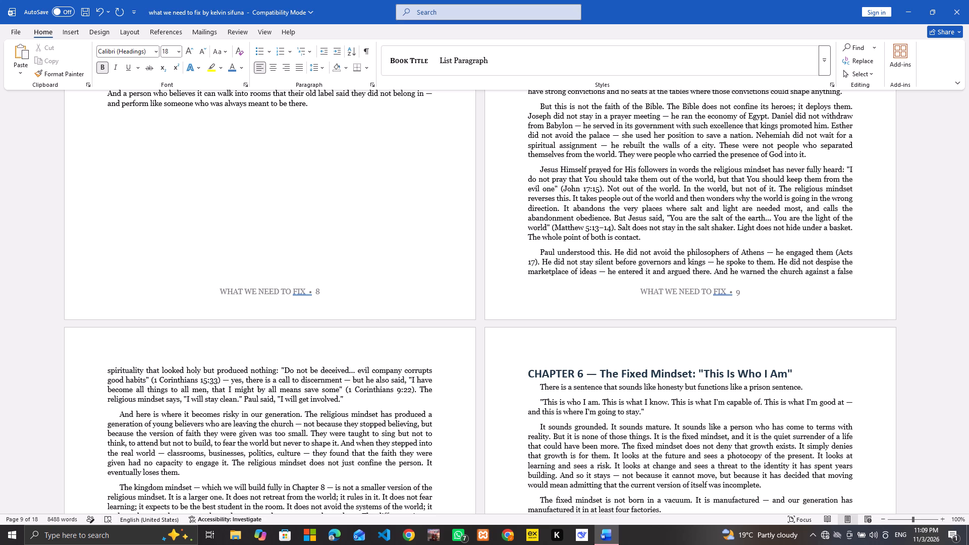
pyautogui.scroll(-1, 551, 145)
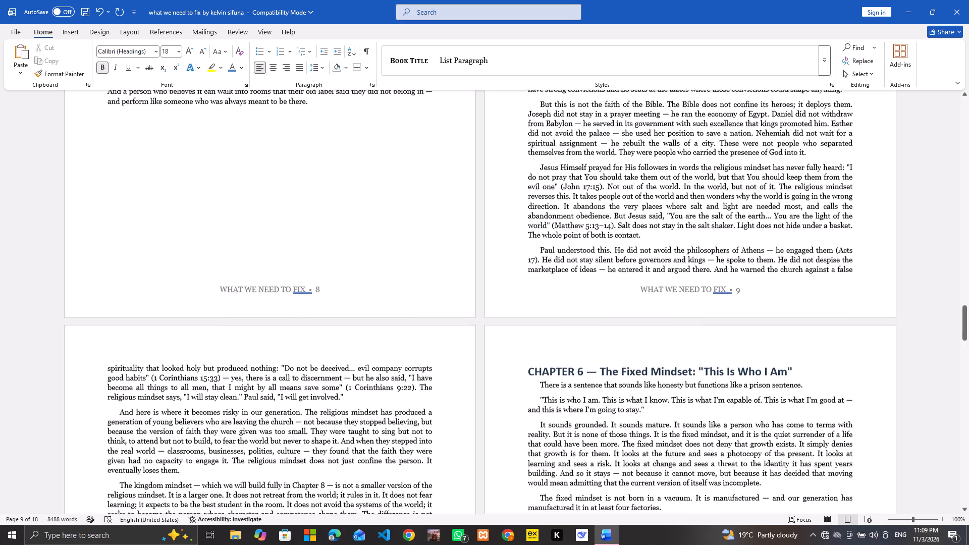
pyautogui.scroll(-5, 551, 145)
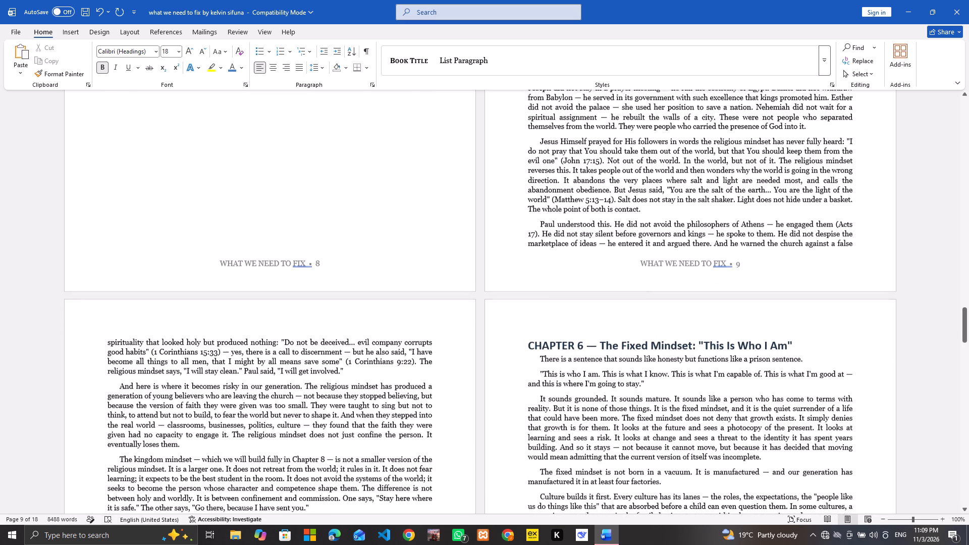
pyautogui.scroll(-6, 551, 145)
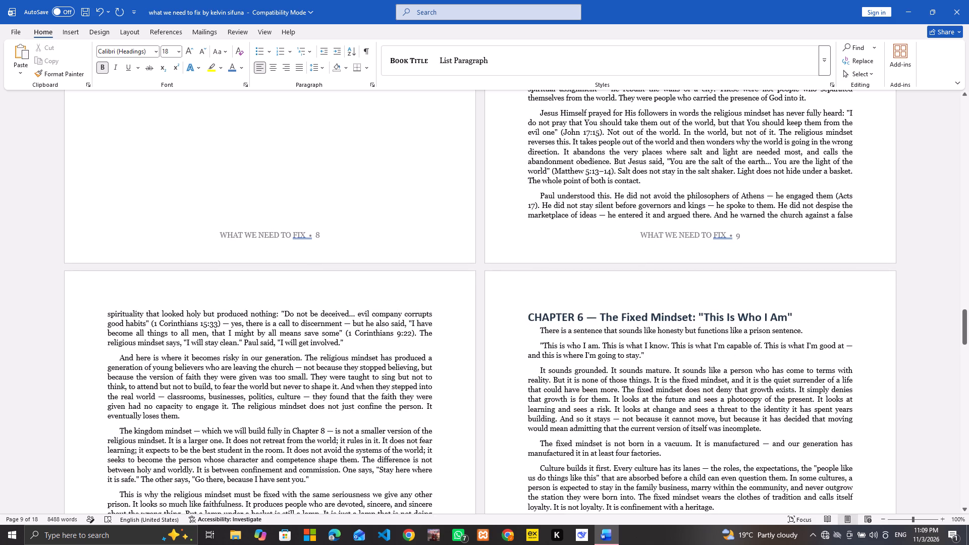
pyautogui.scroll(-3, 551, 145)
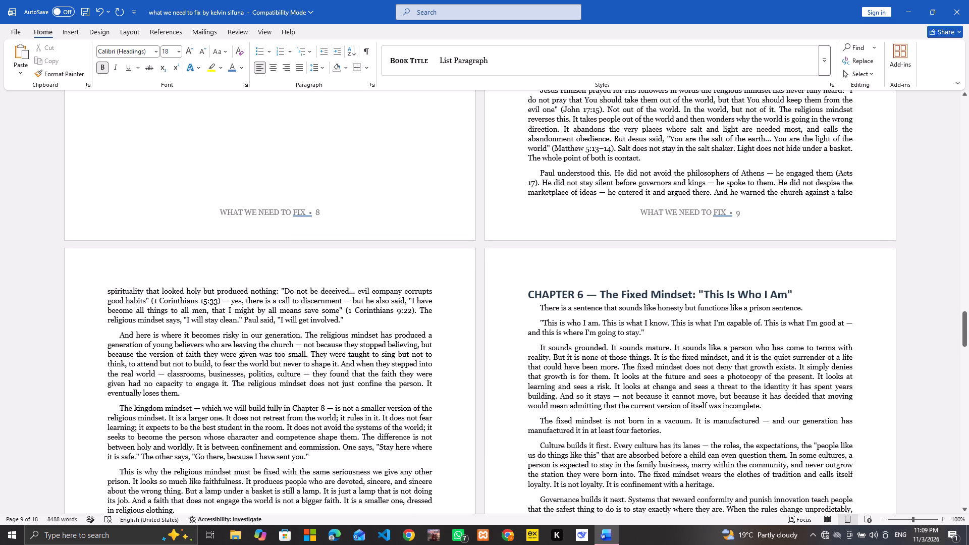
pyautogui.scroll(-4, 551, 145)
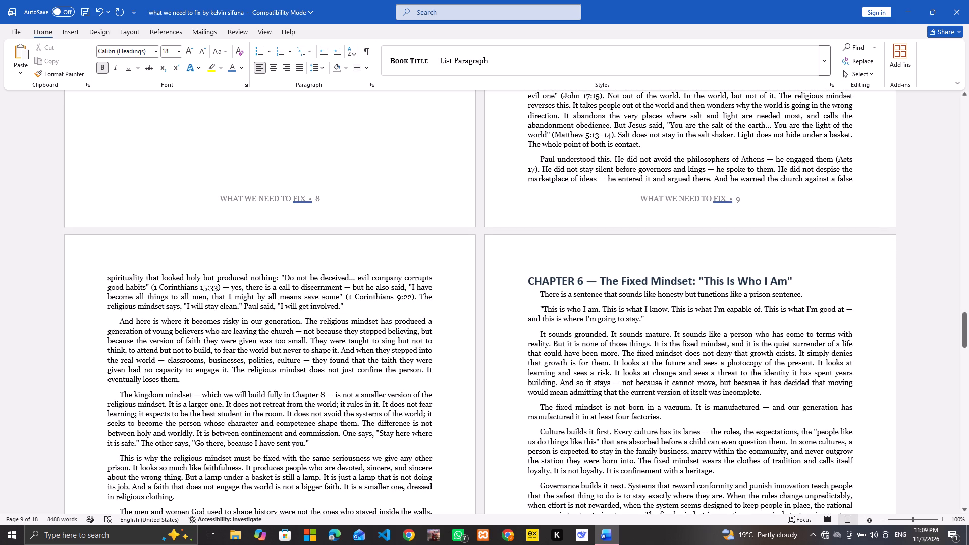
pyautogui.scroll(-3, 551, 145)
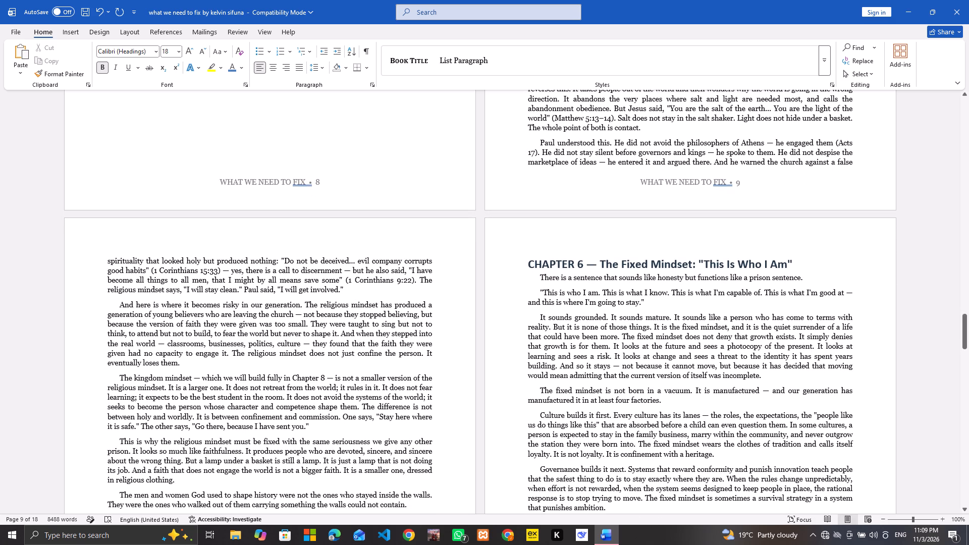
pyautogui.scroll(-2, 551, 145)
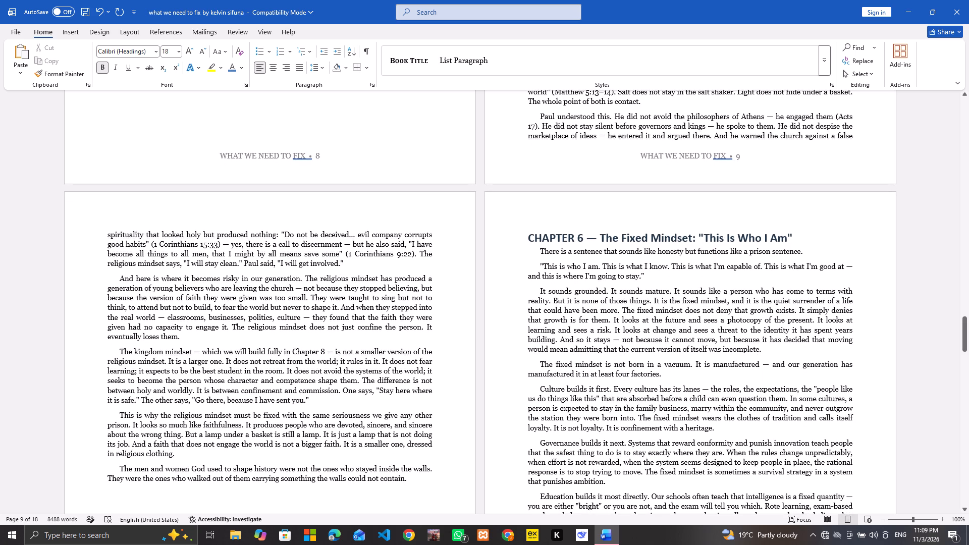
pyautogui.scroll(-4, 551, 145)
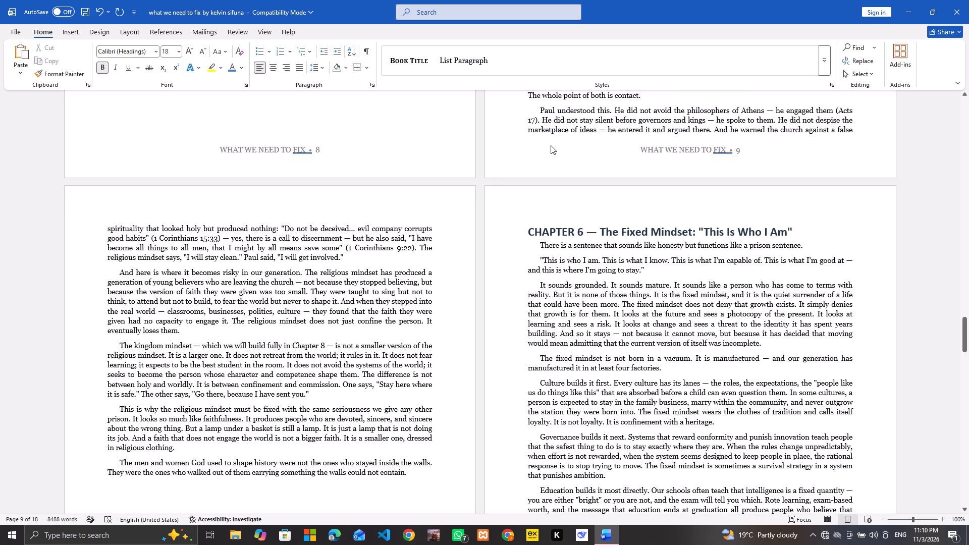
pyautogui.scroll(-1, 551, 145)
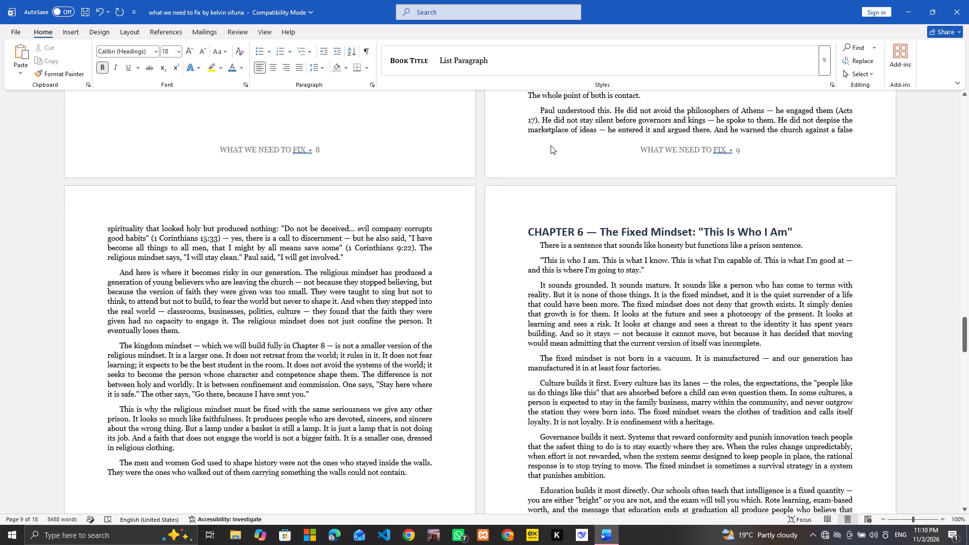
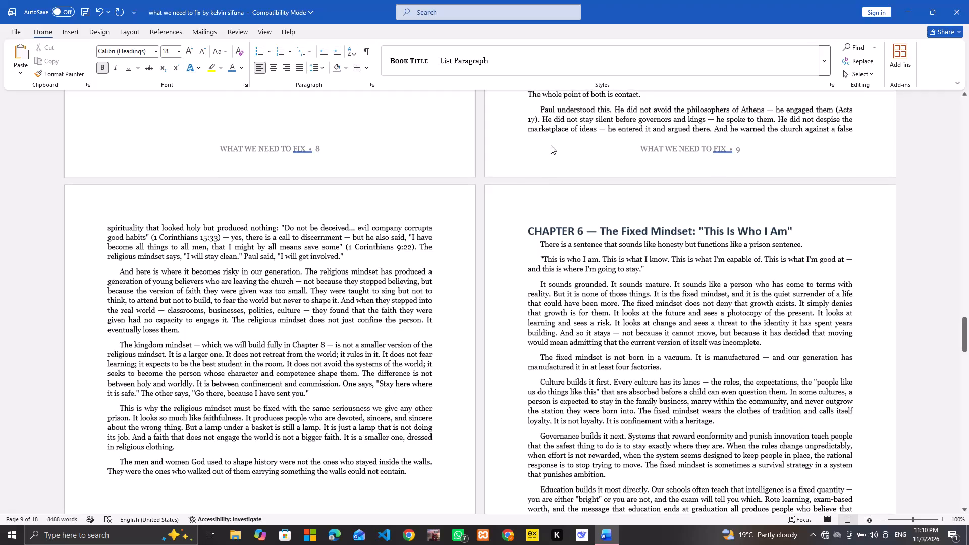
# Delete the whole paragraph beginning "The kingdom mindset — which we will build fully in Chapter 8" on page 10, leaving no empty line.
pyautogui.scroll(-1, 551, 145)
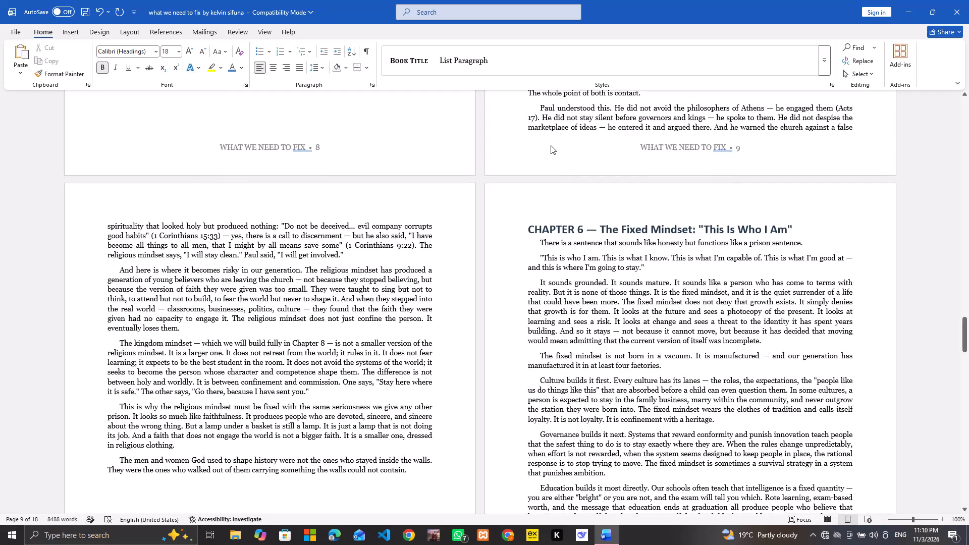
pyautogui.scroll(-3, 551, 145)
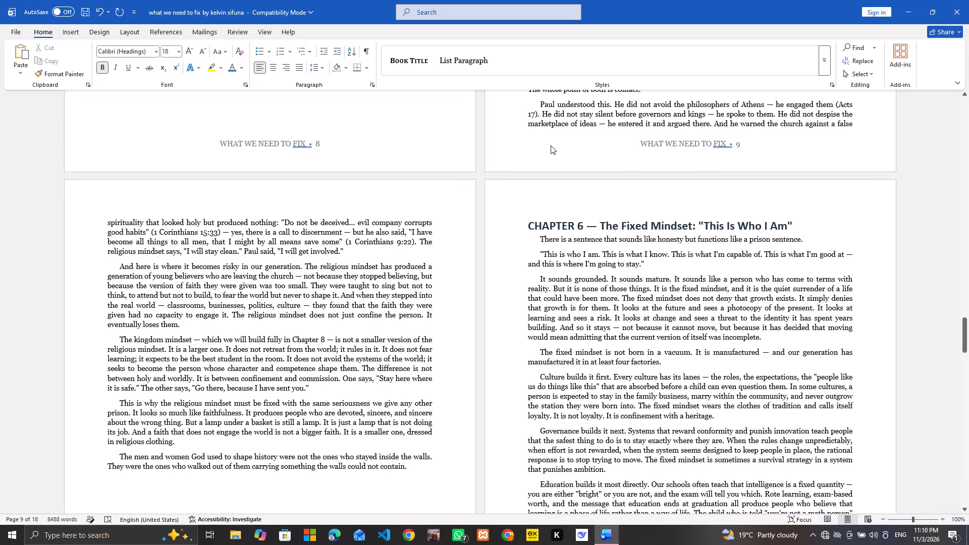
pyautogui.scroll(-7, 551, 145)
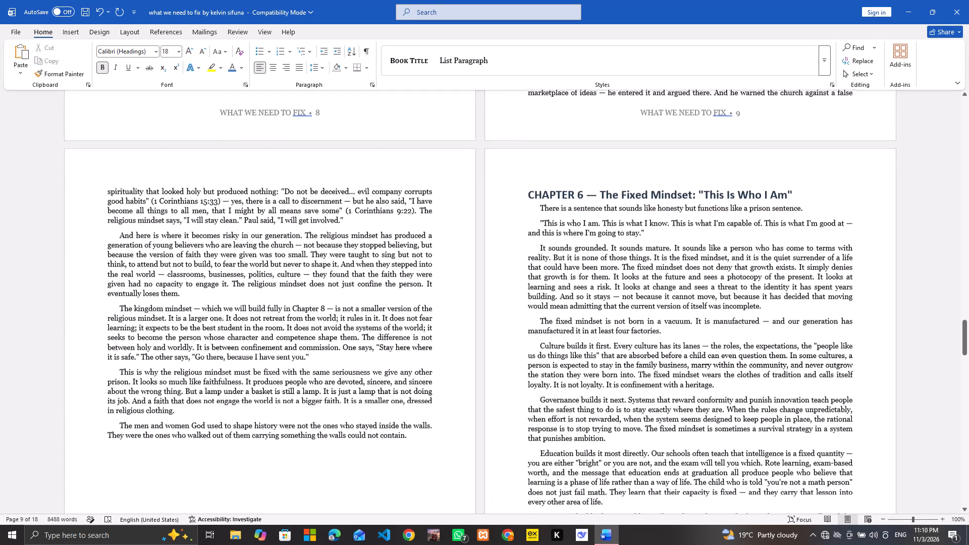
pyautogui.scroll(-3, 551, 145)
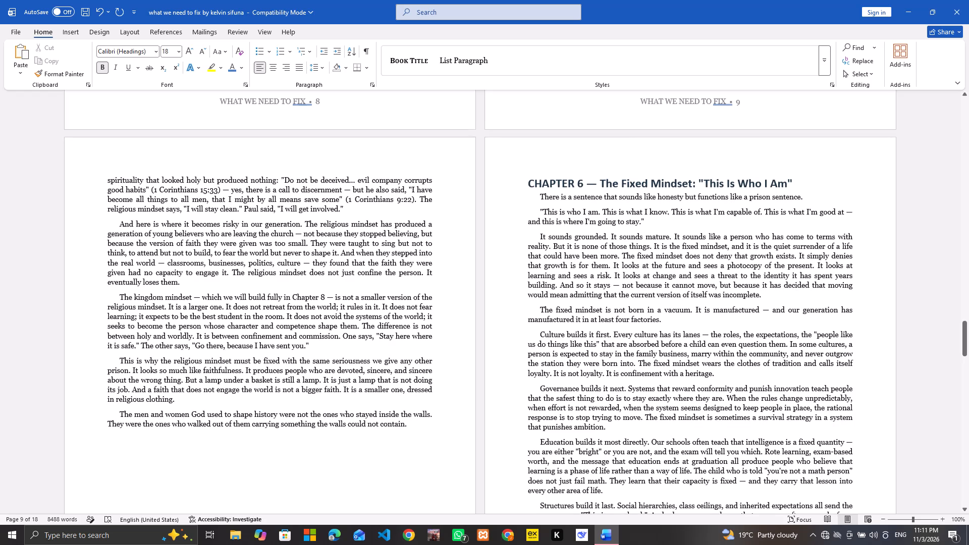
pyautogui.scroll(-5, 551, 145)
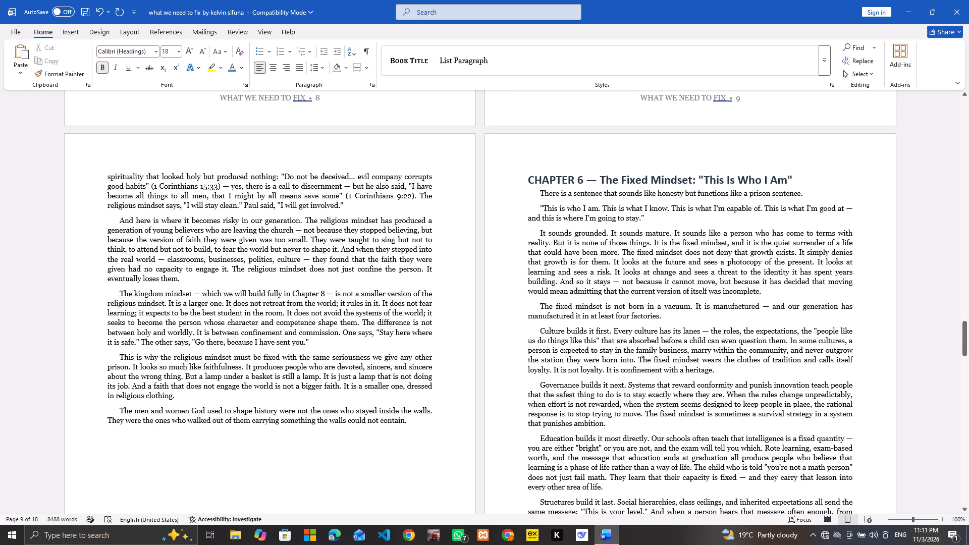
pyautogui.scroll(-6, 551, 145)
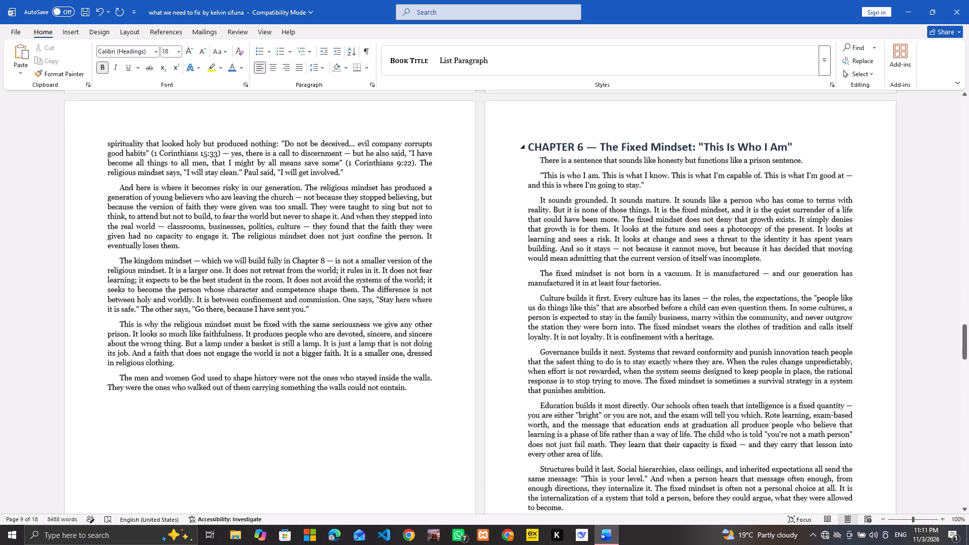
pyautogui.scroll(-5, 551, 145)
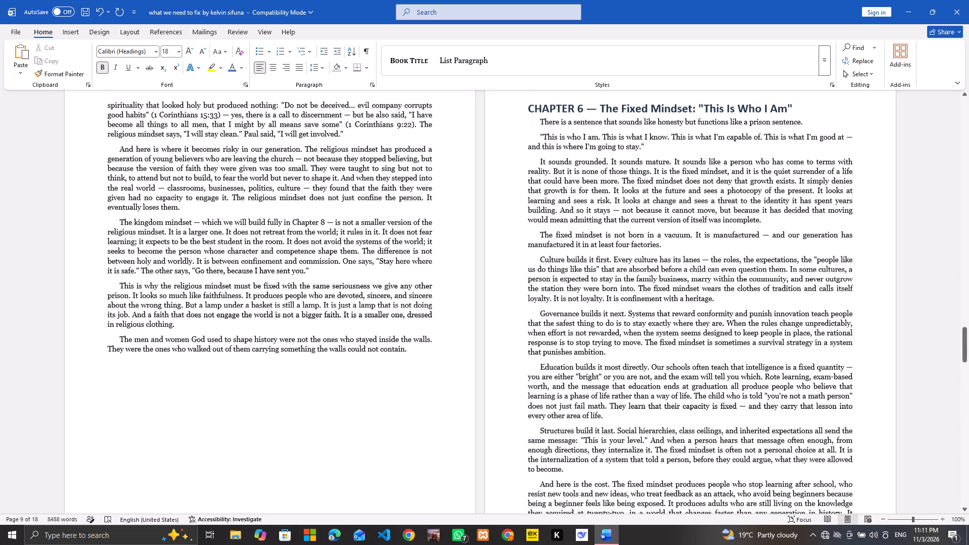
pyautogui.scroll(-2, 551, 145)
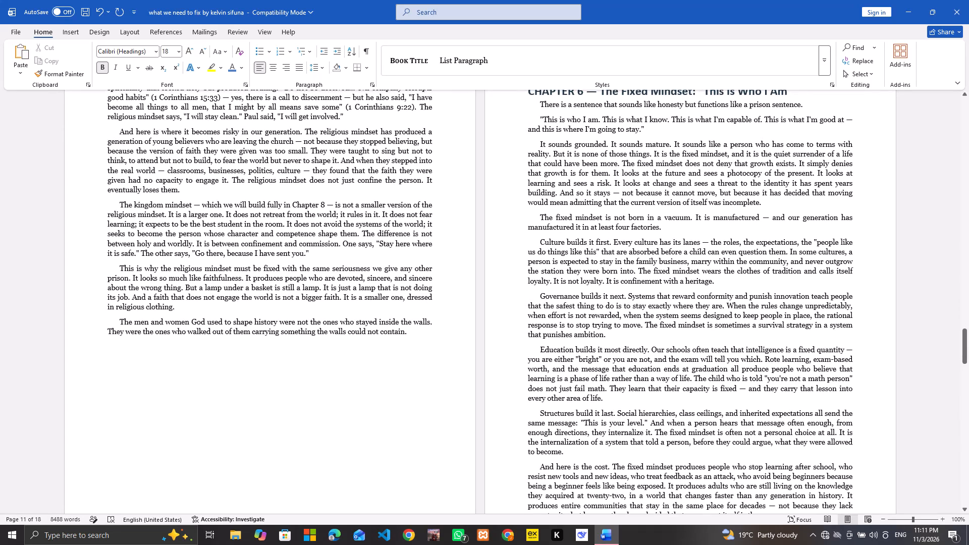
pyautogui.scroll(-2, 551, 145)
pyautogui.click(313, 252)
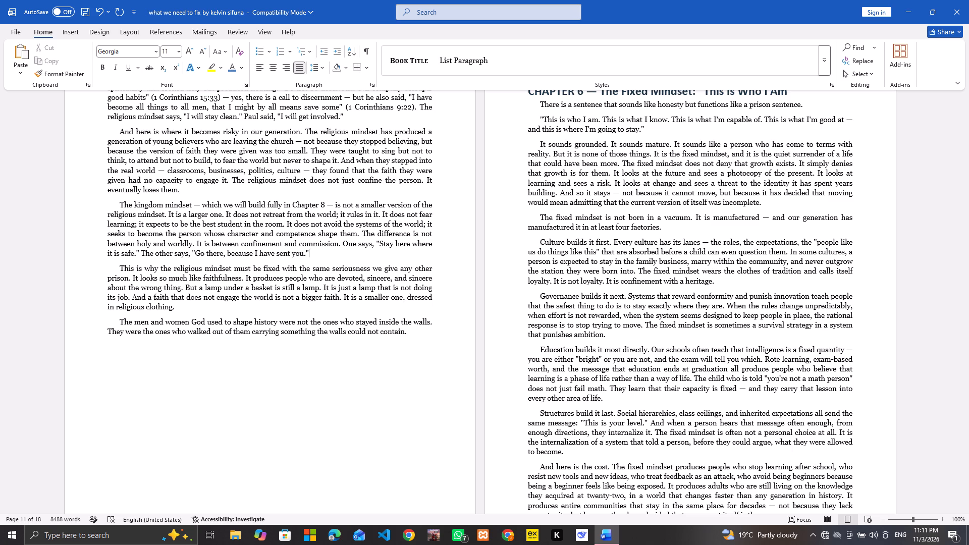
pyautogui.press('BackSpace')
pyautogui.press('BackSpace')
pyautogui.press('BackSpace')
pyautogui.press('BackSpace')
pyautogui.press('BackSpace')
pyautogui.press('BackSpace')
pyautogui.press('BackSpace')
pyautogui.press('BackSpace')
pyautogui.press('BackSpace')
pyautogui.press('BackSpace')
pyautogui.press('BackSpace')
pyautogui.press('BackSpace')
pyautogui.press('BackSpace')
pyautogui.press('BackSpace')
pyautogui.press('BackSpace')
pyautogui.press('BackSpace')
pyautogui.press('BackSpace')
pyautogui.press('BackSpace')
pyautogui.press('BackSpace')
pyautogui.press('BackSpace')
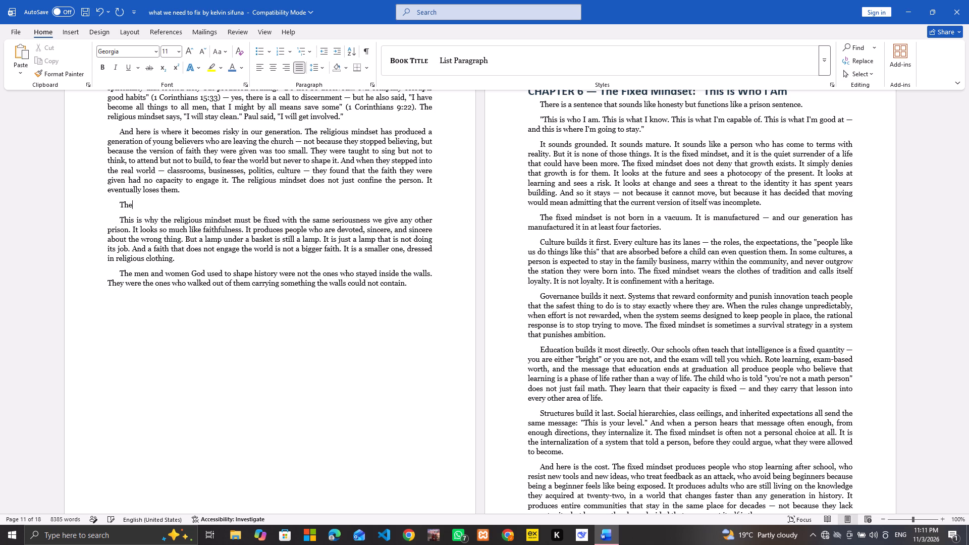
pyautogui.press('BackSpace')
pyautogui.press('BackSpace')
pyautogui.press('BackSpace')
pyautogui.press('BackSpace')
pyautogui.press('BackSpace')
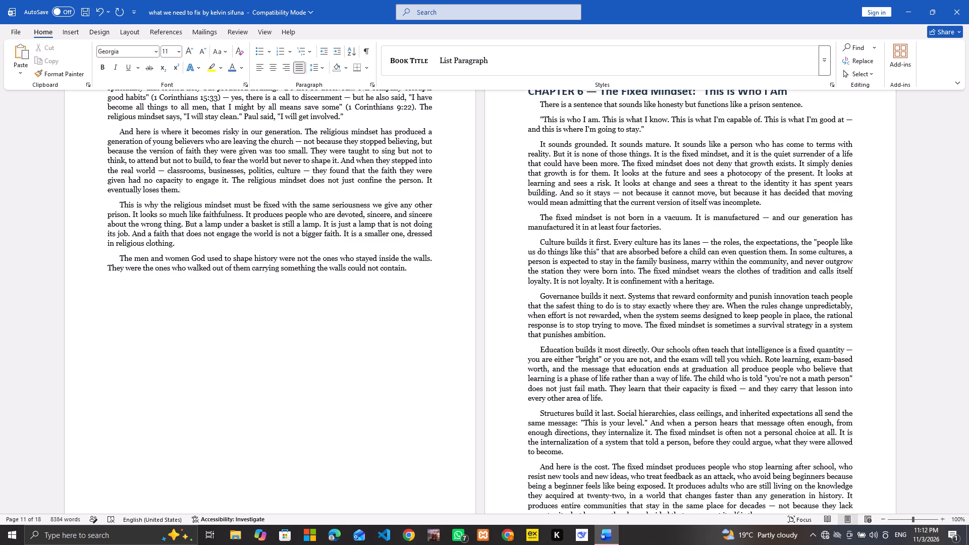
# Shorten the Chapter 6 heading to "CHAPTER 6 — The Fixed Mindset" by removing the colon and the quoted subtitle.
pyautogui.scroll(1, 313, 252)
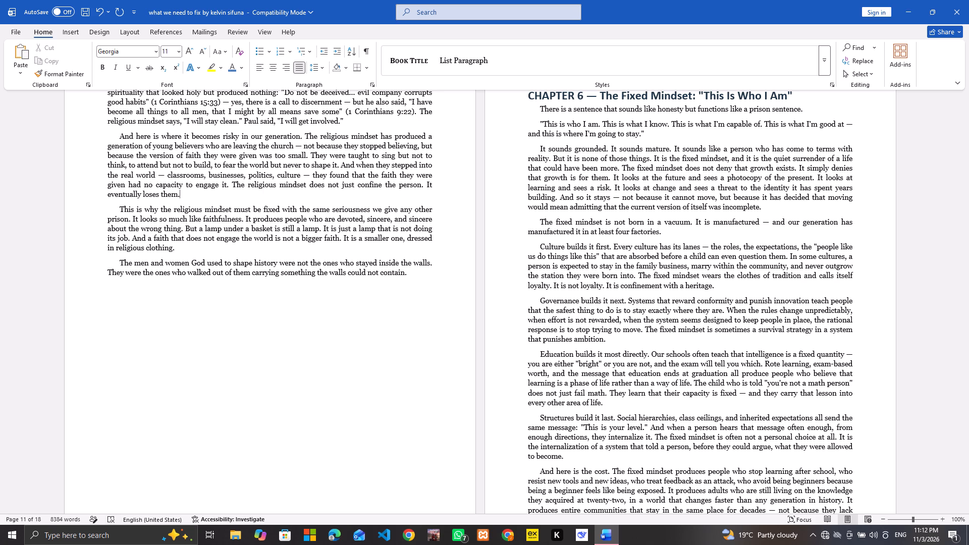
pyautogui.scroll(-6, 313, 252)
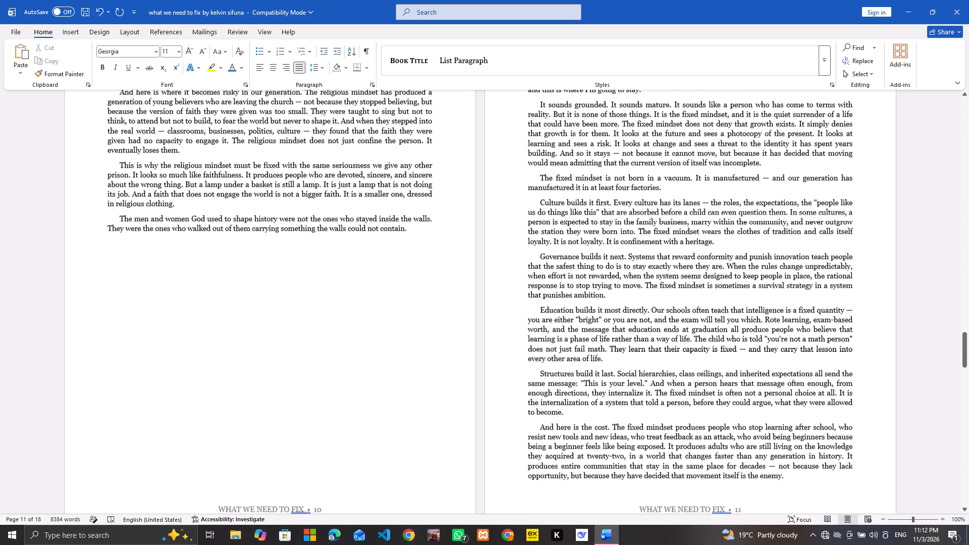
pyautogui.scroll(3, 313, 252)
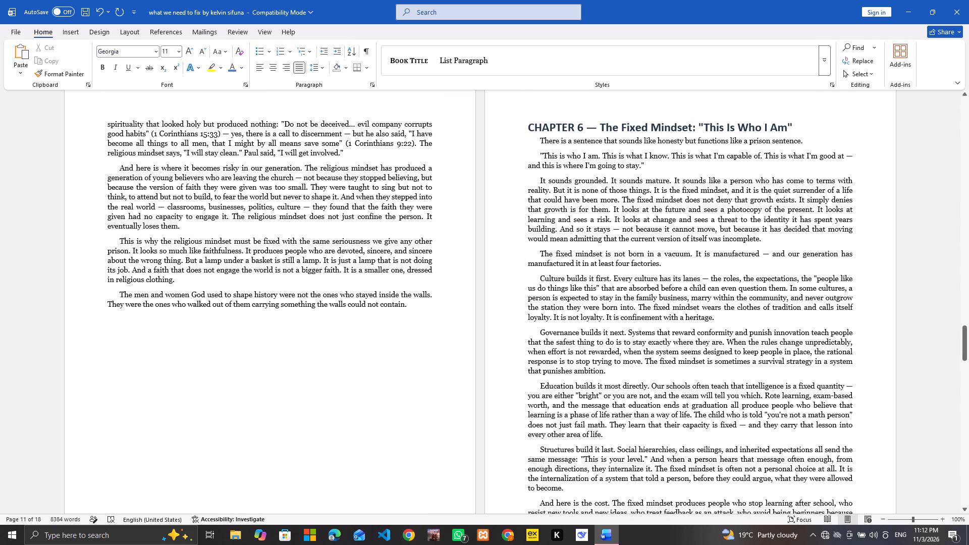
pyautogui.scroll(2, 313, 252)
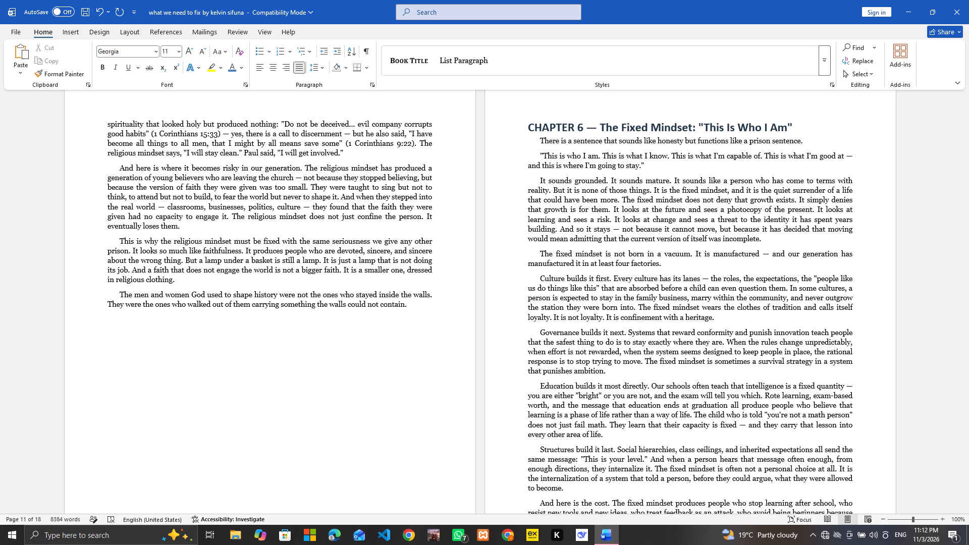
pyautogui.scroll(5, 313, 252)
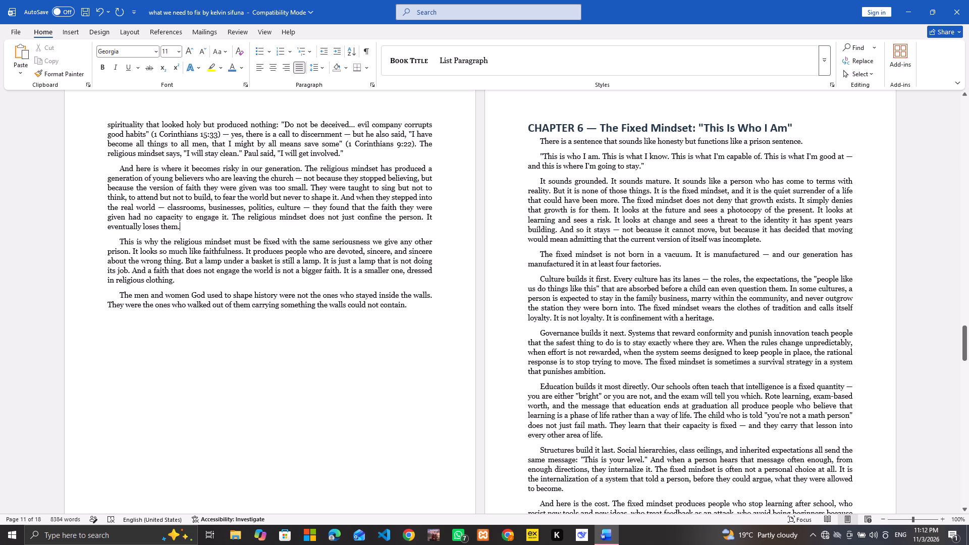
pyautogui.click(794, 129)
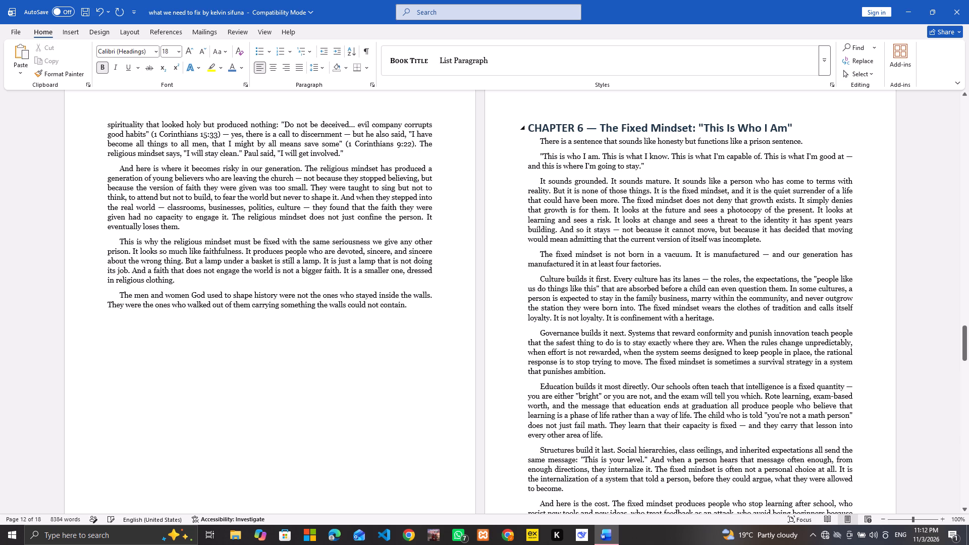
pyautogui.press('BackSpace')
pyautogui.press('BackSpace')
pyautogui.press('BackSpace')
pyautogui.press('BackSpace')
pyautogui.press('BackSpace')
pyautogui.press('BackSpace')
pyautogui.press('BackSpace')
pyautogui.press('BackSpace')
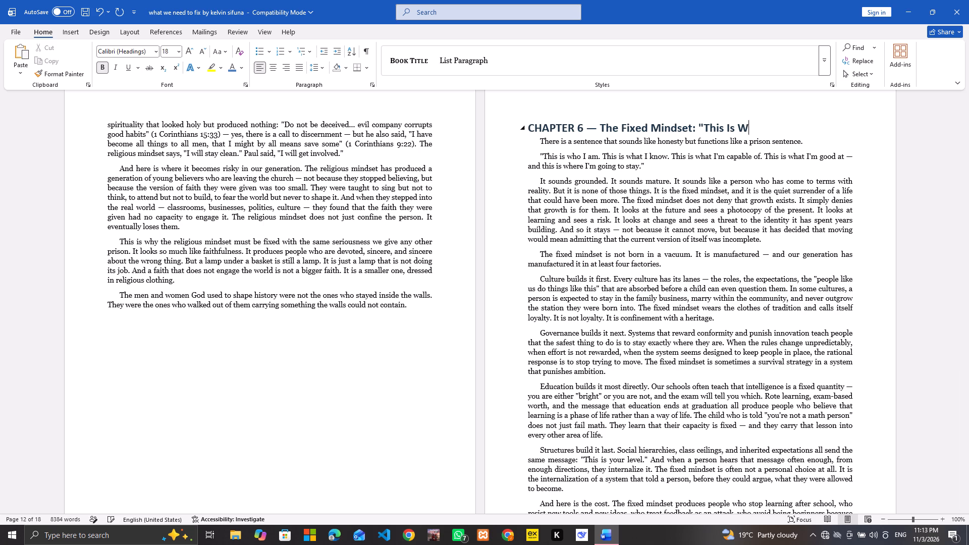
pyautogui.press('BackSpace')
pyautogui.press('BackSpace')
pyautogui.press('BackSpace')
pyautogui.press('BackSpace')
pyautogui.press('BackSpace')
pyautogui.press('BackSpace')
pyautogui.press('BackSpace')
pyautogui.press('BackSpace')
pyautogui.press('BackSpace')
pyautogui.press('BackSpace')
pyautogui.press('BackSpace')
pyautogui.press('BackSpace')
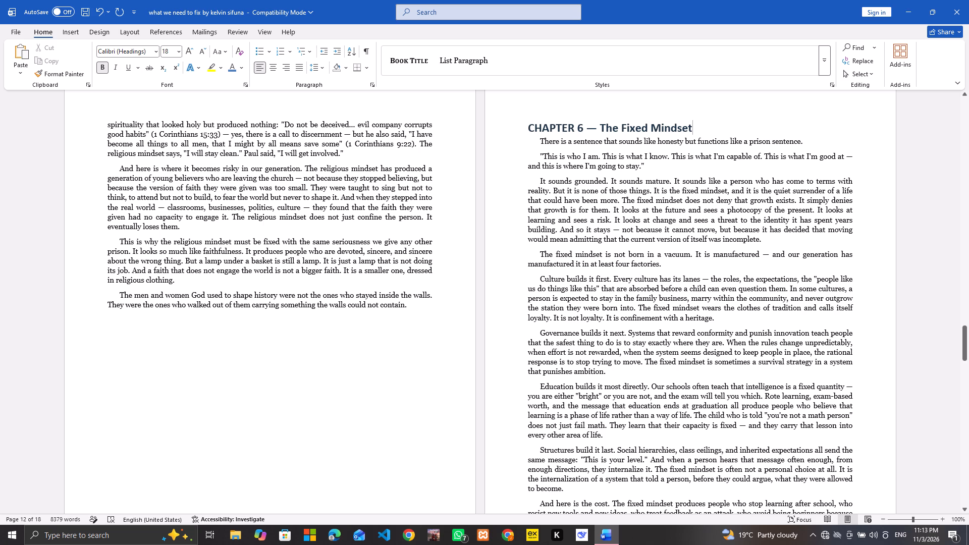
# Proofread the Chapter 6 text on page 11 and check where it continues on page 12.
pyautogui.scroll(-2, 656, 214)
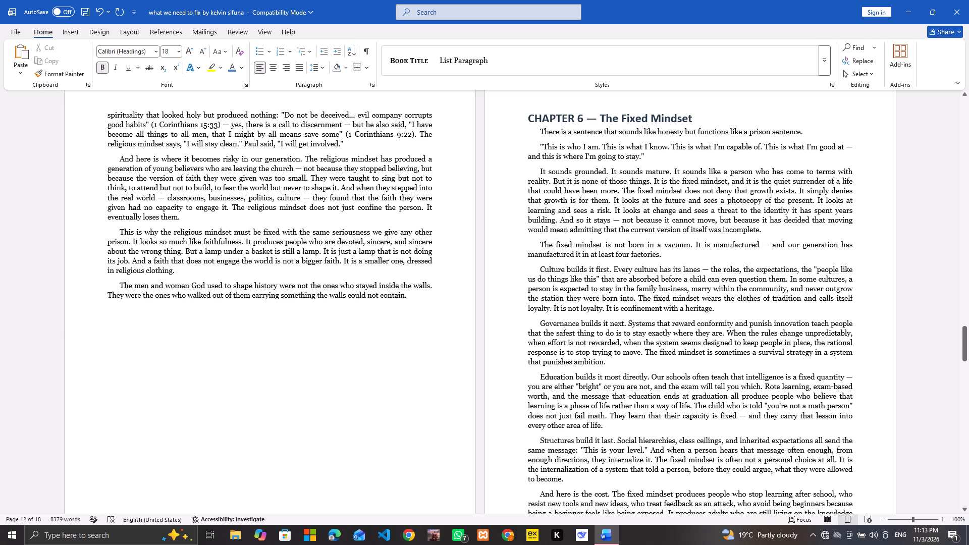
pyautogui.scroll(-12, 656, 214)
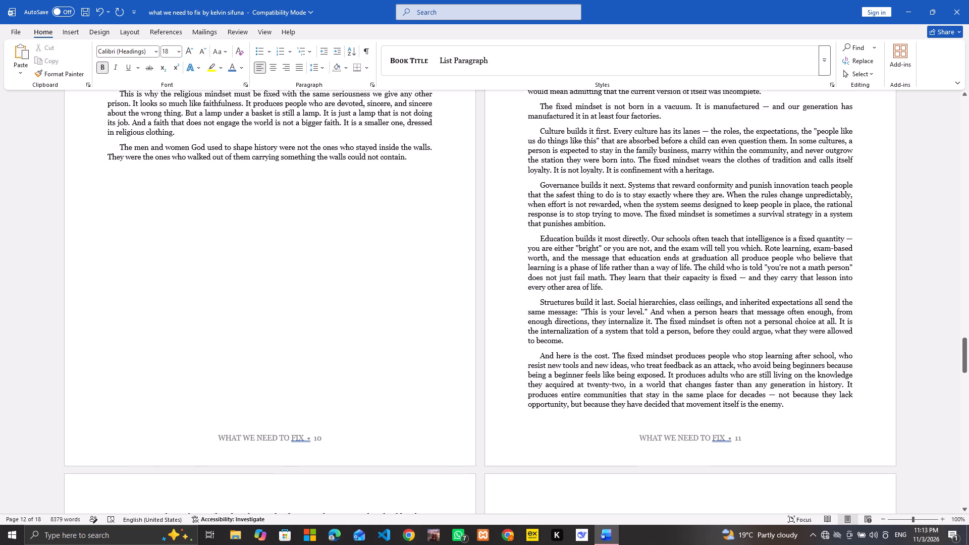
pyautogui.scroll(-1, 656, 214)
pyautogui.scroll(1, 656, 214)
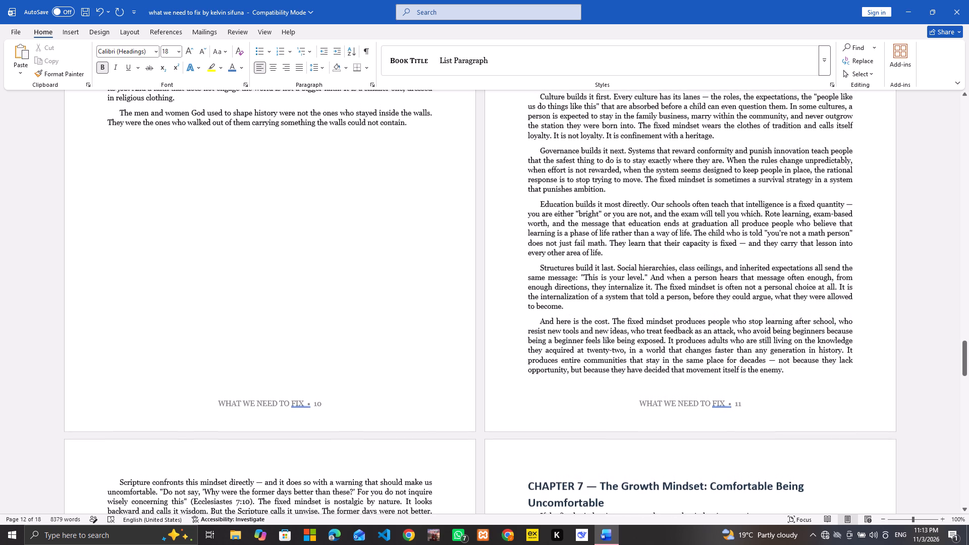
pyautogui.scroll(2, 656, 214)
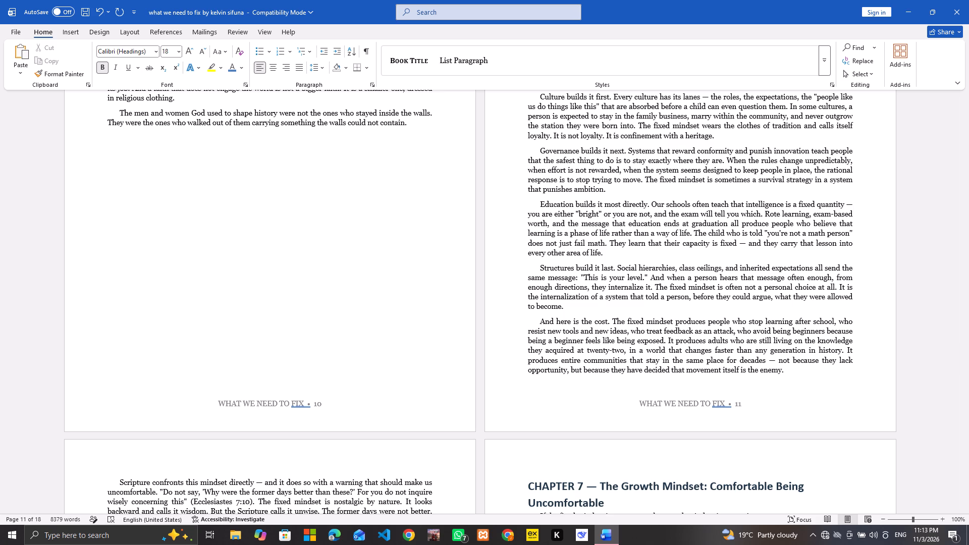
pyautogui.scroll(-4, 656, 214)
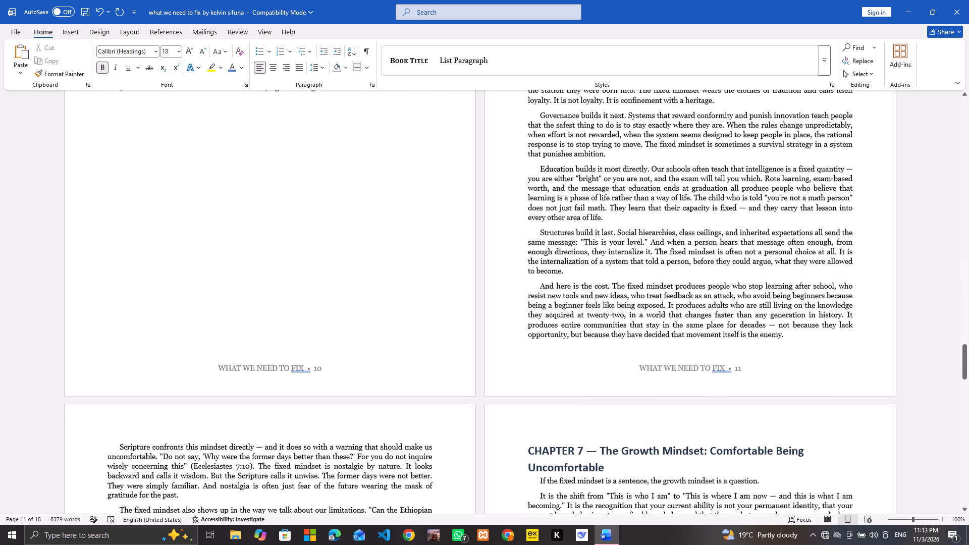
pyautogui.scroll(-9, 656, 214)
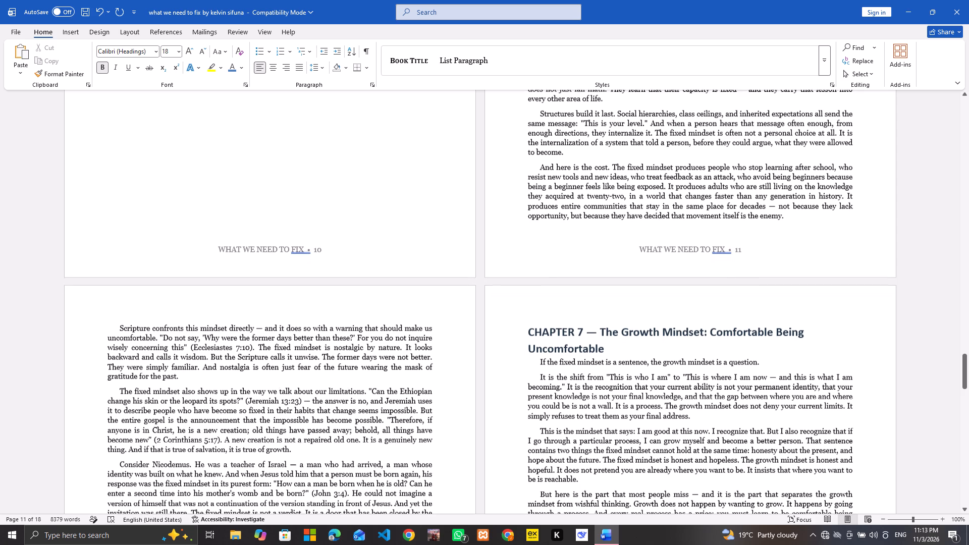
pyautogui.scroll(-5, 656, 214)
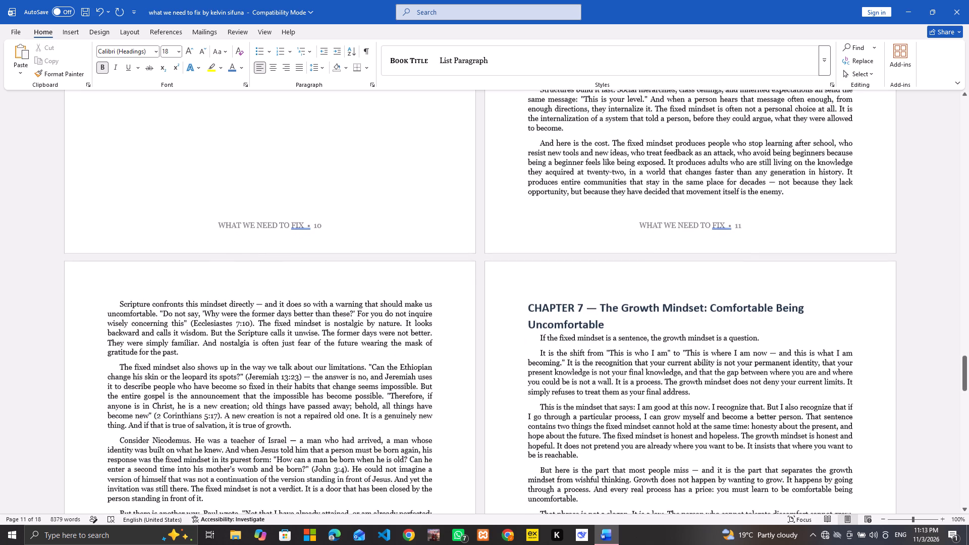
pyautogui.scroll(-7, 656, 214)
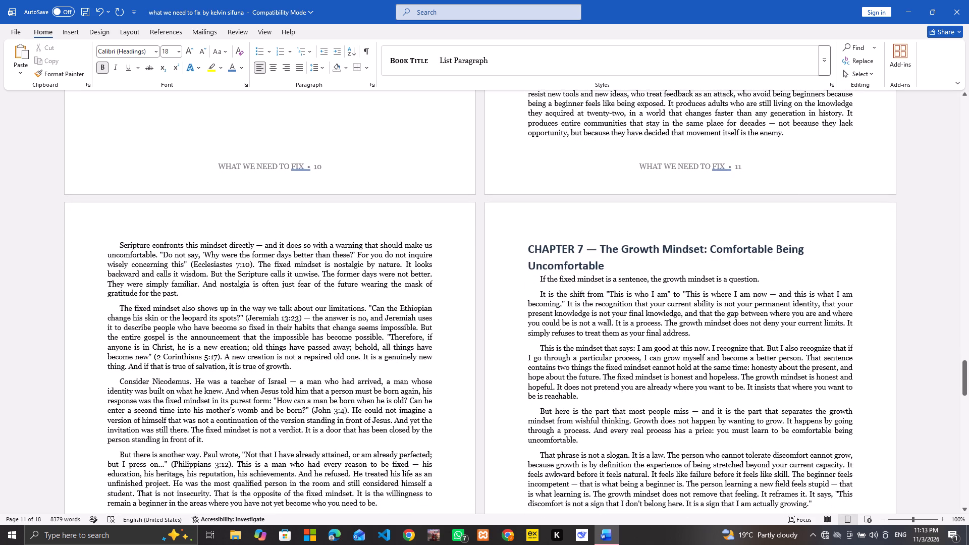
pyautogui.scroll(-1, 656, 214)
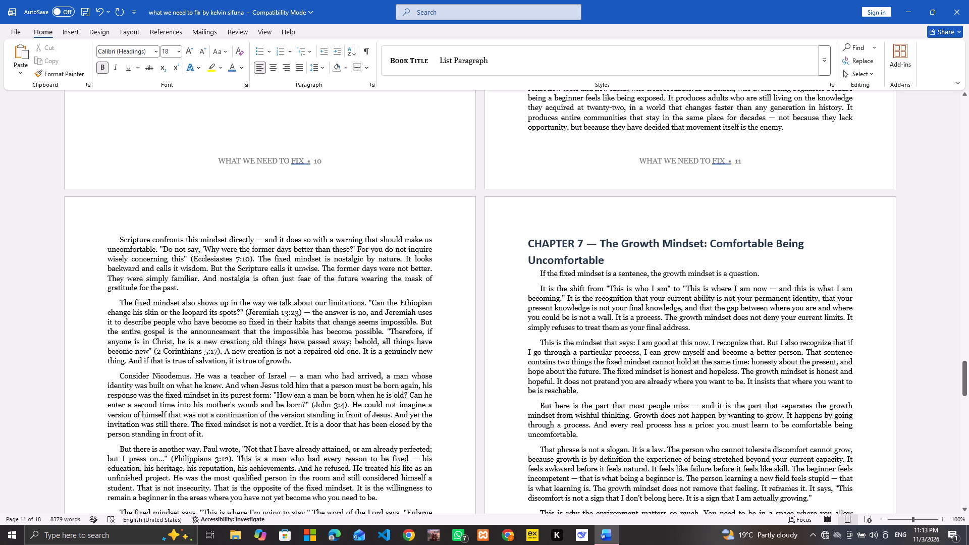
# Proofread the end of Chapter 6 on page 12 and the Chapter 7 heading and opening paragraphs on page 13.
pyautogui.click(656, 214)
pyautogui.hscroll(2, 656, 214)
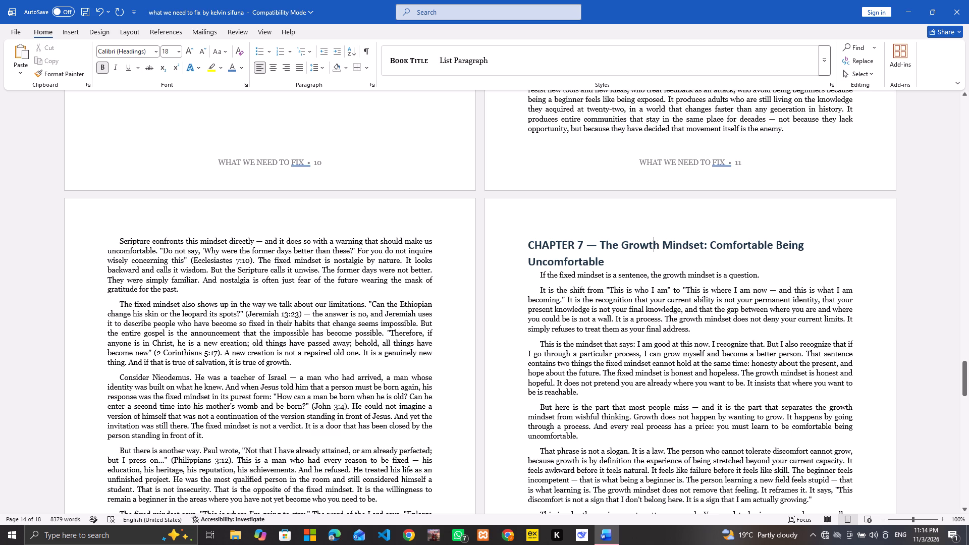
pyautogui.click(606, 264)
pyautogui.scroll(-3, 606, 264)
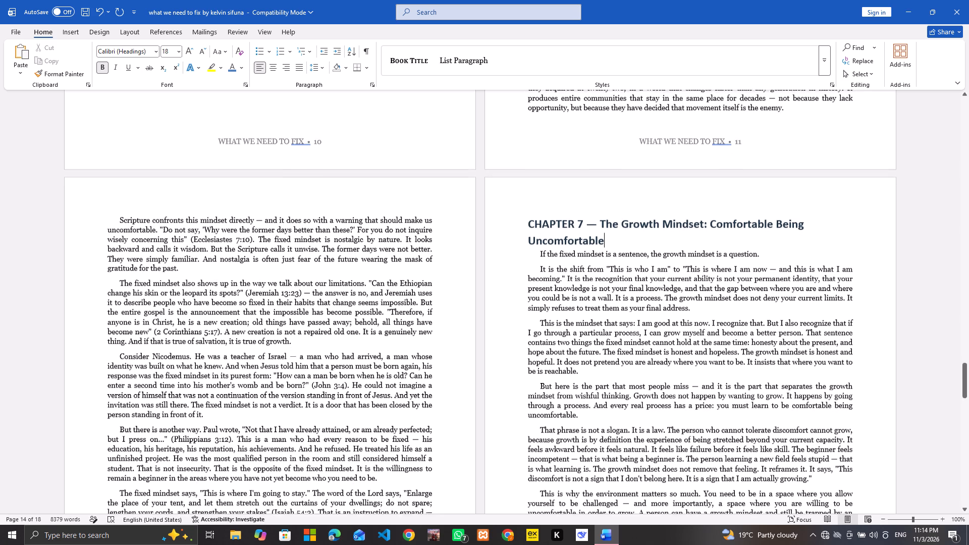
pyautogui.scroll(-5, 606, 264)
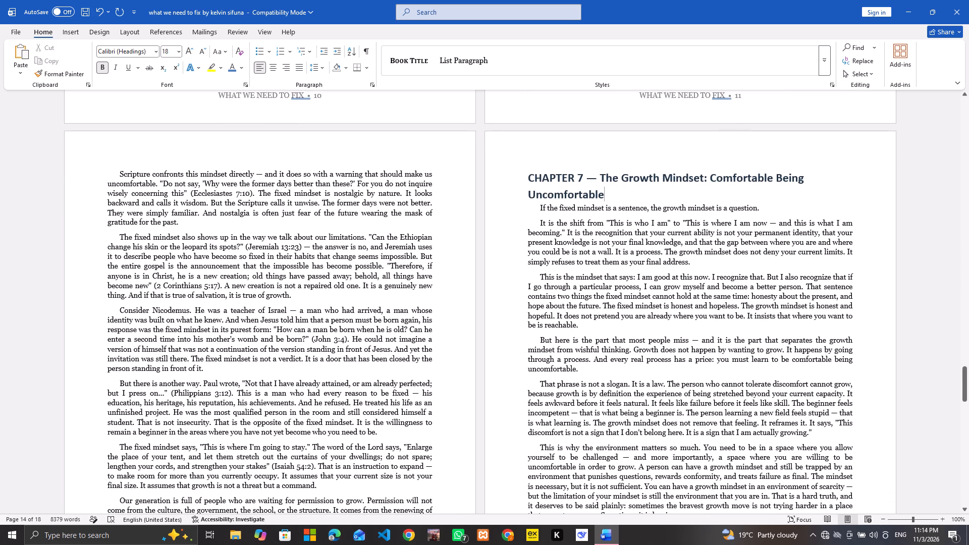
pyautogui.scroll(-3, 606, 264)
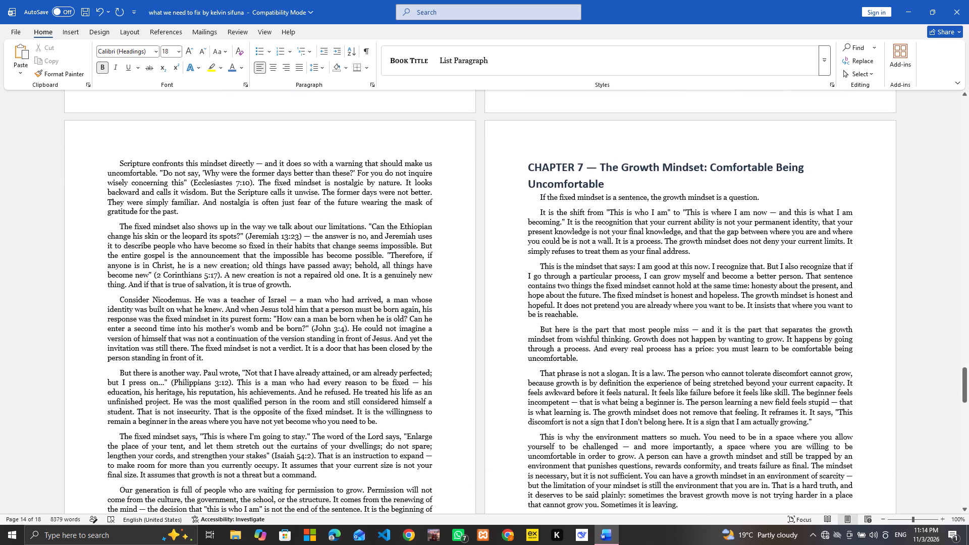
pyautogui.scroll(-2, 606, 264)
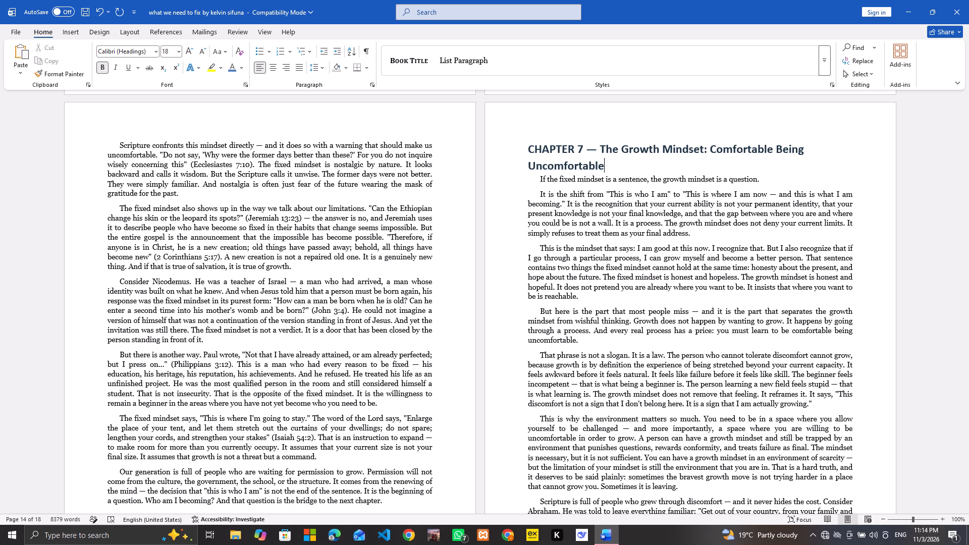
pyautogui.scroll(-9, 606, 264)
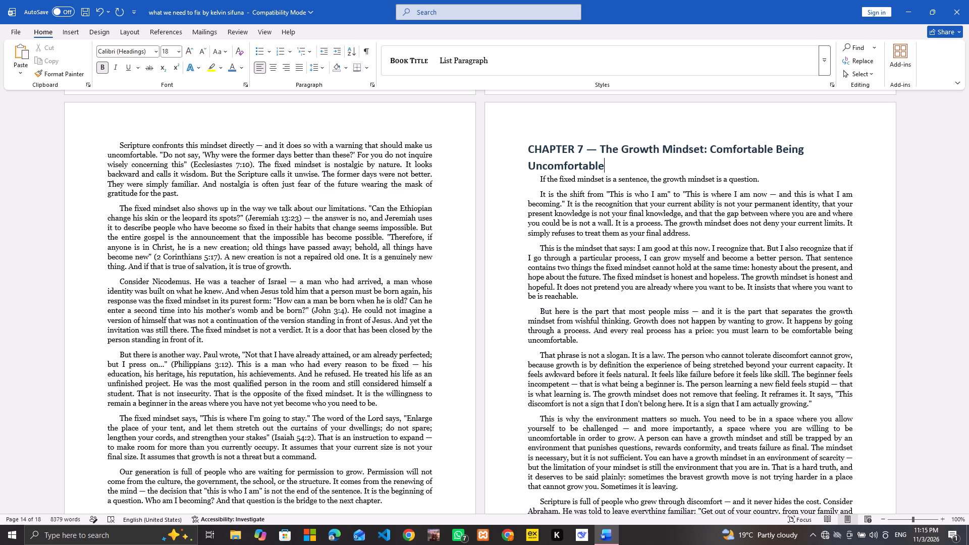
pyautogui.scroll(-4, 606, 264)
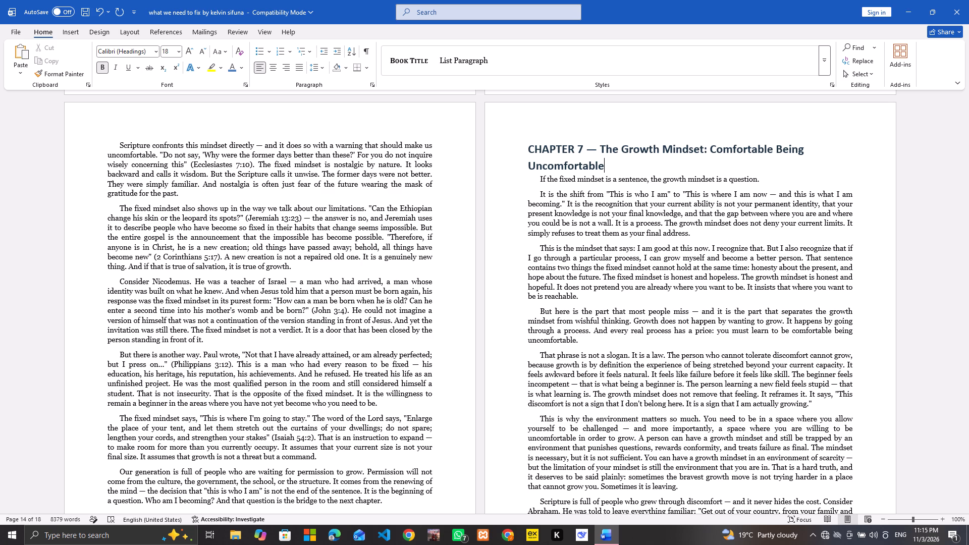
pyautogui.scroll(-4, 606, 264)
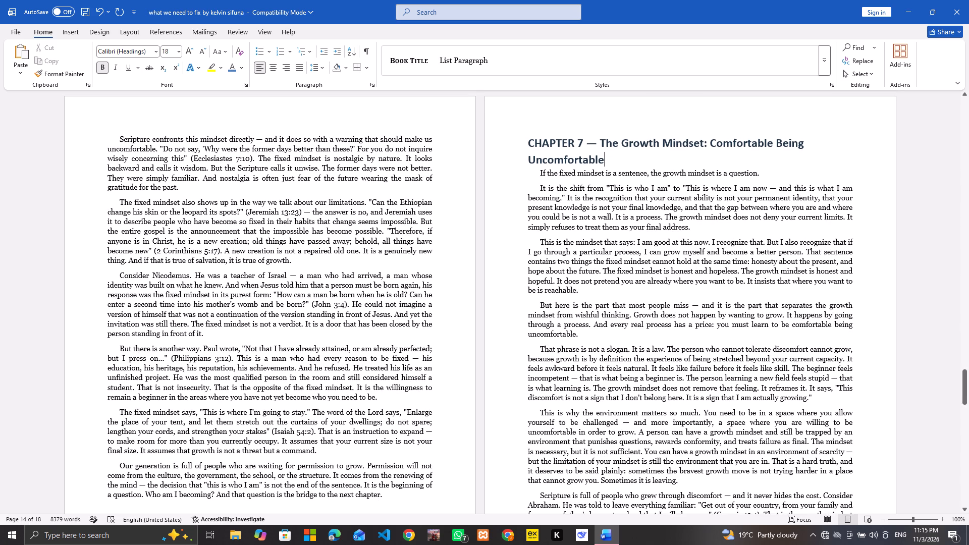
pyautogui.scroll(-2, 606, 264)
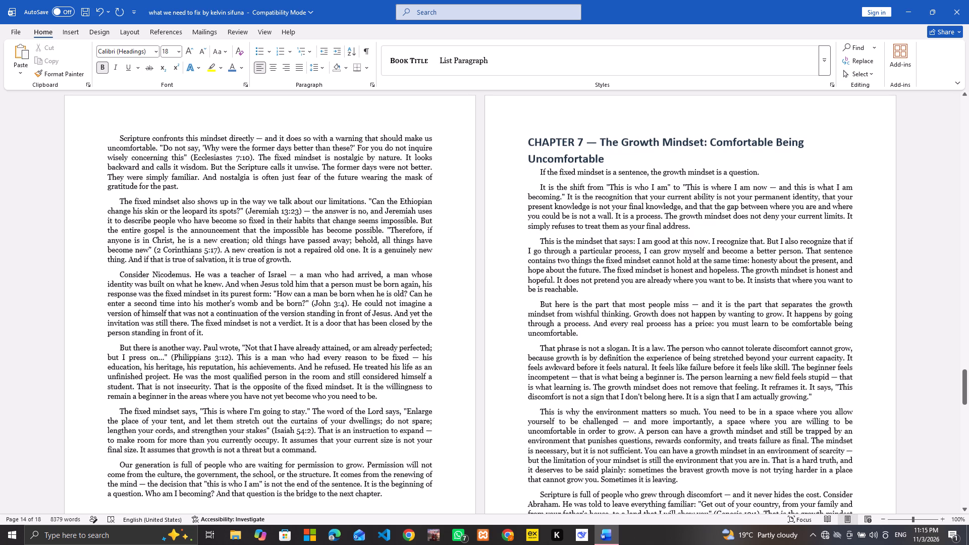
pyautogui.scroll(-3, 606, 264)
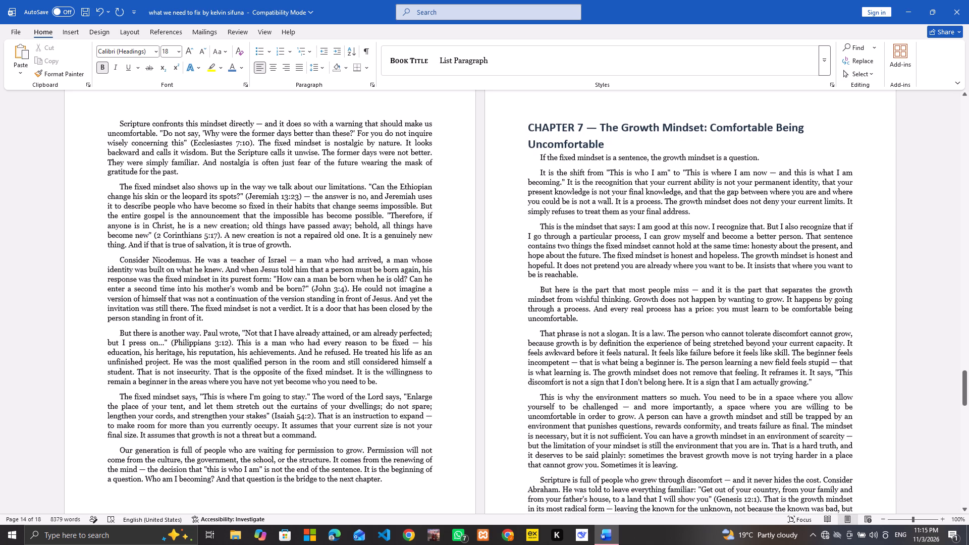
pyautogui.scroll(-4, 606, 264)
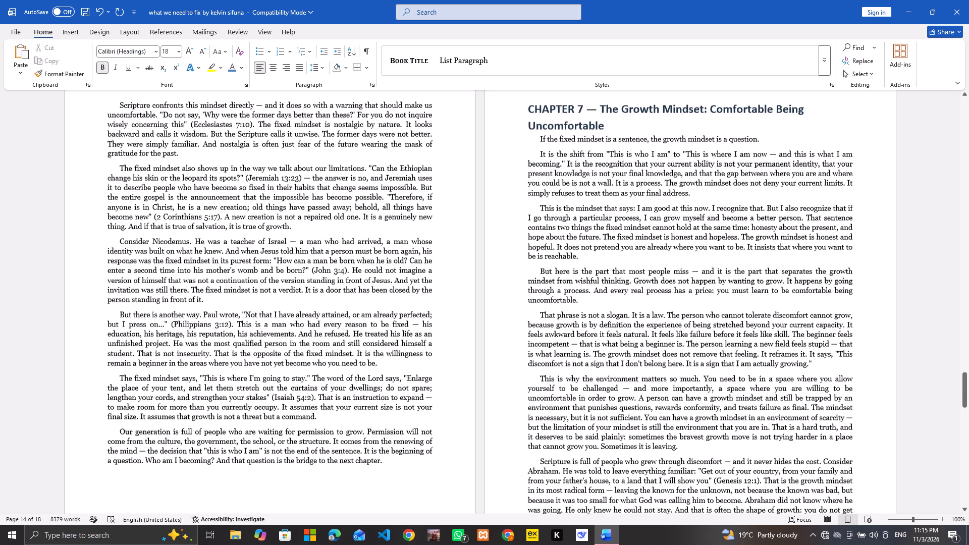
pyautogui.scroll(-3, 606, 264)
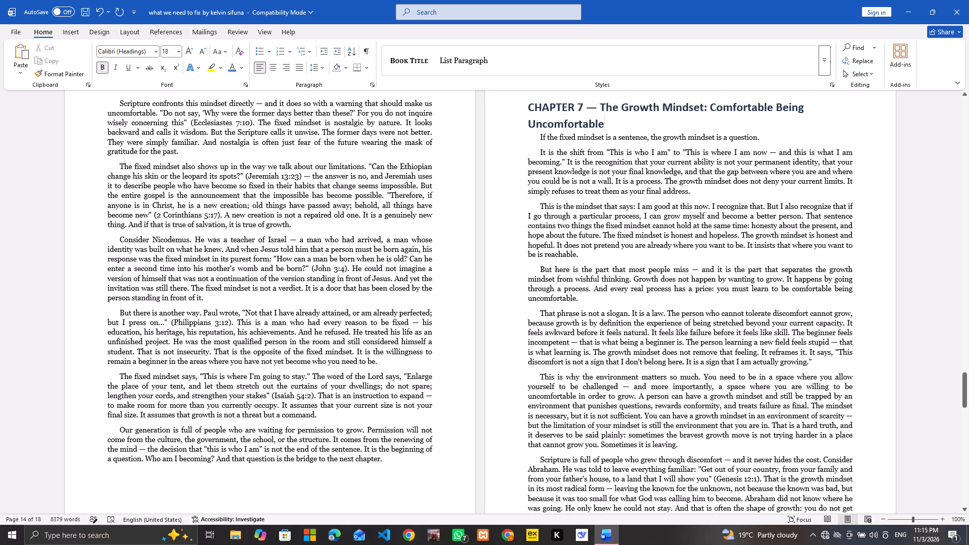
# Proofread the rest of Chapter 7 across pages 13 and 14, up to the opening of Chapter 8.
pyautogui.scroll(-7, 606, 264)
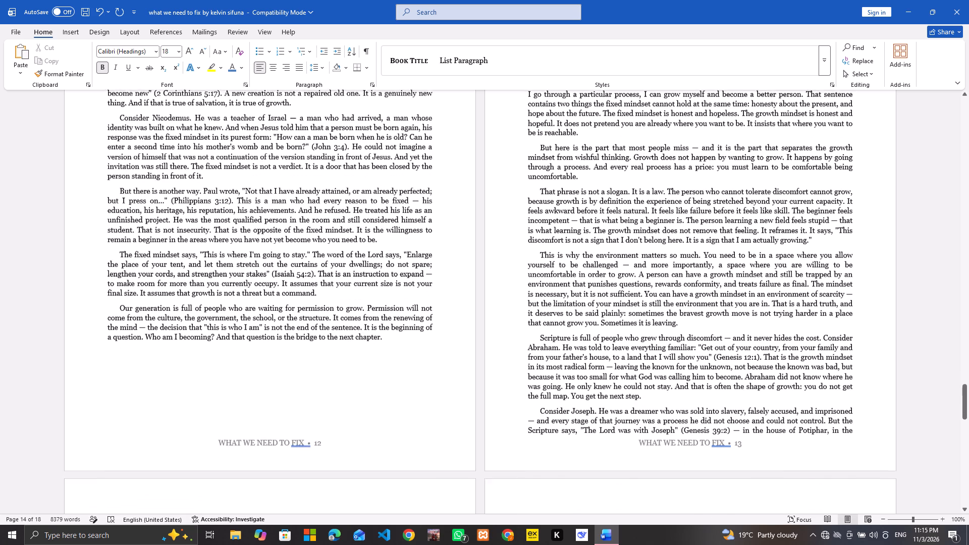
pyautogui.scroll(-7, 606, 264)
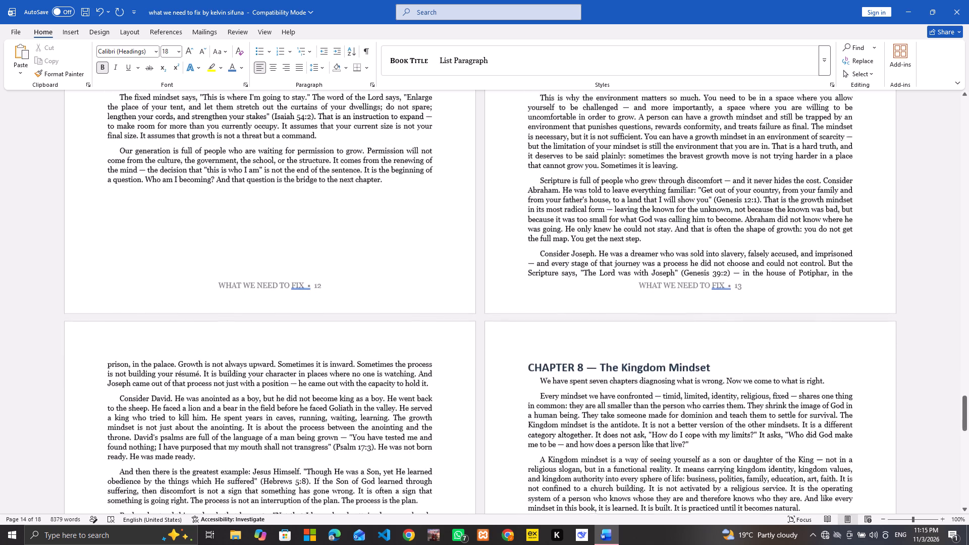
pyautogui.scroll(-3, 606, 264)
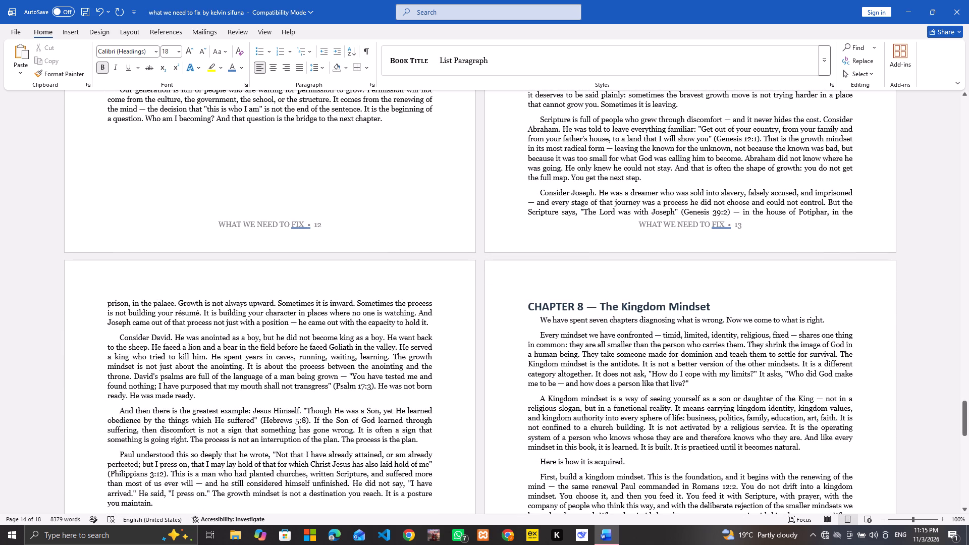
pyautogui.scroll(-5, 606, 264)
# Delete the opening line of Chapter 8, "We have spent seven chapters diagnosing what is wrong. Now we come to what is right.".
pyautogui.click(825, 322)
pyautogui.press('BackSpace')
pyautogui.press('BackSpace')
pyautogui.press('BackSpace')
pyautogui.press('BackSpace')
pyautogui.press('BackSpace')
pyautogui.press('BackSpace')
pyautogui.press('BackSpace')
pyautogui.press('BackSpace')
pyautogui.press('BackSpace')
pyautogui.press('BackSpace')
pyautogui.press('BackSpace')
pyautogui.press('BackSpace')
pyautogui.press('BackSpace')
pyautogui.press('BackSpace')
pyautogui.press('BackSpace')
pyautogui.press('BackSpace')
pyautogui.press('BackSpace')
pyautogui.press('BackSpace')
pyautogui.press('BackSpace')
pyautogui.press('BackSpace')
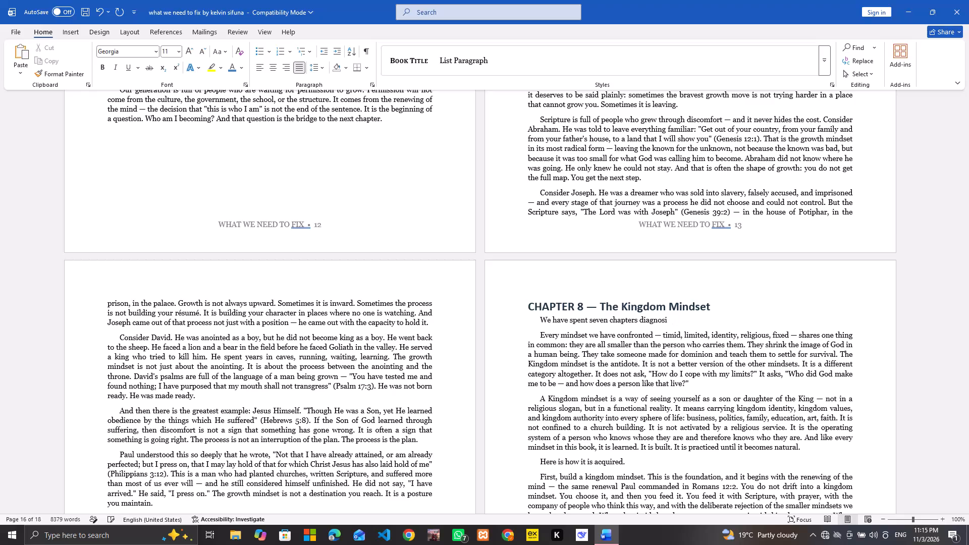
pyautogui.press('BackSpace')
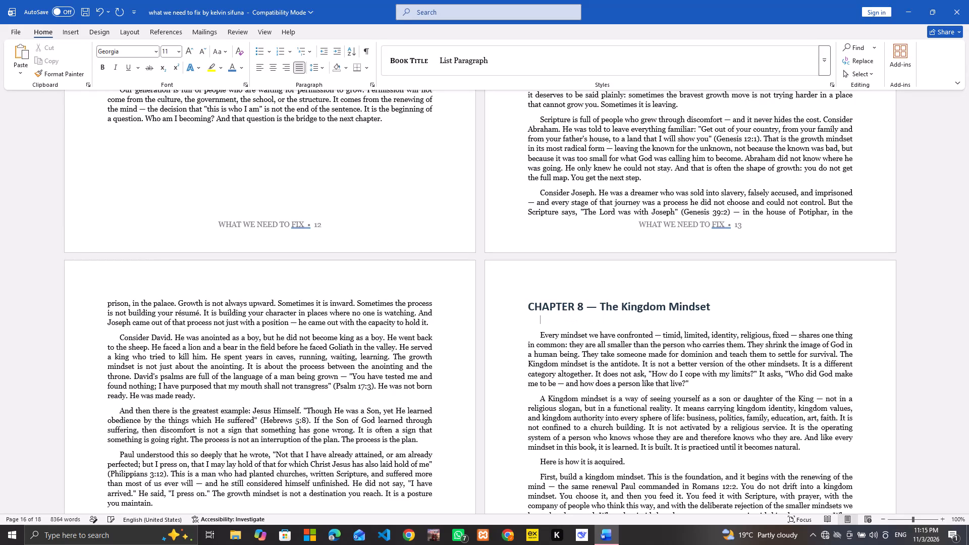
# Remove the clause "If the fixed mindset is a sentence," from the first sentence of Chapter 7.
pyautogui.scroll(4, 821, 371)
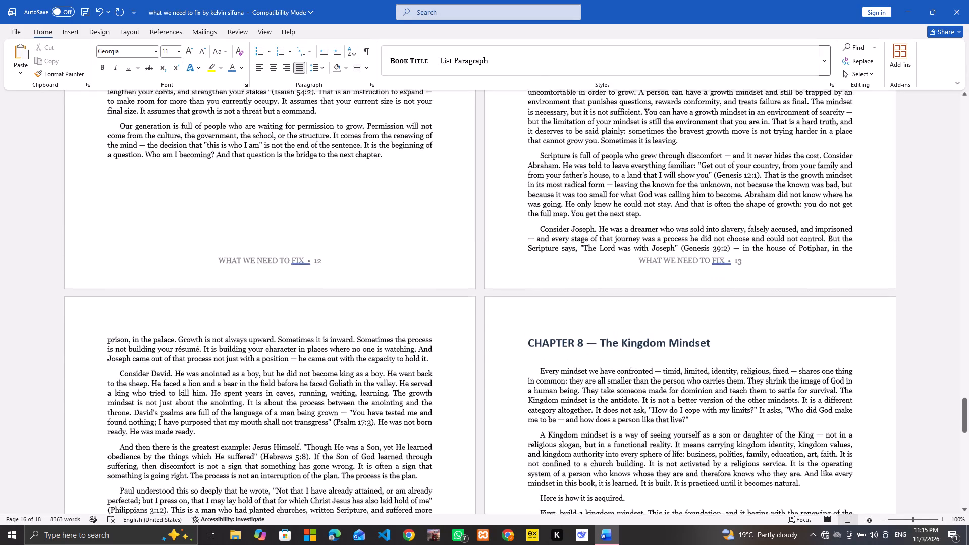
pyautogui.scroll(8, 821, 371)
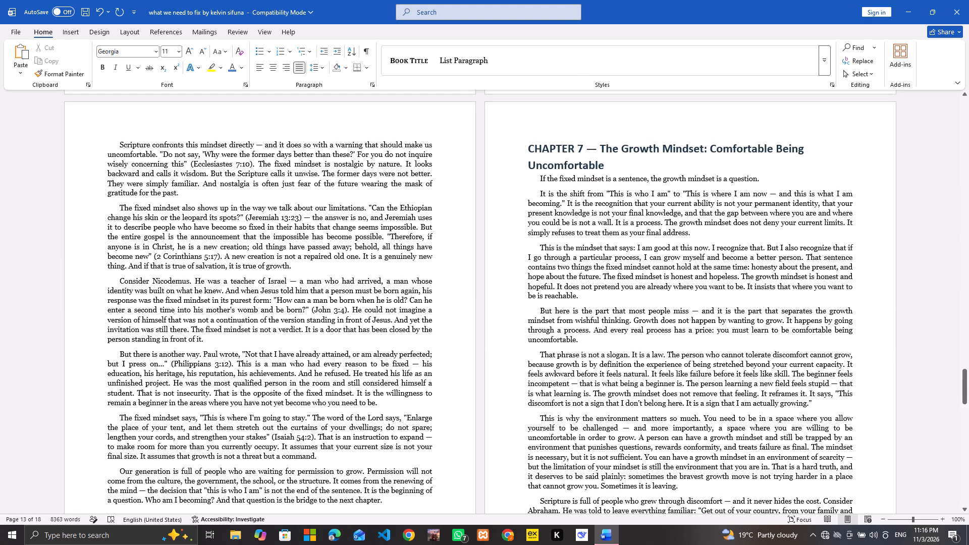
pyautogui.press('BackSpace')
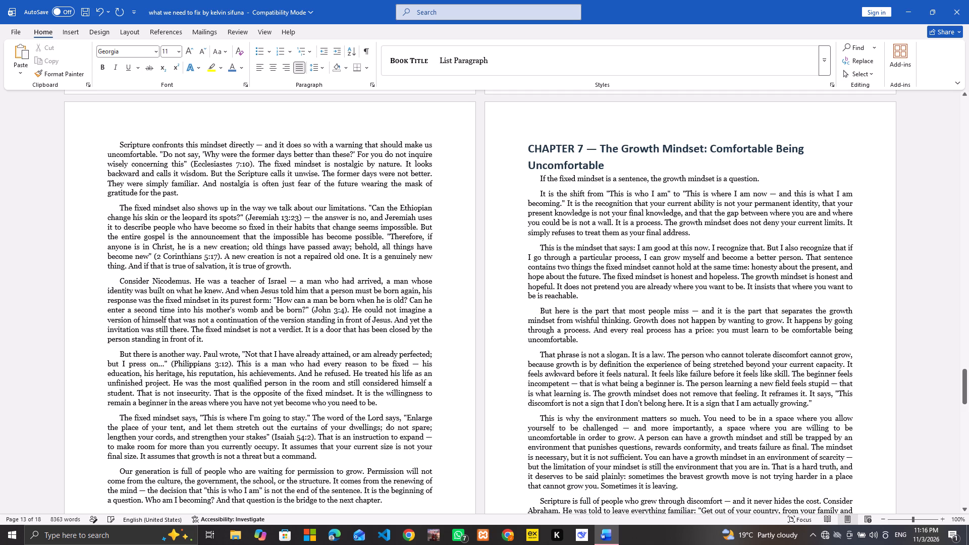
pyautogui.click(648, 179)
pyautogui.press('BackSpace')
pyautogui.press('BackSpace')
pyautogui.press('BackSpace')
pyautogui.press('BackSpace')
pyautogui.press('BackSpace')
pyautogui.press('BackSpace')
pyautogui.press('BackSpace')
pyautogui.press('BackSpace')
pyautogui.press('BackSpace')
pyautogui.press('BackSpace')
pyautogui.press('BackSpace')
pyautogui.press('BackSpace')
pyautogui.press('BackSpace')
pyautogui.press('BackSpace')
pyautogui.press('BackSpace')
pyautogui.press('BackSpace')
pyautogui.press('BackSpace')
pyautogui.press('BackSpace')
pyautogui.press('BackSpace')
pyautogui.press('BackSpace')
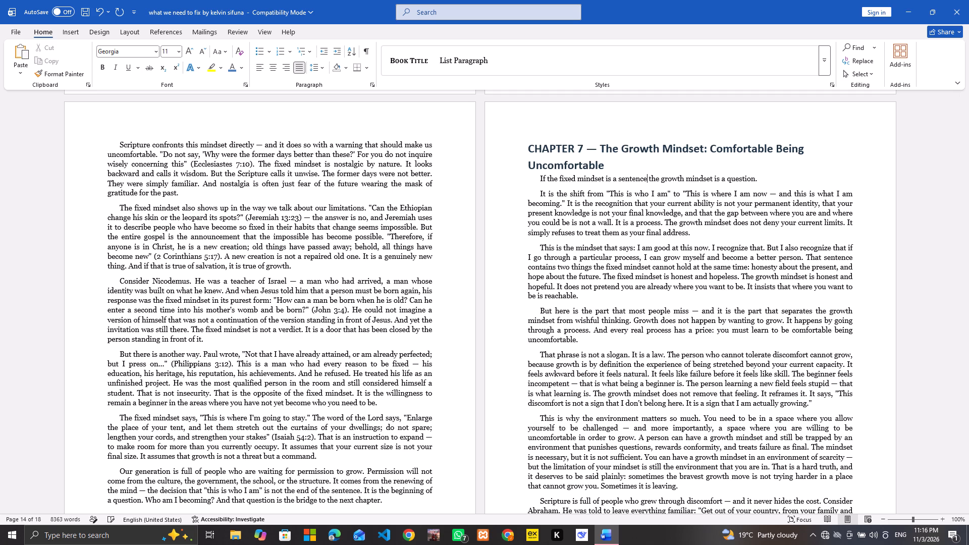
pyautogui.press('BackSpace')
pyautogui.press('BackSpace')
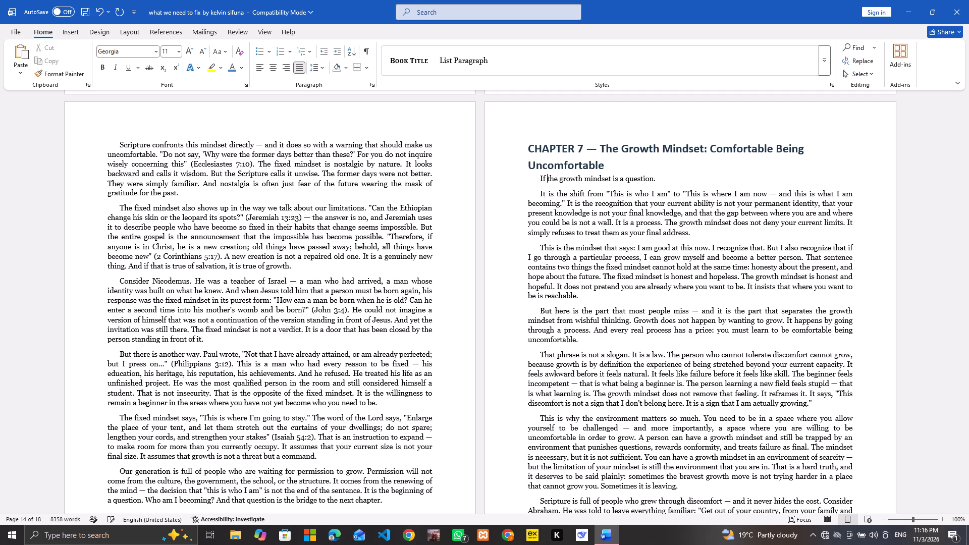
pyautogui.press('BackSpace')
pyautogui.press('BackSpace')
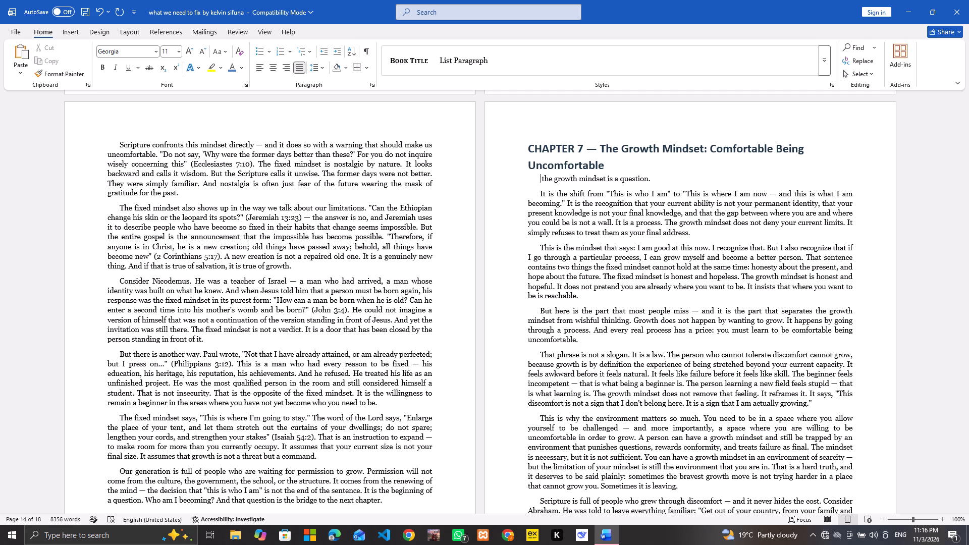
# Capitalise the first word of Chapter 7's opening sentence so it reads "The growth mindset is a question.".
pyautogui.click(551, 178)
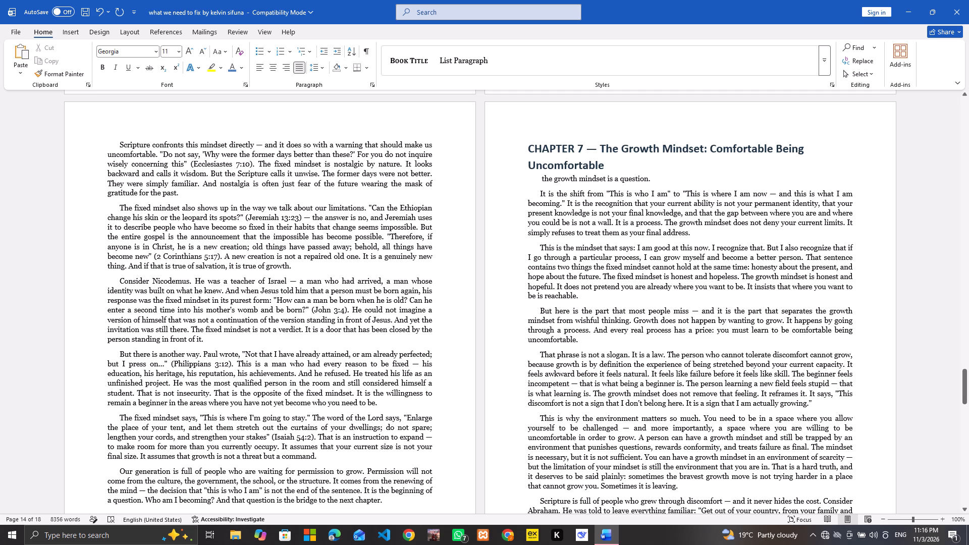
pyautogui.press('BackSpace')
pyautogui.press('BackSpace')
pyautogui.press('BackSpace')
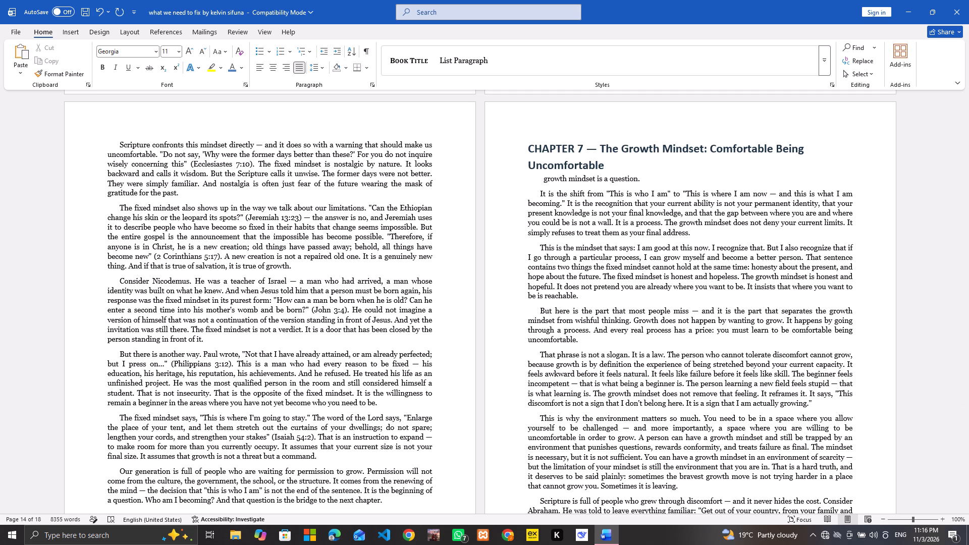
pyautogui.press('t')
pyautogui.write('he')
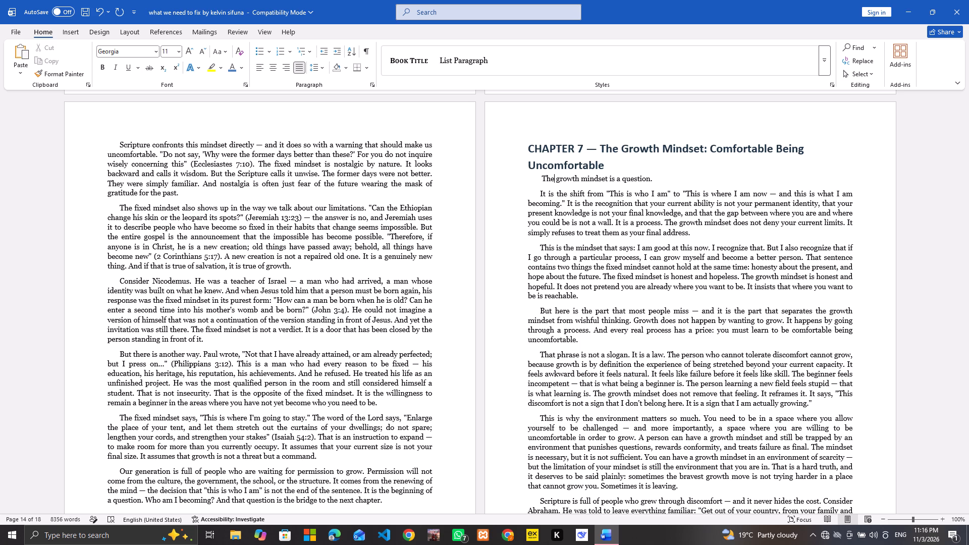
# Proofread the Chapter 7 text running from page 13 to page 14 and the opening paragraphs of Chapter 8.
pyautogui.scroll(-10, 551, 178)
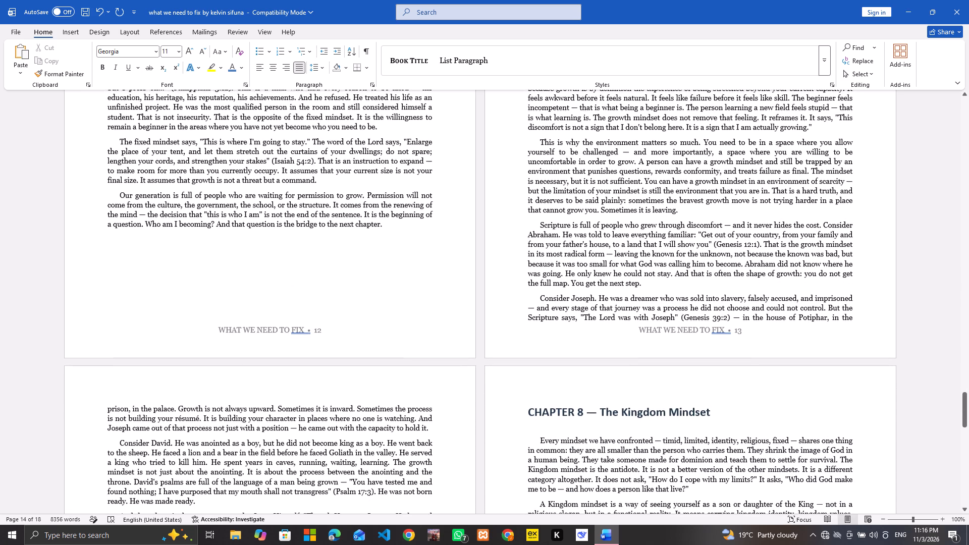
pyautogui.scroll(-2, 551, 178)
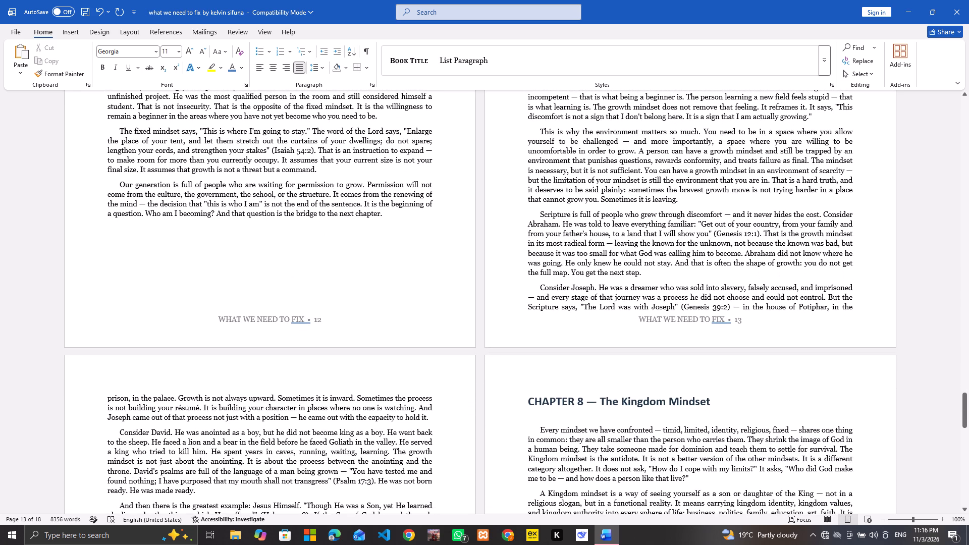
pyautogui.scroll(-4, 551, 178)
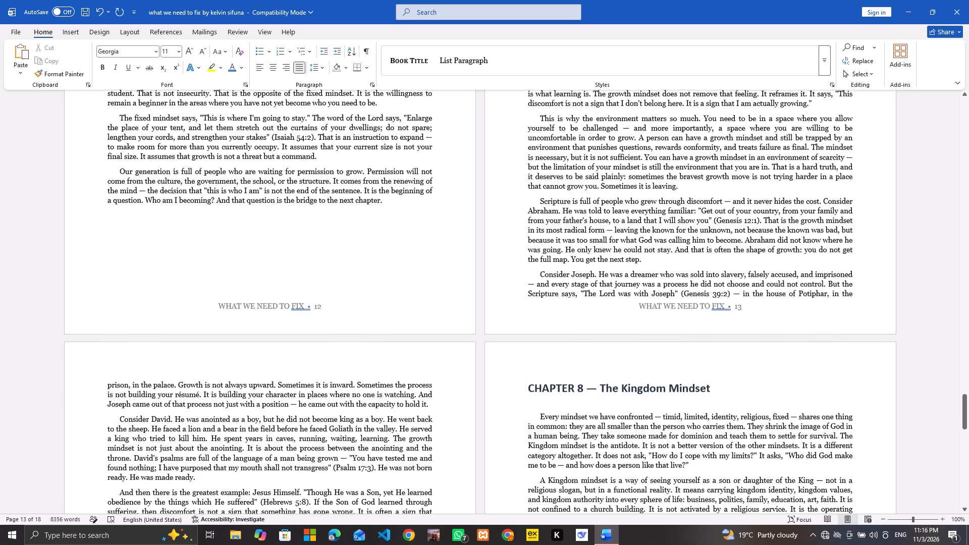
pyautogui.scroll(-4, 551, 178)
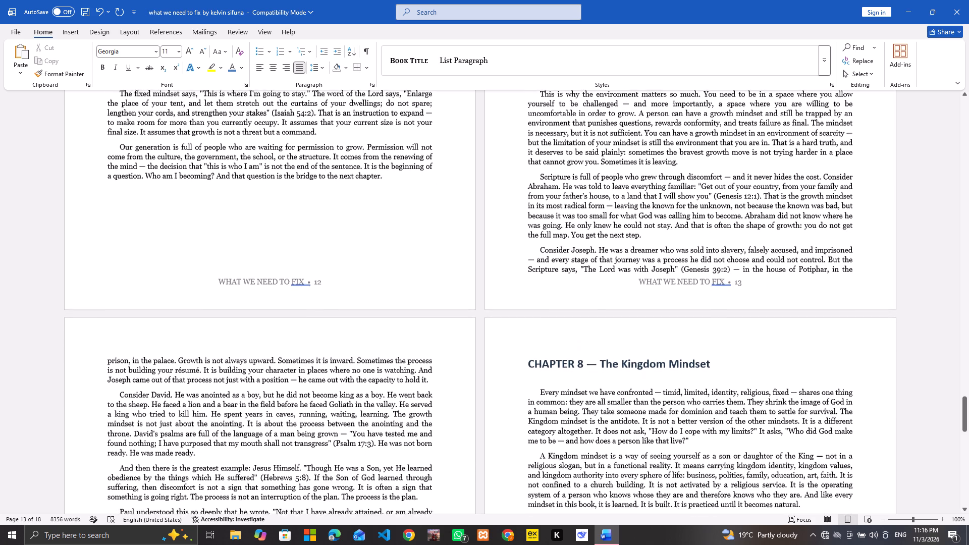
pyautogui.scroll(-5, 551, 178)
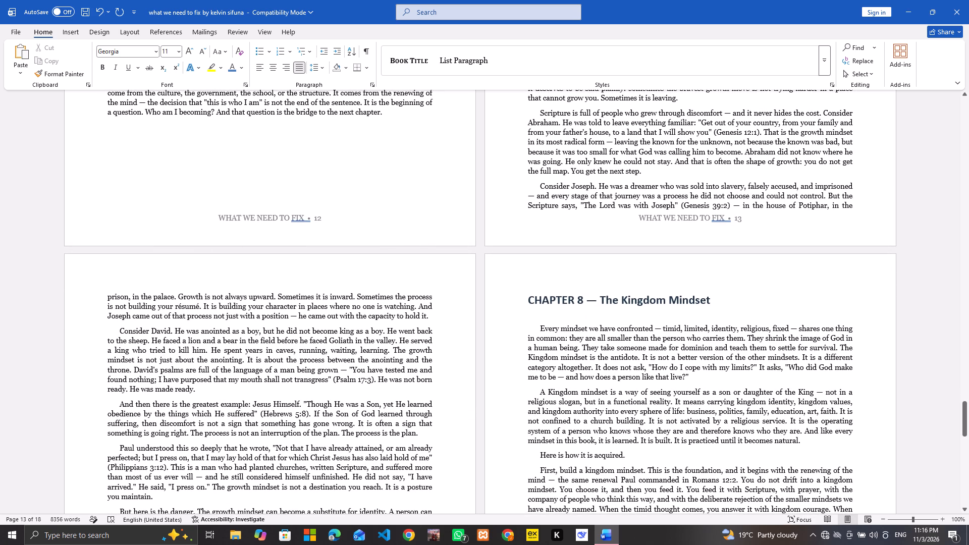
pyautogui.scroll(-4, 551, 178)
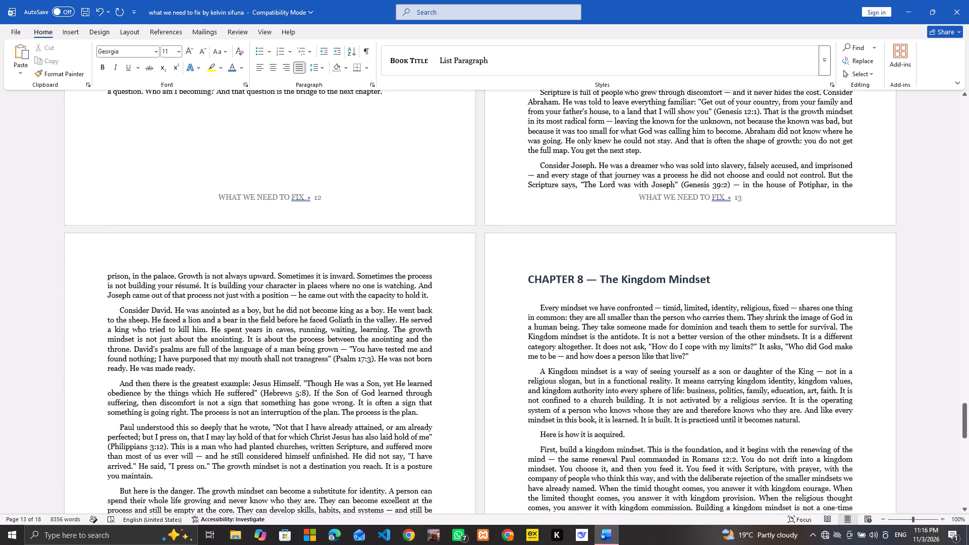
pyautogui.scroll(-2, 551, 178)
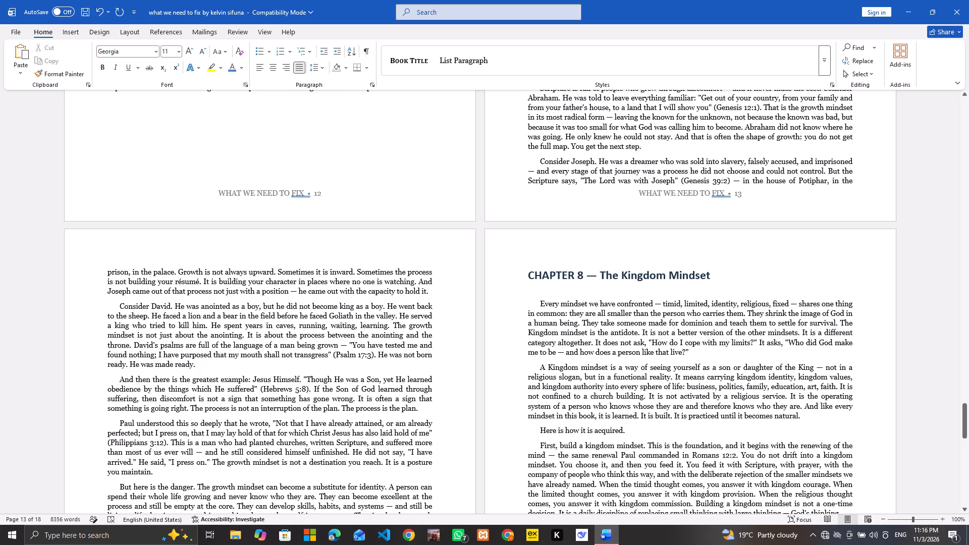
pyautogui.scroll(-4, 551, 178)
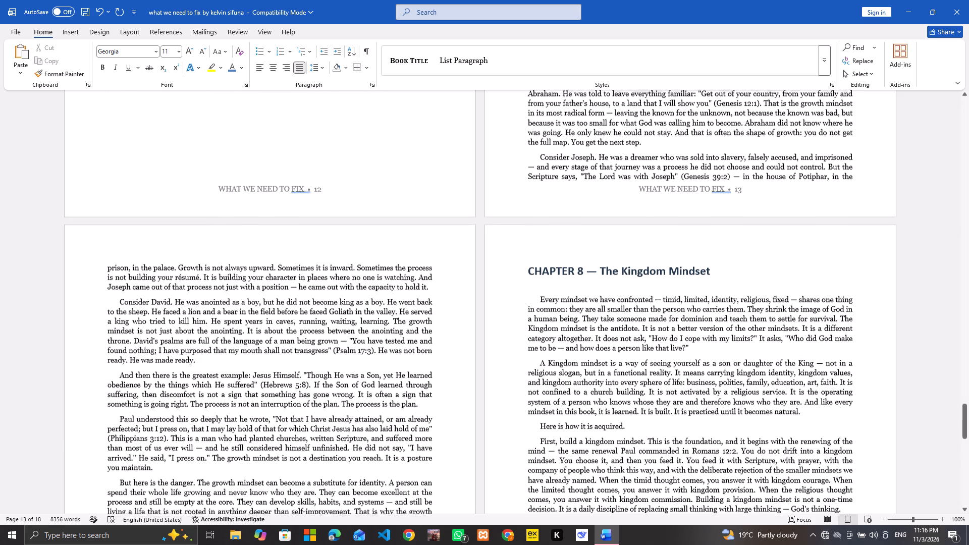
pyautogui.scroll(-3, 551, 178)
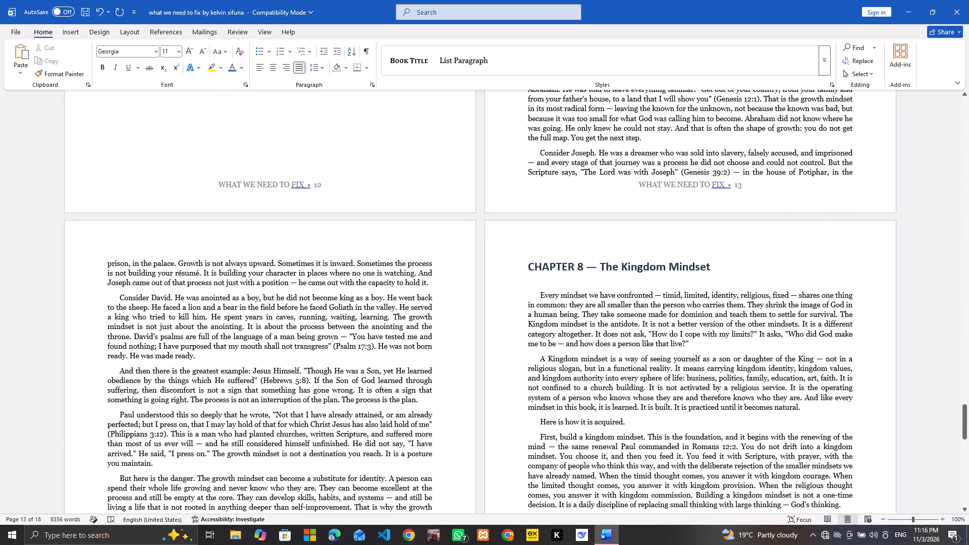
pyautogui.scroll(-2, 551, 178)
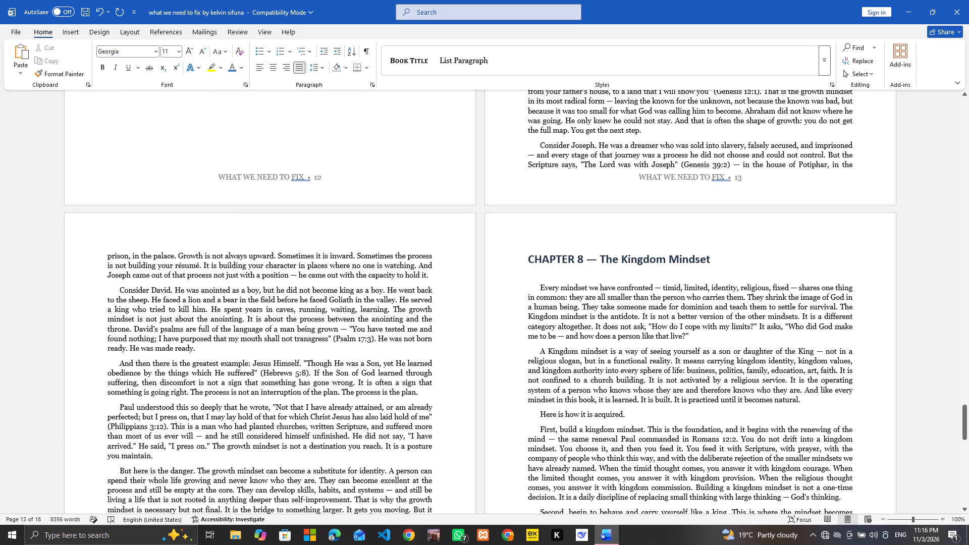
# Proofread the end of Chapter 7 on page 14 and the numbered points of Chapter 8 on page 15.
pyautogui.scroll(-3, 551, 178)
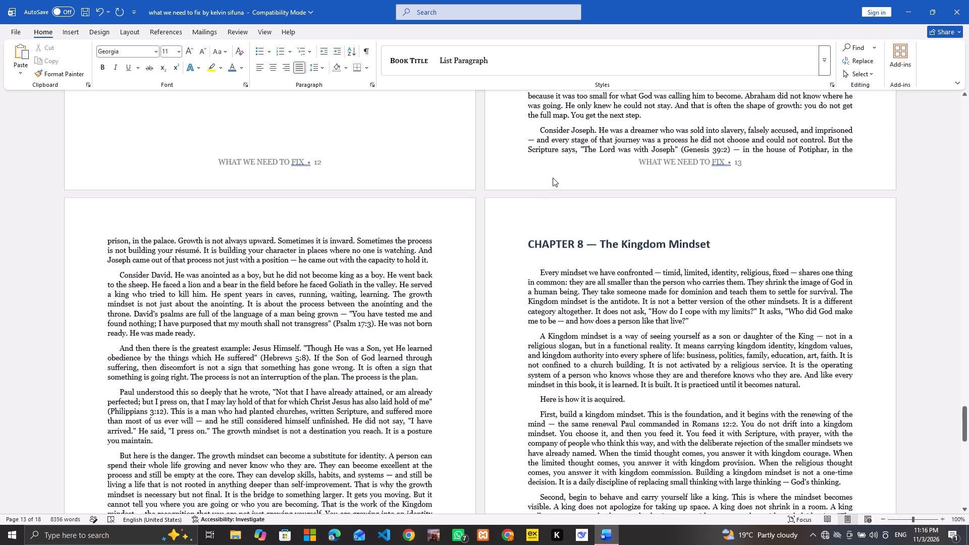
pyautogui.scroll(-2, 553, 178)
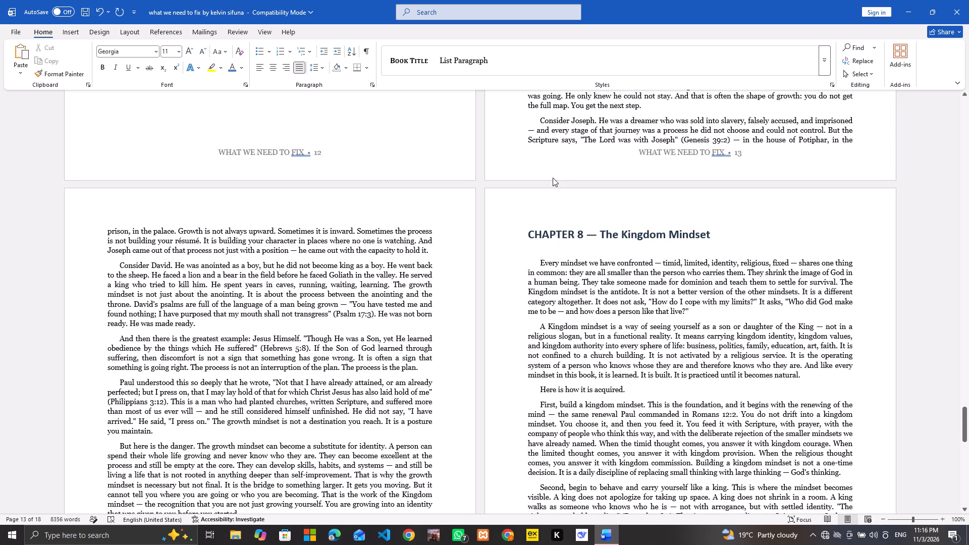
pyautogui.scroll(-2, 553, 178)
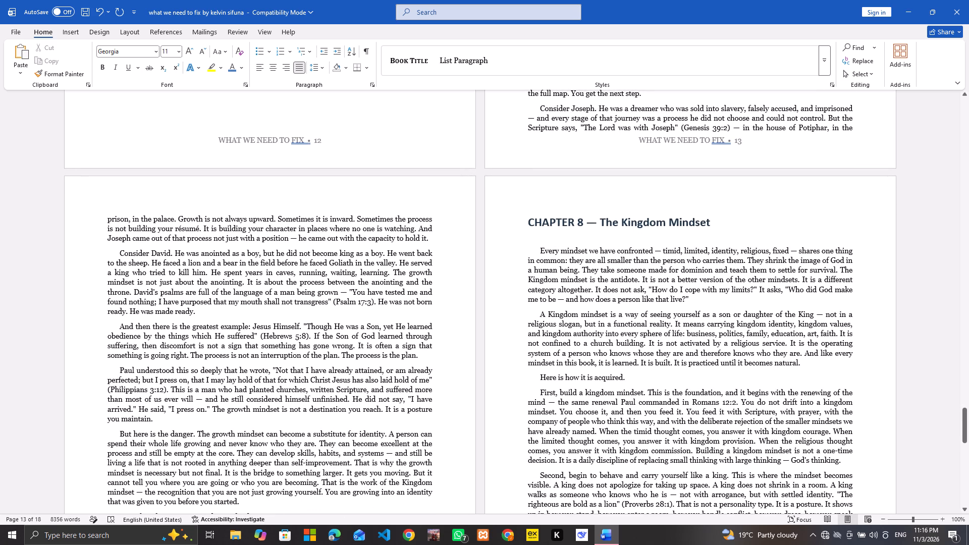
pyautogui.scroll(-2, 553, 178)
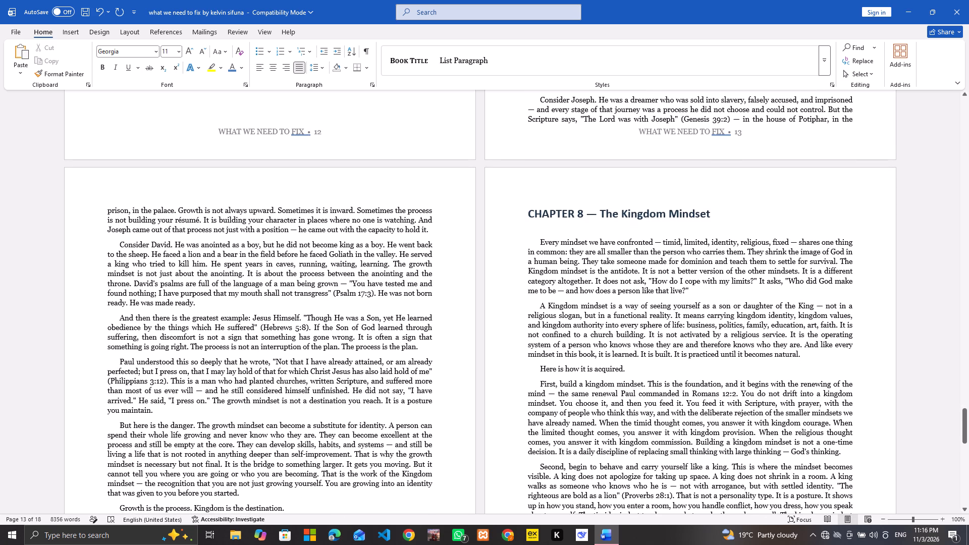
pyautogui.scroll(-2, 553, 178)
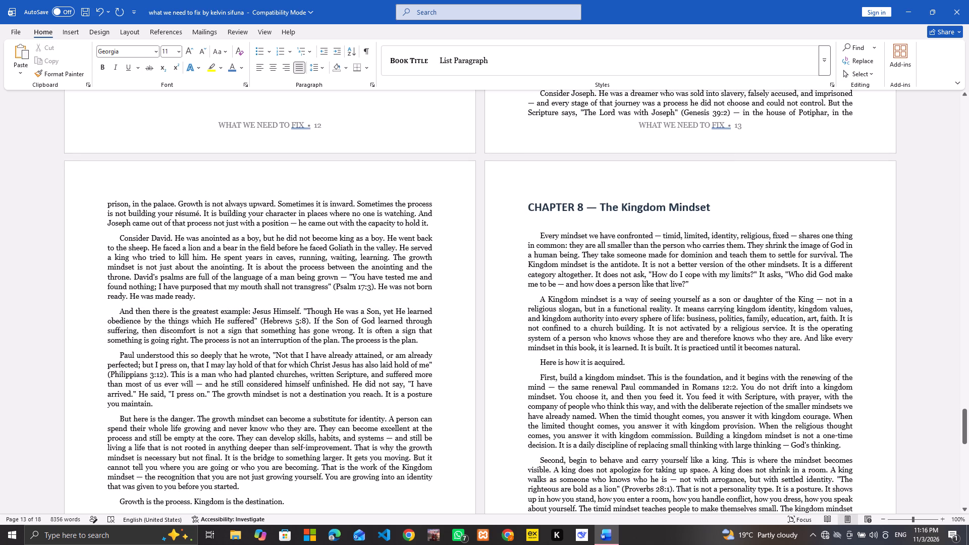
pyautogui.scroll(-2, 553, 178)
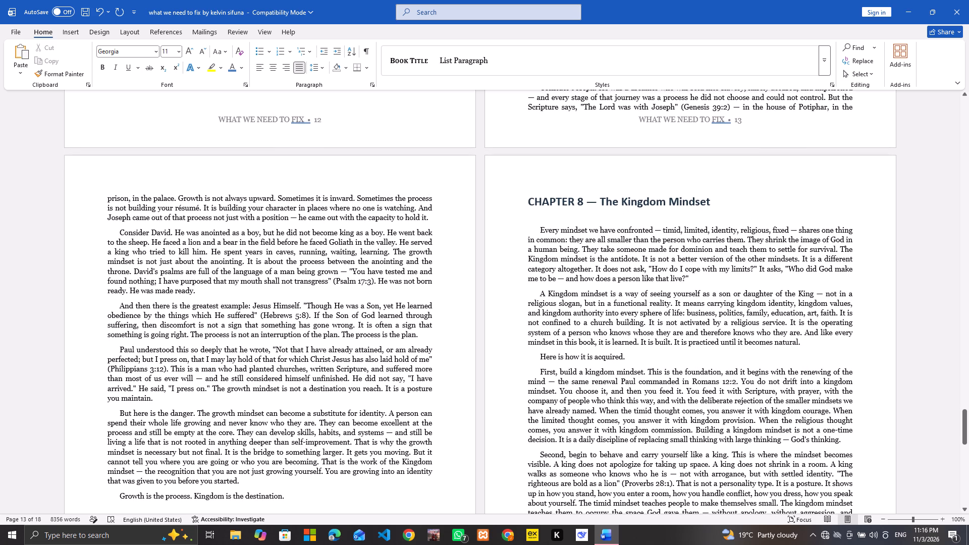
pyautogui.scroll(-4, 553, 178)
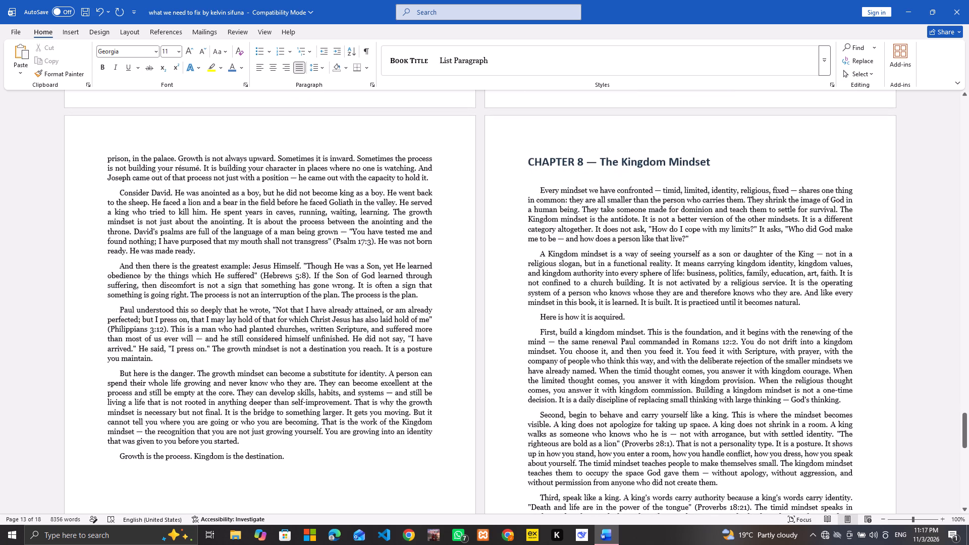
pyautogui.scroll(-2, 553, 178)
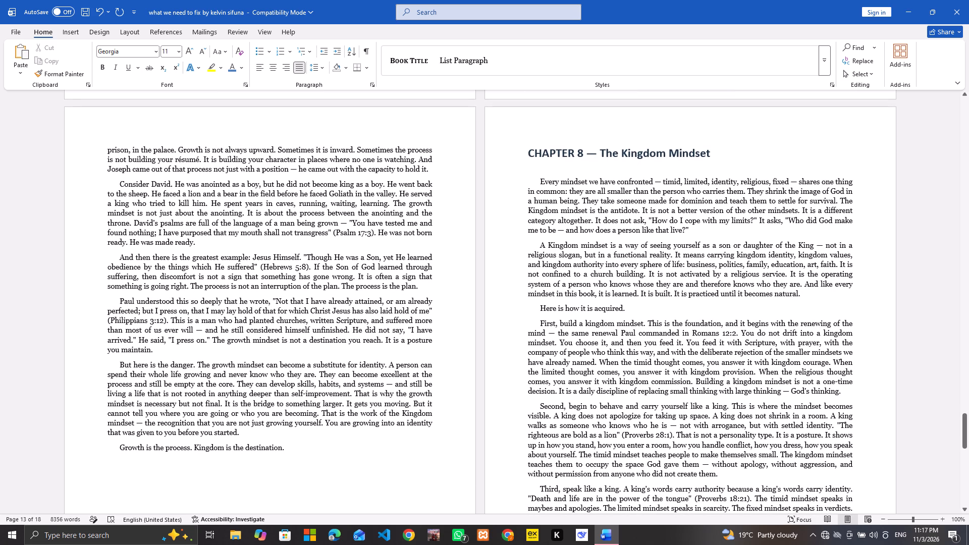
pyautogui.scroll(-4, 553, 178)
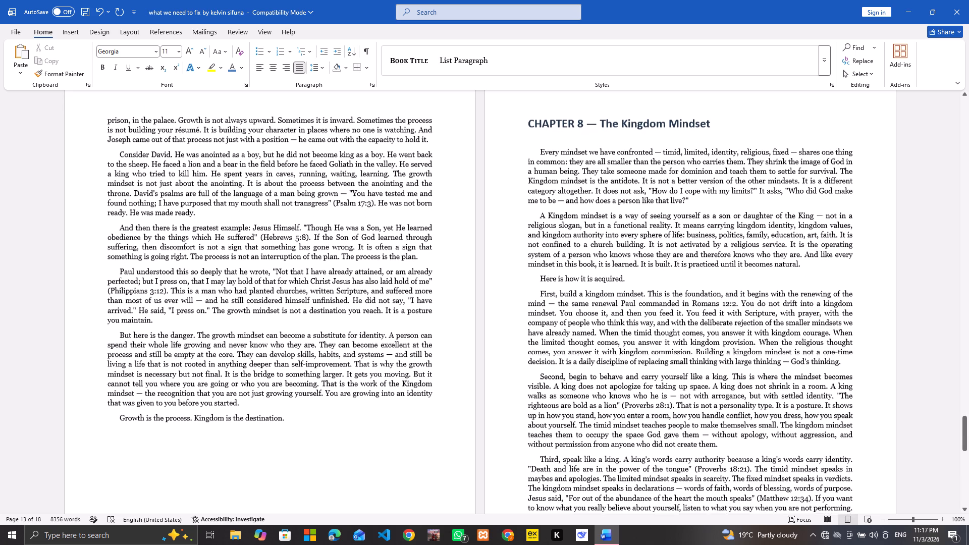
pyautogui.scroll(-7, 553, 178)
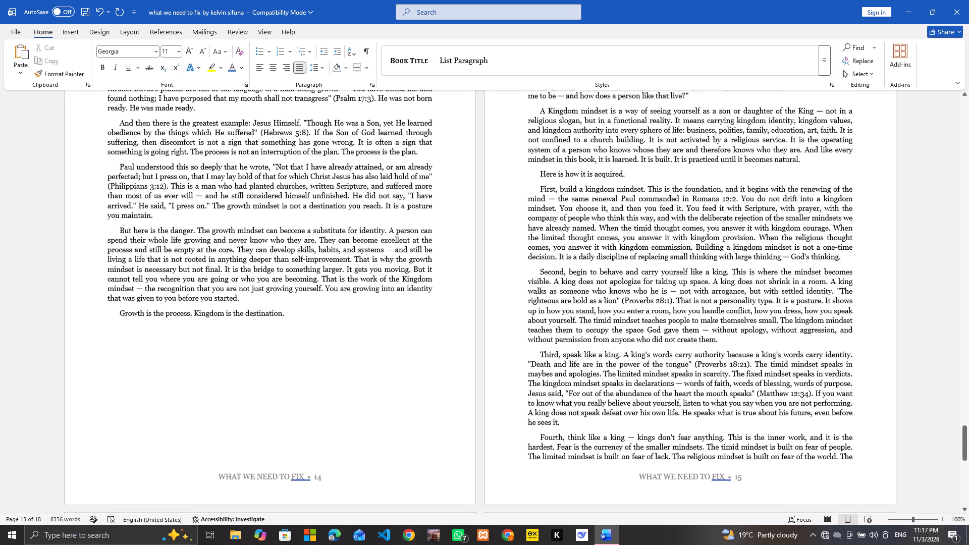
pyautogui.scroll(-3, 553, 178)
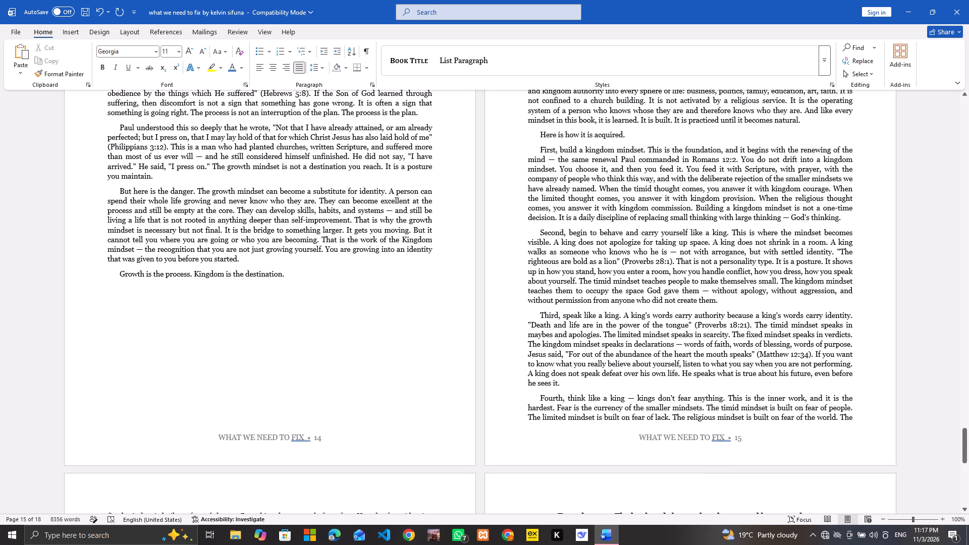
# Proofread Chapter 8's third and fourth points on page 15, their continuation on page 16 and the closing line on page 17.
pyautogui.scroll(-6, 553, 178)
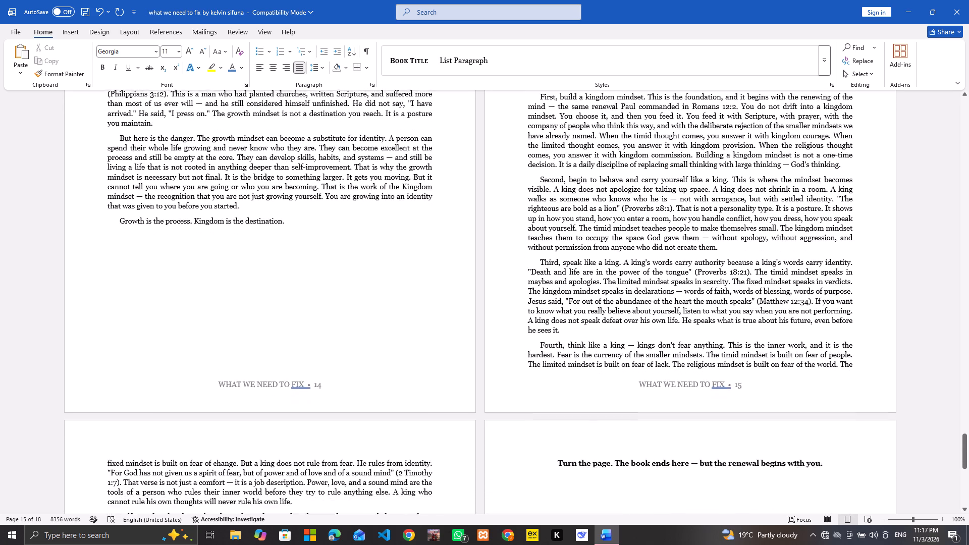
pyautogui.scroll(-5, 553, 178)
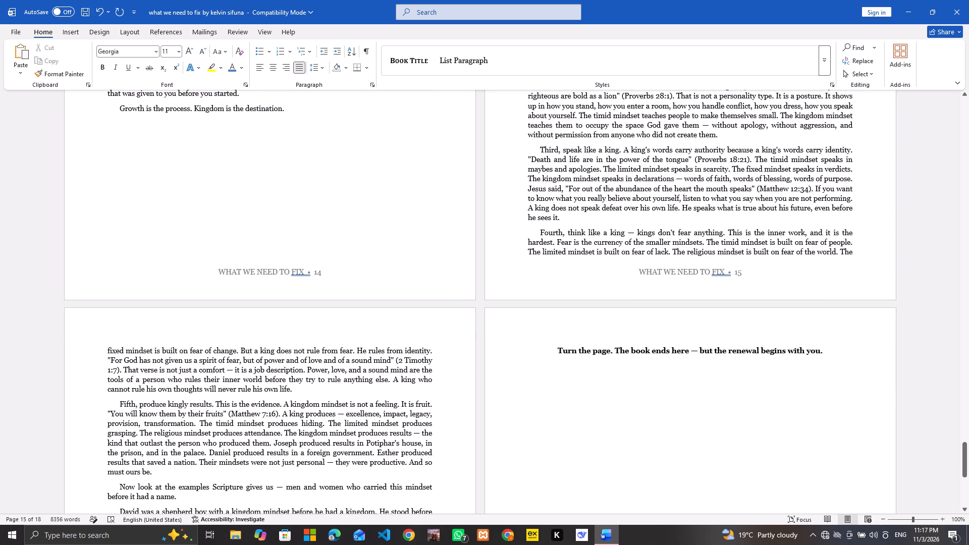
pyautogui.scroll(-2, 553, 178)
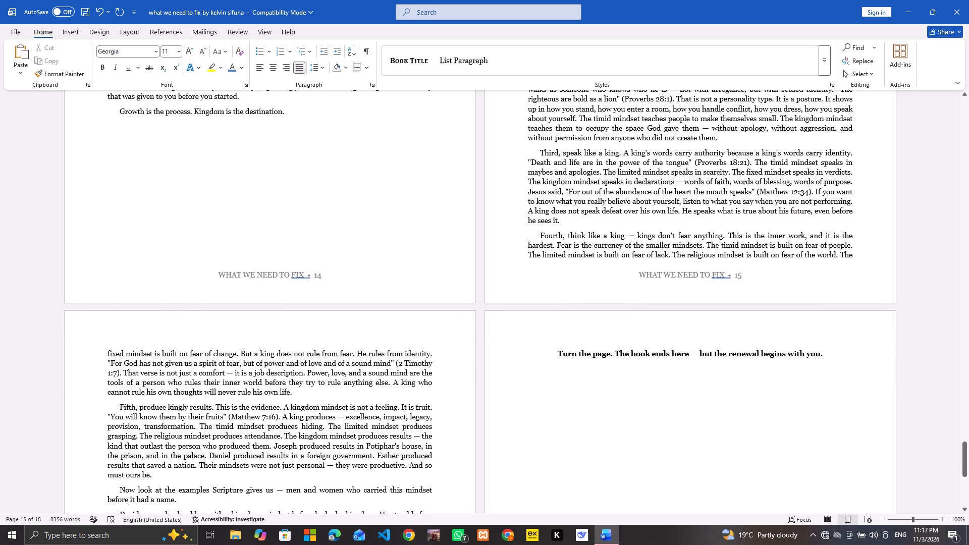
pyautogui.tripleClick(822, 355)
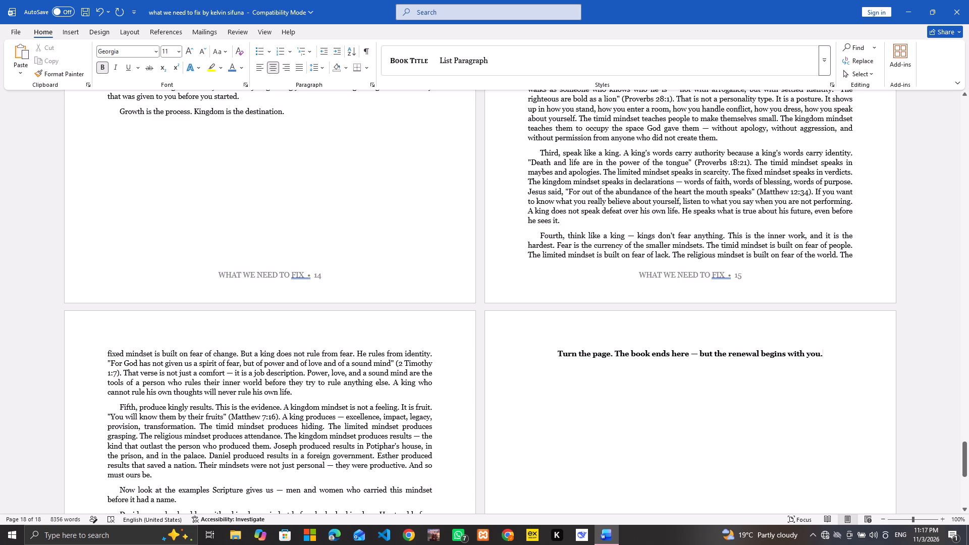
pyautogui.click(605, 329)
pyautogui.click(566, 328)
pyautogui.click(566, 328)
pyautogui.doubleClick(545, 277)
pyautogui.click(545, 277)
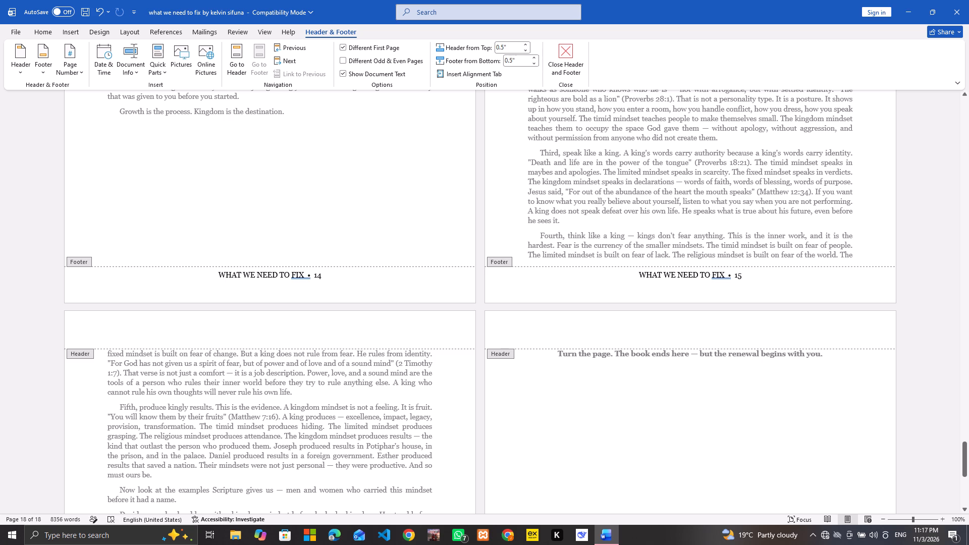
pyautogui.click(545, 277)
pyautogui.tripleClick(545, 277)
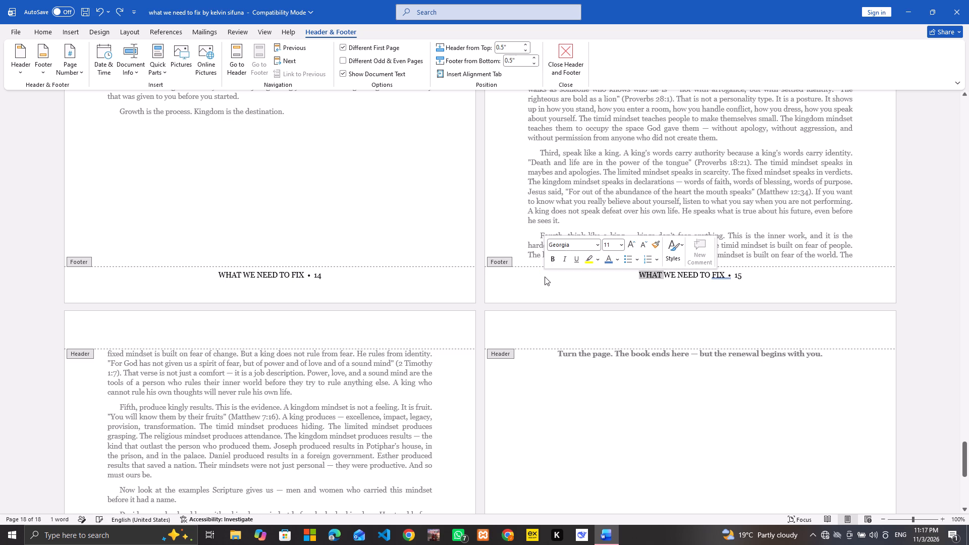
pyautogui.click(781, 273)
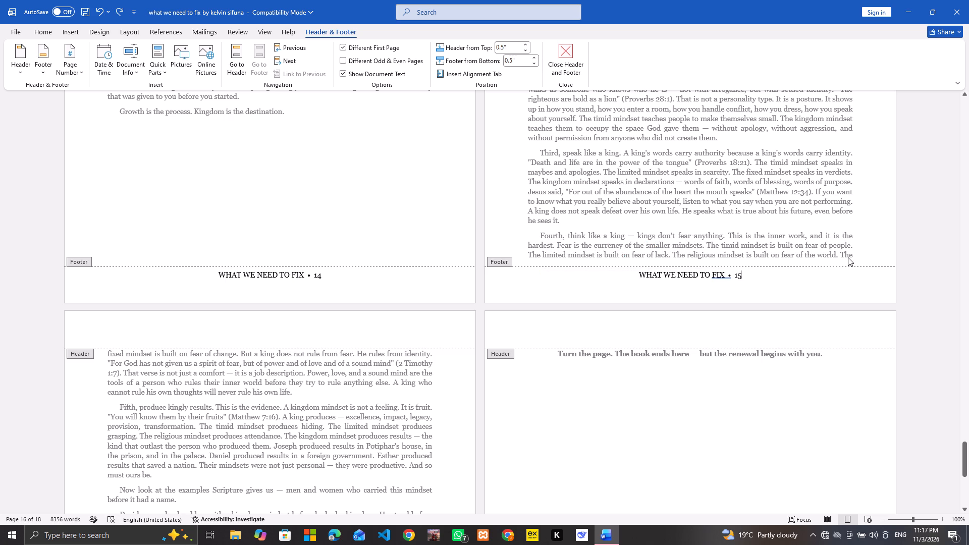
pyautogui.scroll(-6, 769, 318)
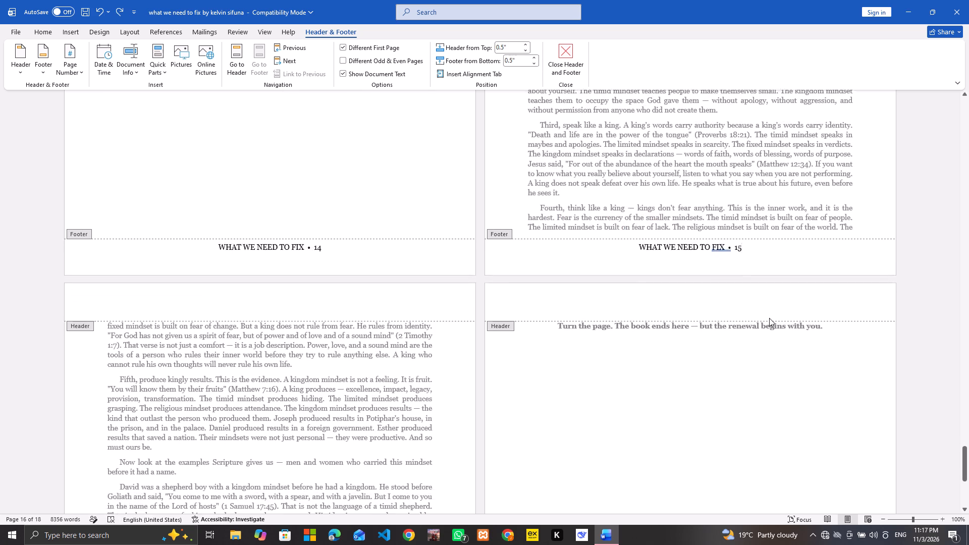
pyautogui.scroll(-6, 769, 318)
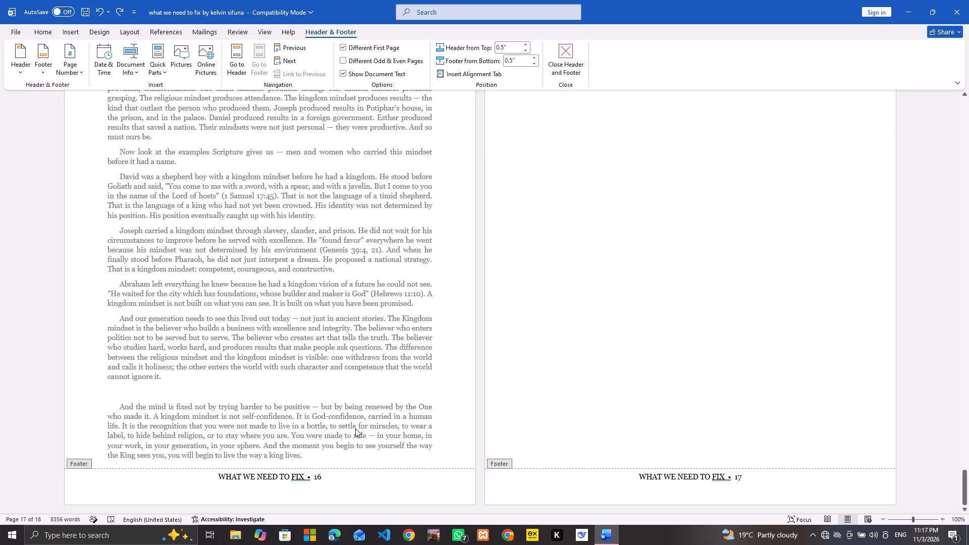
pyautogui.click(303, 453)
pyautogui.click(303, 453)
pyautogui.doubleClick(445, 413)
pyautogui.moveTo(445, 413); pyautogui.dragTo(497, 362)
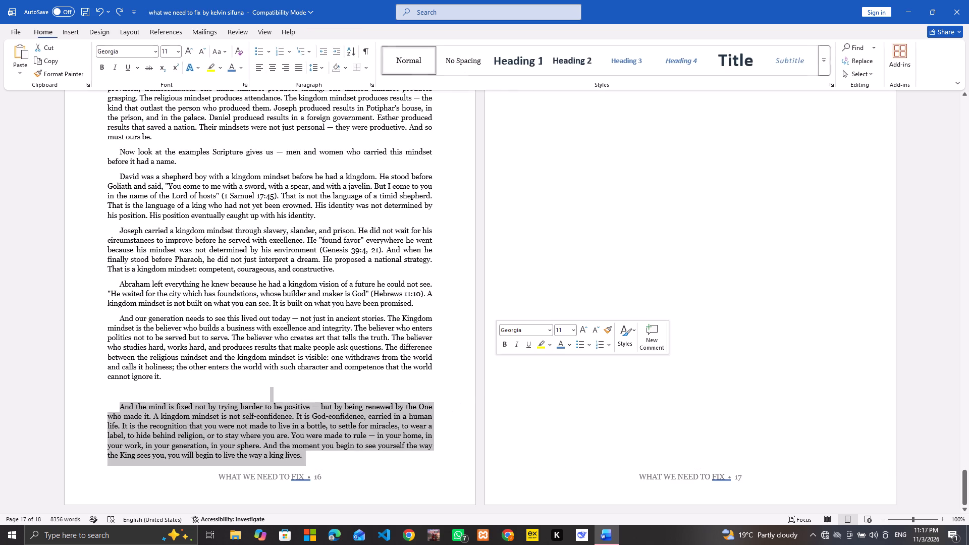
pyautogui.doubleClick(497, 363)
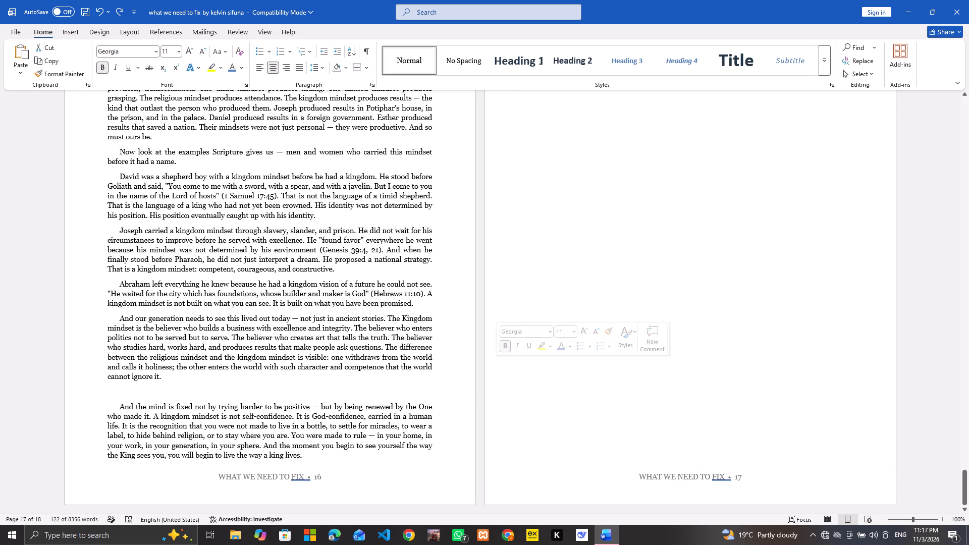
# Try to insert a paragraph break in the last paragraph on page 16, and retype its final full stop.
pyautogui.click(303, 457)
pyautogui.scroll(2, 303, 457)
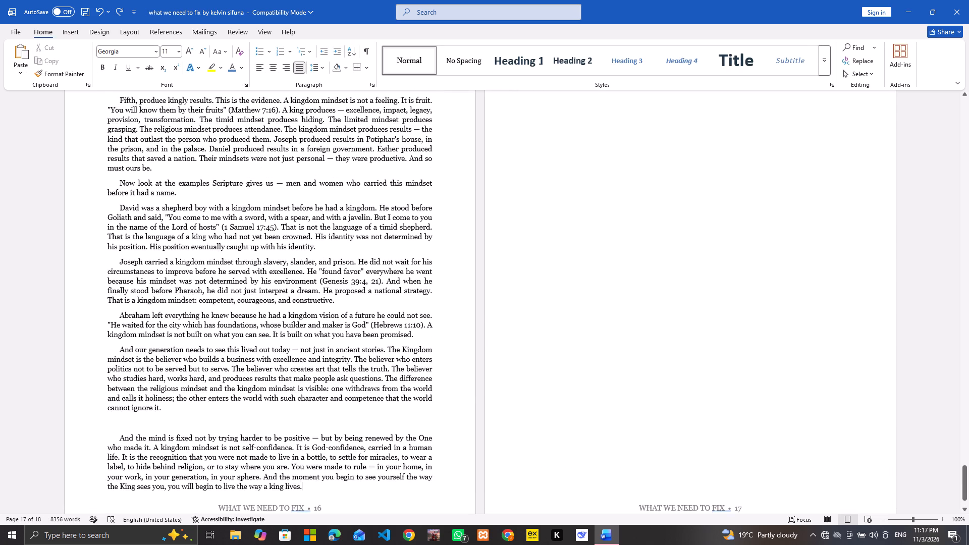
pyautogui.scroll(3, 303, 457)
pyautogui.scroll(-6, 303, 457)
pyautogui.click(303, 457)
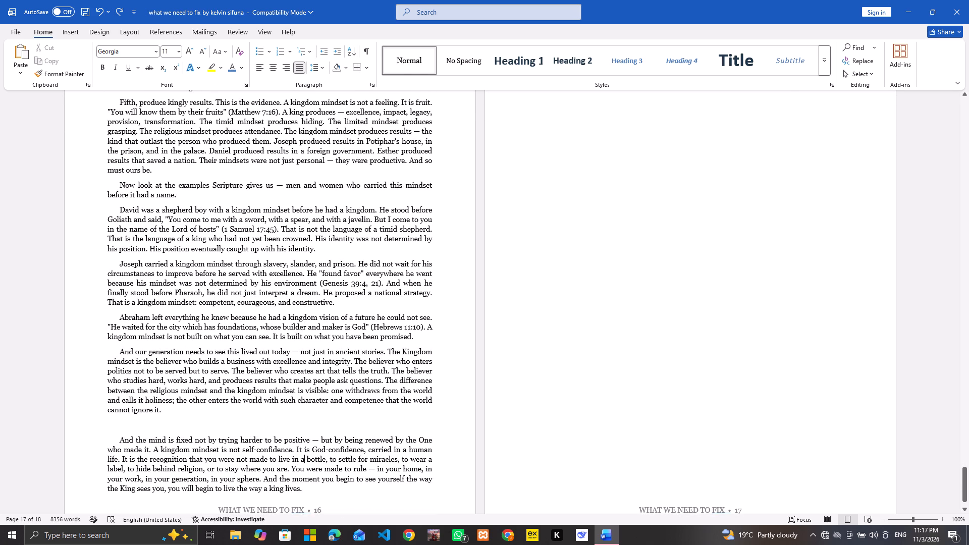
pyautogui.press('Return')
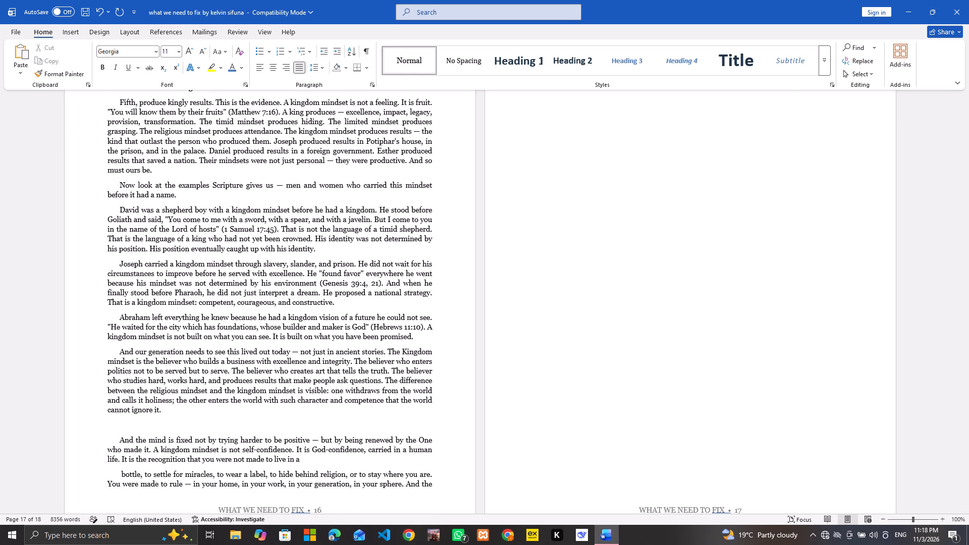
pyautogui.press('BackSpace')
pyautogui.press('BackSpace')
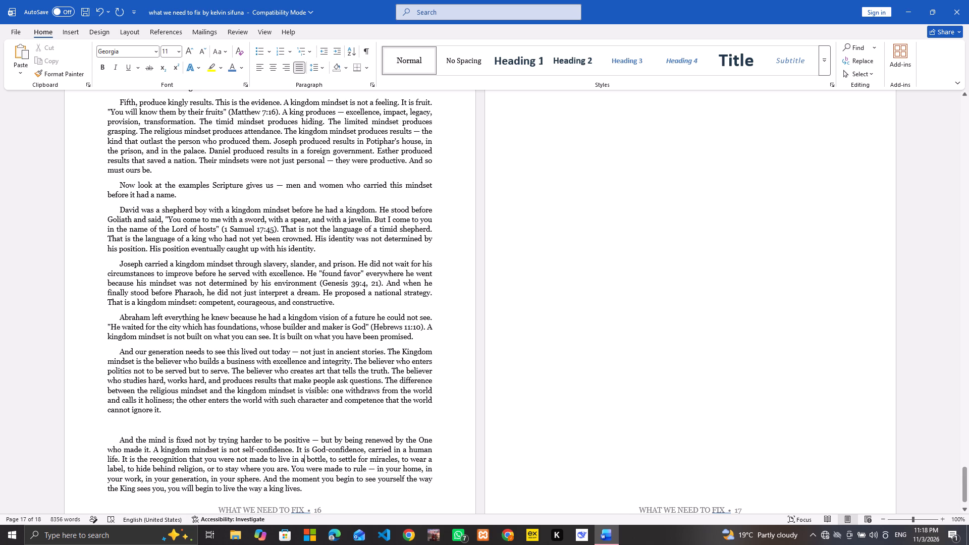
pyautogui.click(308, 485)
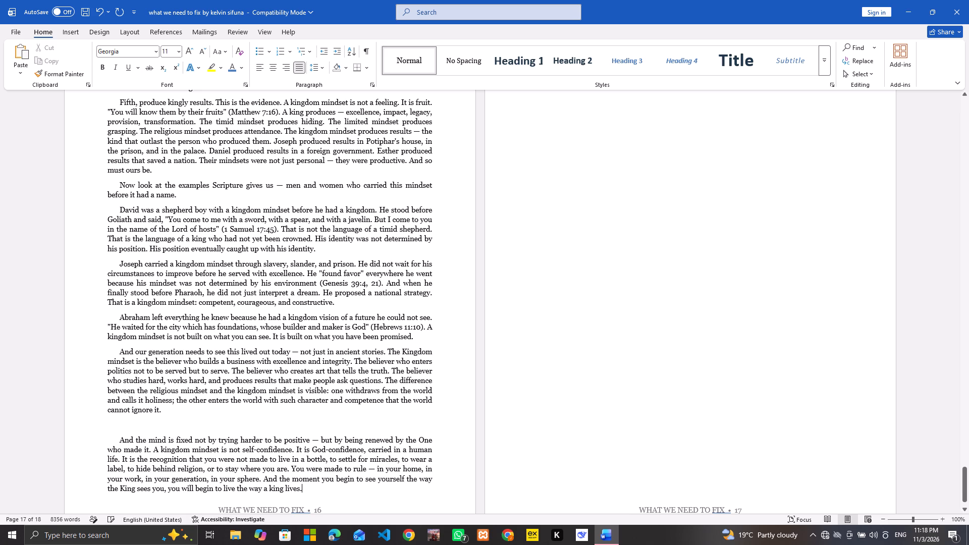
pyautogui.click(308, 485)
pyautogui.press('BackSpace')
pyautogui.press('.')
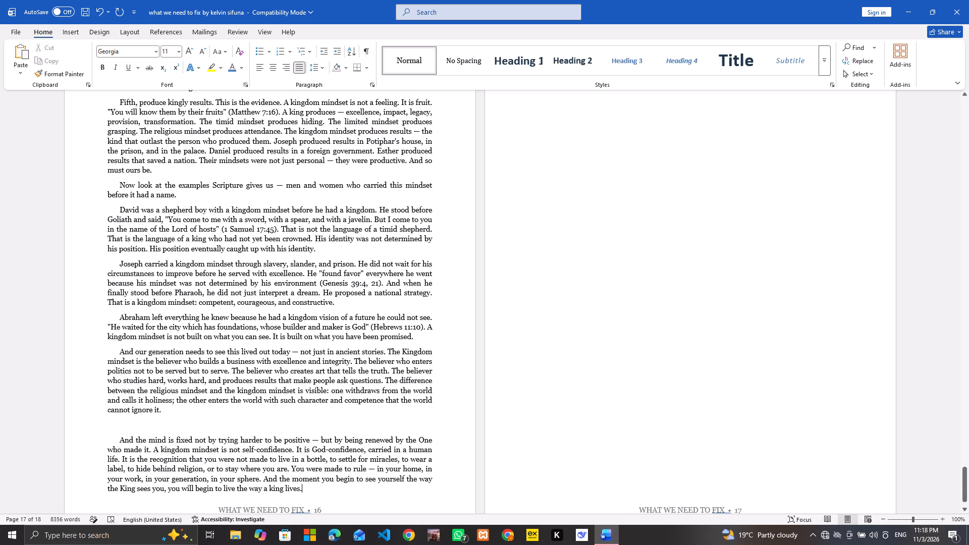
# Start a new paragraph after page 16's last paragraph and open a single-quoted quotation with "WHEN A FLOWER HAS A PROPBLEM,".
pyautogui.click(303, 488)
pyautogui.press('Return')
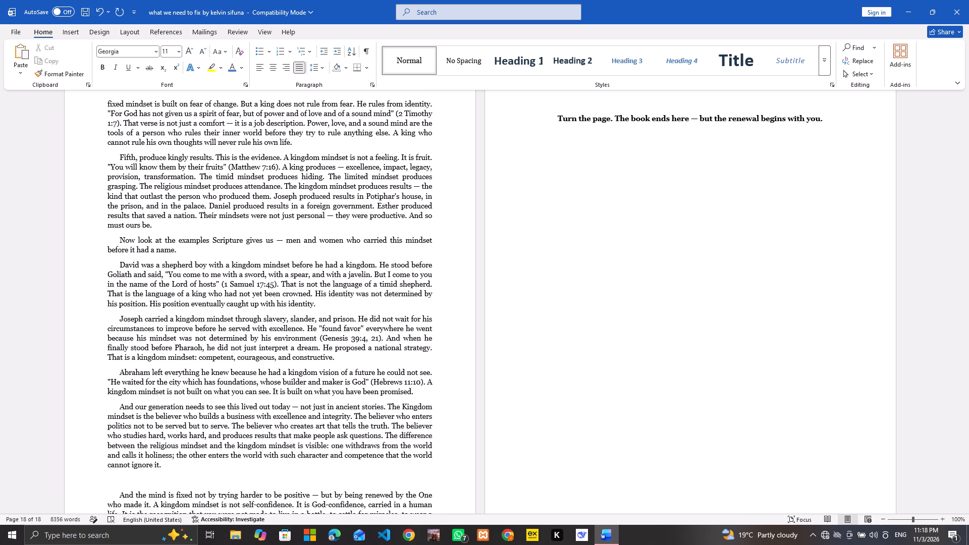
pyautogui.press("'")
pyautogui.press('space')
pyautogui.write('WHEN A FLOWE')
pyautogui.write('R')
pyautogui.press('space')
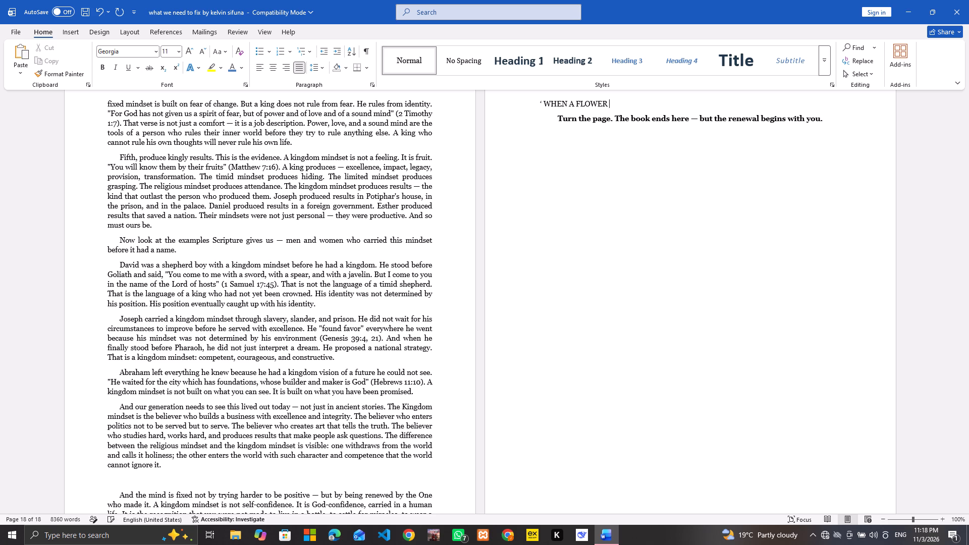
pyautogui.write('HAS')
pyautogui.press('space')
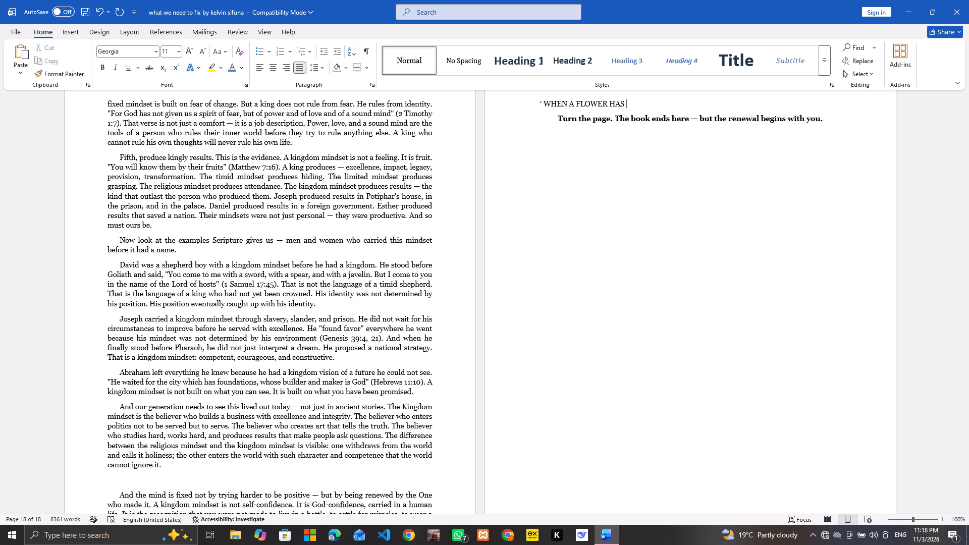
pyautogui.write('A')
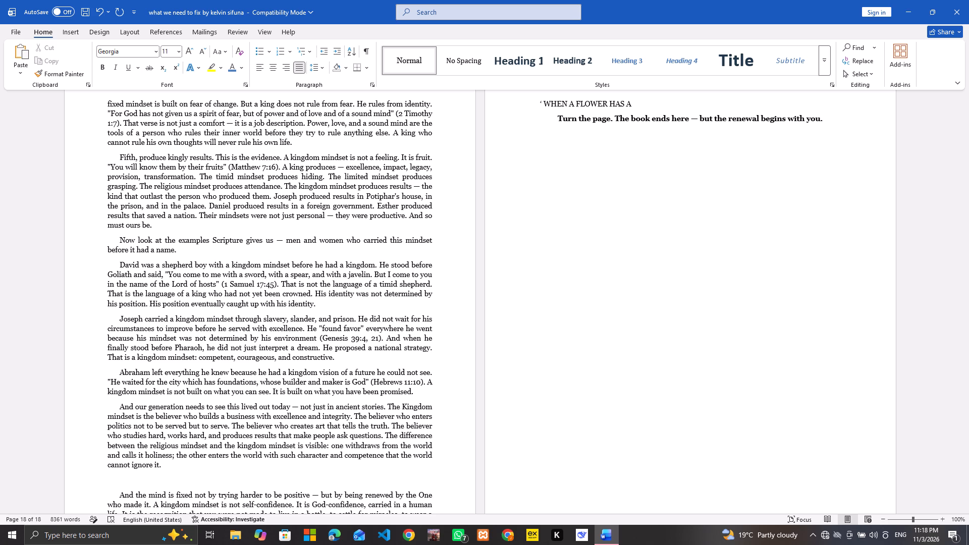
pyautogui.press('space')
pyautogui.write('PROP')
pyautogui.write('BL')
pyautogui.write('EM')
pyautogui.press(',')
# Continue the quotation with "DON'T FIX THE FLOWER," directly after the first clause, without the word "WE".
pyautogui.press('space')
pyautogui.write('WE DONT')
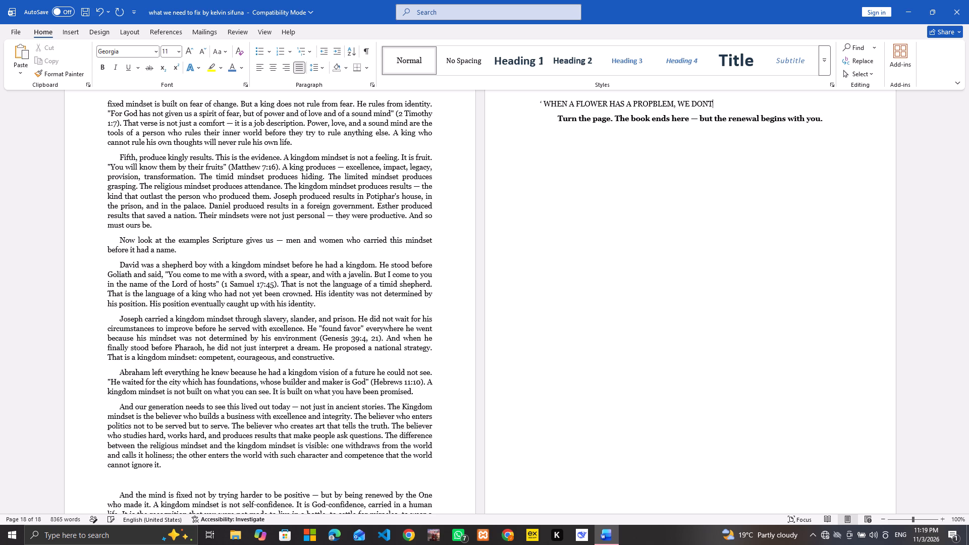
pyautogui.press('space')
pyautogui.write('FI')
pyautogui.click(689, 103)
pyautogui.press('BackSpace')
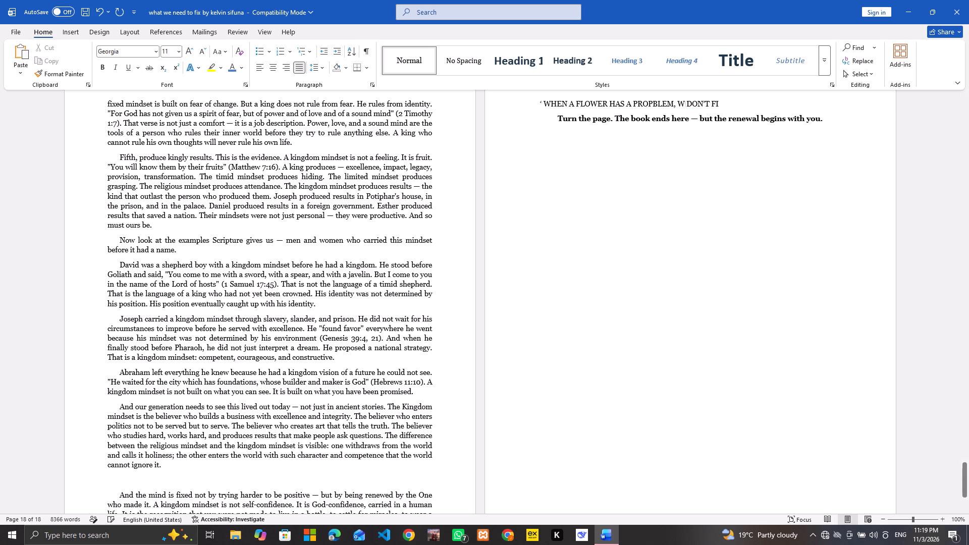
pyautogui.press('BackSpace')
pyautogui.press('BackSpace')
pyautogui.click(711, 104)
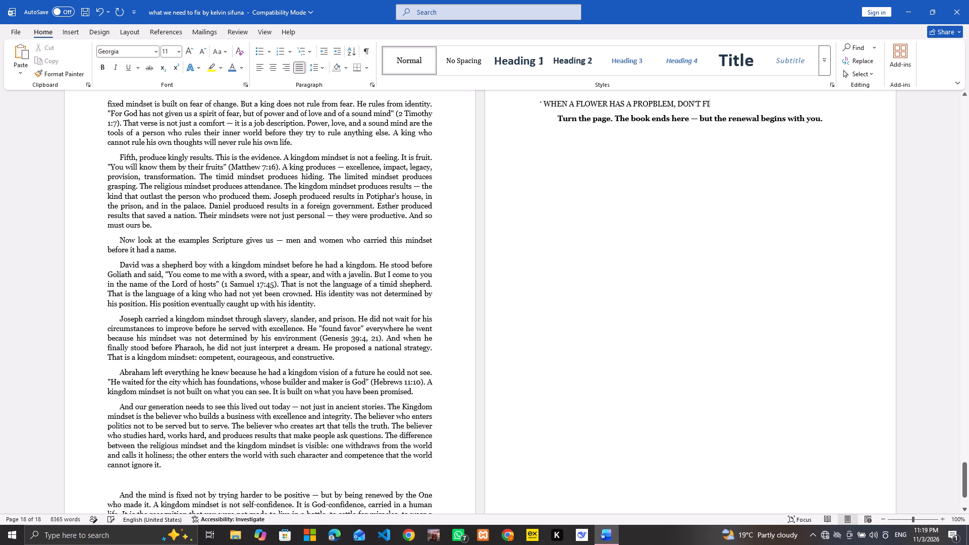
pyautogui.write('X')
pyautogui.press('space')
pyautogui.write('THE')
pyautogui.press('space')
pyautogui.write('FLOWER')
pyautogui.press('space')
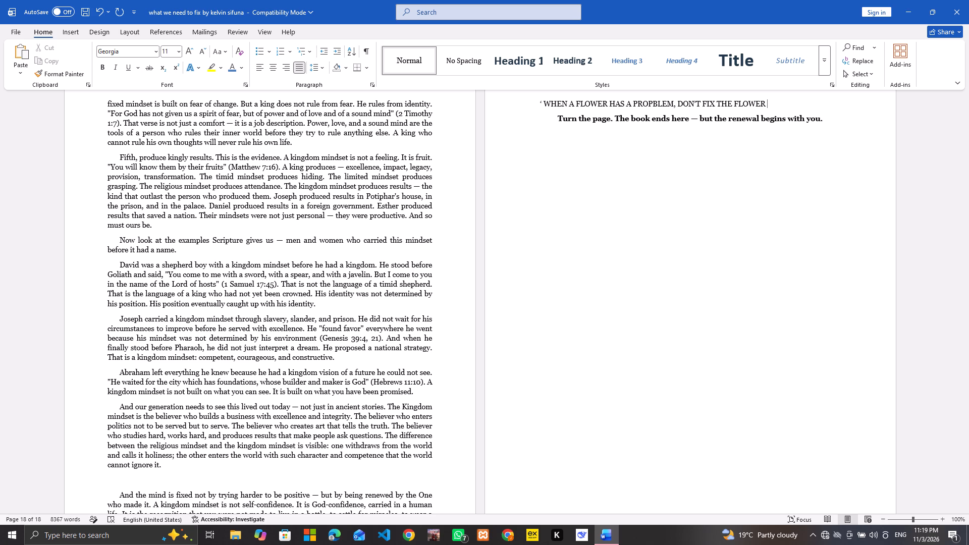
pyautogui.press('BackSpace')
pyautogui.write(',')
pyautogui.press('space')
# Add "SHIFT THE ENVIRONMENT" as the next clause of the flower quotation, using "SHIFT" rather than "FIX".
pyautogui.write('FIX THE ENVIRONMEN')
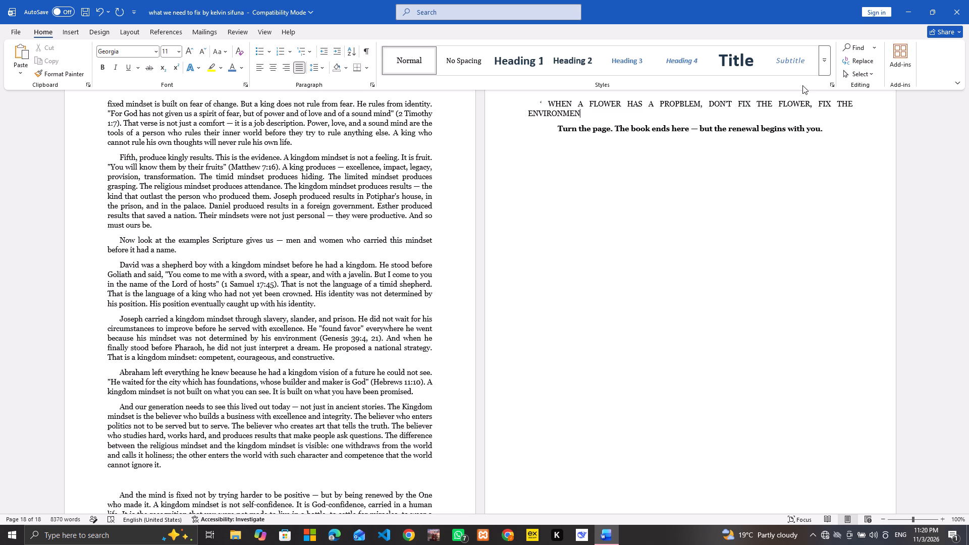
pyautogui.click(830, 103)
pyautogui.press('BackSpace')
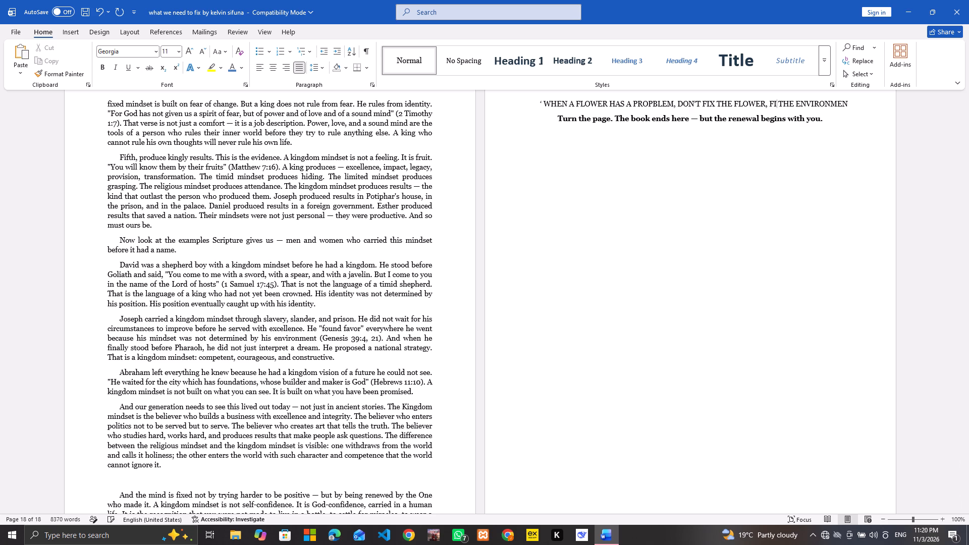
pyautogui.press('BackSpace')
pyautogui.press('BackSpace')
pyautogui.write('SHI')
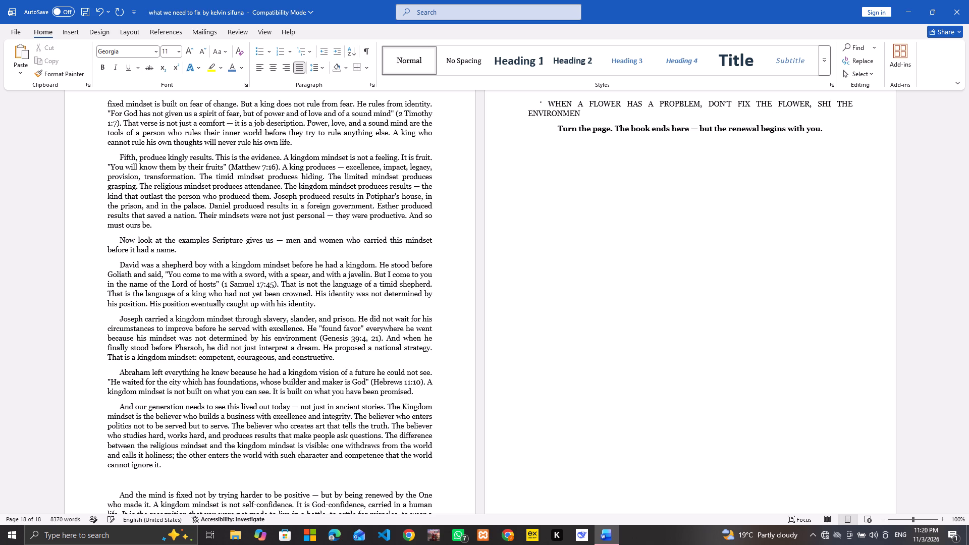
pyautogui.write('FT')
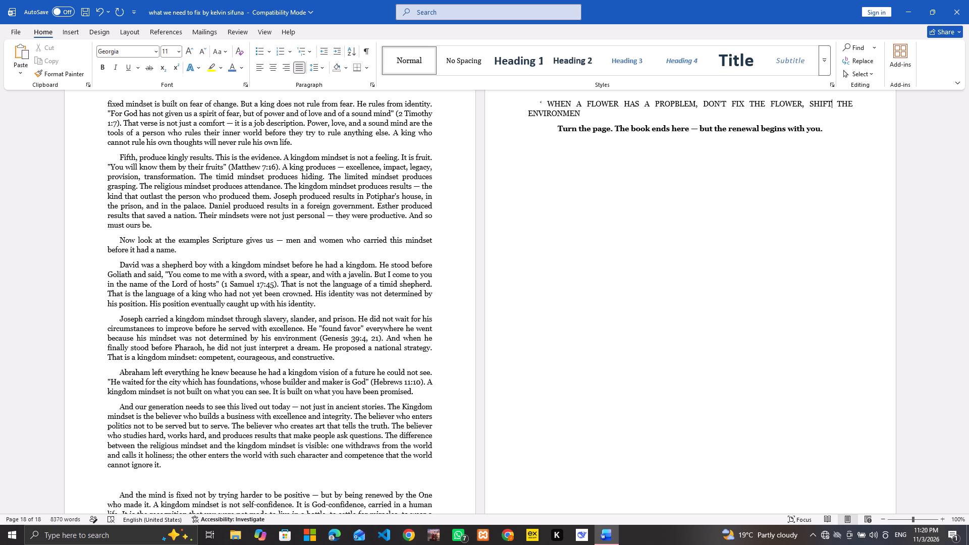
pyautogui.click(578, 113)
pyautogui.click(580, 113)
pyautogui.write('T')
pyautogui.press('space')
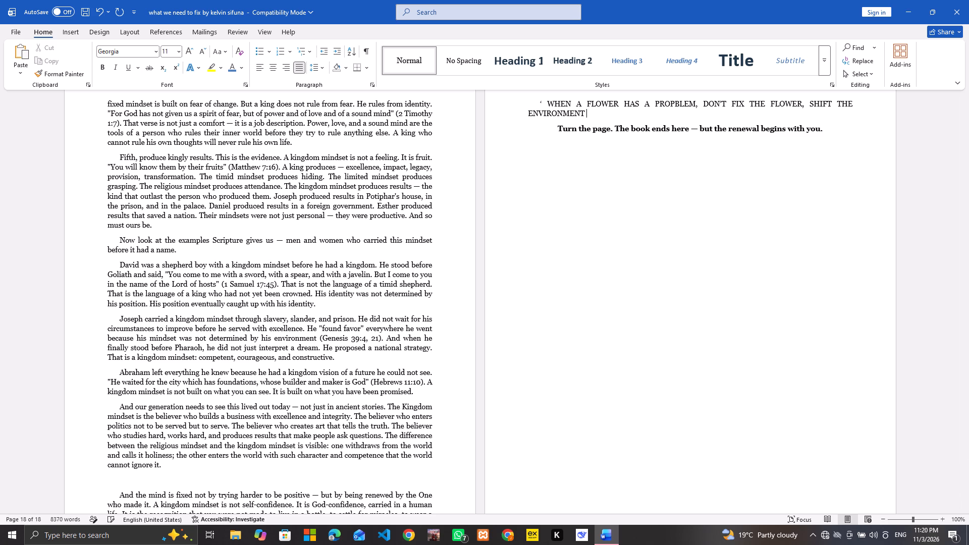
# Finish the flower quotation with "AND THE FLOWER WILL CHANGE" and a closing single quotation mark.
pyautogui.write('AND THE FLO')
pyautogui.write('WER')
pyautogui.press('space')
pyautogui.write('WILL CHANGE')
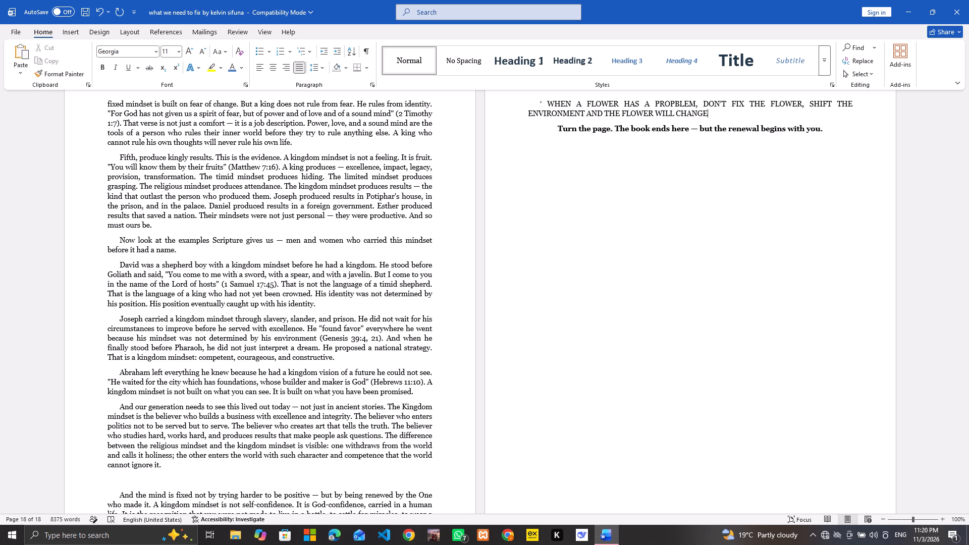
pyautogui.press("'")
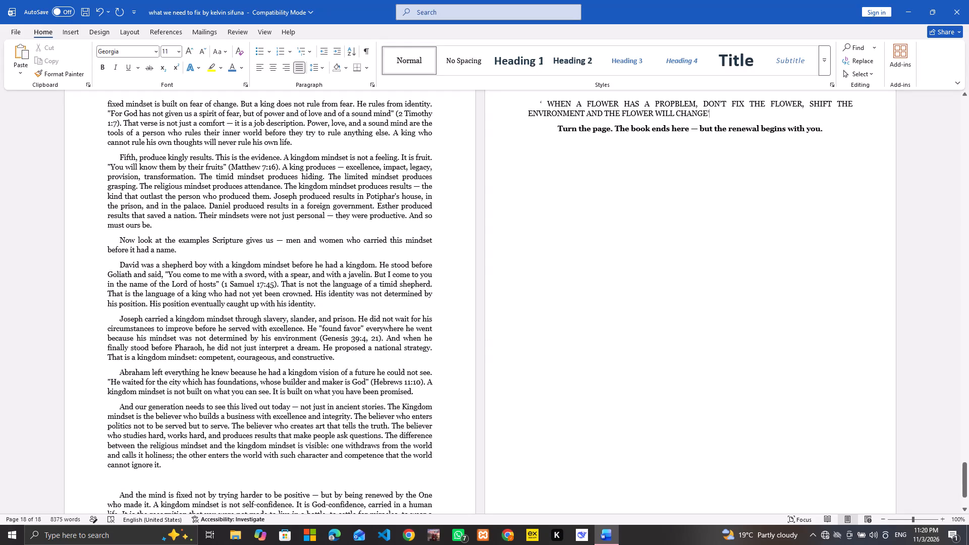
# Delete the bold closing line "Turn the page. The book ends here — but the renewal begins with you." together with its empty paragraph.
pyautogui.click(822, 131)
pyautogui.press('BackSpace')
pyautogui.press('BackSpace')
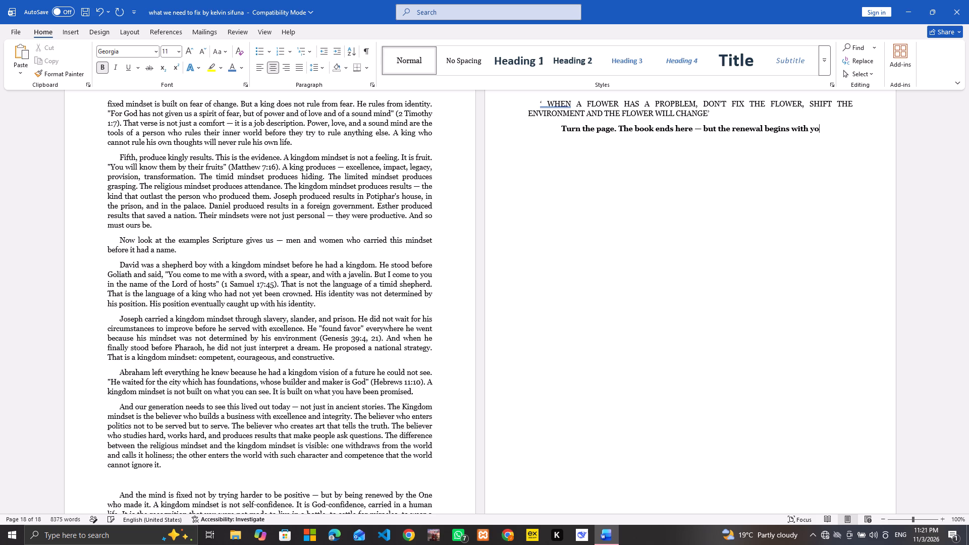
pyautogui.press('BackSpace')
pyautogui.press('BackSpace')
pyautogui.press('BackSpace')
pyautogui.press('BackSpace')
pyautogui.press('BackSpace')
pyautogui.press('BackSpace')
pyautogui.press('BackSpace')
pyautogui.press('BackSpace')
pyautogui.press('BackSpace')
pyautogui.press('BackSpace')
pyautogui.press('BackSpace')
pyautogui.press('BackSpace')
pyautogui.press('BackSpace')
pyautogui.press('BackSpace')
pyautogui.press('BackSpace')
pyautogui.press('BackSpace')
pyautogui.press('BackSpace')
pyautogui.press('BackSpace')
pyautogui.press('BackSpace')
pyautogui.press('BackSpace')
pyautogui.press('BackSpace')
pyautogui.press('BackSpace')
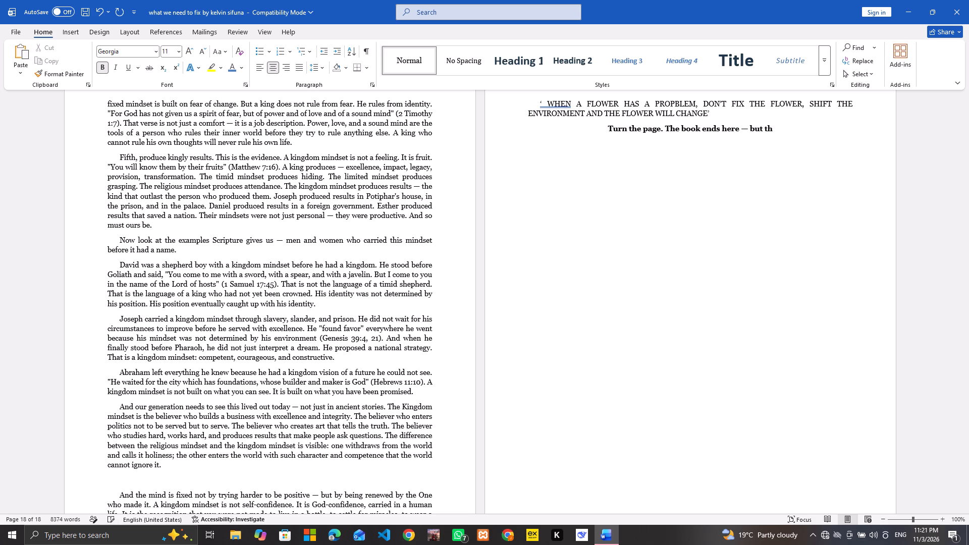
pyautogui.press('BackSpace')
pyautogui.press('BackSpace')
pyautogui.press('BackSpace')
pyautogui.press('BackSpace')
pyautogui.press('BackSpace')
pyautogui.press('BackSpace')
pyautogui.press('BackSpace')
pyautogui.press('BackSpace')
pyautogui.press('BackSpace')
pyautogui.press('BackSpace')
pyautogui.press('BackSpace')
pyautogui.press('BackSpace')
pyautogui.press('BackSpace')
pyautogui.press('BackSpace')
pyautogui.press('BackSpace')
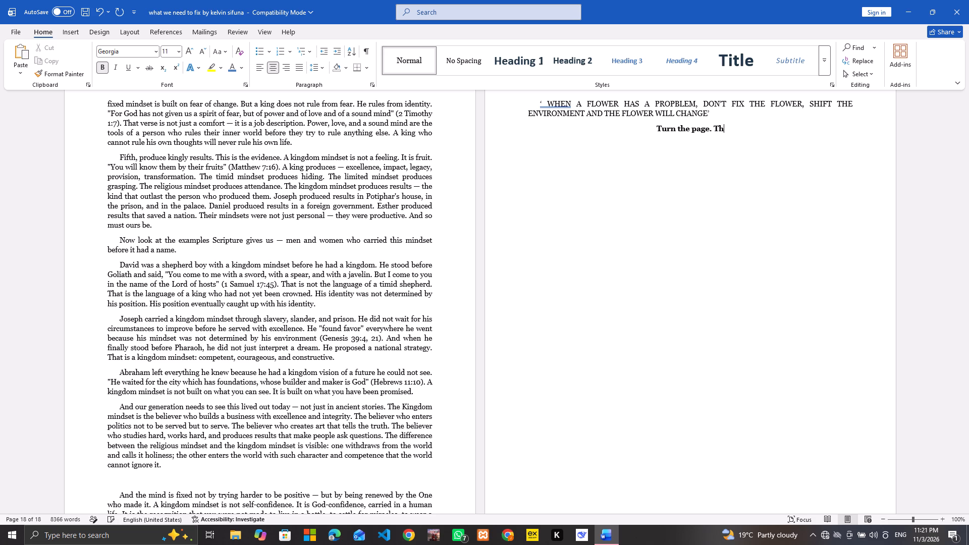
pyautogui.press('BackSpace')
pyautogui.press('BackSpace')
pyautogui.press('BackSpace')
pyautogui.press('BackSpace')
pyautogui.press('BackSpace')
pyautogui.press('BackSpace')
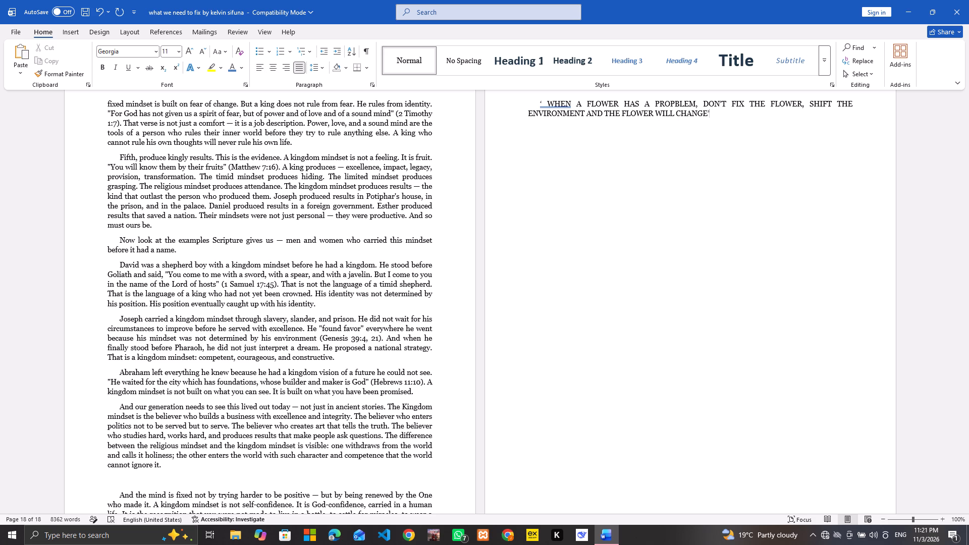
# Add the attribution "WILLIAM SHAKESPEAR" after the flower quotation's closing quotation mark, on the same line.
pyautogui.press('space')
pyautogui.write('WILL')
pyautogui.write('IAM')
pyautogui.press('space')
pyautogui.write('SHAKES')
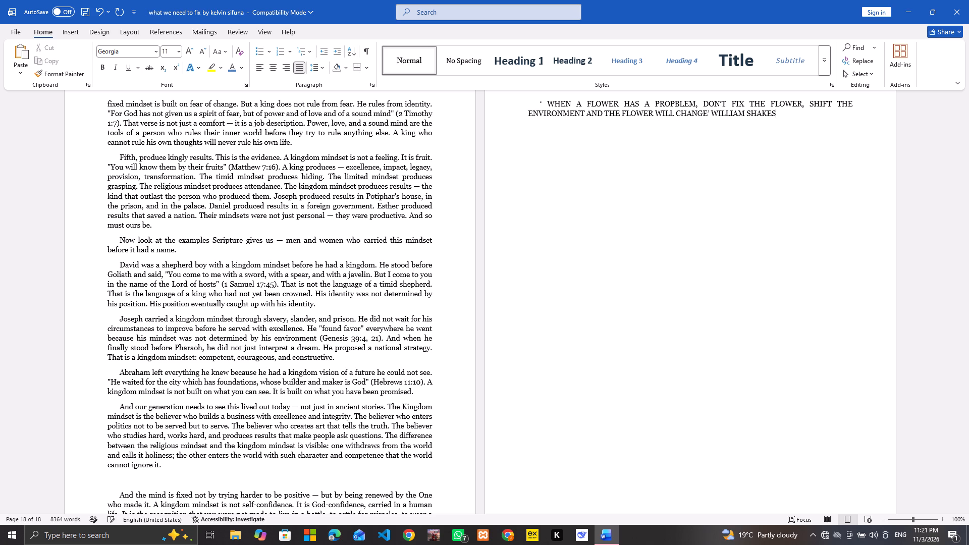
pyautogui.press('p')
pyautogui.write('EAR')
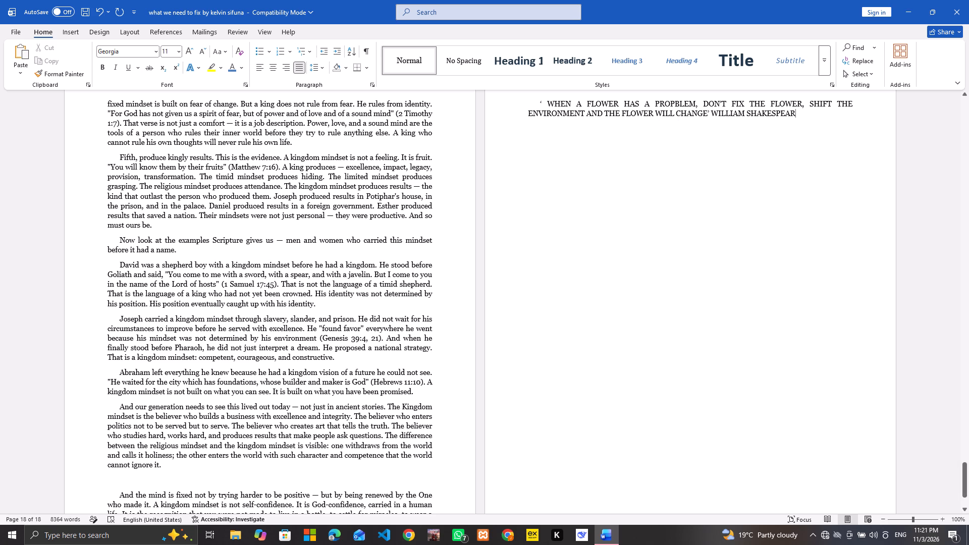
# Make the flower quotation bold, from its opening to its closing quotation mark, leaving out the attribution.
pyautogui.moveTo(537, 103); pyautogui.dragTo(541, 102)
pyautogui.moveTo(541, 102); pyautogui.dragTo(659, 155)
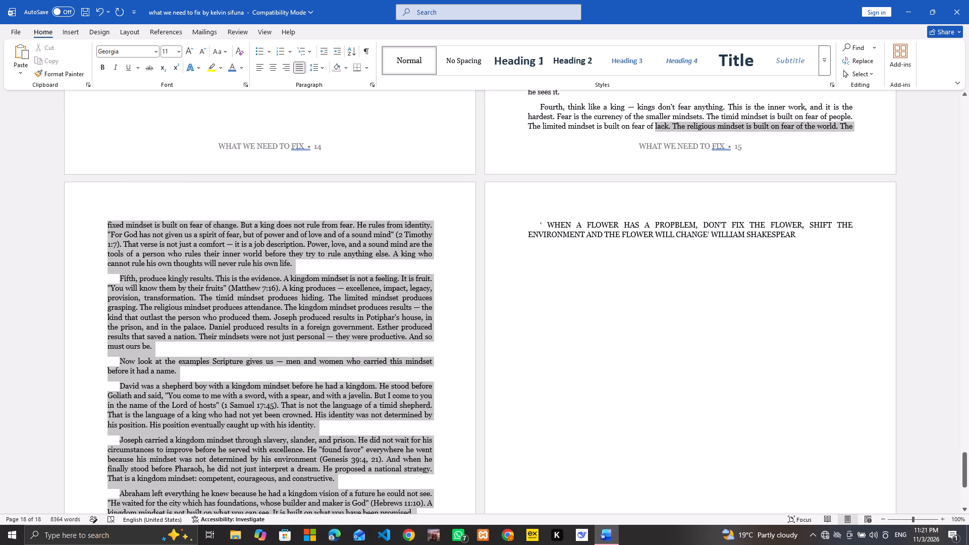
pyautogui.moveTo(659, 155); pyautogui.dragTo(671, 252)
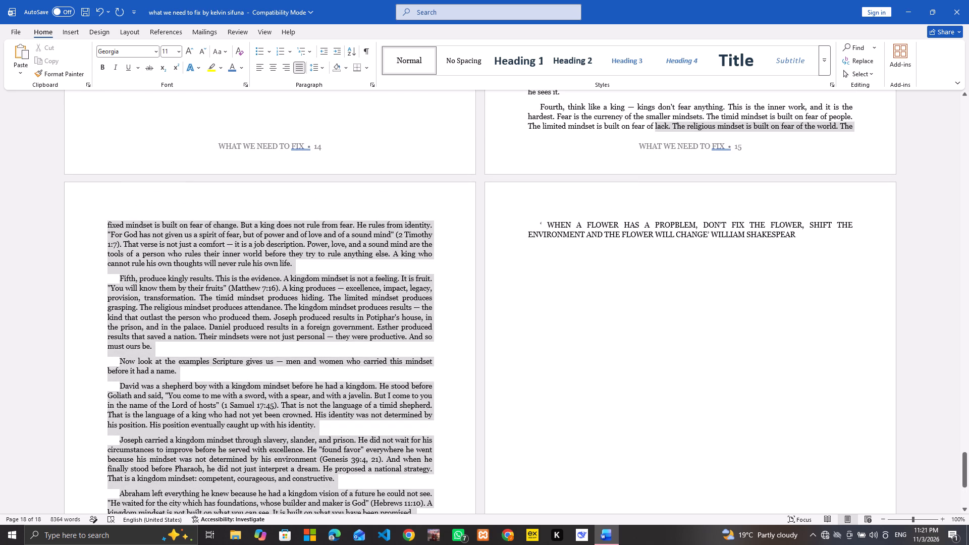
pyautogui.moveTo(671, 252); pyautogui.dragTo(688, 248)
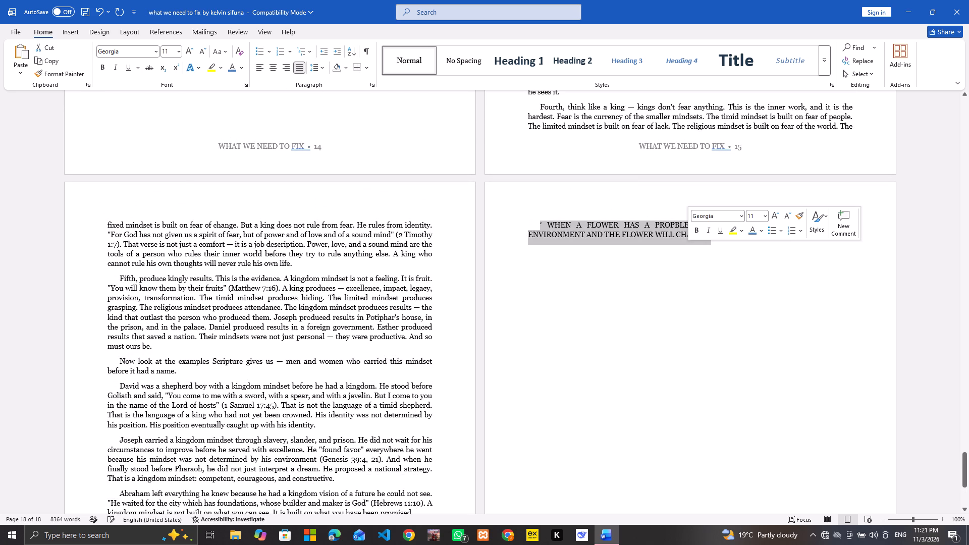
pyautogui.click(696, 227)
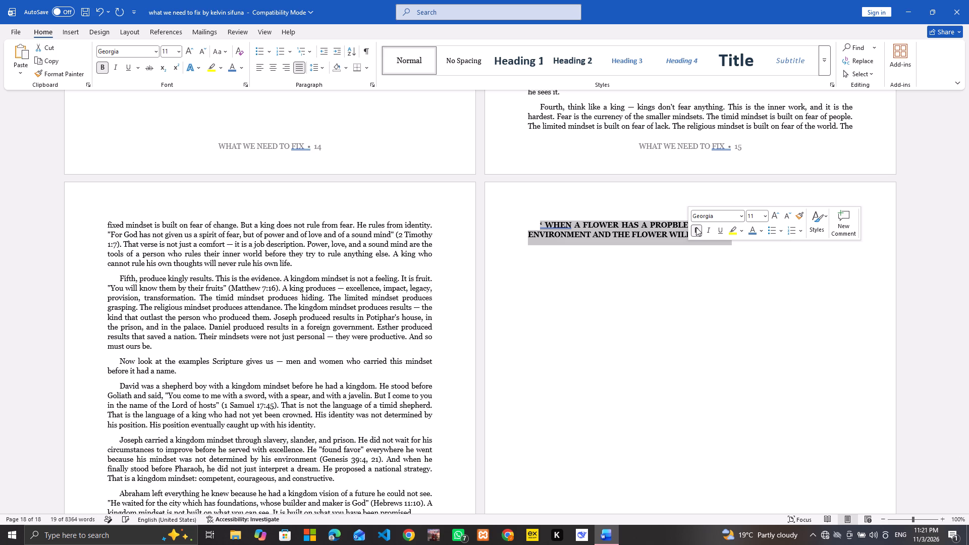
pyautogui.click(709, 295)
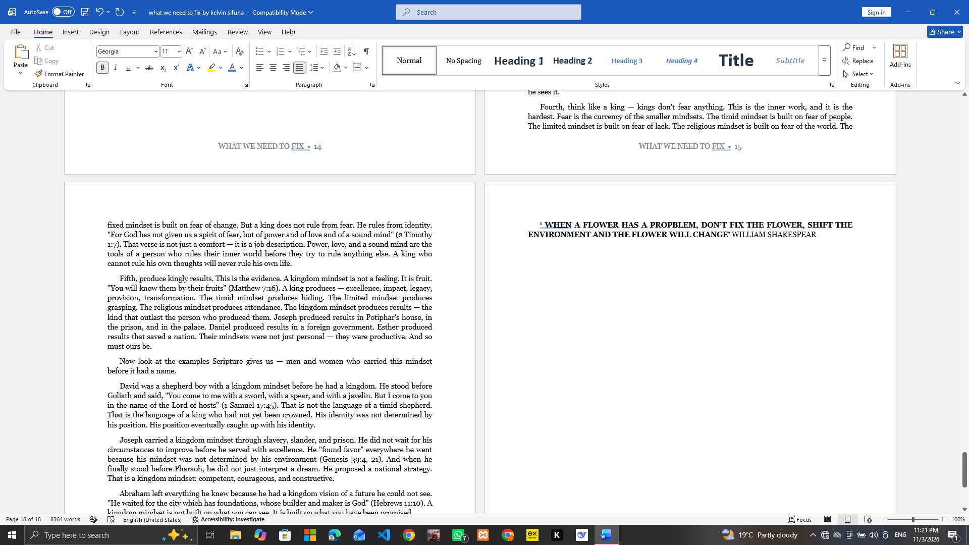
# Format the attribution "WILLIAM SHAKESPEAR" in bold italic at font size 12.
pyautogui.moveTo(727, 245); pyautogui.dragTo(729, 242)
pyautogui.moveTo(729, 242); pyautogui.dragTo(730, 239)
pyautogui.moveTo(731, 238); pyautogui.dragTo(791, 233)
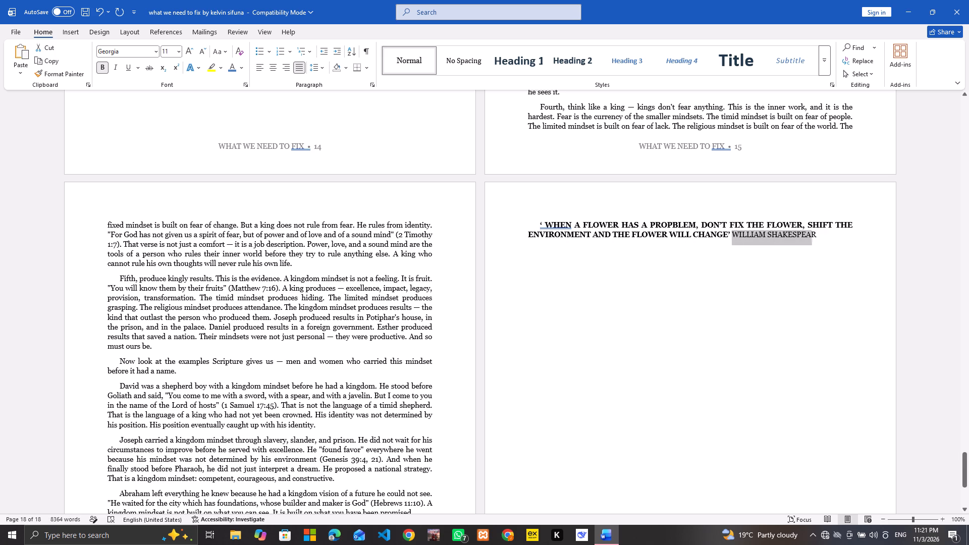
pyautogui.moveTo(791, 233); pyautogui.dragTo(807, 232)
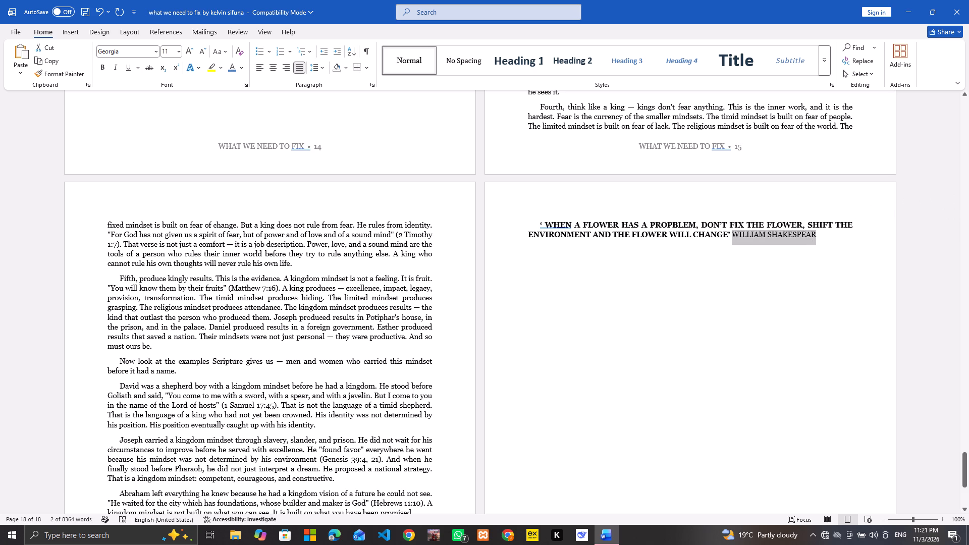
pyautogui.click(810, 233)
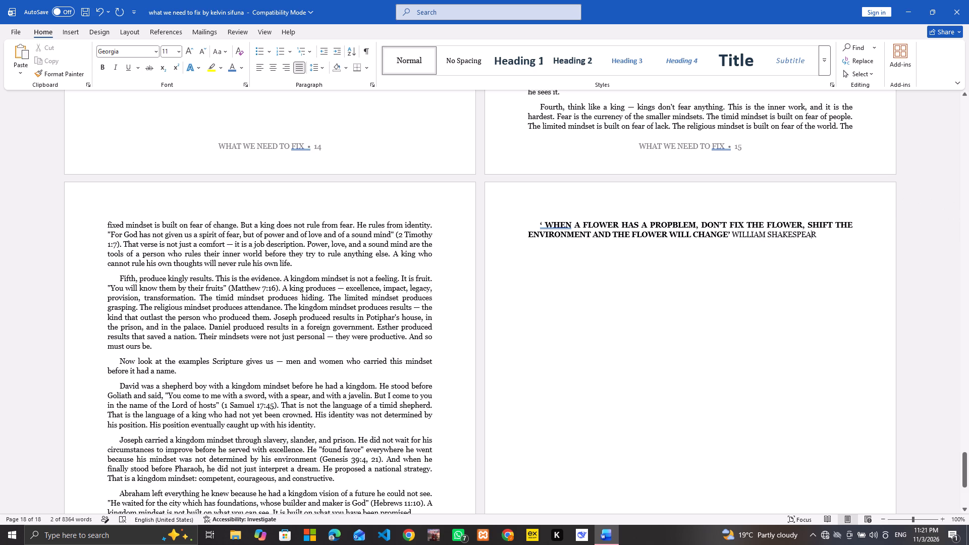
pyautogui.moveTo(811, 233); pyautogui.dragTo(746, 244)
pyautogui.click(757, 229)
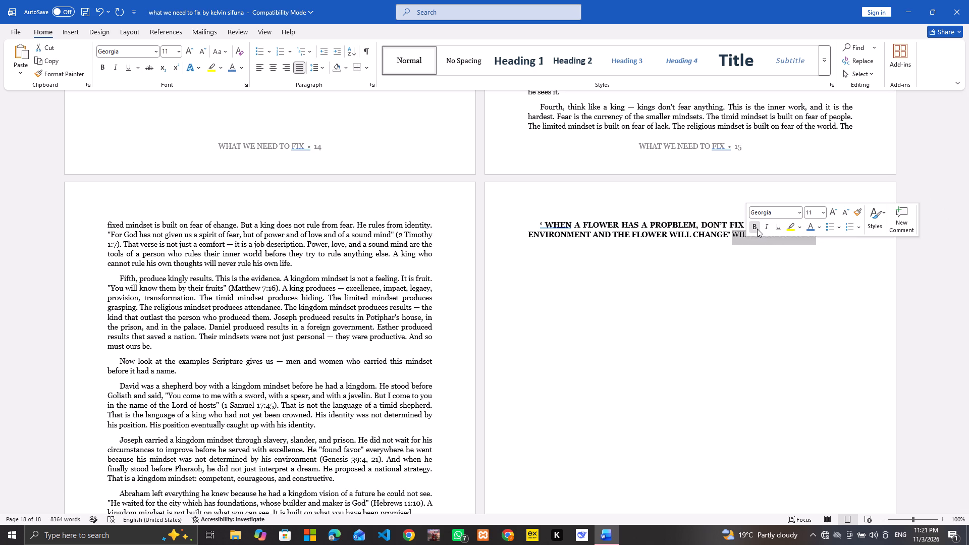
pyautogui.click(766, 228)
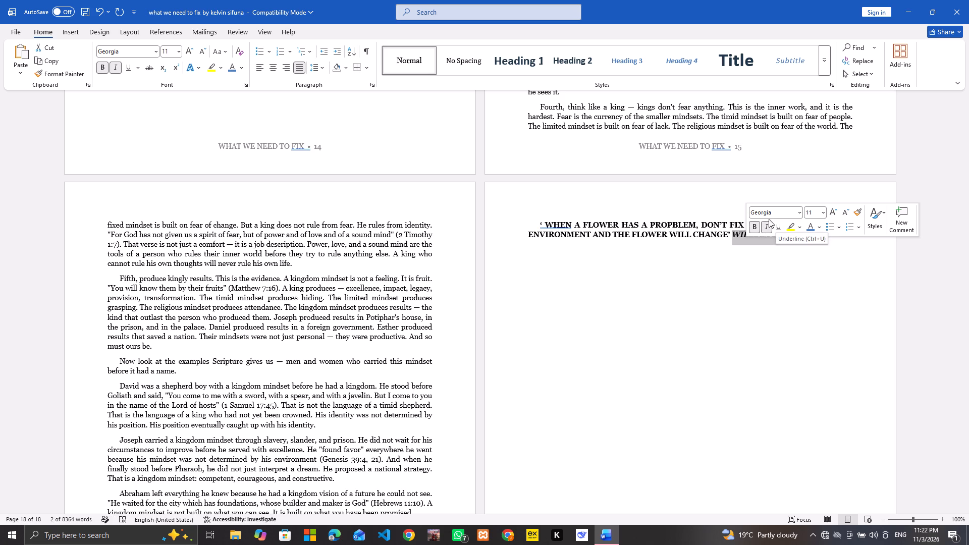
pyautogui.click(821, 214)
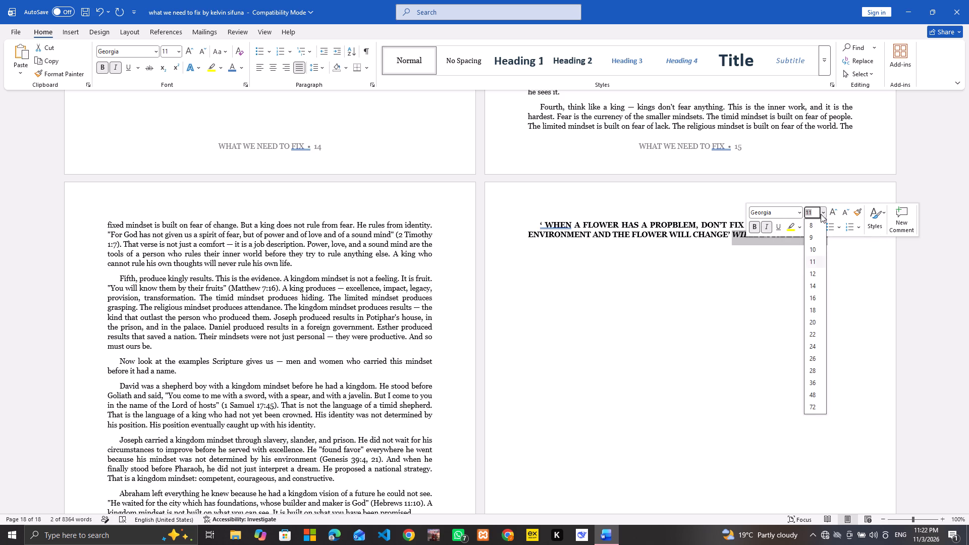
pyautogui.click(815, 271)
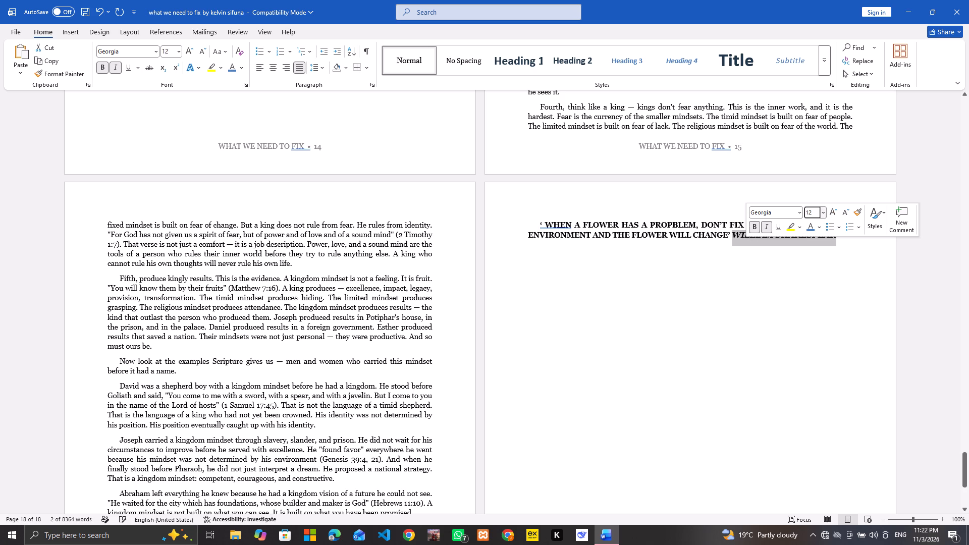
pyautogui.click(815, 271)
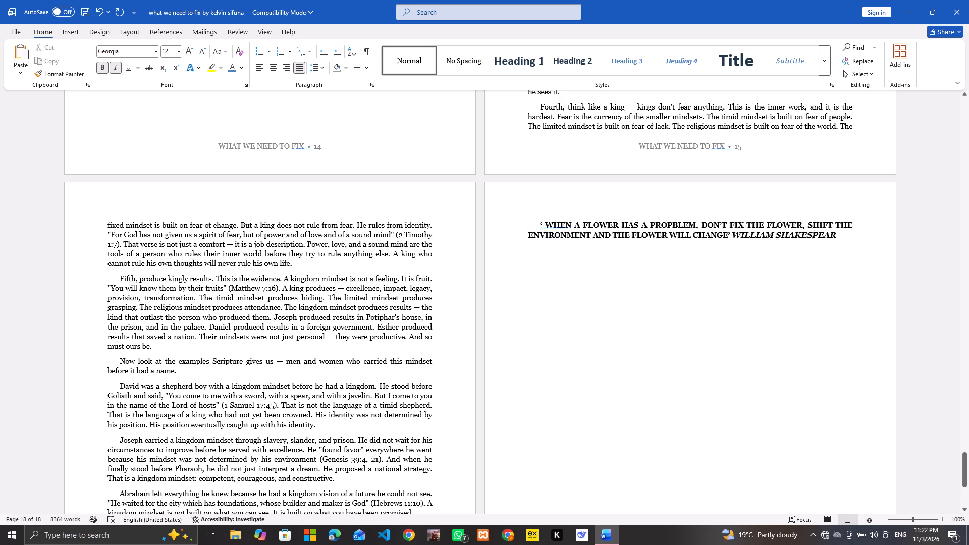
# Replace the flower quotation's single quotation marks with double ones and add a full stop after the closing mark.
pyautogui.click(543, 224)
pyautogui.press('BackSpace')
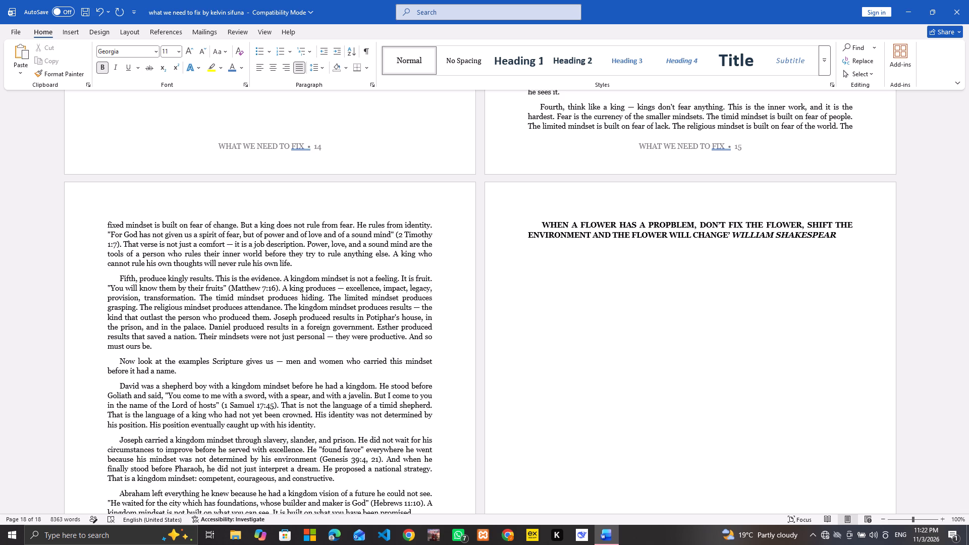
pyautogui.hotkey('shift', '"')
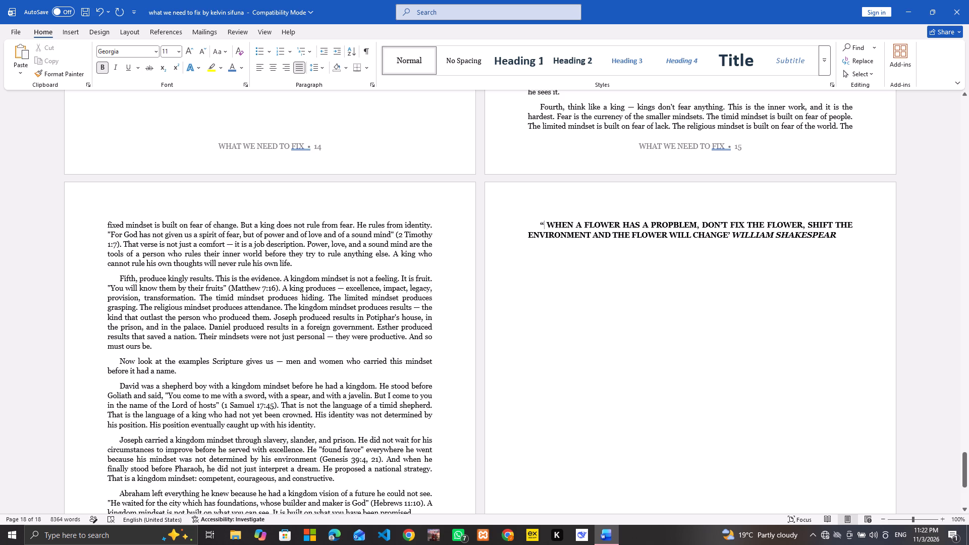
pyautogui.click(730, 232)
pyautogui.press('BackSpace')
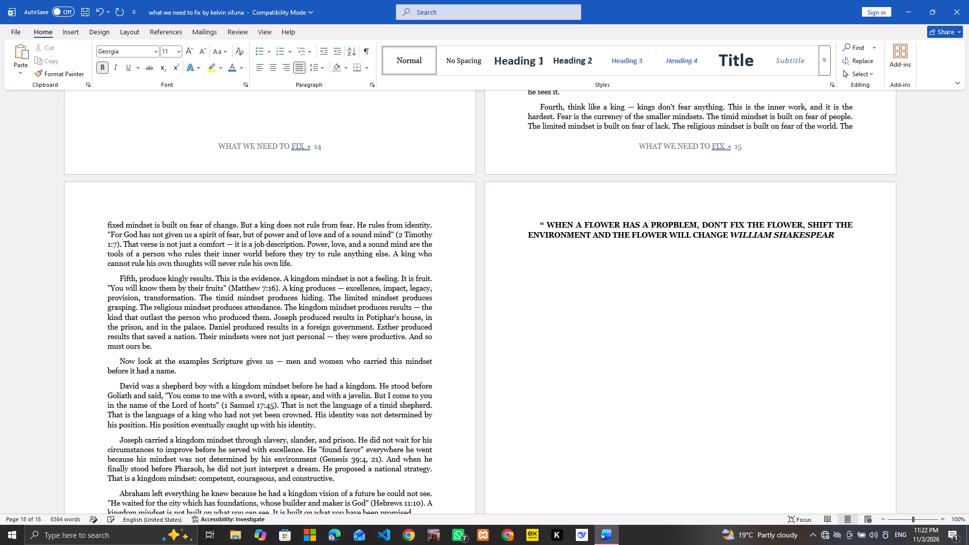
pyautogui.hotkey('shift', '"')
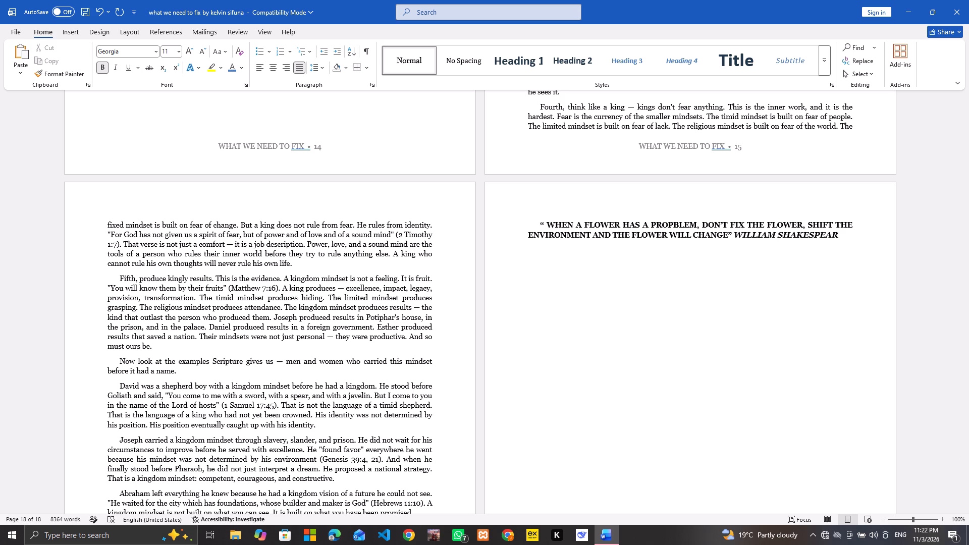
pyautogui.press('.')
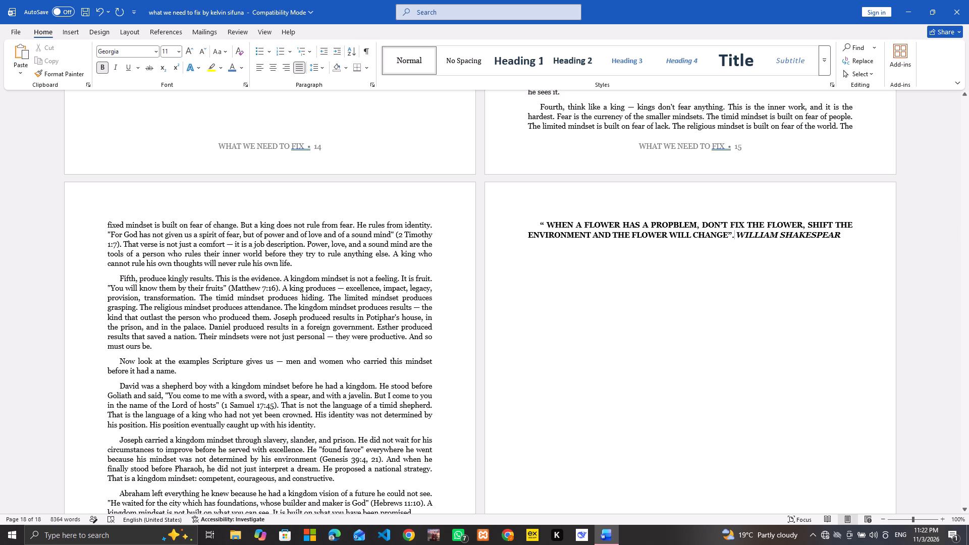
pyautogui.click(771, 245)
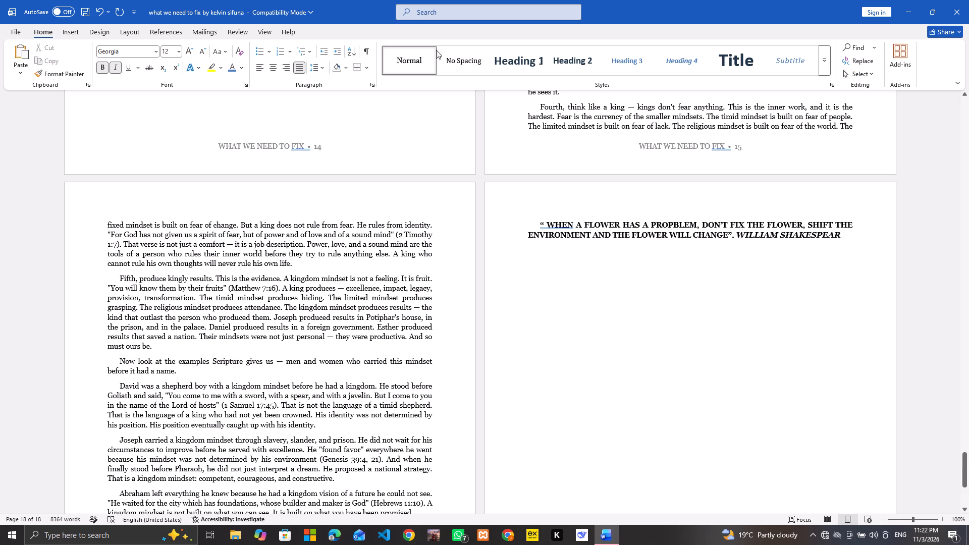
# Save the manuscript to Documents in the newest Word format, named "WHAT WE NEED TO FIX BY" plus the author's name in capitals.
pyautogui.click(15, 29)
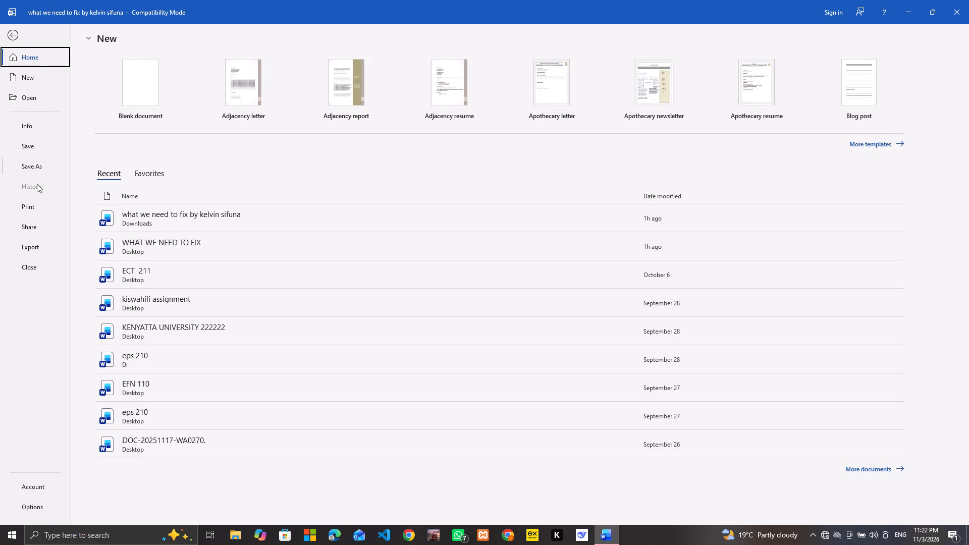
pyautogui.click(35, 163)
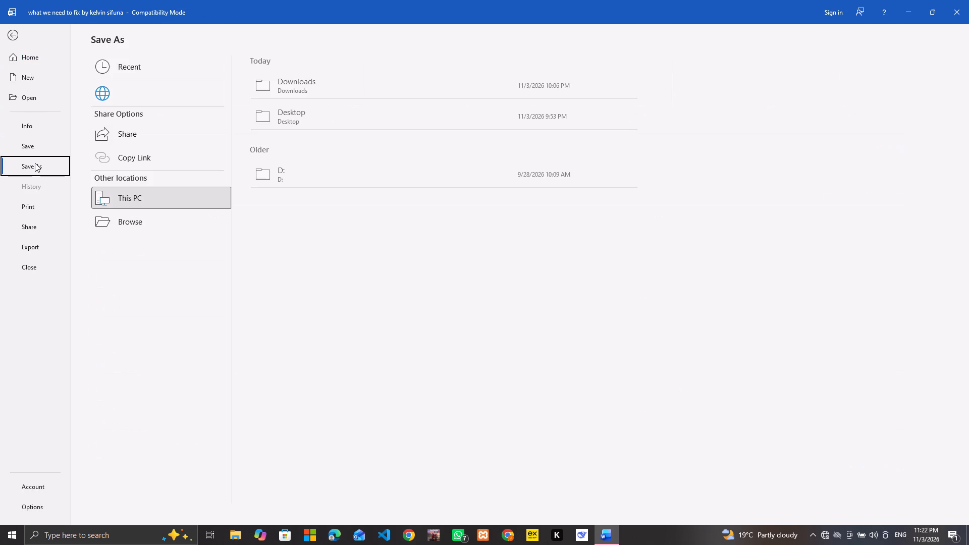
pyautogui.click(145, 198)
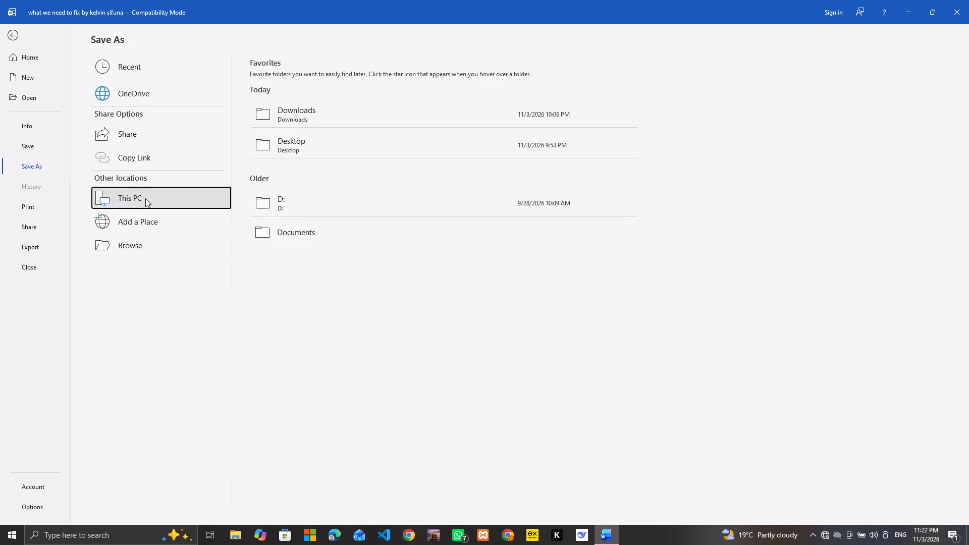
pyautogui.click(145, 198)
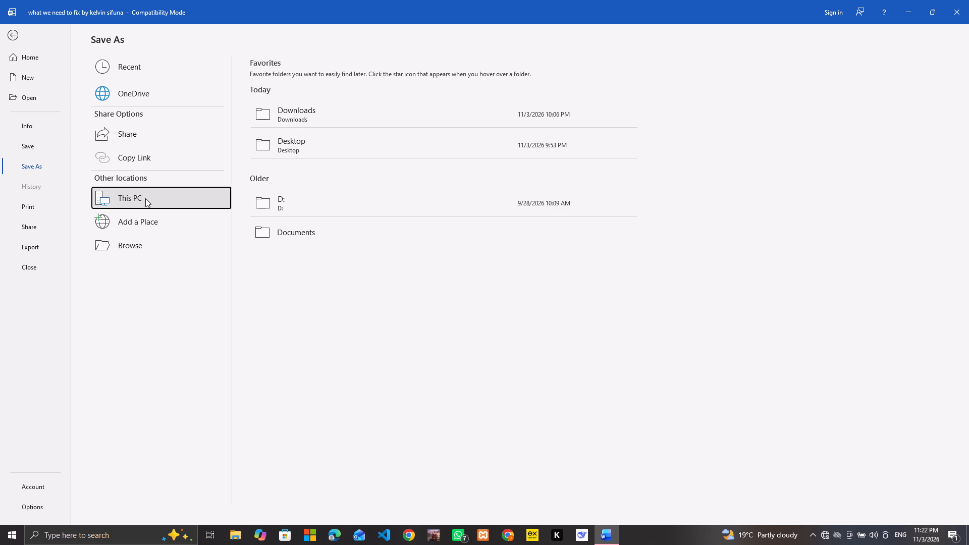
pyautogui.tripleClick(145, 198)
pyautogui.doubleClick(145, 198)
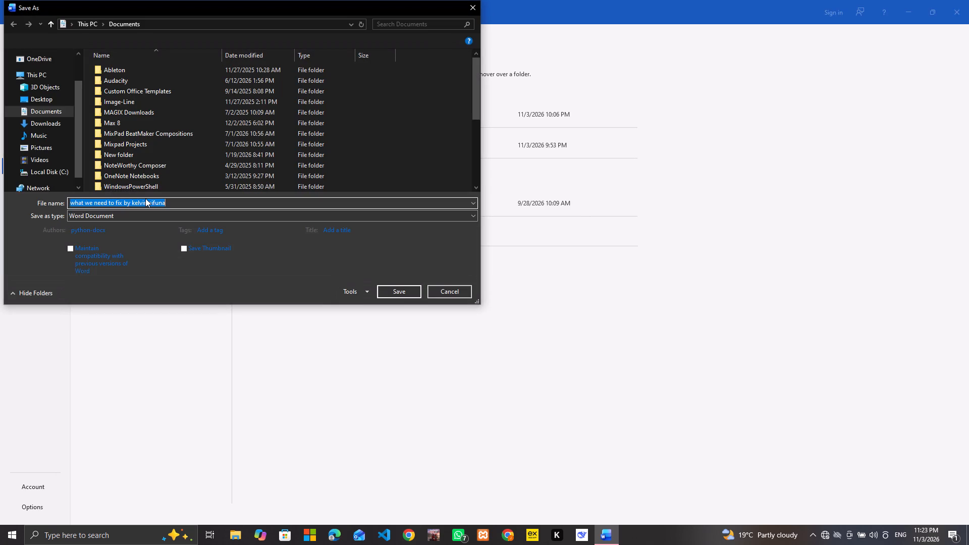
pyautogui.click(174, 201)
pyautogui.click(174, 201)
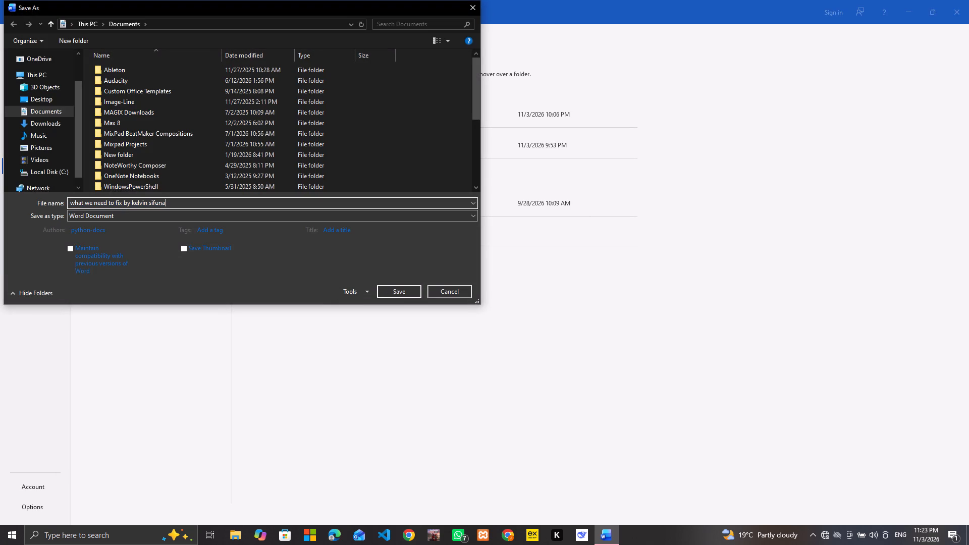
pyautogui.click(164, 204)
pyautogui.press('BackSpace')
pyautogui.press('BackSpace')
pyautogui.press('BackSpace')
pyautogui.press('BackSpace')
pyautogui.press('BackSpace')
pyautogui.press('BackSpace')
pyautogui.press('BackSpace')
pyautogui.press('BackSpace')
pyautogui.press('BackSpace')
pyautogui.press('BackSpace')
pyautogui.press('BackSpace')
pyautogui.press('BackSpace')
pyautogui.press('BackSpace')
pyautogui.press('BackSpace')
pyautogui.press('BackSpace')
pyautogui.press('BackSpace')
pyautogui.press('BackSpace')
pyautogui.press('BackSpace')
pyautogui.press('BackSpace')
pyautogui.press('BackSpace')
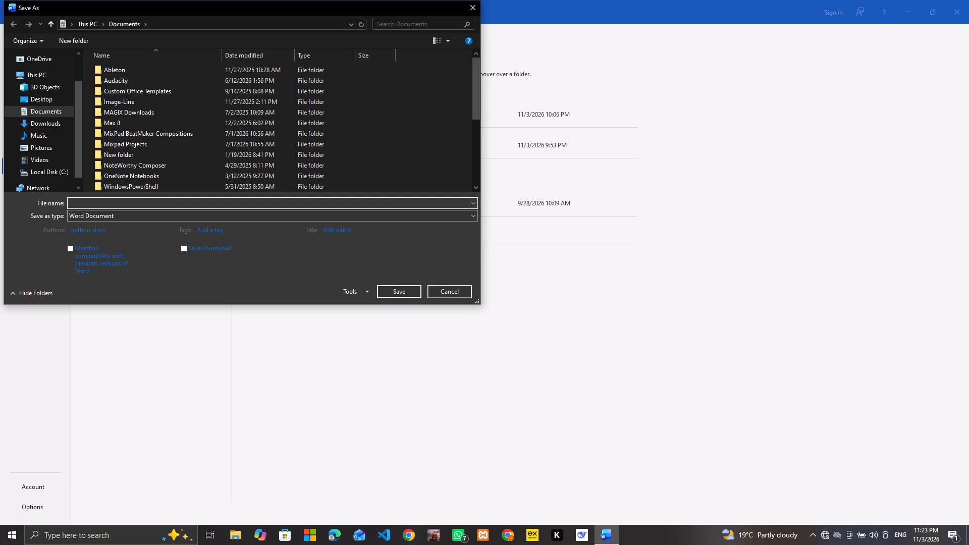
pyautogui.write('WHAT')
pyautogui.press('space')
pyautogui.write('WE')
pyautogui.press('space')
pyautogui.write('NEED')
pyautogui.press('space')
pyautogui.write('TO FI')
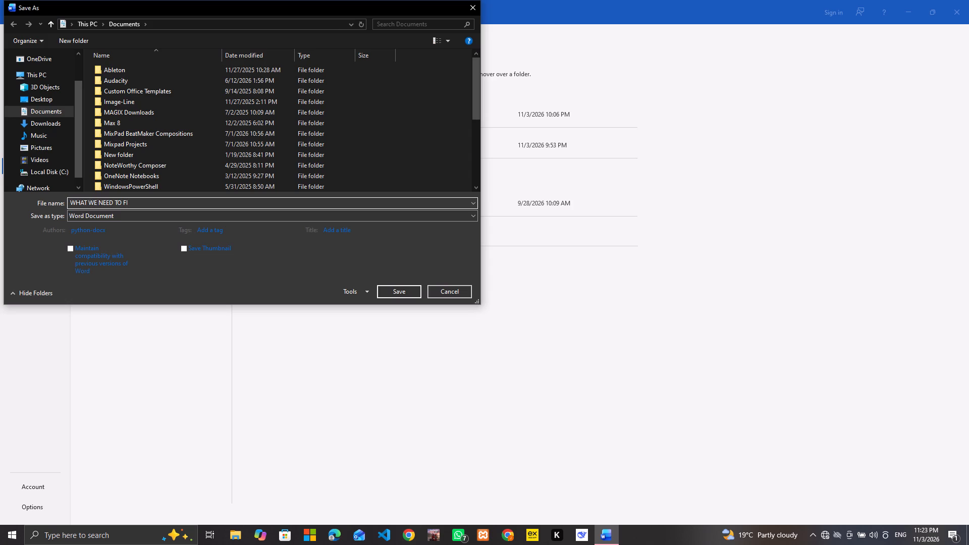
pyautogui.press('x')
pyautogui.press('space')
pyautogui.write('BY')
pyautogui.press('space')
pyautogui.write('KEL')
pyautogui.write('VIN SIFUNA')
pyautogui.click(400, 289)
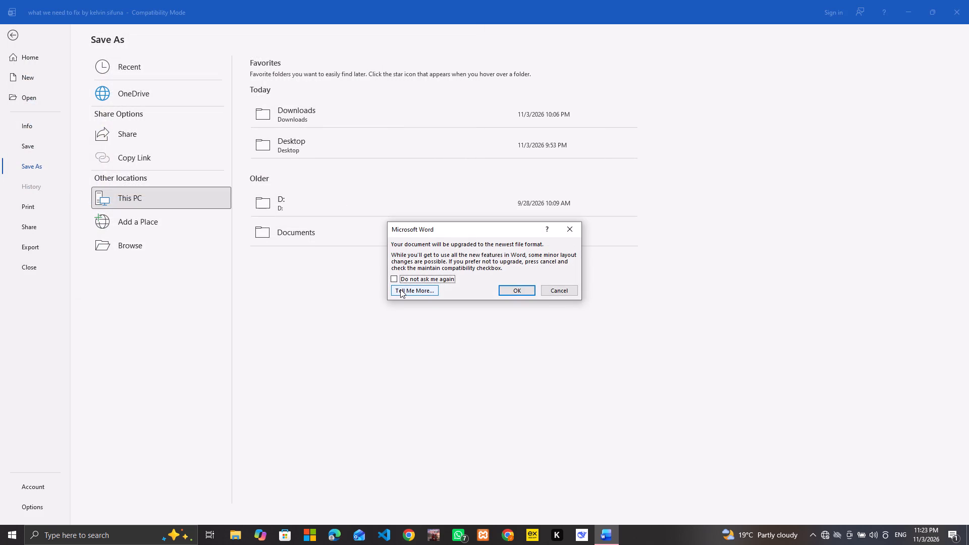
pyautogui.click(518, 287)
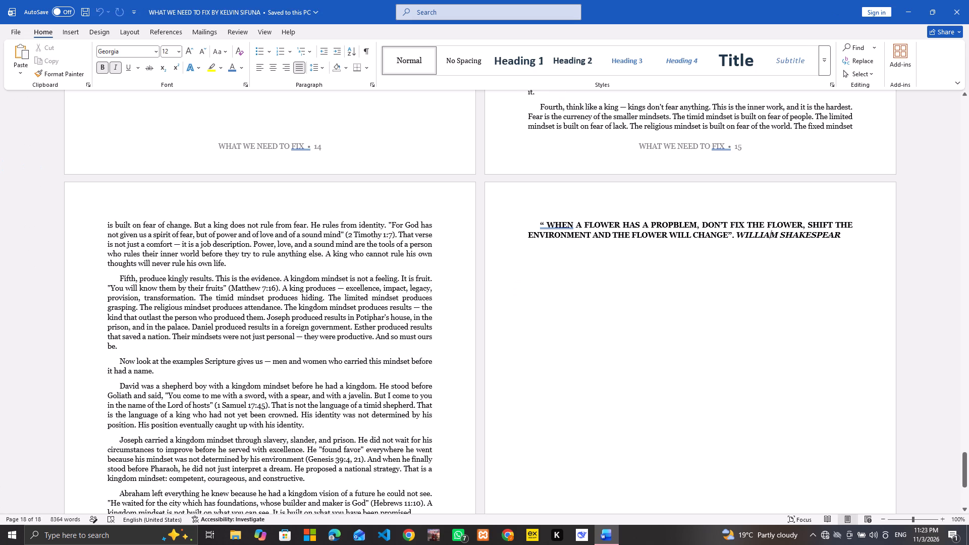
# Look through the saved manuscript from the closing flower quotation back to the cover and table of contents.
pyautogui.scroll(13, 518, 287)
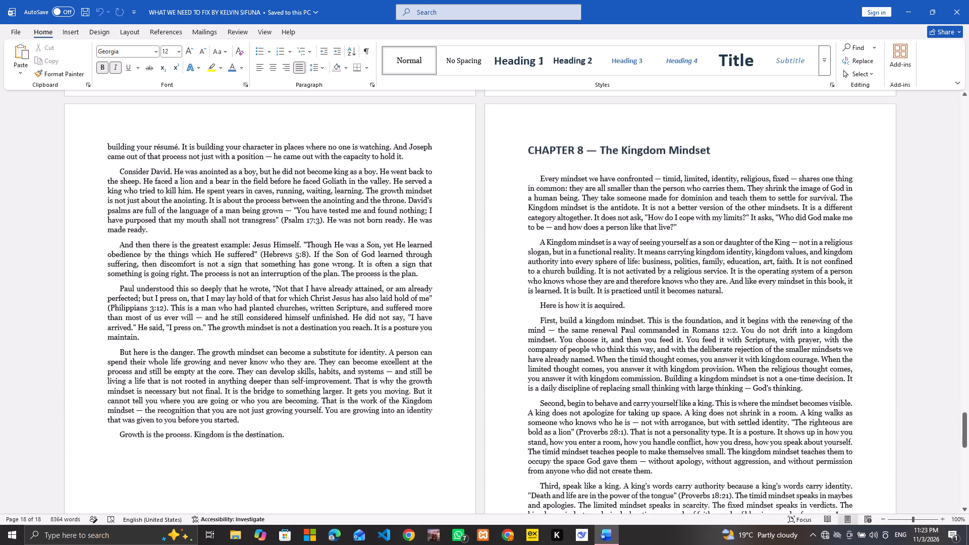
pyautogui.scroll(16, 518, 287)
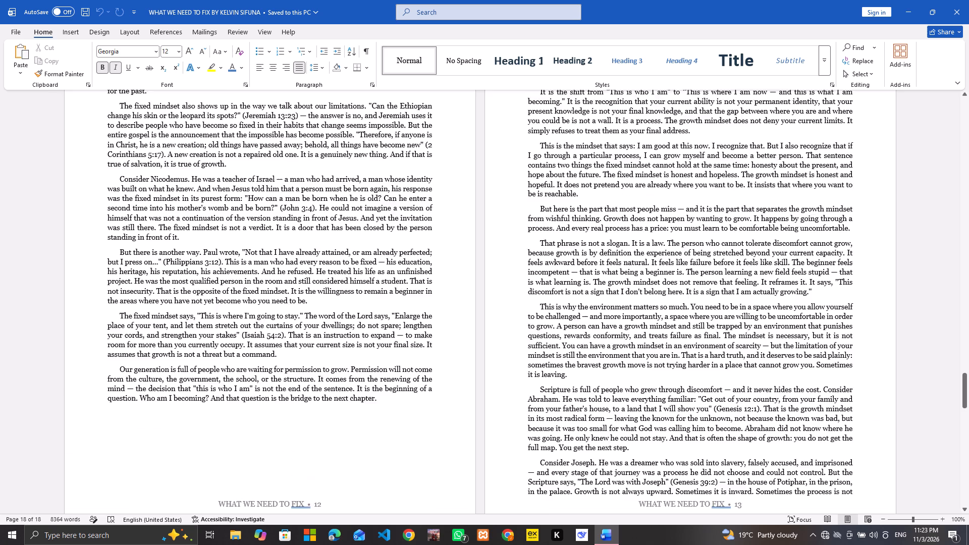
pyautogui.scroll(14, 518, 287)
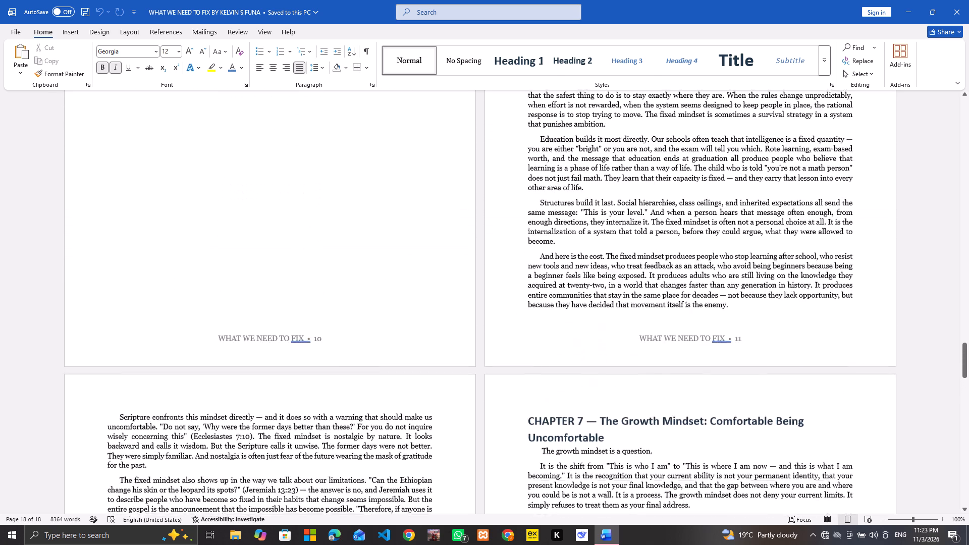
pyautogui.scroll(17, 518, 287)
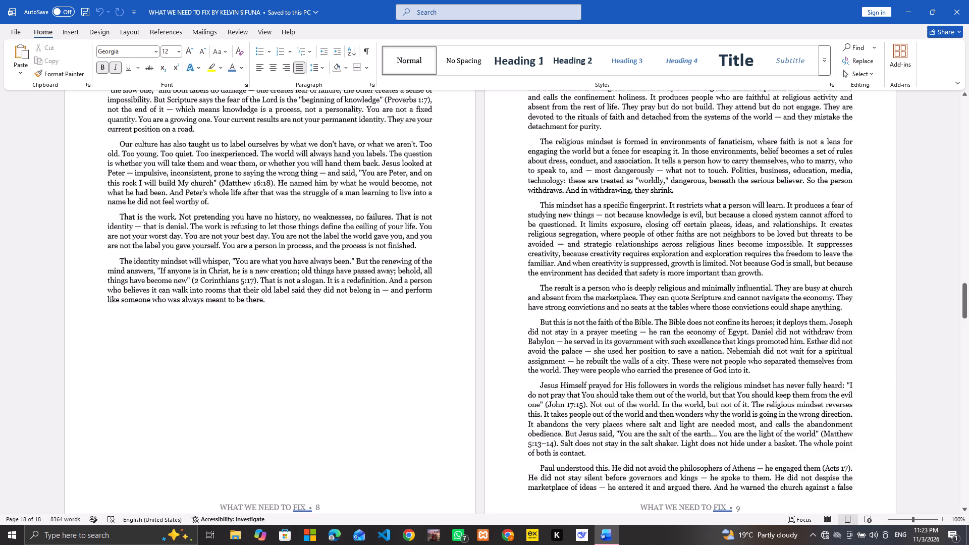
pyautogui.scroll(12, 518, 287)
pyautogui.scroll(9, 518, 287)
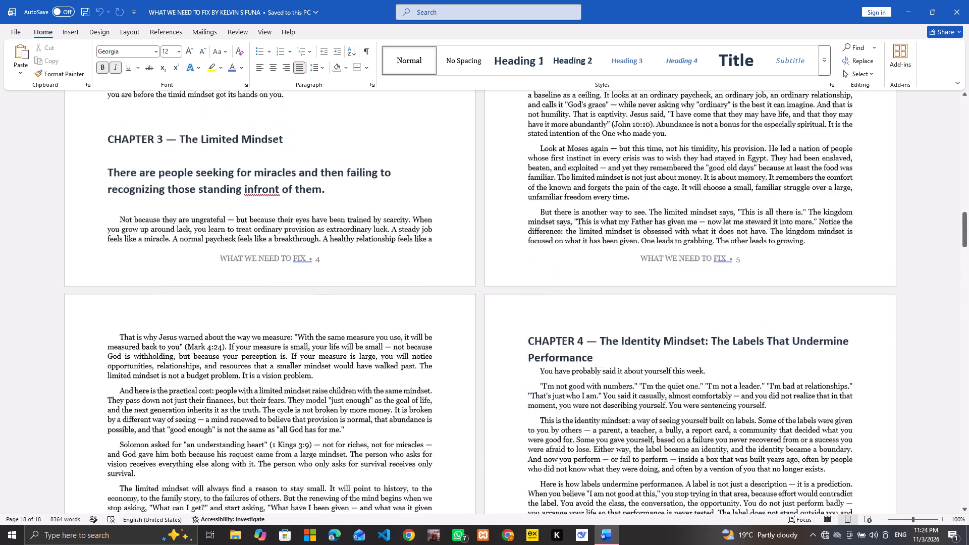
pyautogui.scroll(18, 518, 287)
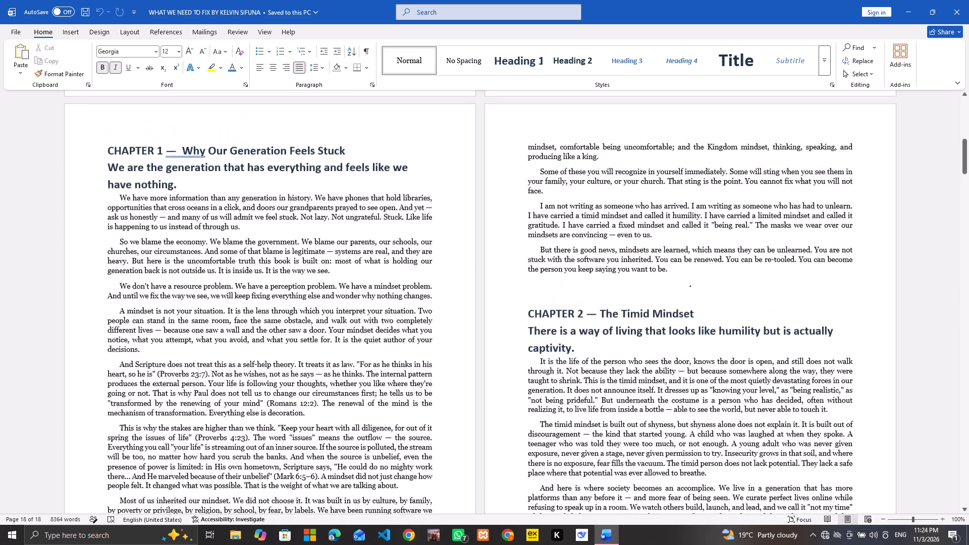
pyautogui.scroll(7, 518, 287)
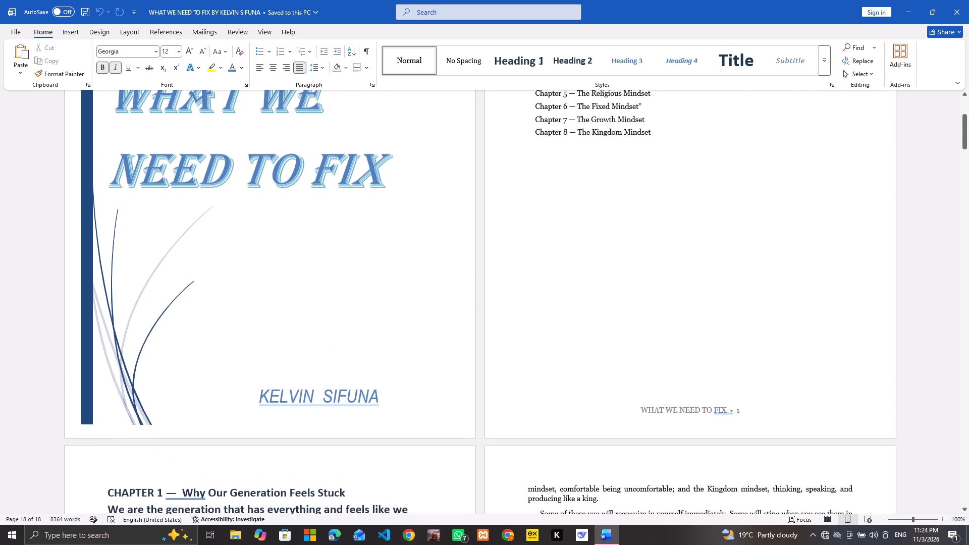
pyautogui.scroll(9, 518, 287)
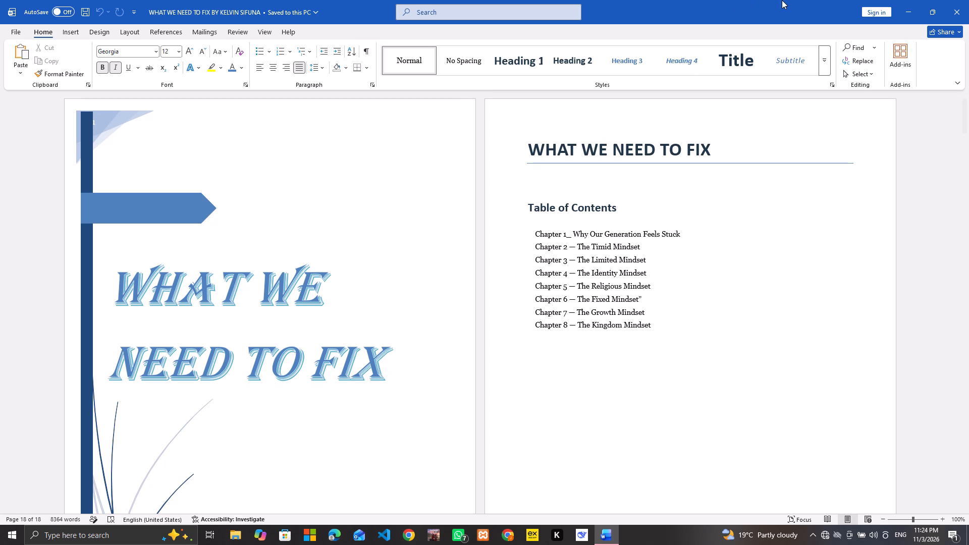
# Close the saved manuscript.
pyautogui.click(959, 2)
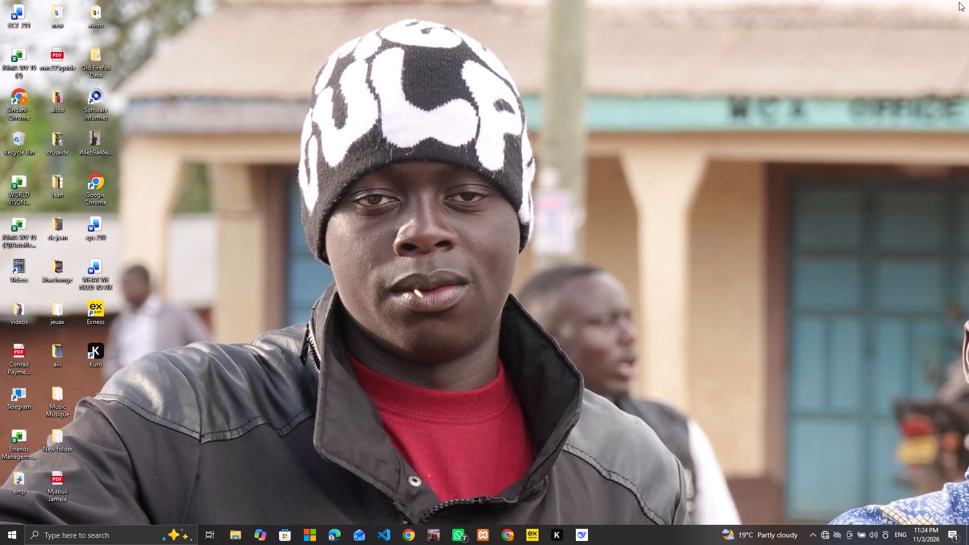
# Open the older "WHAT WE NEED TO FIX" document from the desktop, look over its cover and mindset pages, and close it.
pyautogui.moveTo(959, 2); pyautogui.dragTo(634, 85)
pyautogui.doubleClick(108, 264)
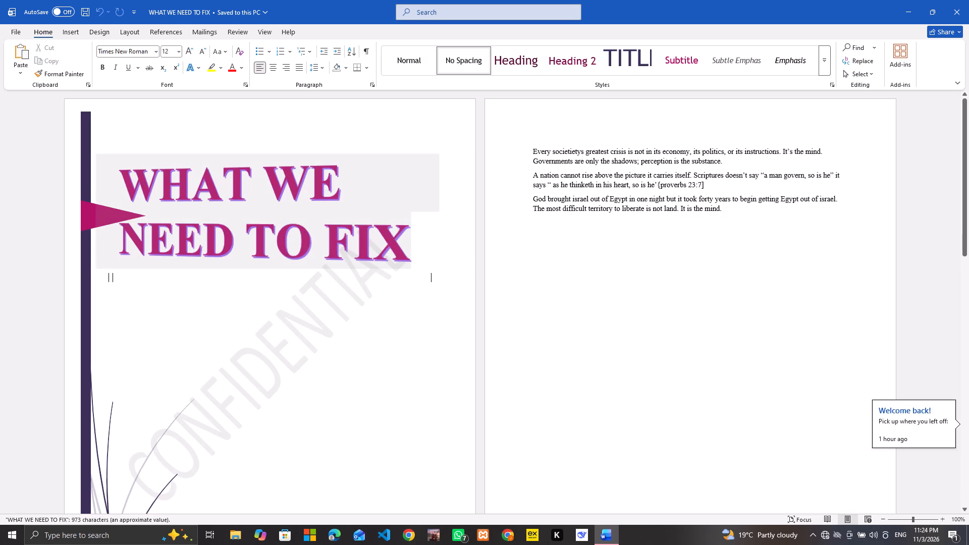
pyautogui.scroll(-5, 108, 264)
pyautogui.hscroll(1, 108, 264)
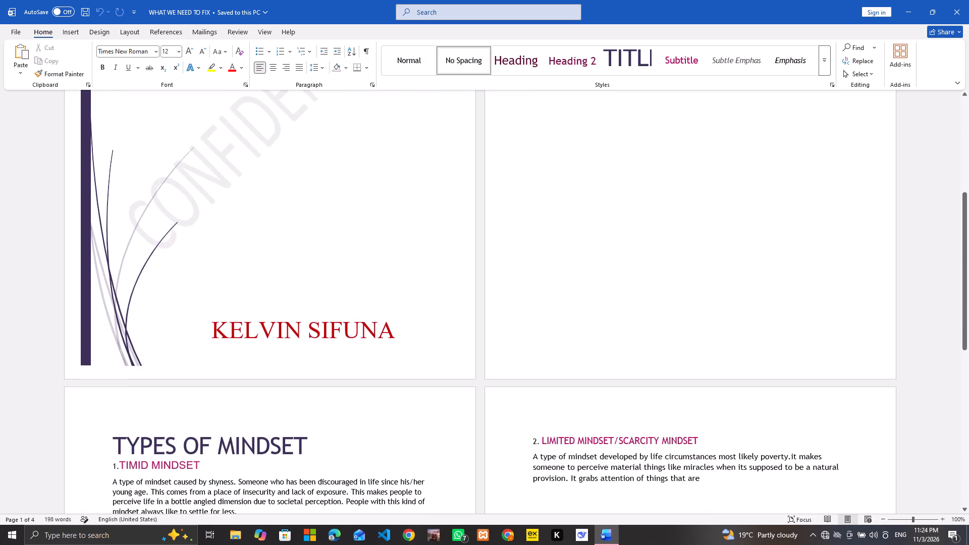
pyautogui.hscroll(1, 108, 264)
pyautogui.scroll(7, 108, 264)
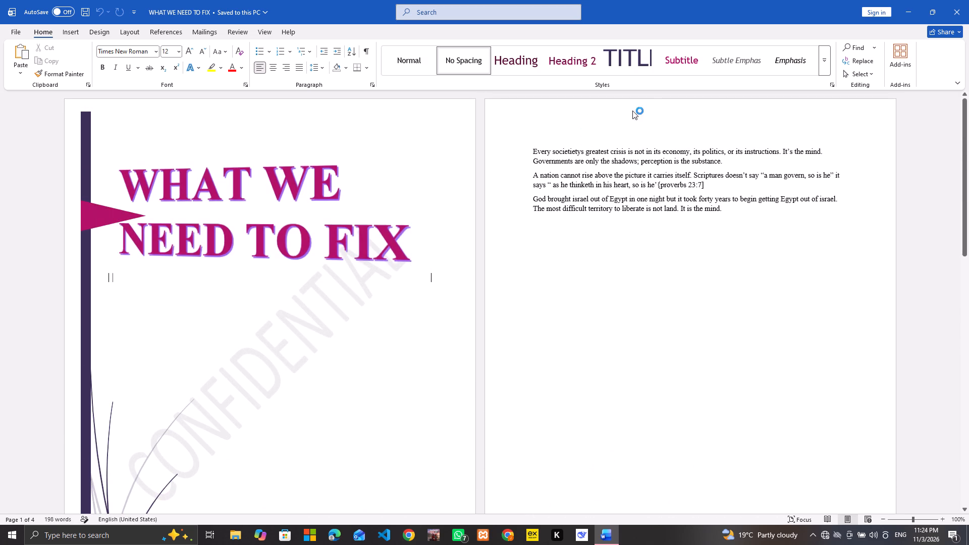
pyautogui.click(967, 0)
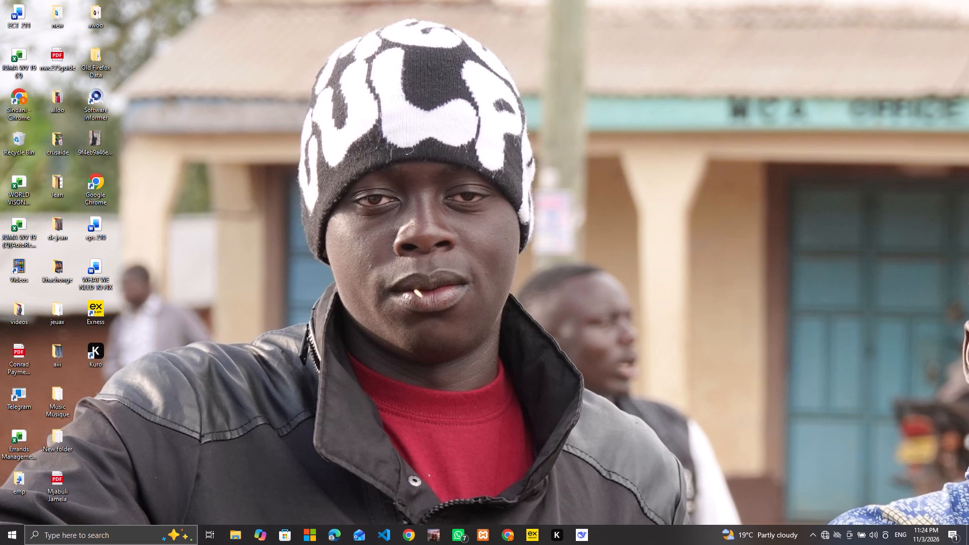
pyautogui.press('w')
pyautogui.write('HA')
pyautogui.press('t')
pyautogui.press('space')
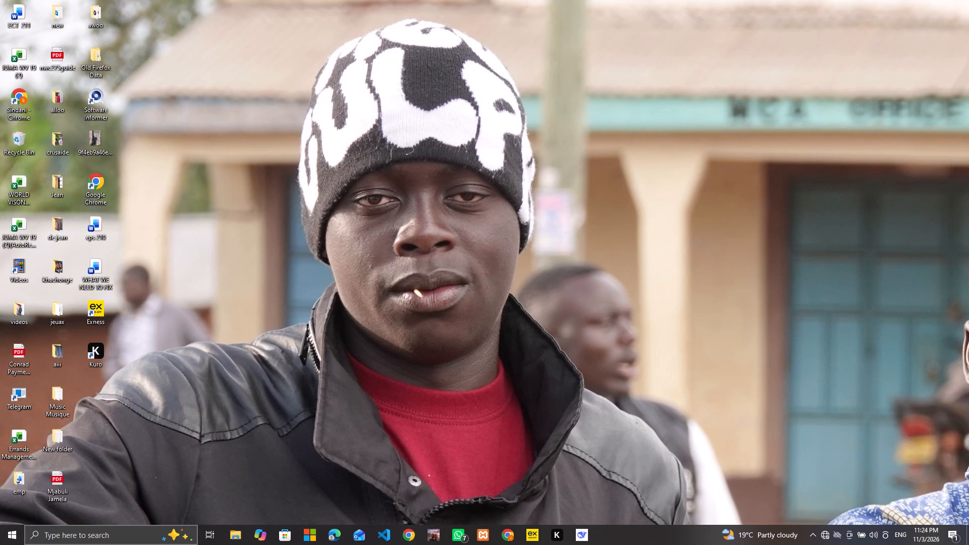
# Search the computer for "WHA" and open the "WHAT WE NEED TO FIX BY" manuscript with the author's name, stored in Documents.
pyautogui.click(66, 535)
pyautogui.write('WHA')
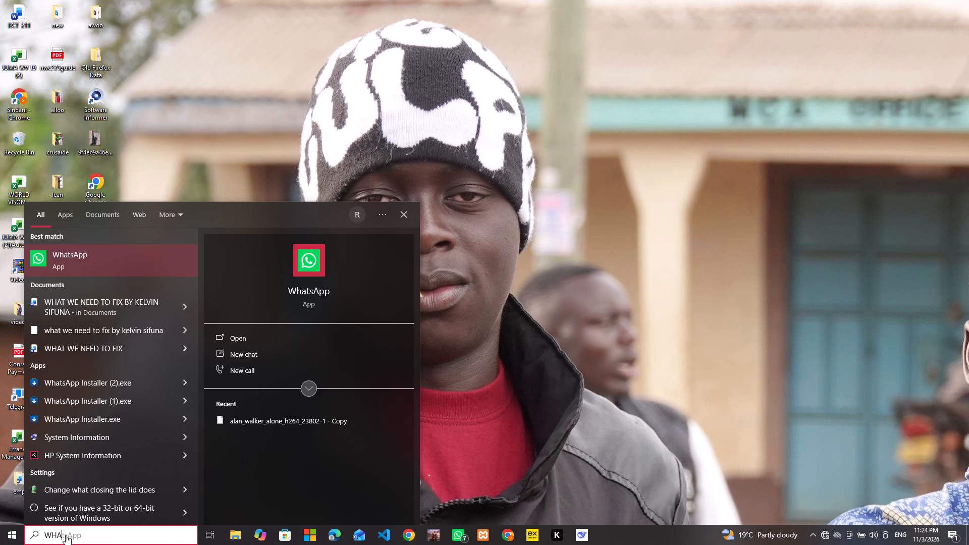
pyautogui.click(126, 318)
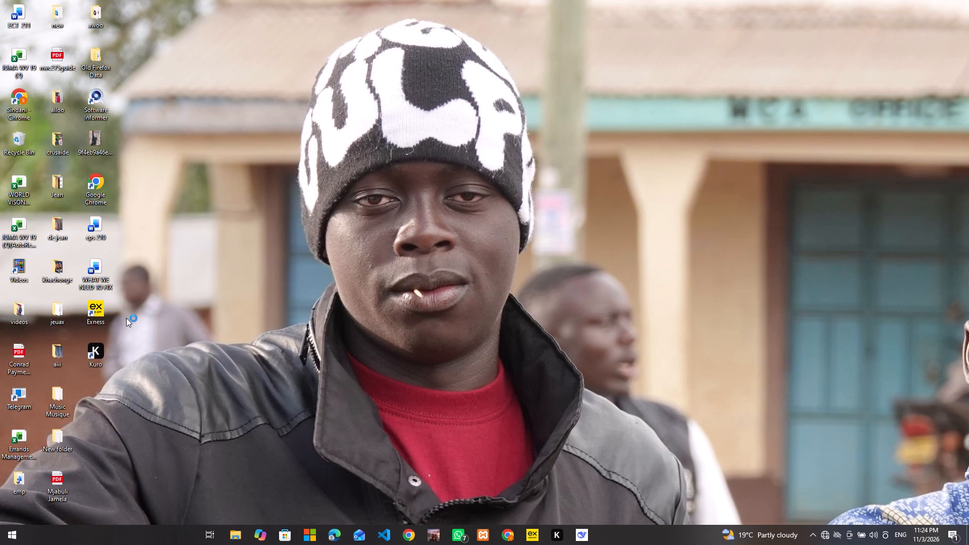
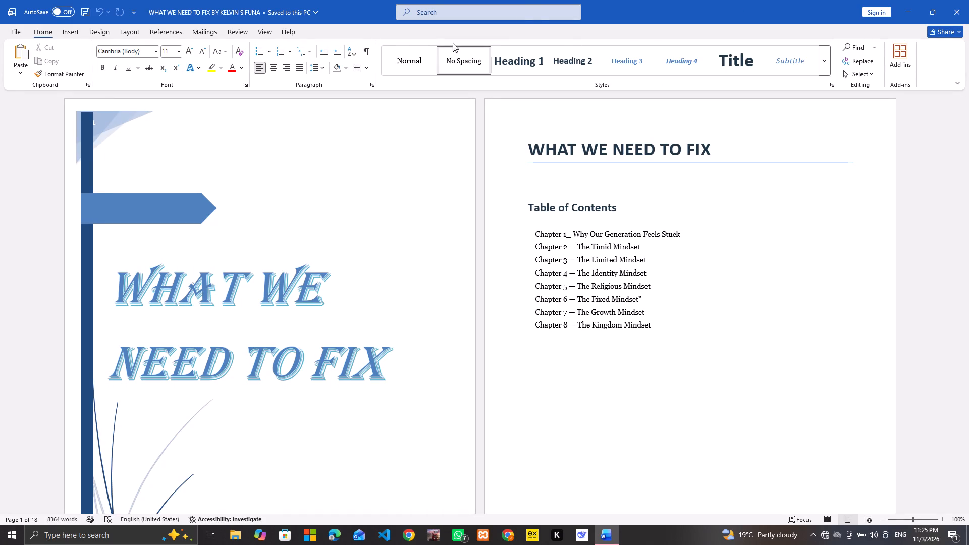
# Close the open manuscript.
pyautogui.click(961, 10)
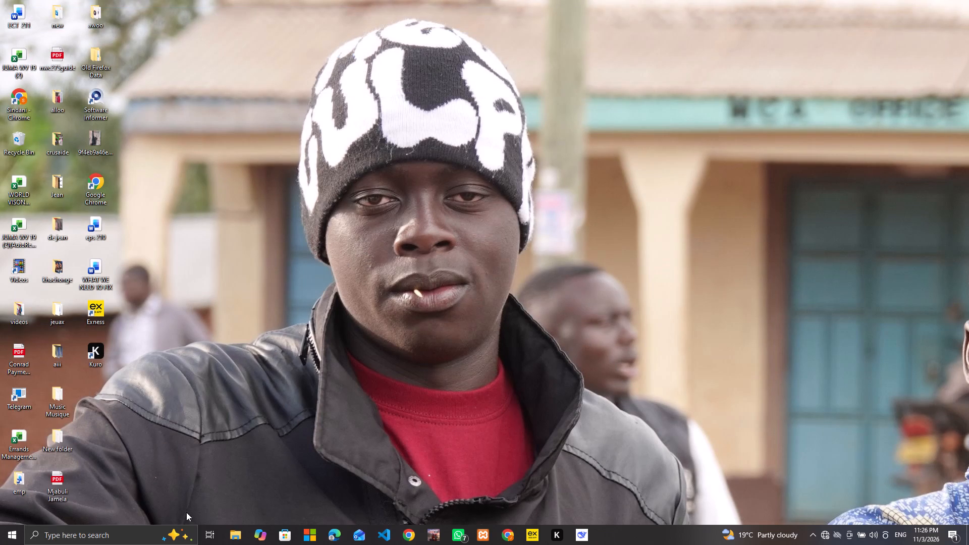
# Copy the capitalised manuscript file from the Documents folder in File Explorer to the itel A50C device.
pyautogui.click(239, 534)
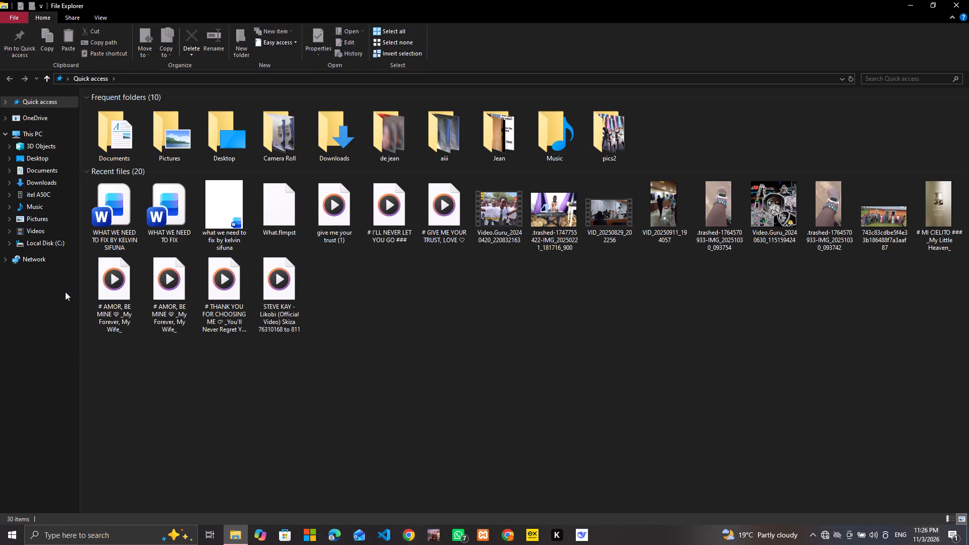
pyautogui.click(36, 167)
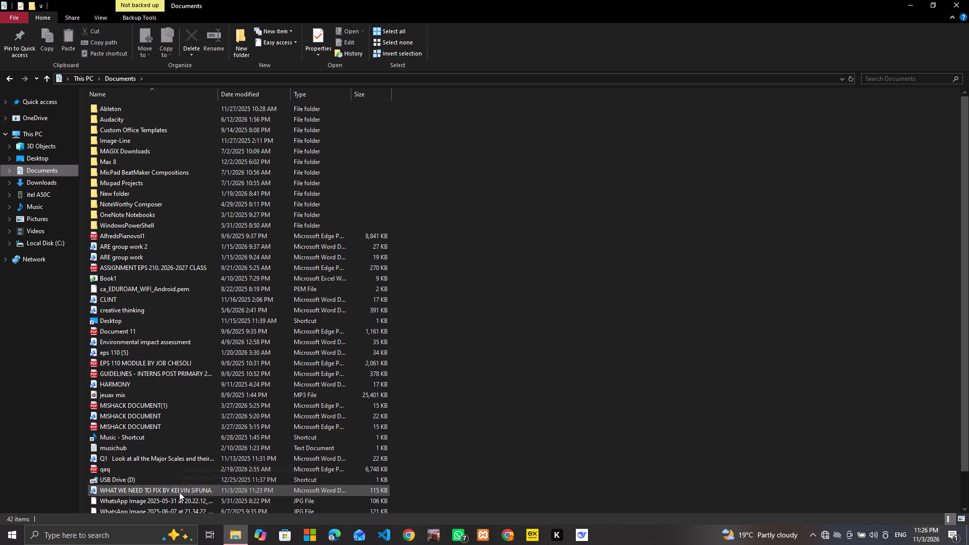
pyautogui.moveTo(179, 493); pyautogui.dragTo(157, 489)
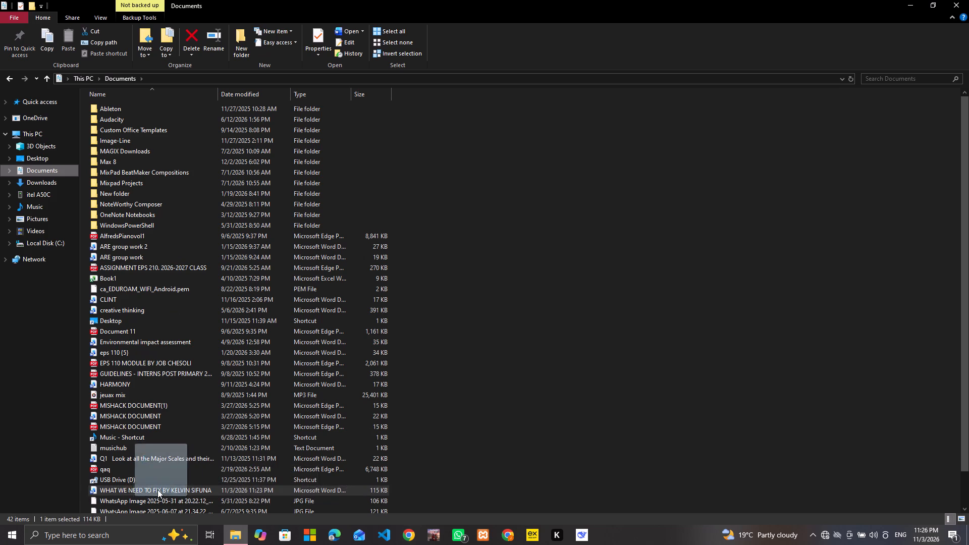
pyautogui.moveTo(157, 489); pyautogui.dragTo(76, 194)
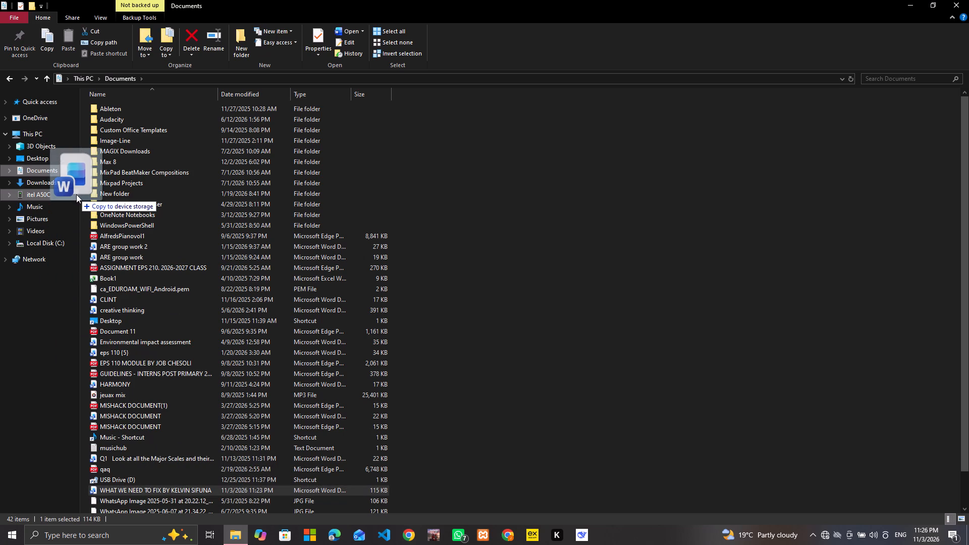
pyautogui.moveTo(76, 194); pyautogui.dragTo(76, 194)
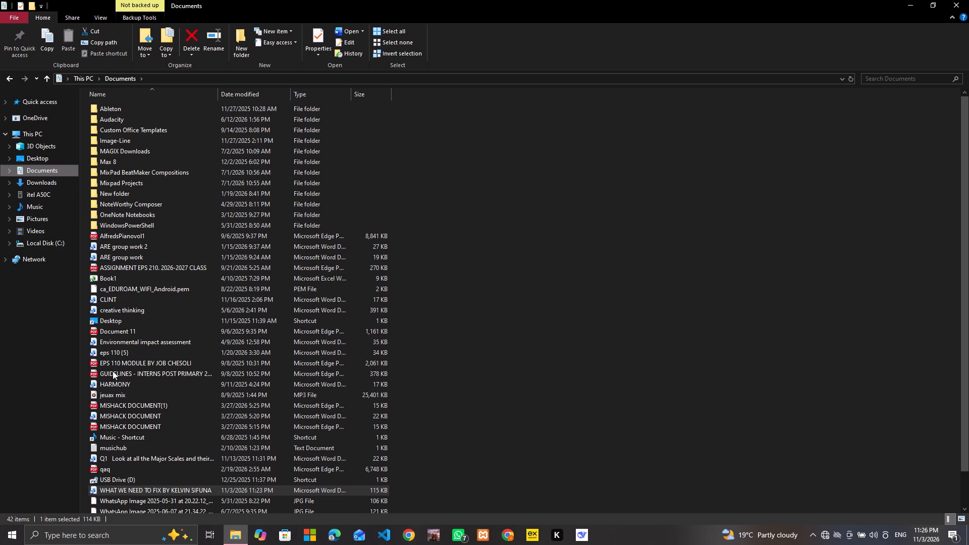
# Copy the manuscript file to the itel A50C again, replacing the file of the same name there.
pyautogui.moveTo(147, 487); pyautogui.dragTo(64, 290)
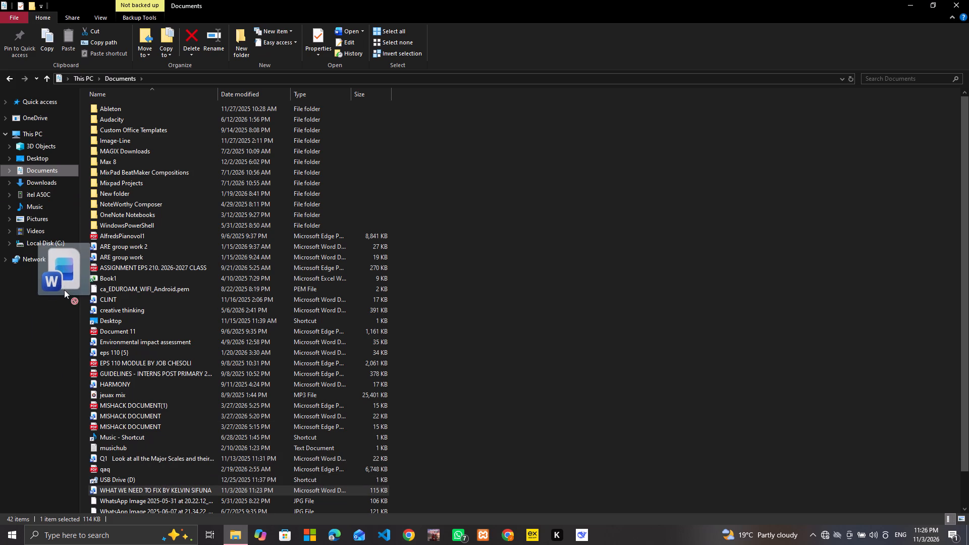
pyautogui.moveTo(64, 290); pyautogui.dragTo(76, 190)
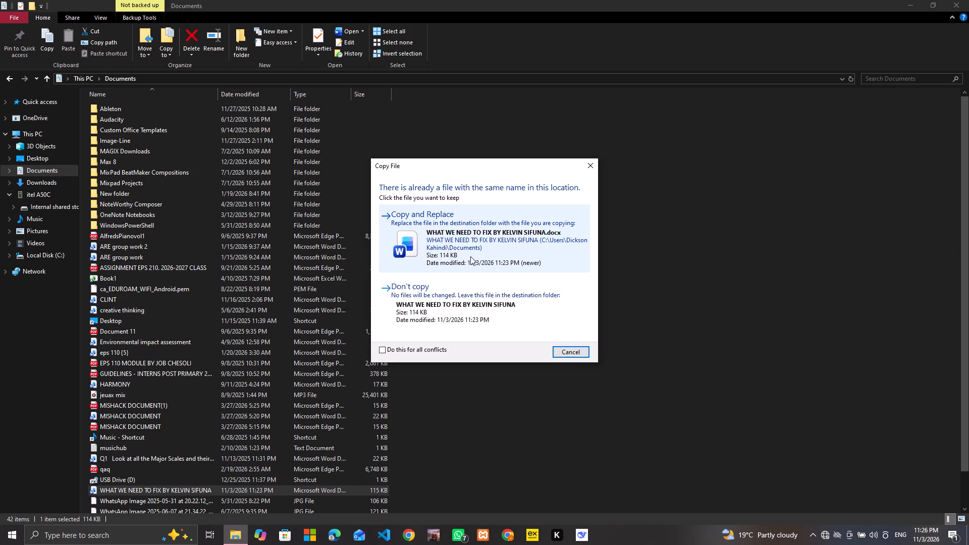
pyautogui.scroll(-3, 470, 256)
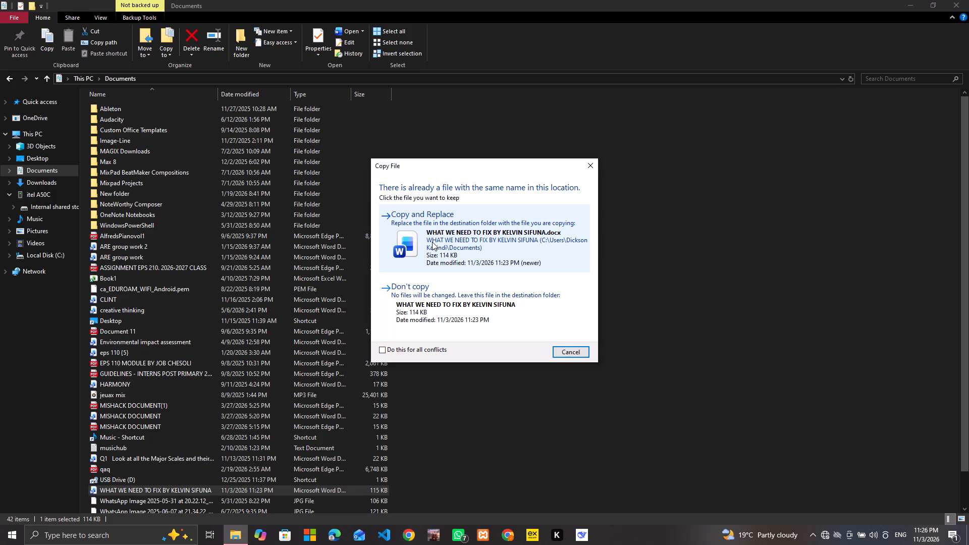
pyautogui.click(432, 242)
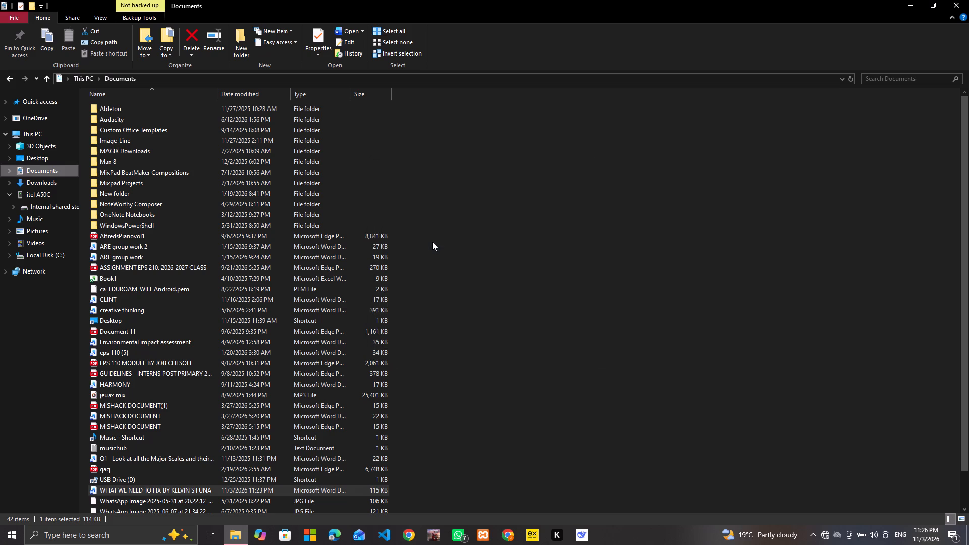